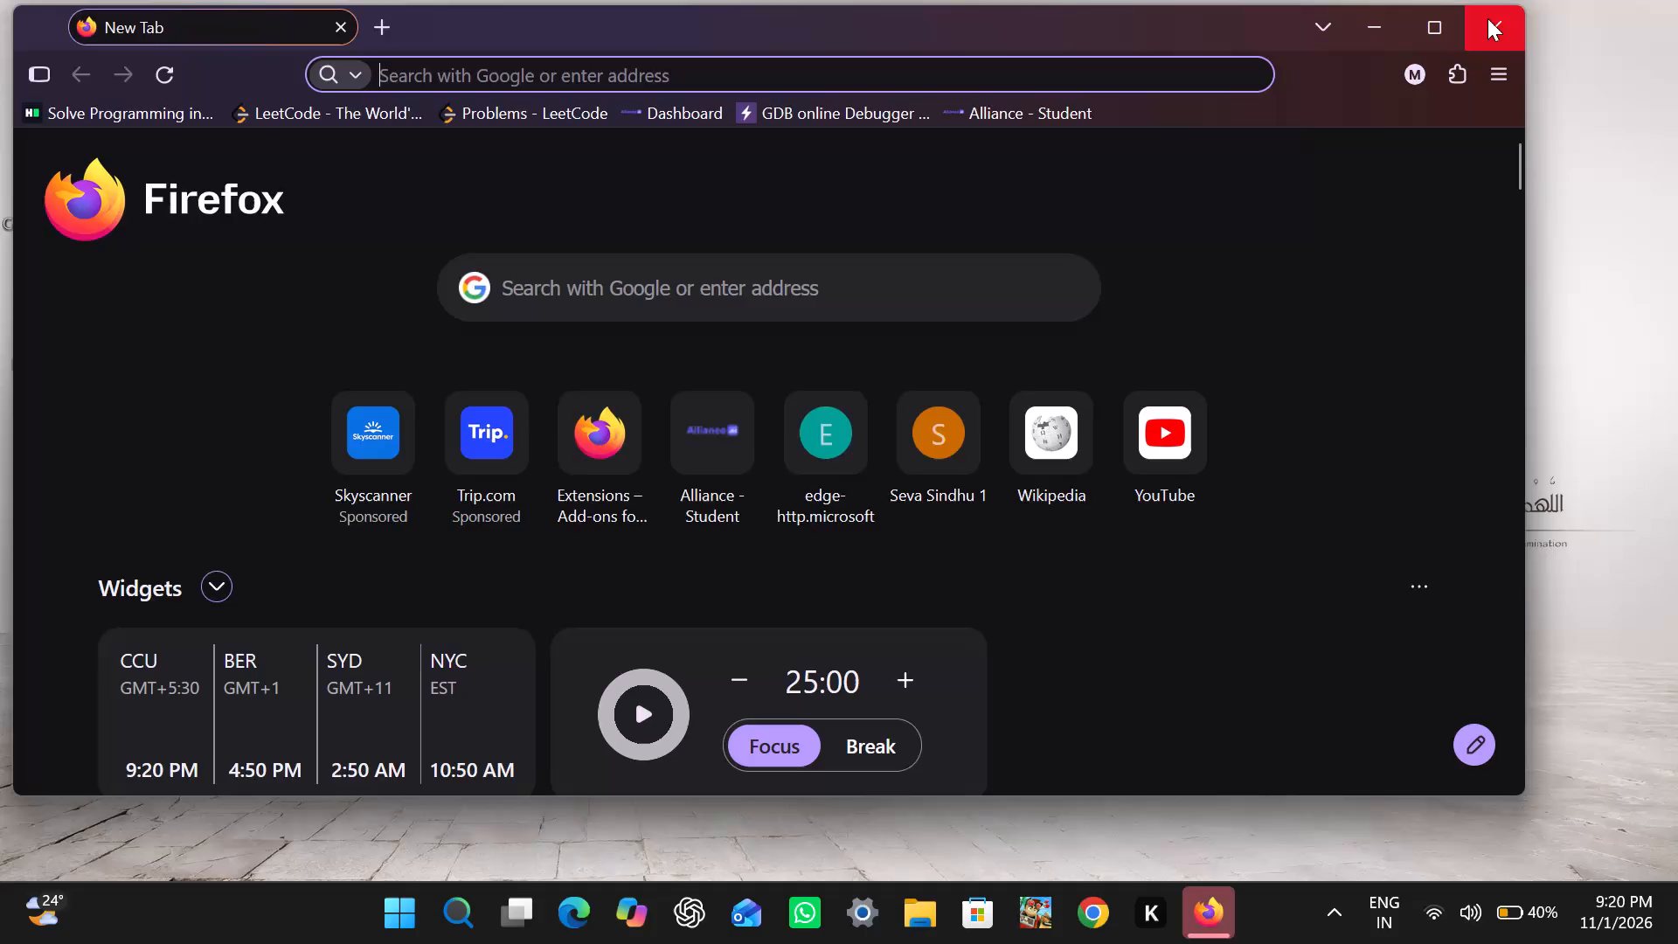
Close the Firefox browser window.
{"action": "left_click", "coordinate": [1487, 18]}
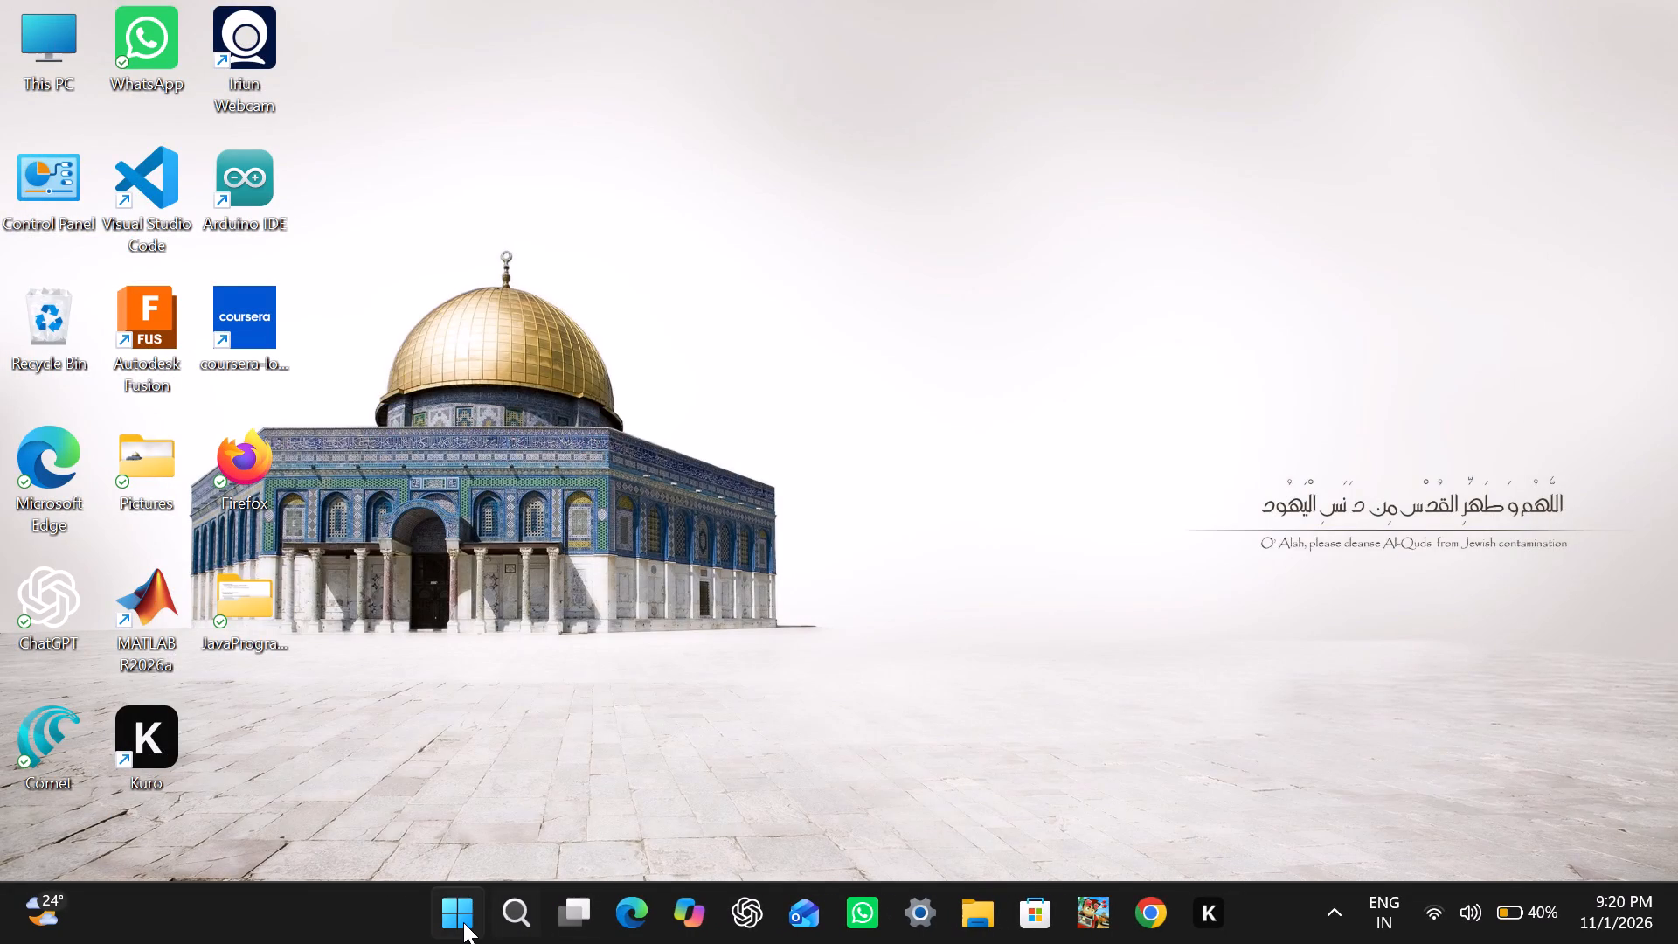
Launch Word and open the recent PDF "final report java" from Downloads.
{"action": "left_click", "coordinate": [463, 922]}
{"action": "double_click", "coordinate": [615, 271]}
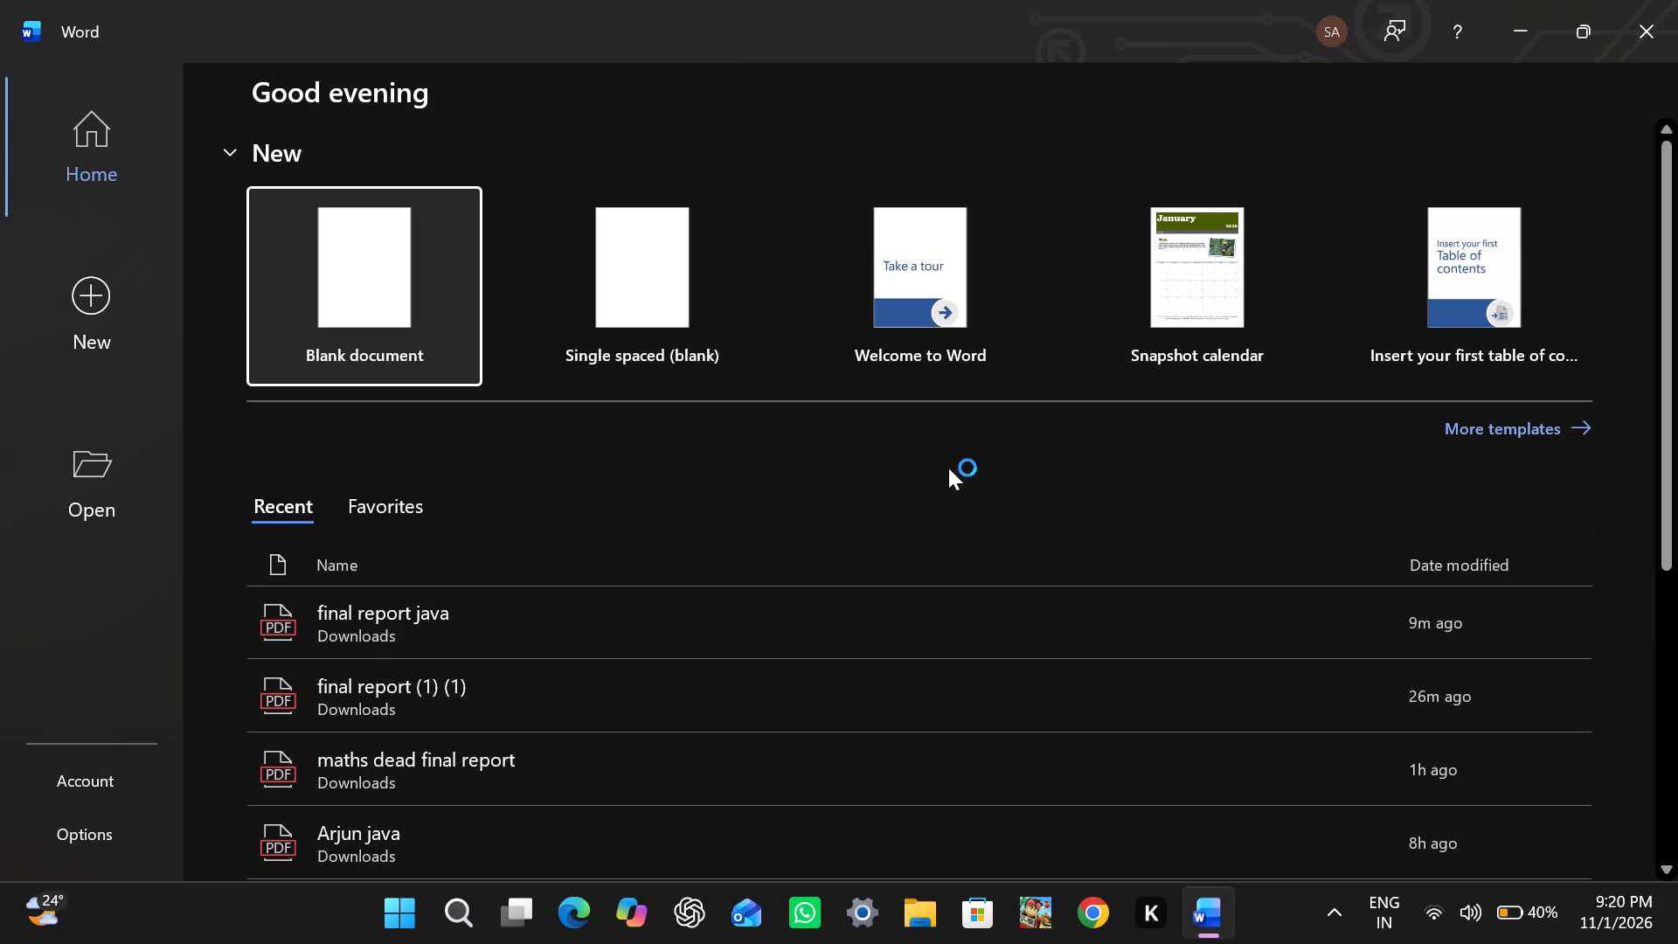
{"action": "double_click", "coordinate": [600, 639]}
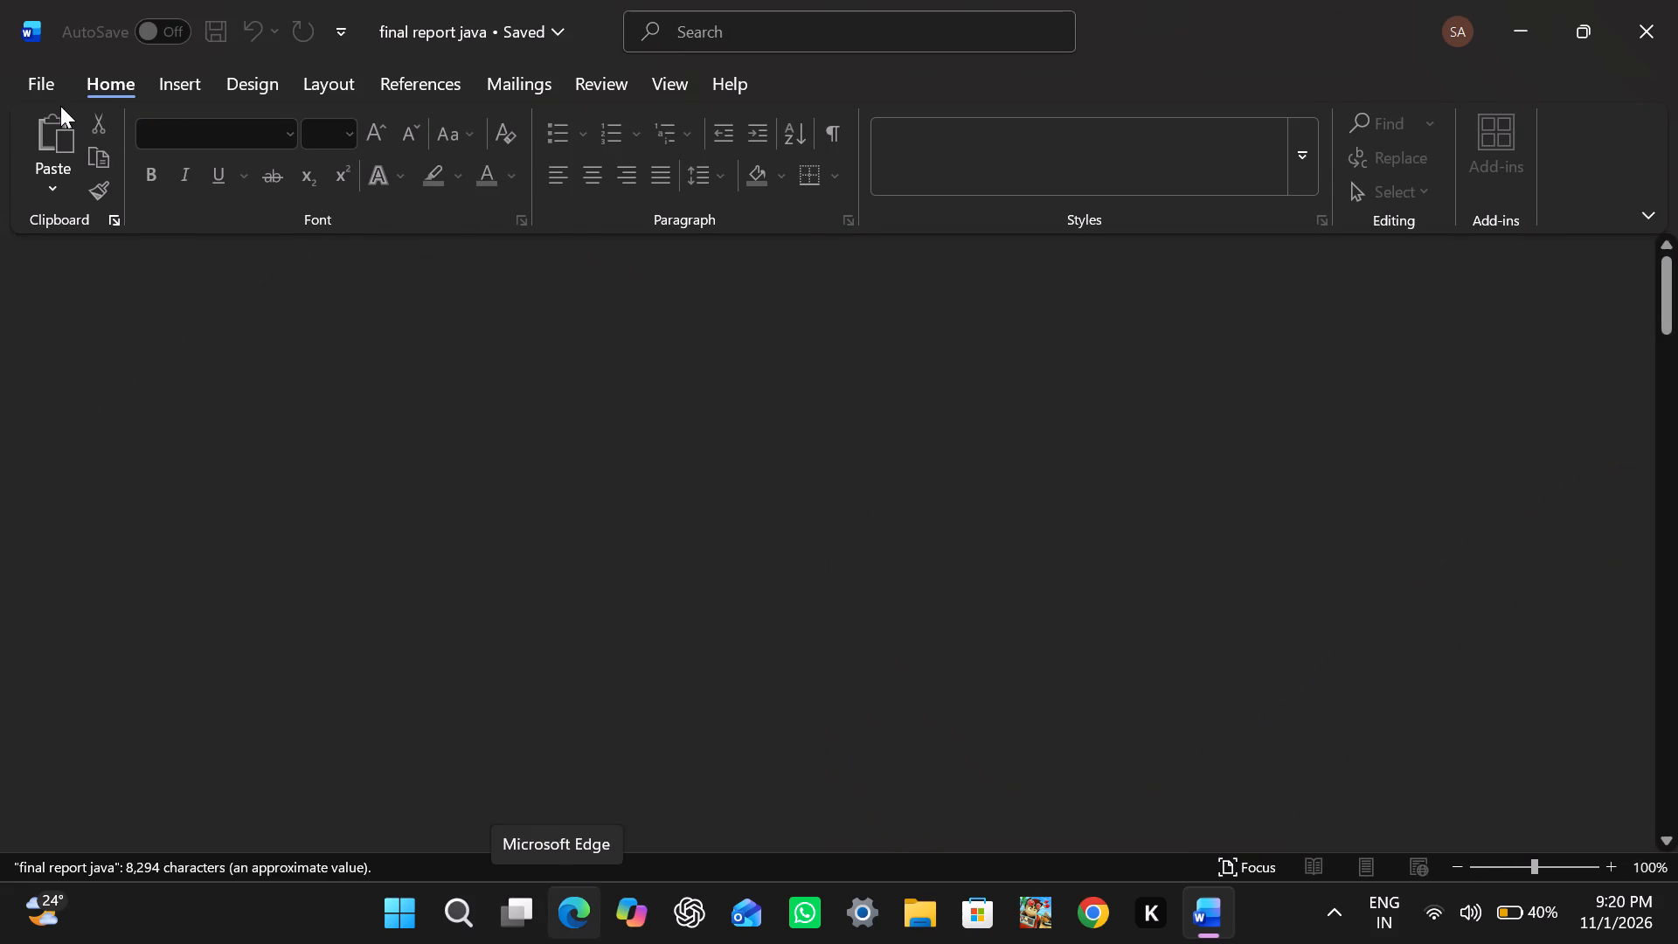
Look through the Java micro-project report's sections, tables and layout from the title page through Limitations and Benefits.
{"action": "scroll", "coordinate": [797, 470], "scroll_direction": "down", "scroll_amount": 9}
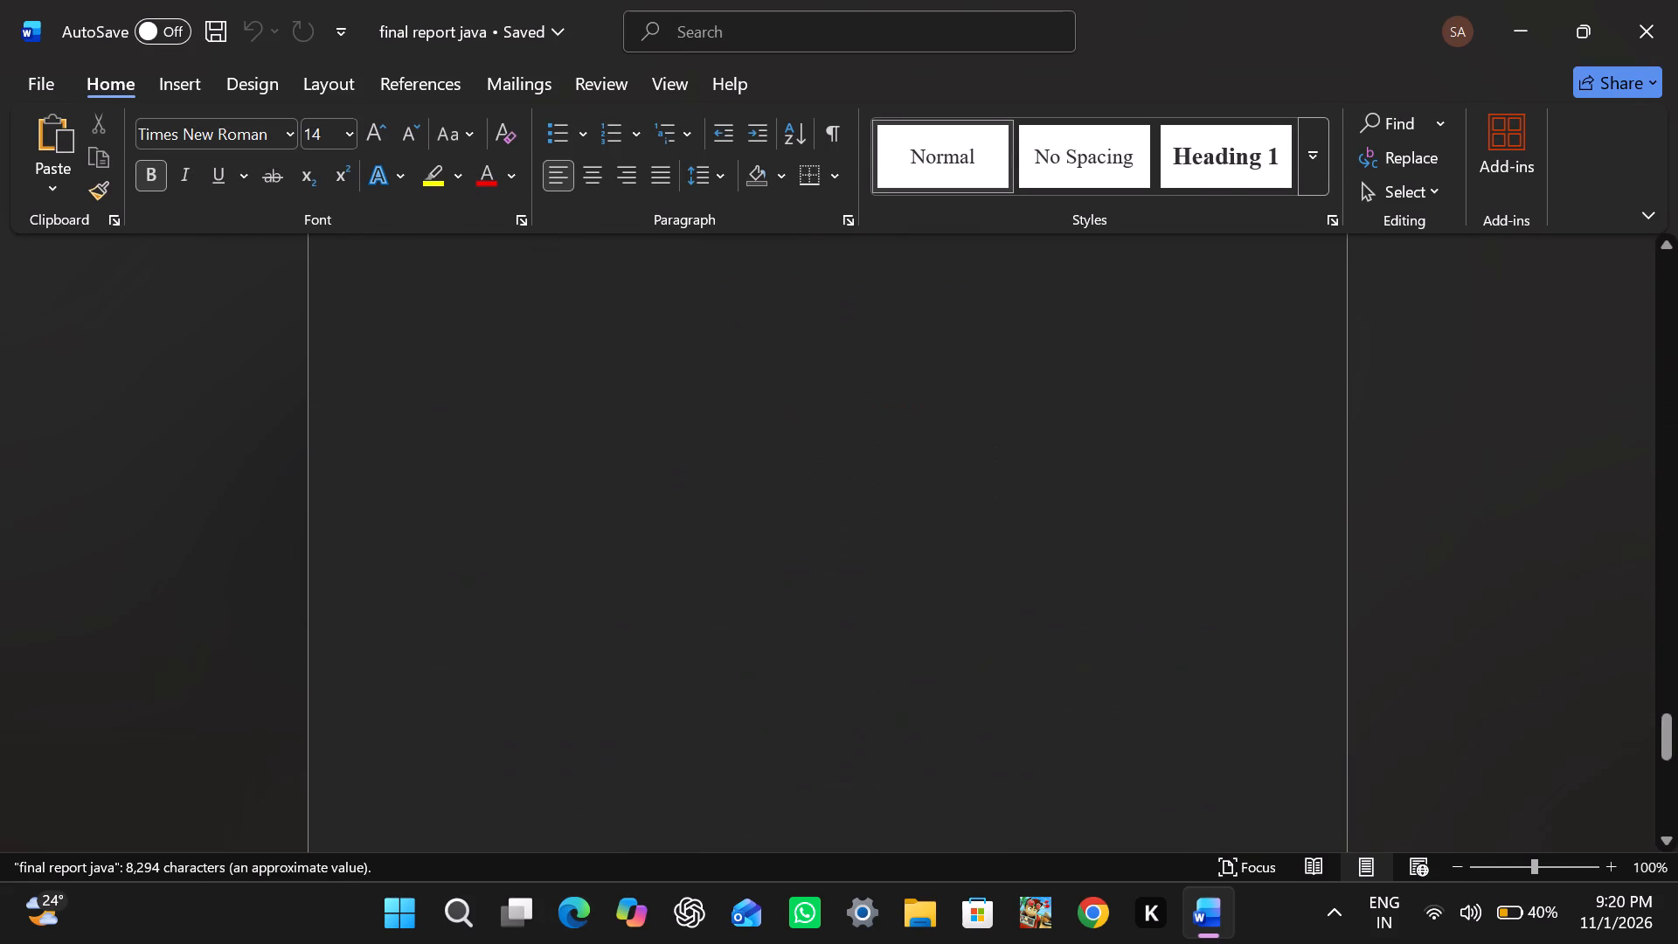
{"action": "scroll", "coordinate": [797, 470], "scroll_direction": "down", "scroll_amount": 9}
{"action": "scroll", "coordinate": [797, 470], "scroll_direction": "up", "scroll_amount": 4}
{"action": "scroll", "coordinate": [797, 470], "scroll_direction": "down", "scroll_amount": 1}
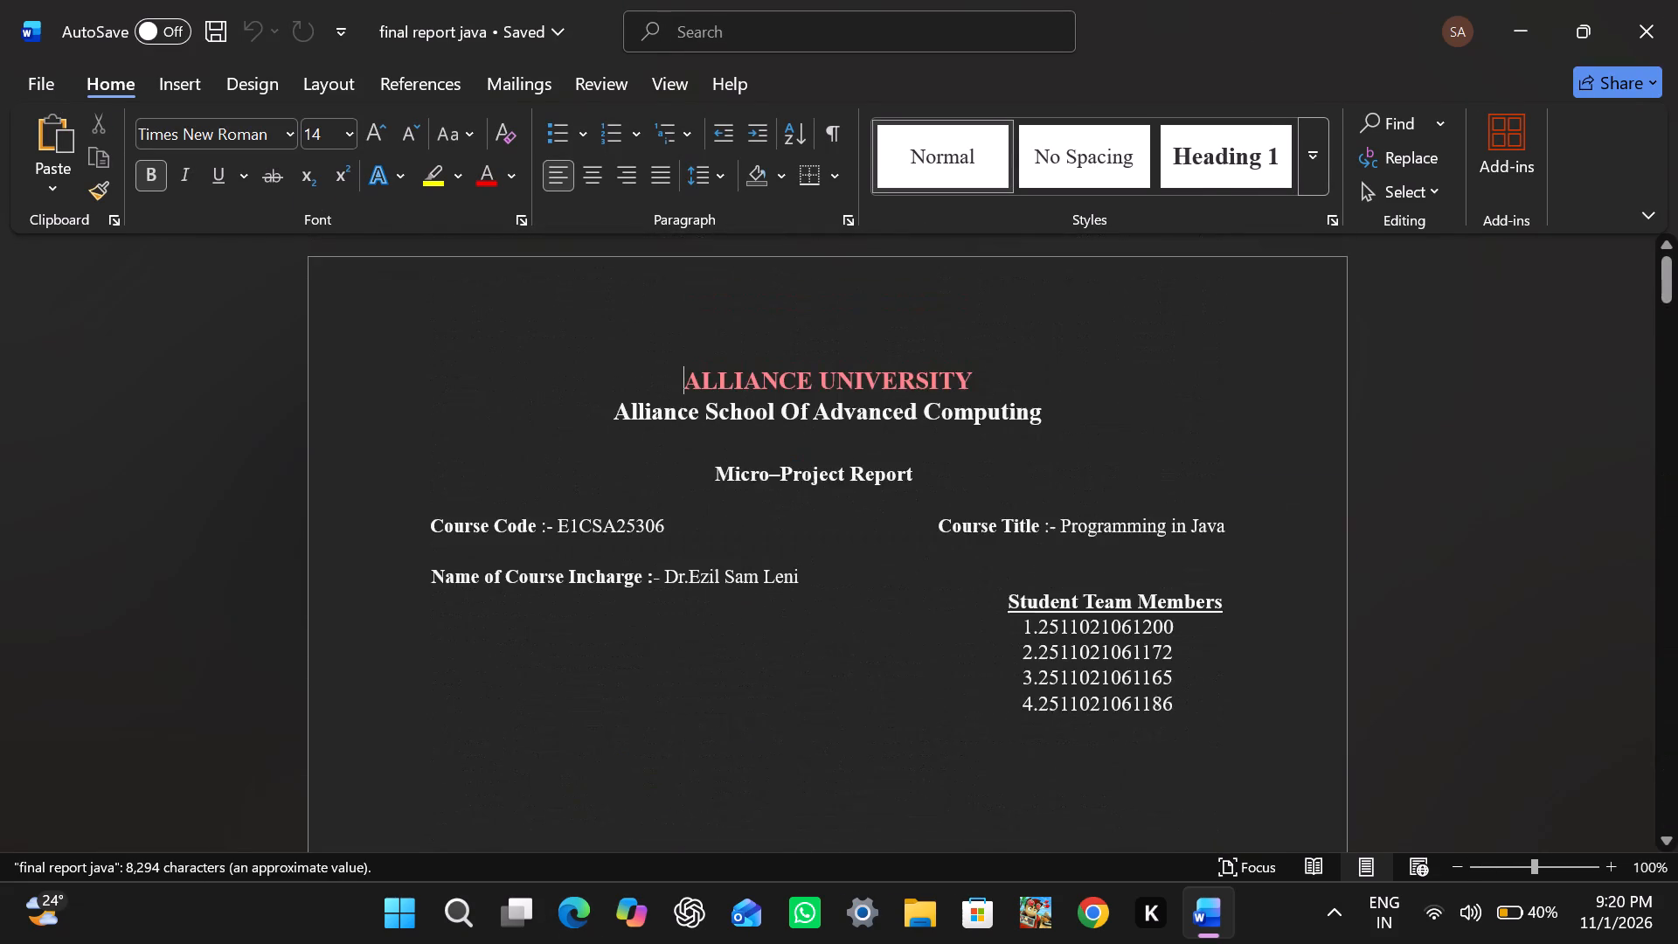
{"action": "scroll", "coordinate": [797, 470], "scroll_direction": "down", "scroll_amount": 5}
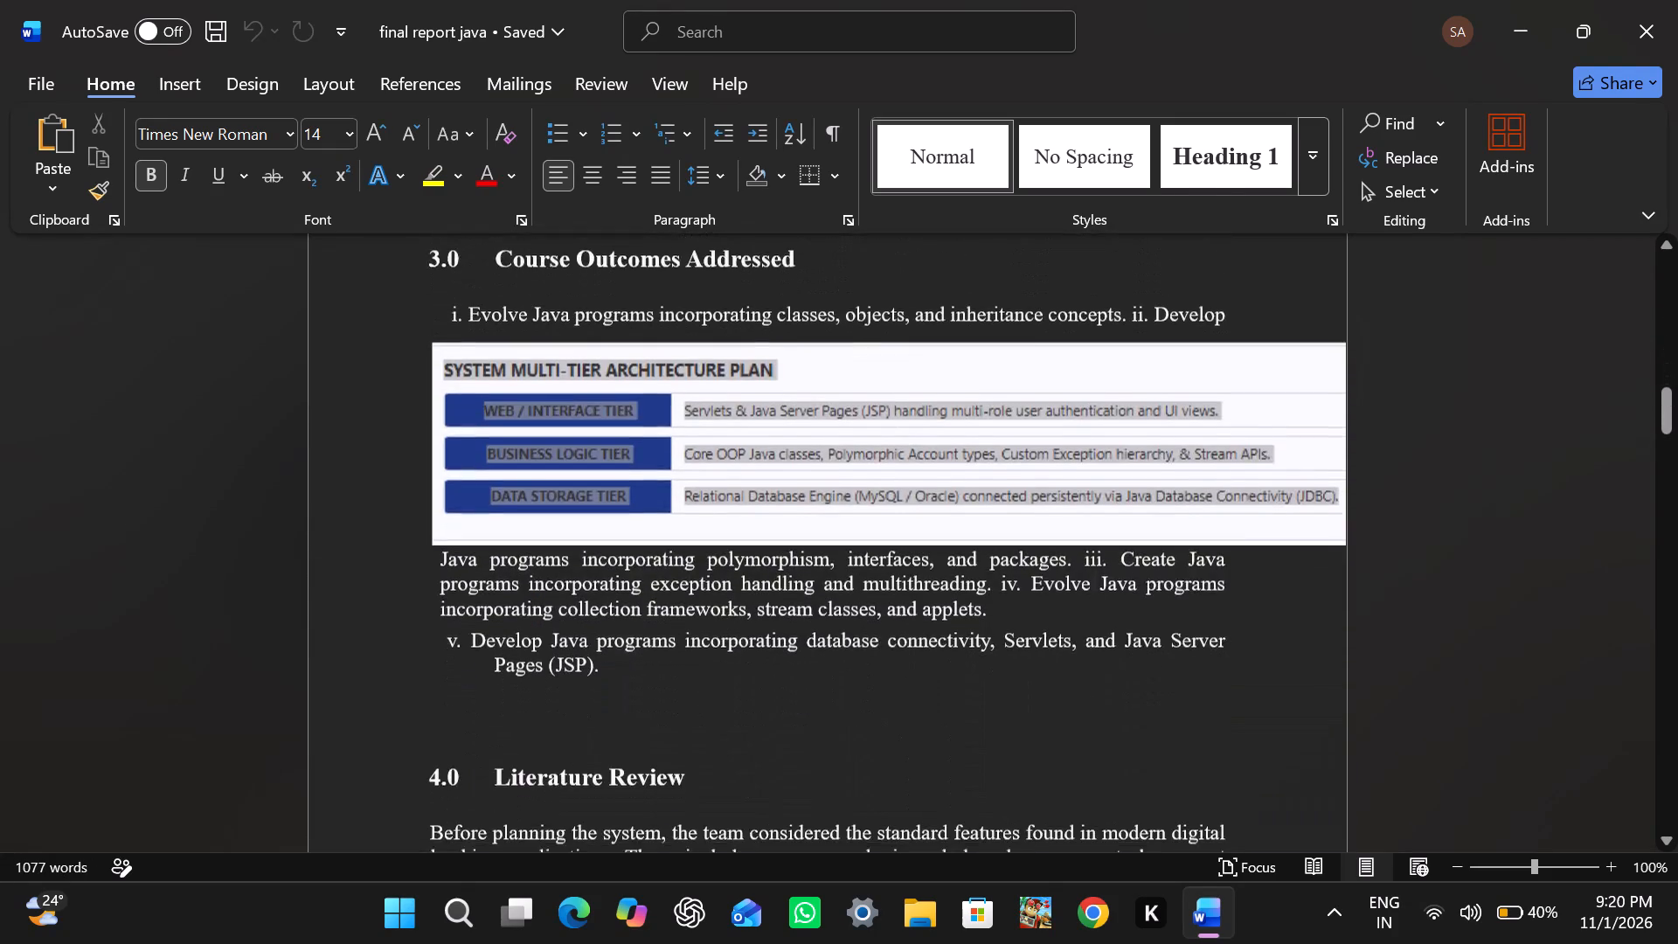
{"action": "scroll", "coordinate": [797, 470], "scroll_direction": "down", "scroll_amount": 3}
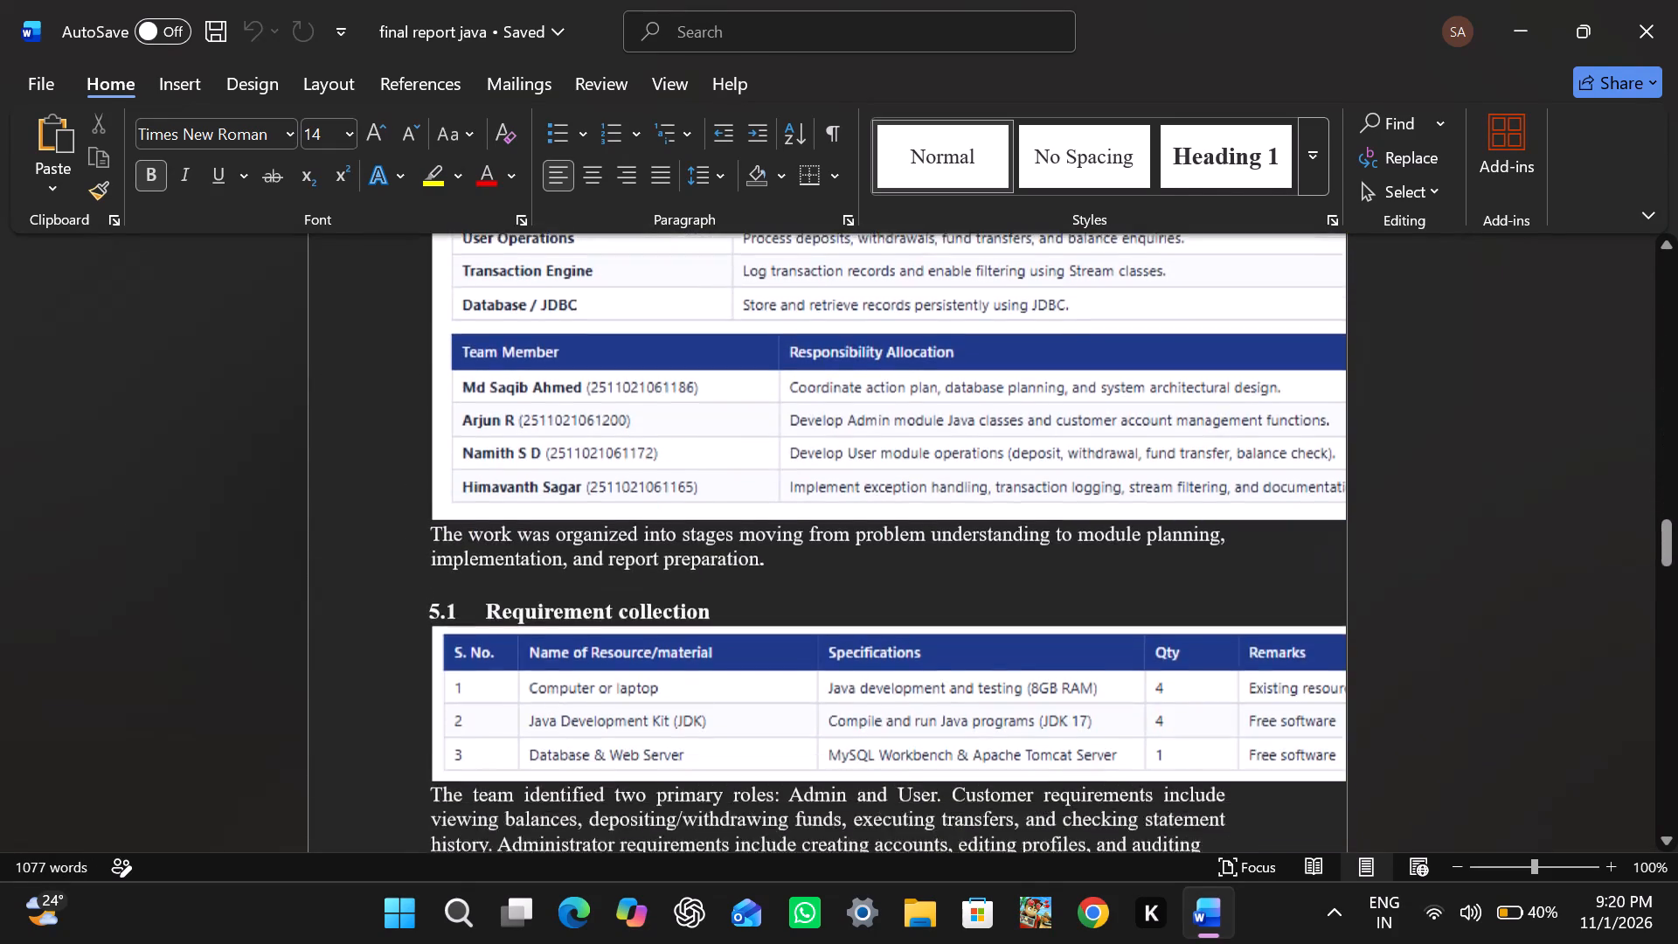
{"action": "scroll", "coordinate": [797, 470], "scroll_direction": "down", "scroll_amount": 3}
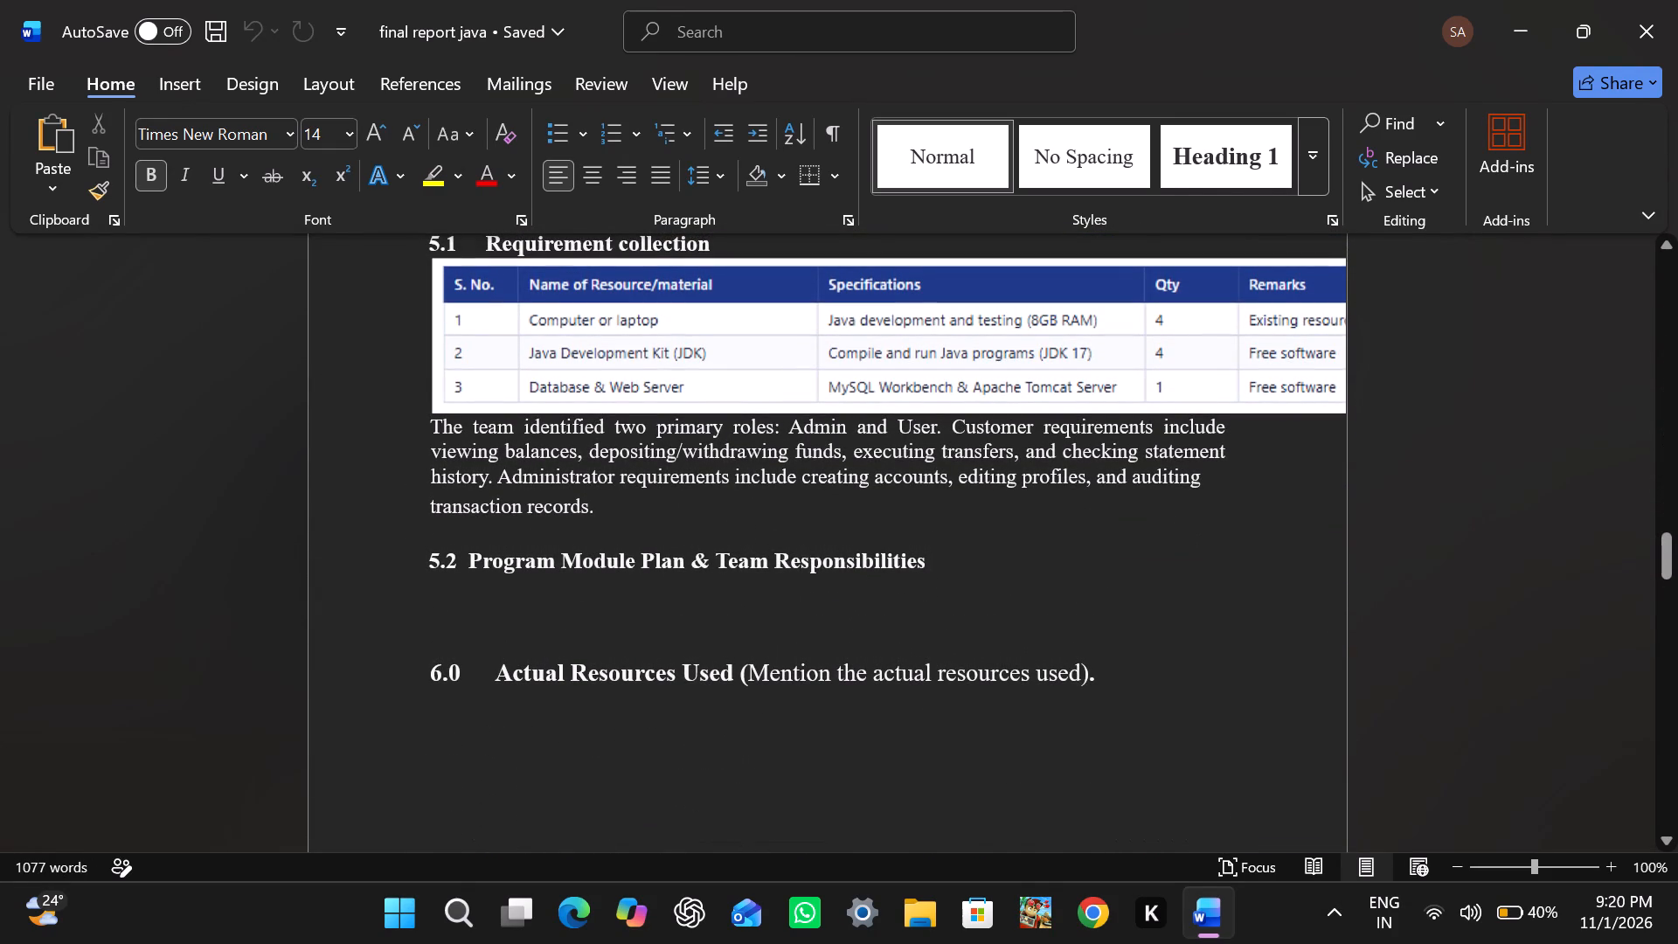
{"action": "scroll", "coordinate": [797, 470], "scroll_direction": "down", "scroll_amount": 2}
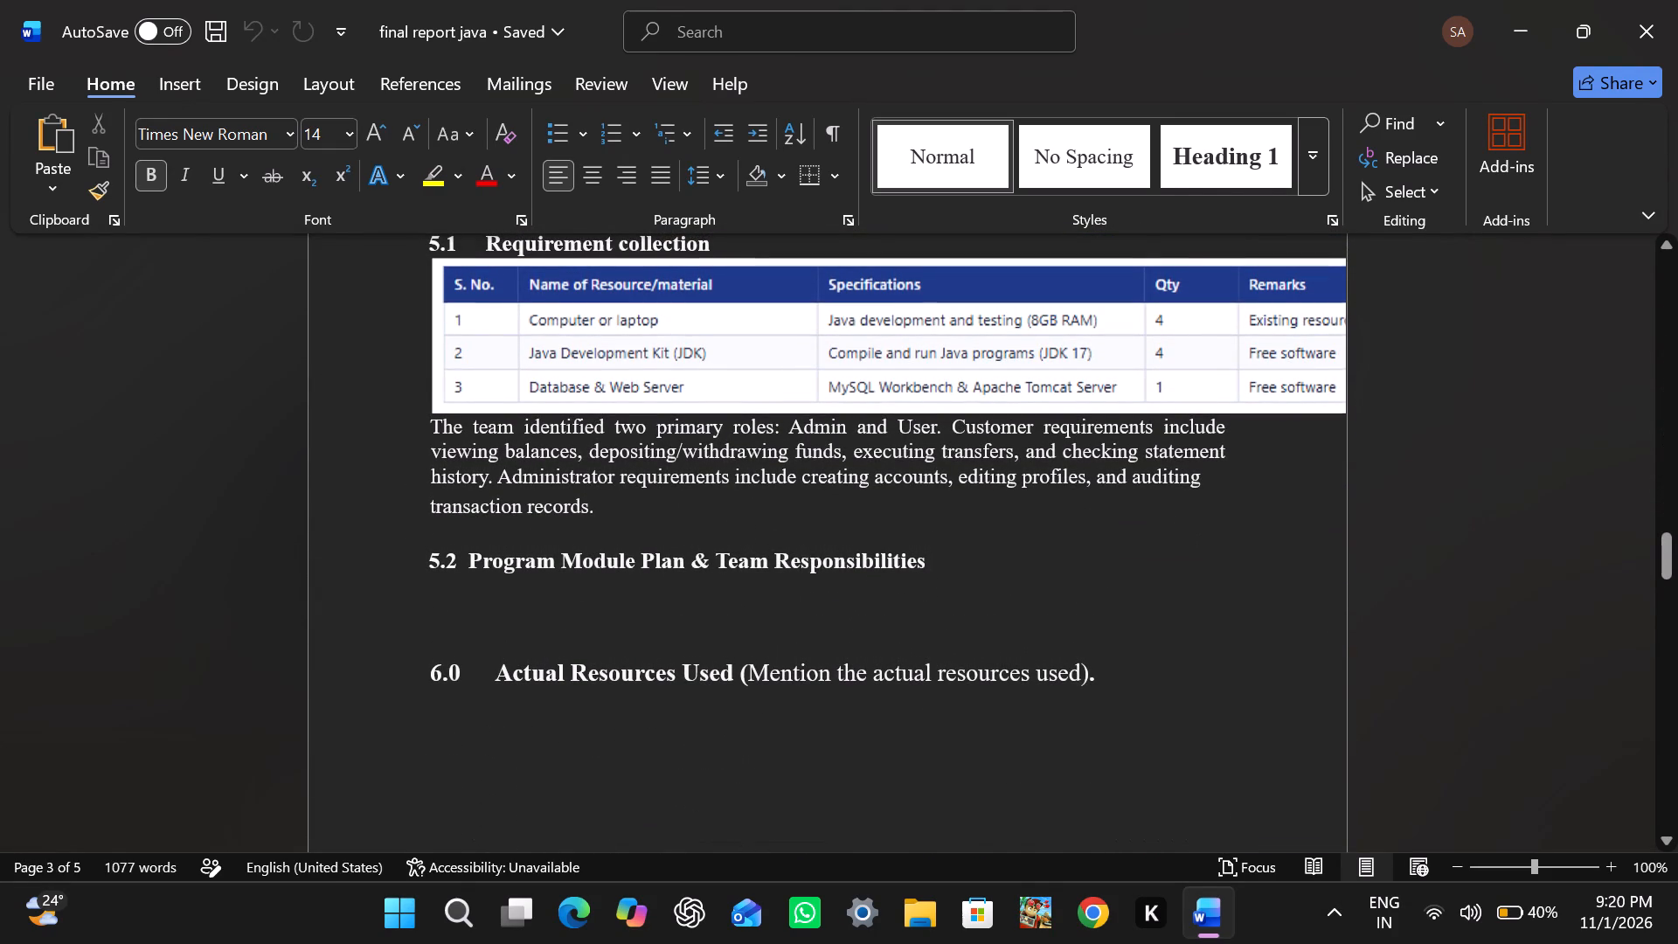
{"action": "scroll", "coordinate": [797, 470], "scroll_direction": "down", "scroll_amount": 1}
{"action": "scroll", "coordinate": [653, 466], "scroll_direction": "down", "scroll_amount": 7}
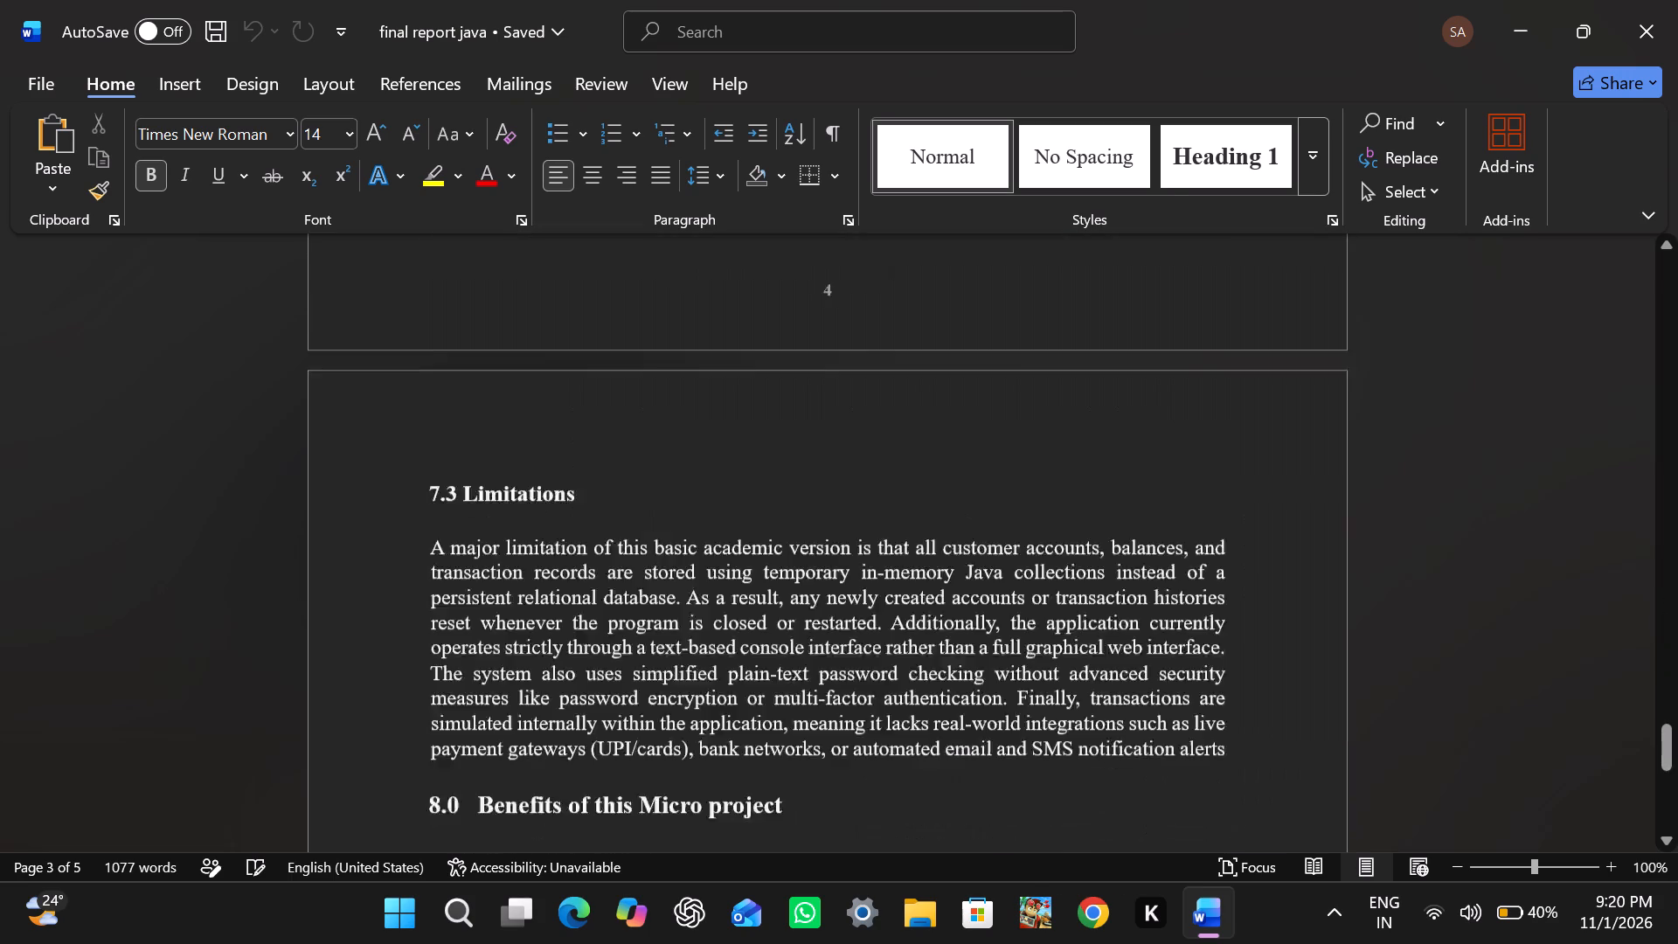
{"action": "scroll", "coordinate": [653, 466], "scroll_direction": "down", "scroll_amount": 3}
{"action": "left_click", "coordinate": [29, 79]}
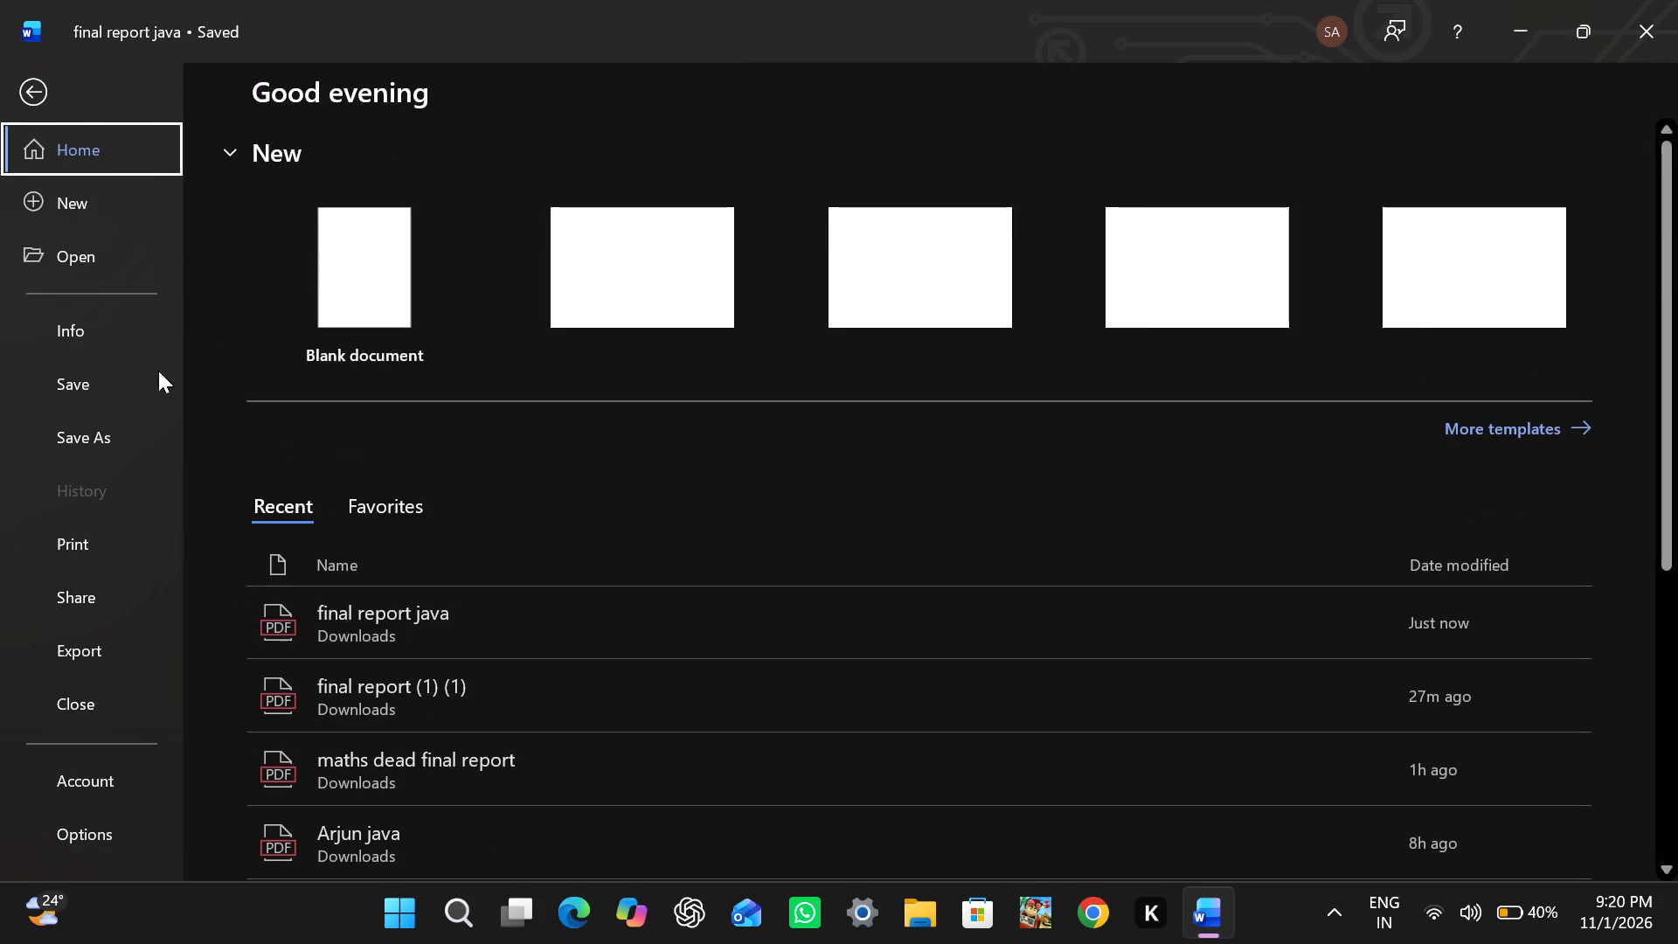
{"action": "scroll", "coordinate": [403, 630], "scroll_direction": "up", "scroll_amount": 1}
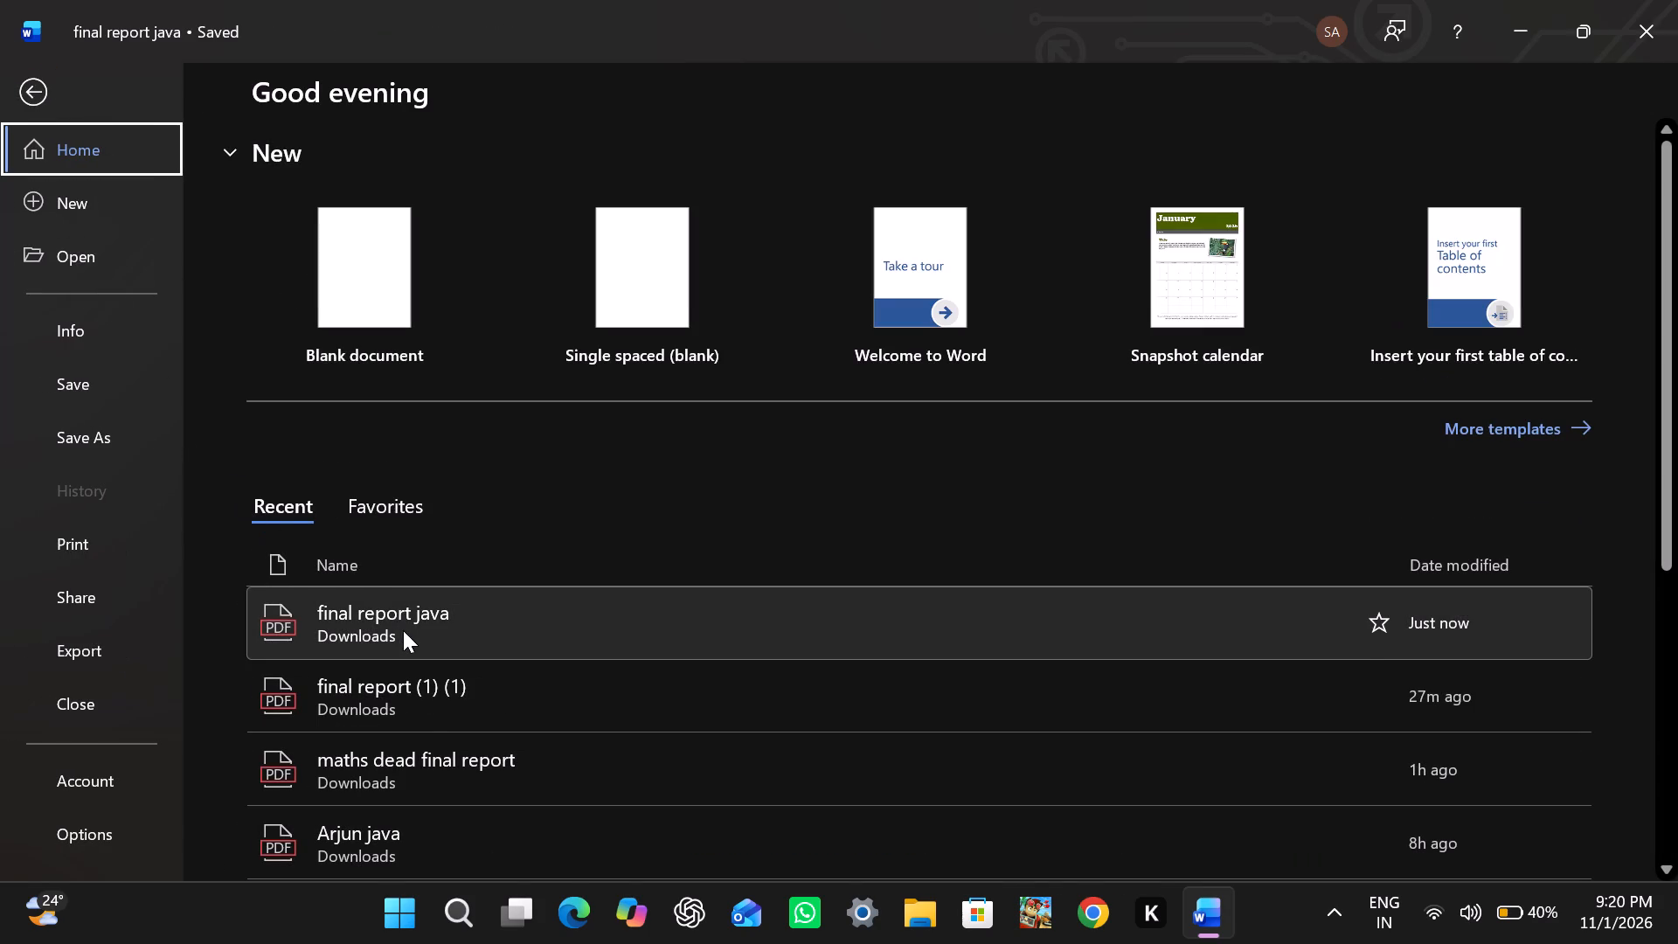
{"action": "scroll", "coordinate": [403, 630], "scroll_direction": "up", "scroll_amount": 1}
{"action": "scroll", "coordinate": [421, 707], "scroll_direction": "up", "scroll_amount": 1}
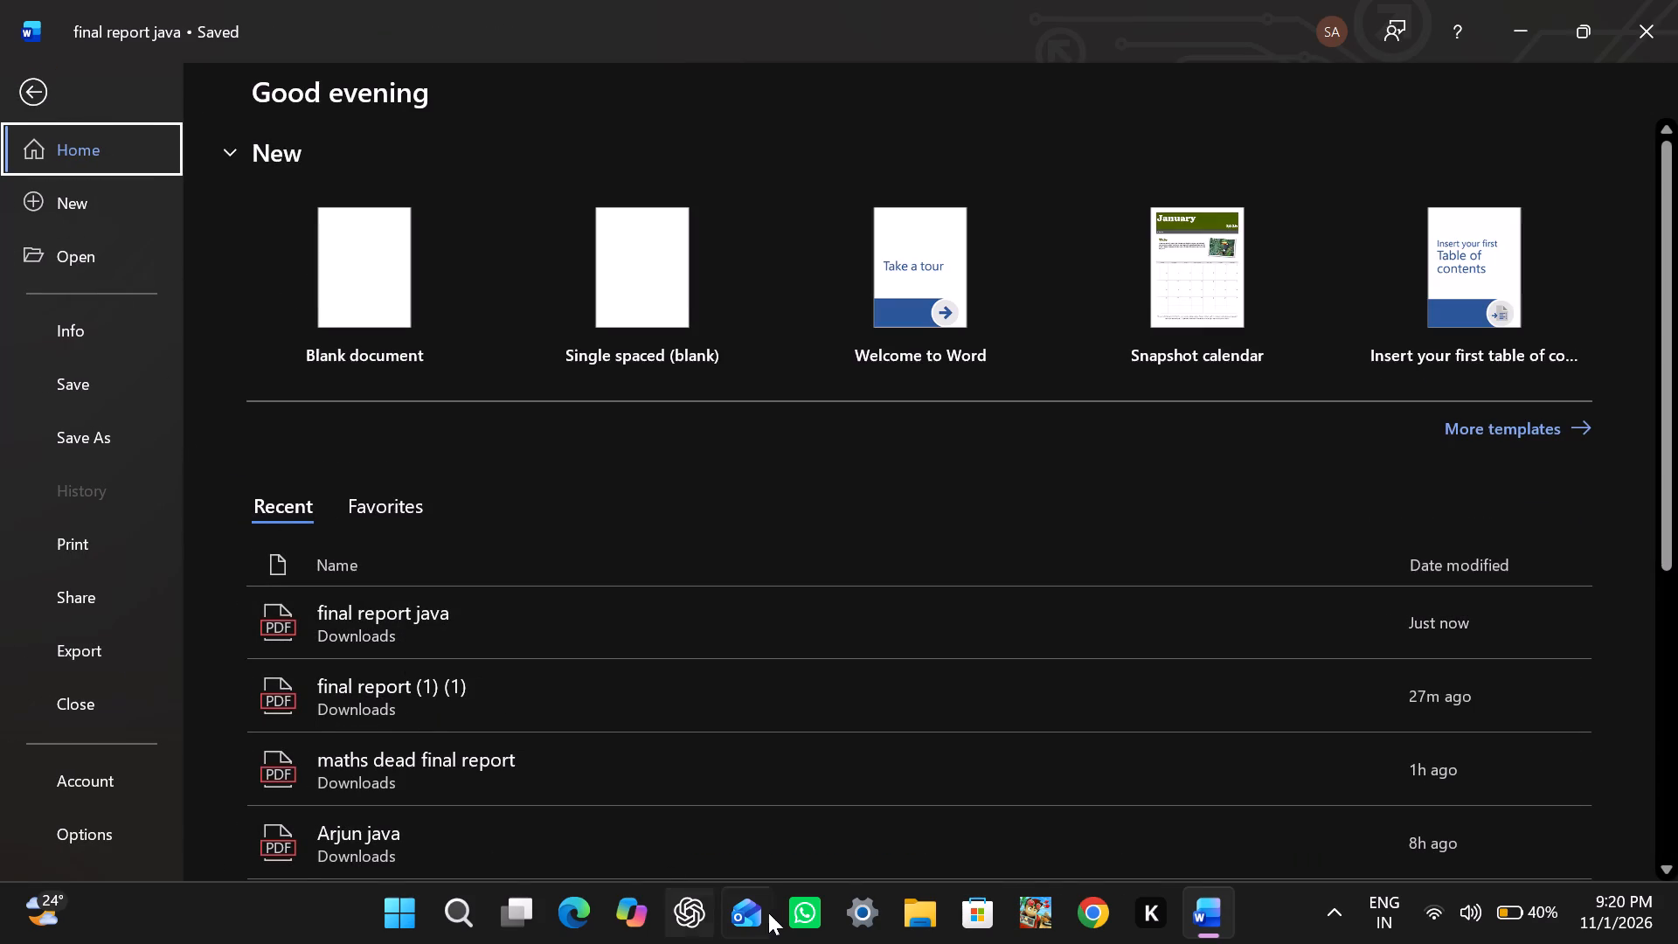
Open the PDF "final report java1" from the recent files in File Explorer.
{"action": "left_click", "coordinate": [920, 911]}
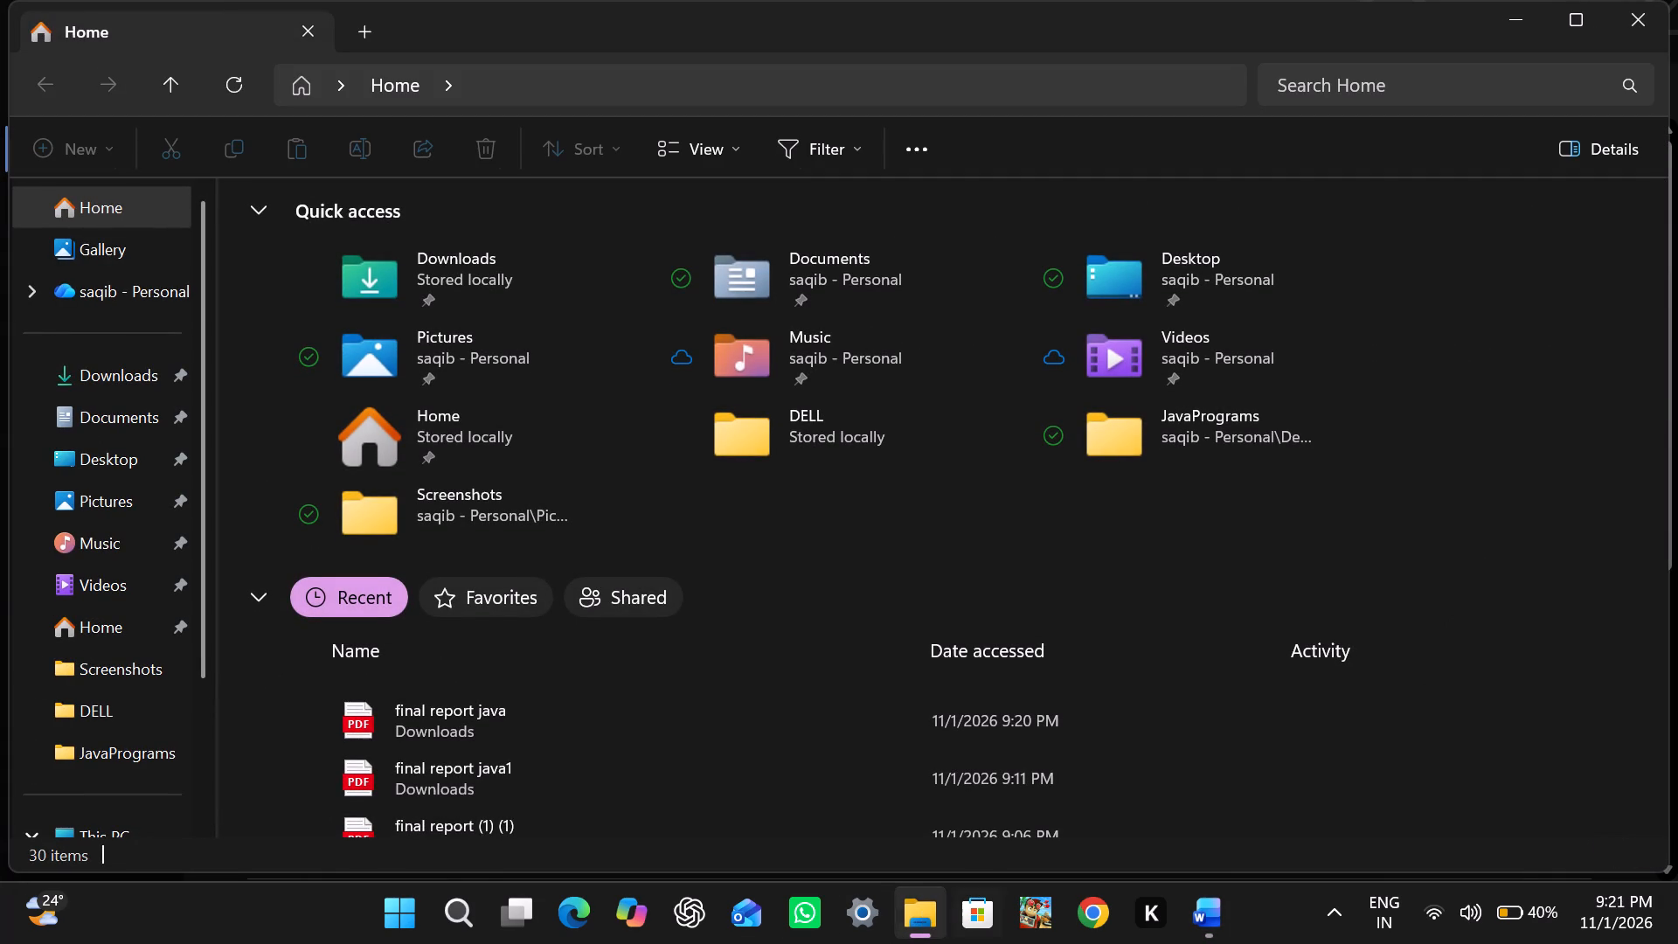
{"action": "scroll", "coordinate": [603, 753], "scroll_direction": "up", "scroll_amount": 1}
{"action": "double_click", "coordinate": [579, 763]}
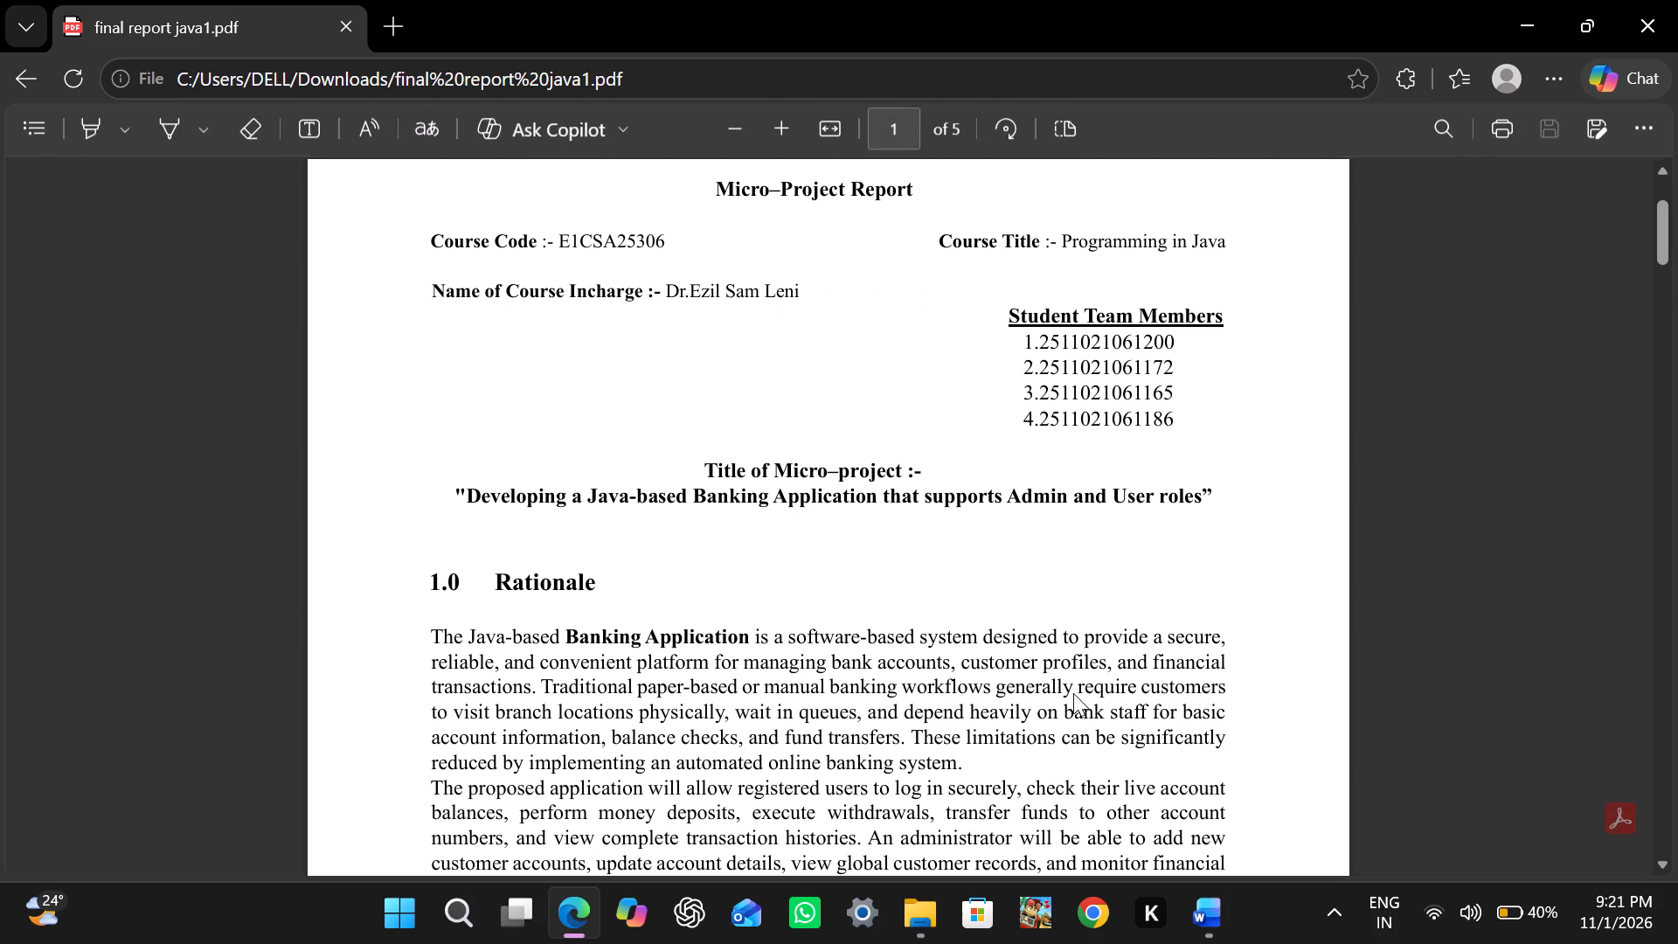
Examine the PDF report's text and table placement from the title page to section 7.0, Outputs of the Micro project.
{"action": "scroll", "coordinate": [1073, 693], "scroll_direction": "down", "scroll_amount": 11}
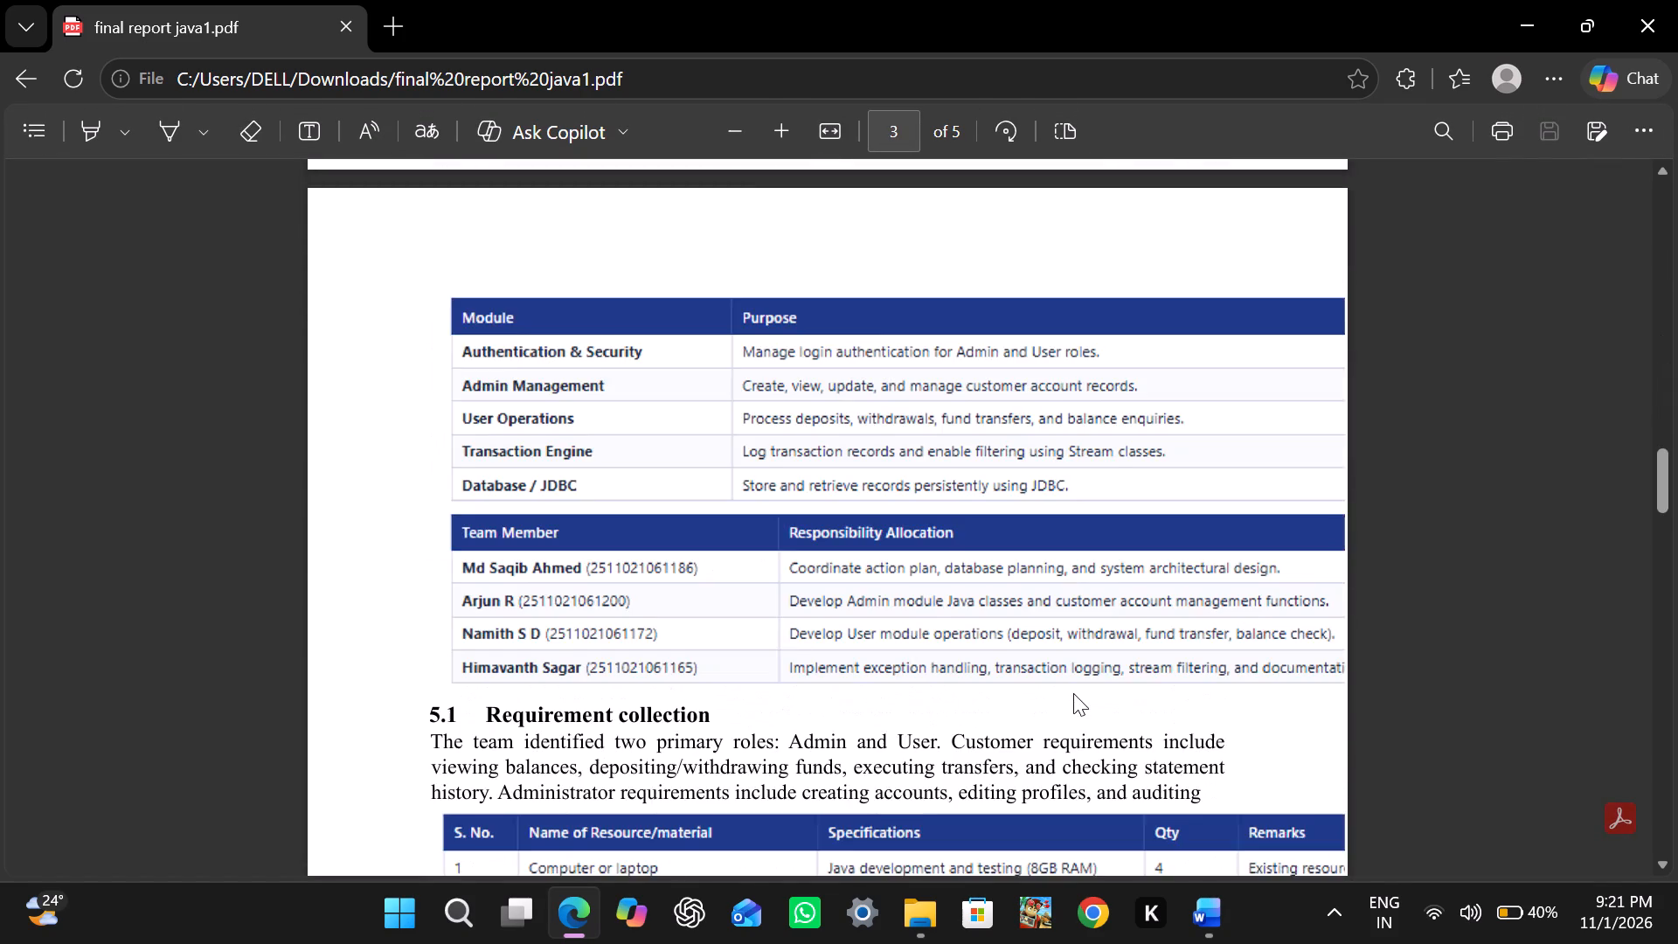
{"action": "scroll", "coordinate": [1073, 693], "scroll_direction": "down", "scroll_amount": 2}
{"action": "scroll", "coordinate": [1073, 693], "scroll_direction": "up", "scroll_amount": 2}
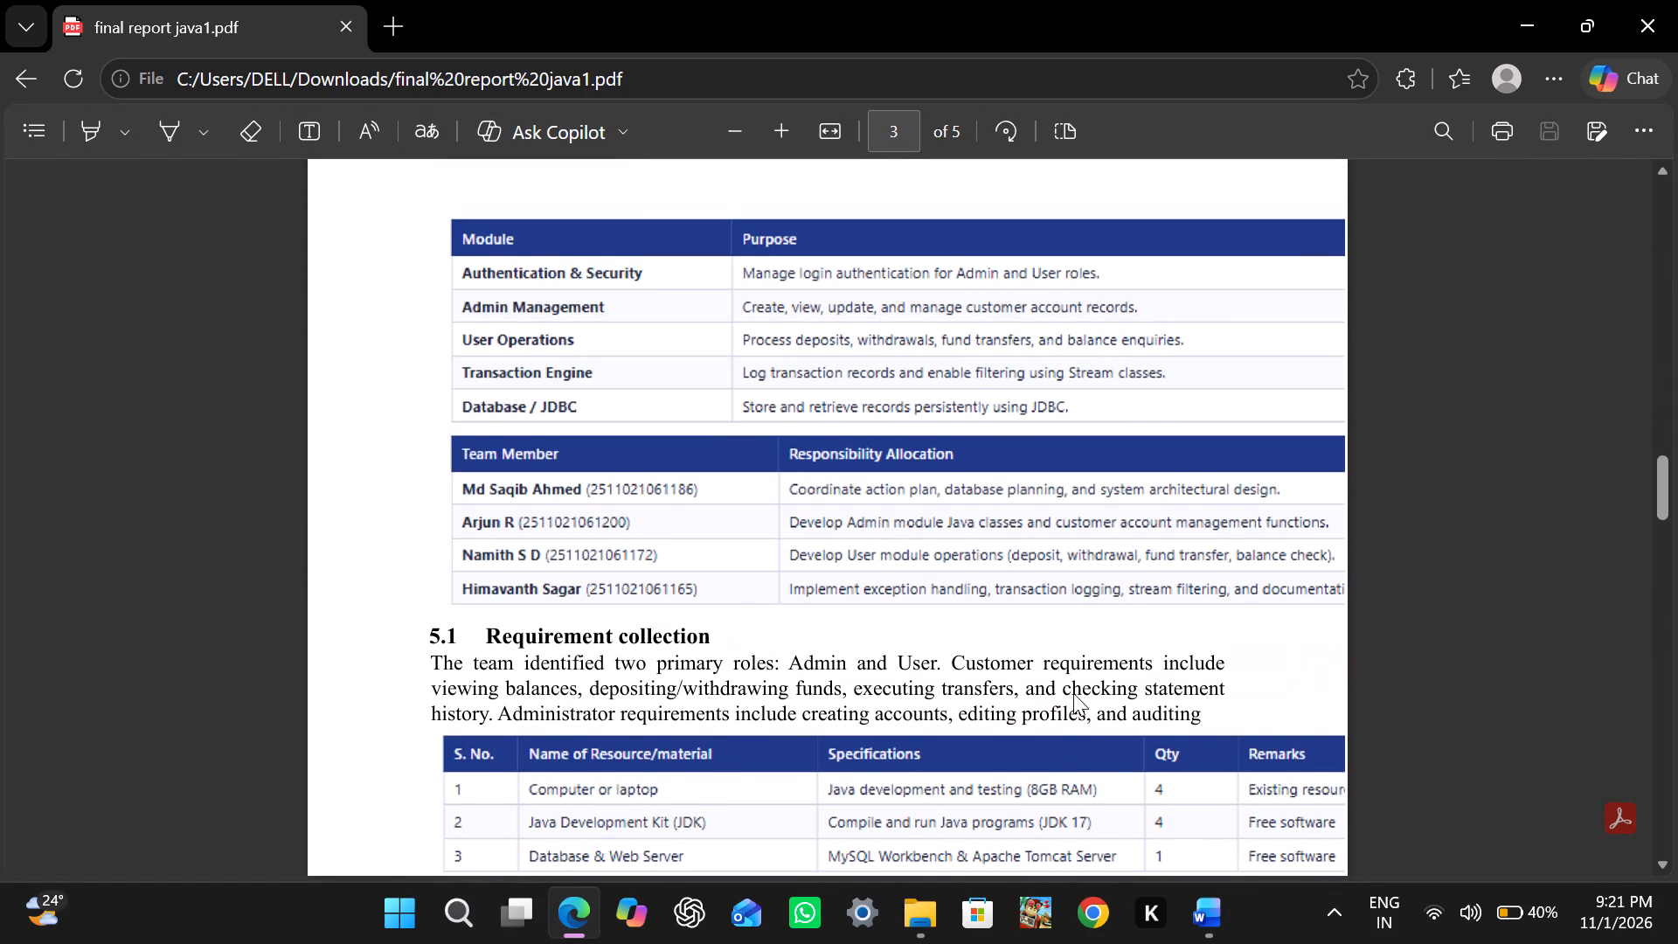
{"action": "scroll", "coordinate": [1073, 693], "scroll_direction": "up", "scroll_amount": 6}
{"action": "scroll", "coordinate": [1073, 693], "scroll_direction": "down", "scroll_amount": 8}
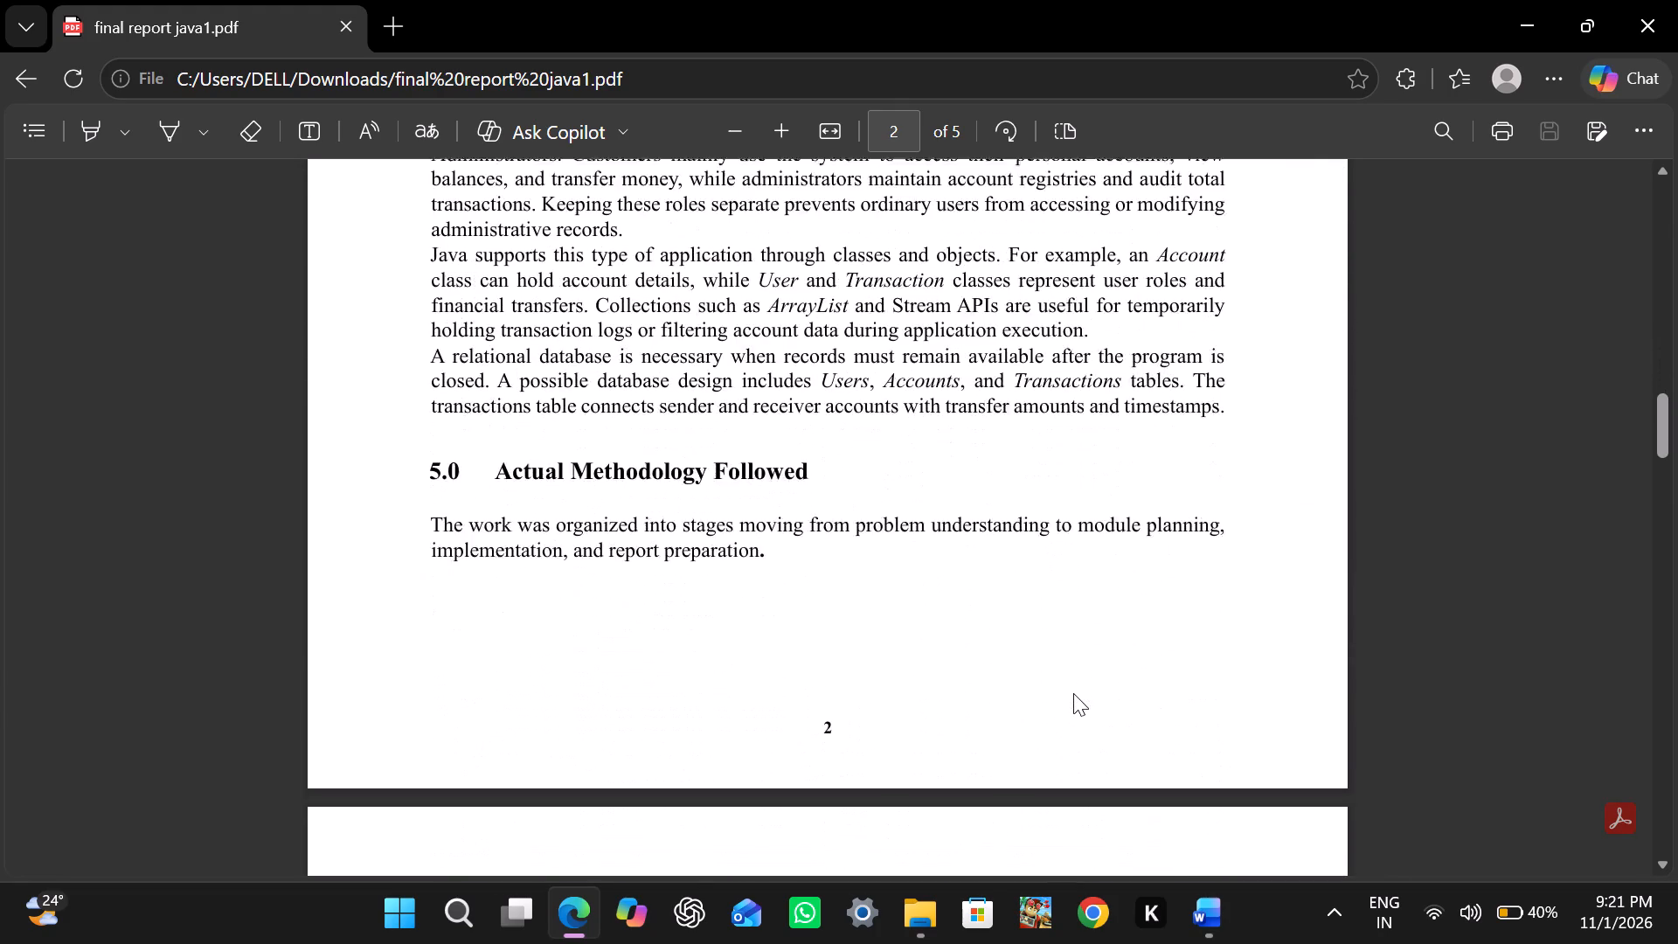
{"action": "scroll", "coordinate": [1073, 693], "scroll_direction": "down", "scroll_amount": 4}
{"action": "scroll", "coordinate": [1073, 693], "scroll_direction": "up", "scroll_amount": 1}
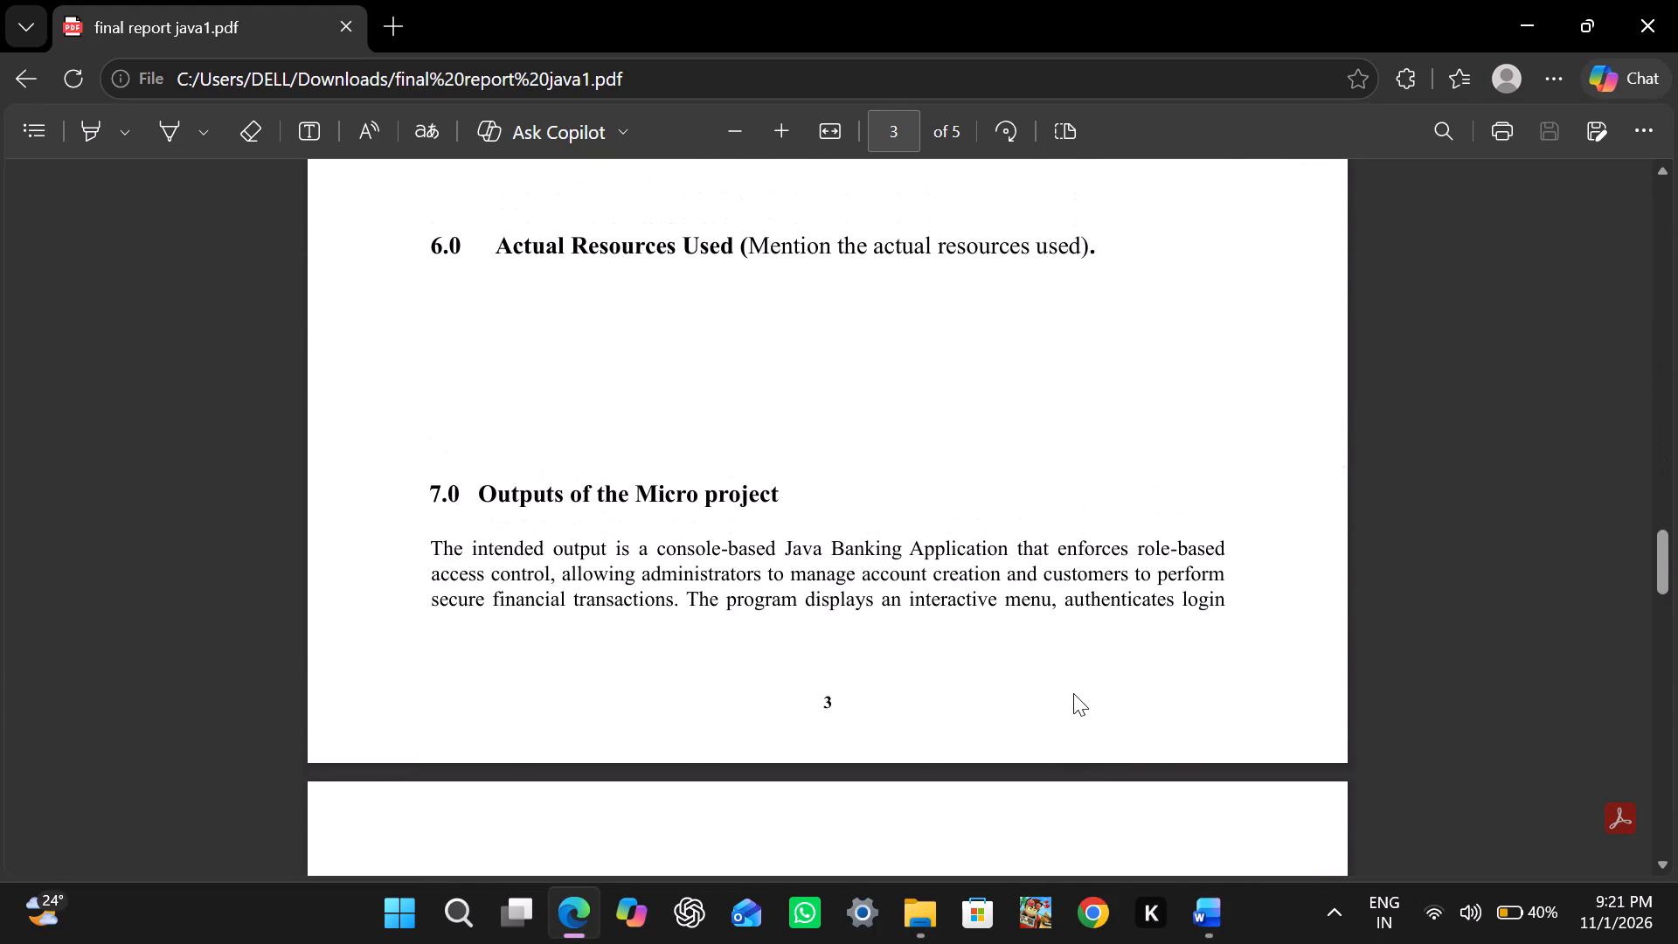
{"action": "scroll", "coordinate": [1073, 693], "scroll_direction": "up", "scroll_amount": 1}
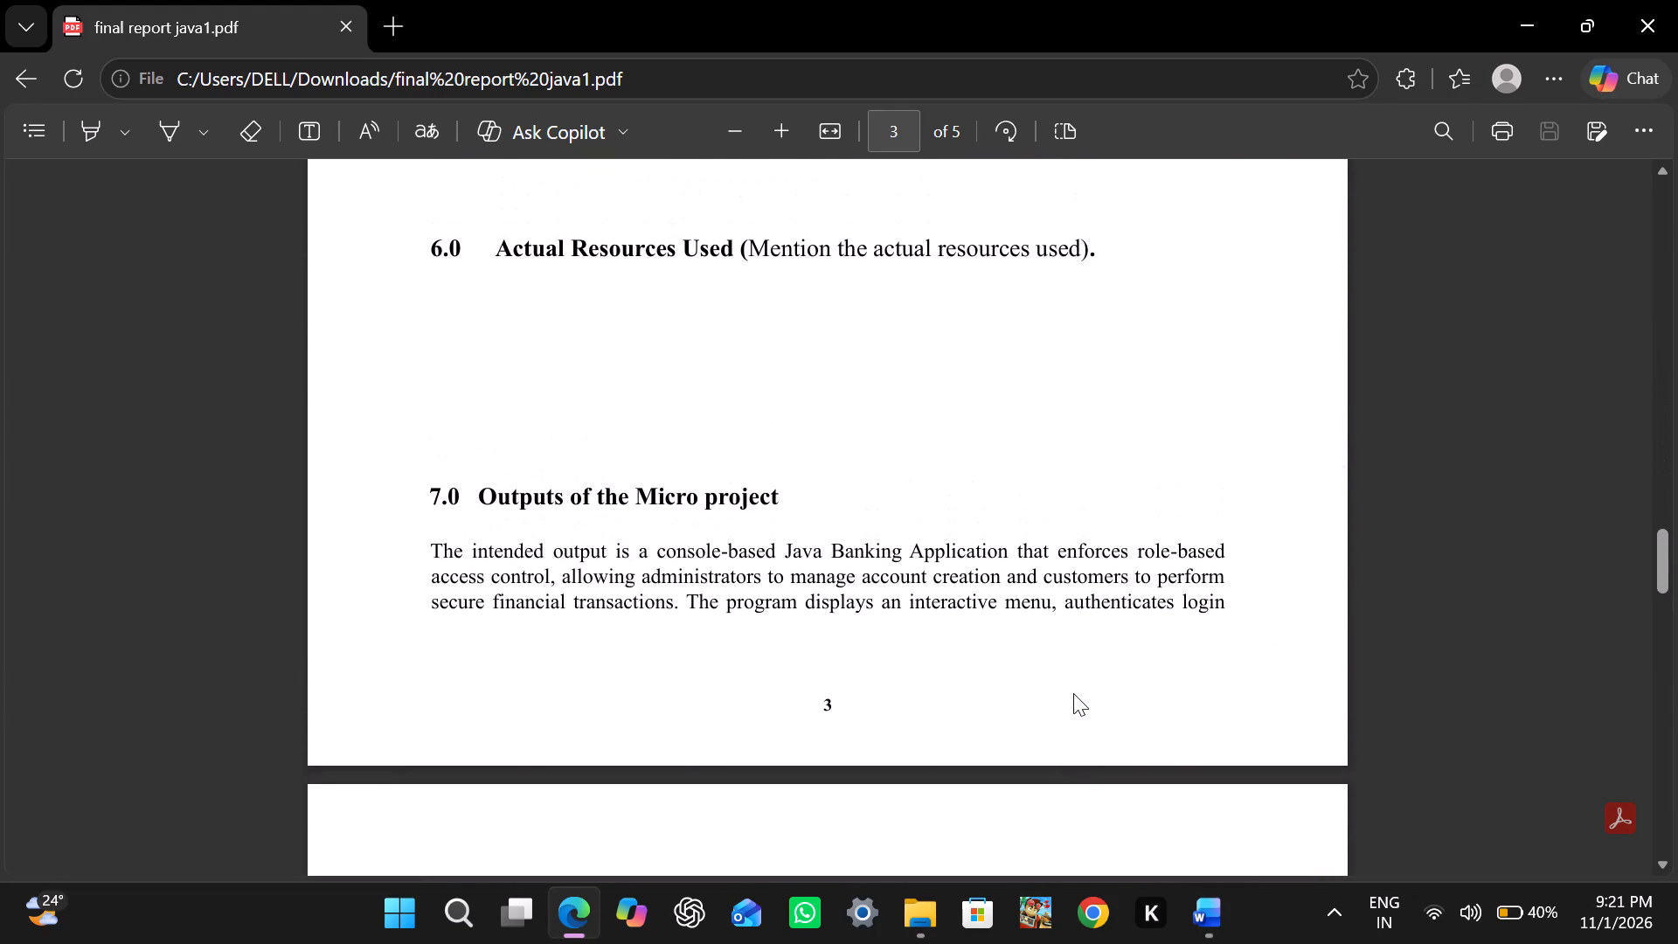
Check sections 5.2 to 7.2, including the resources section and test case table, and return to the title page.
{"action": "left_click", "coordinate": [955, 405]}
{"action": "scroll", "coordinate": [955, 405], "scroll_direction": "down", "scroll_amount": 3}
{"action": "scroll", "coordinate": [955, 405], "scroll_direction": "up", "scroll_amount": 3}
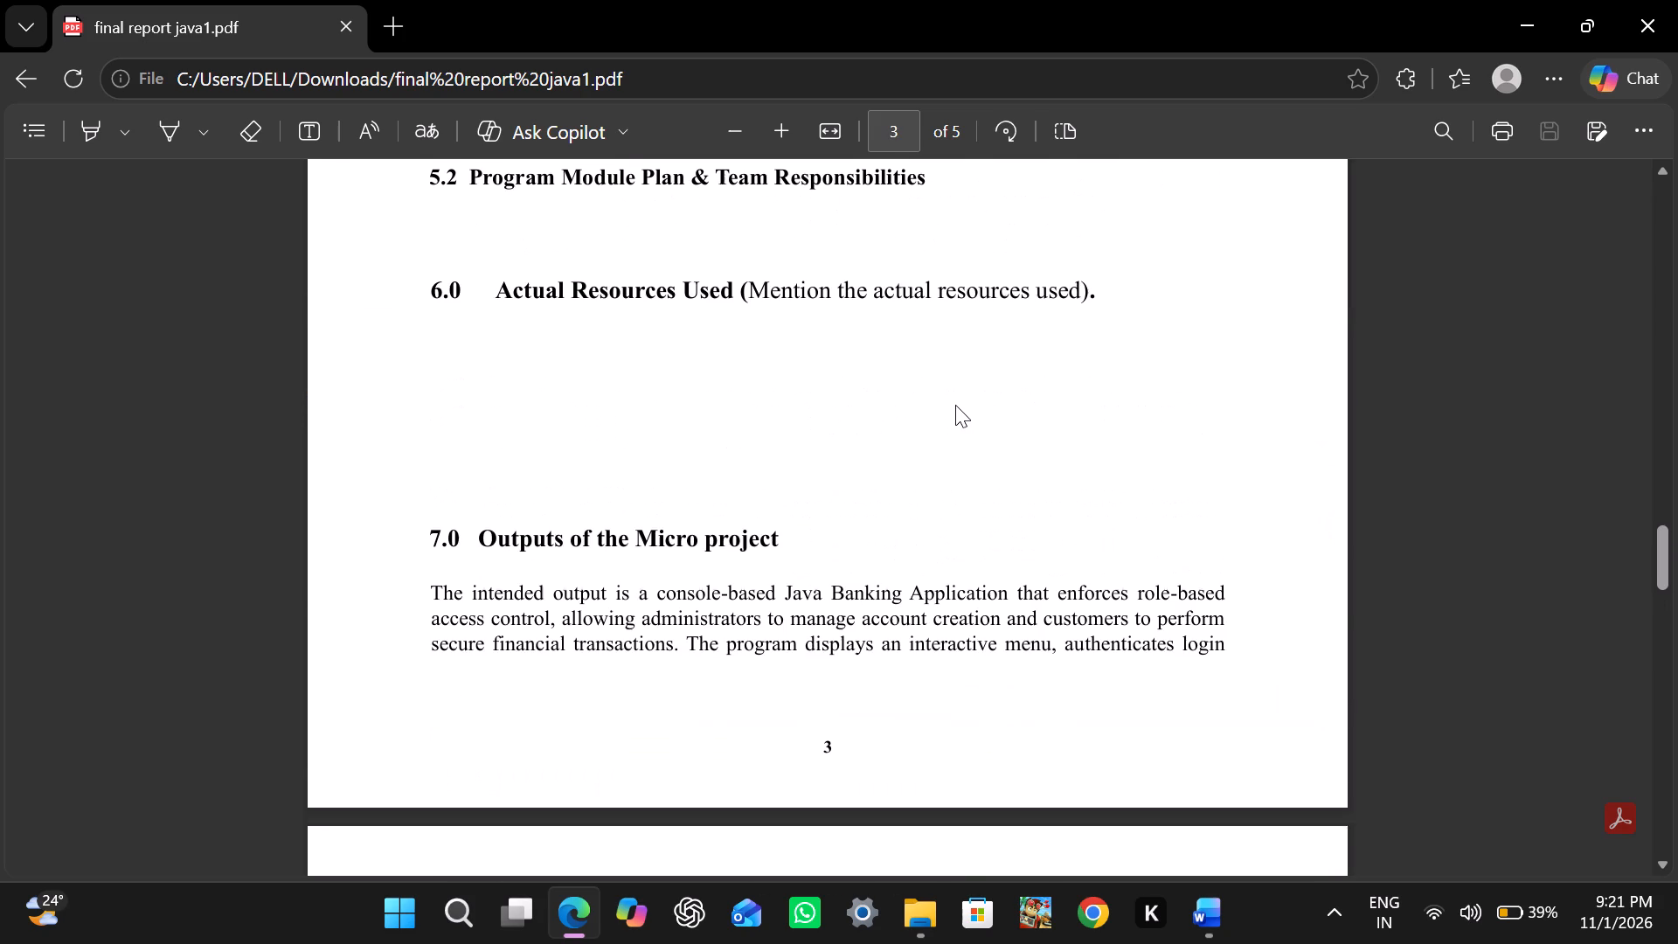
{"action": "scroll", "coordinate": [955, 405], "scroll_direction": "up", "scroll_amount": 1}
{"action": "scroll", "coordinate": [955, 405], "scroll_direction": "down", "scroll_amount": 5}
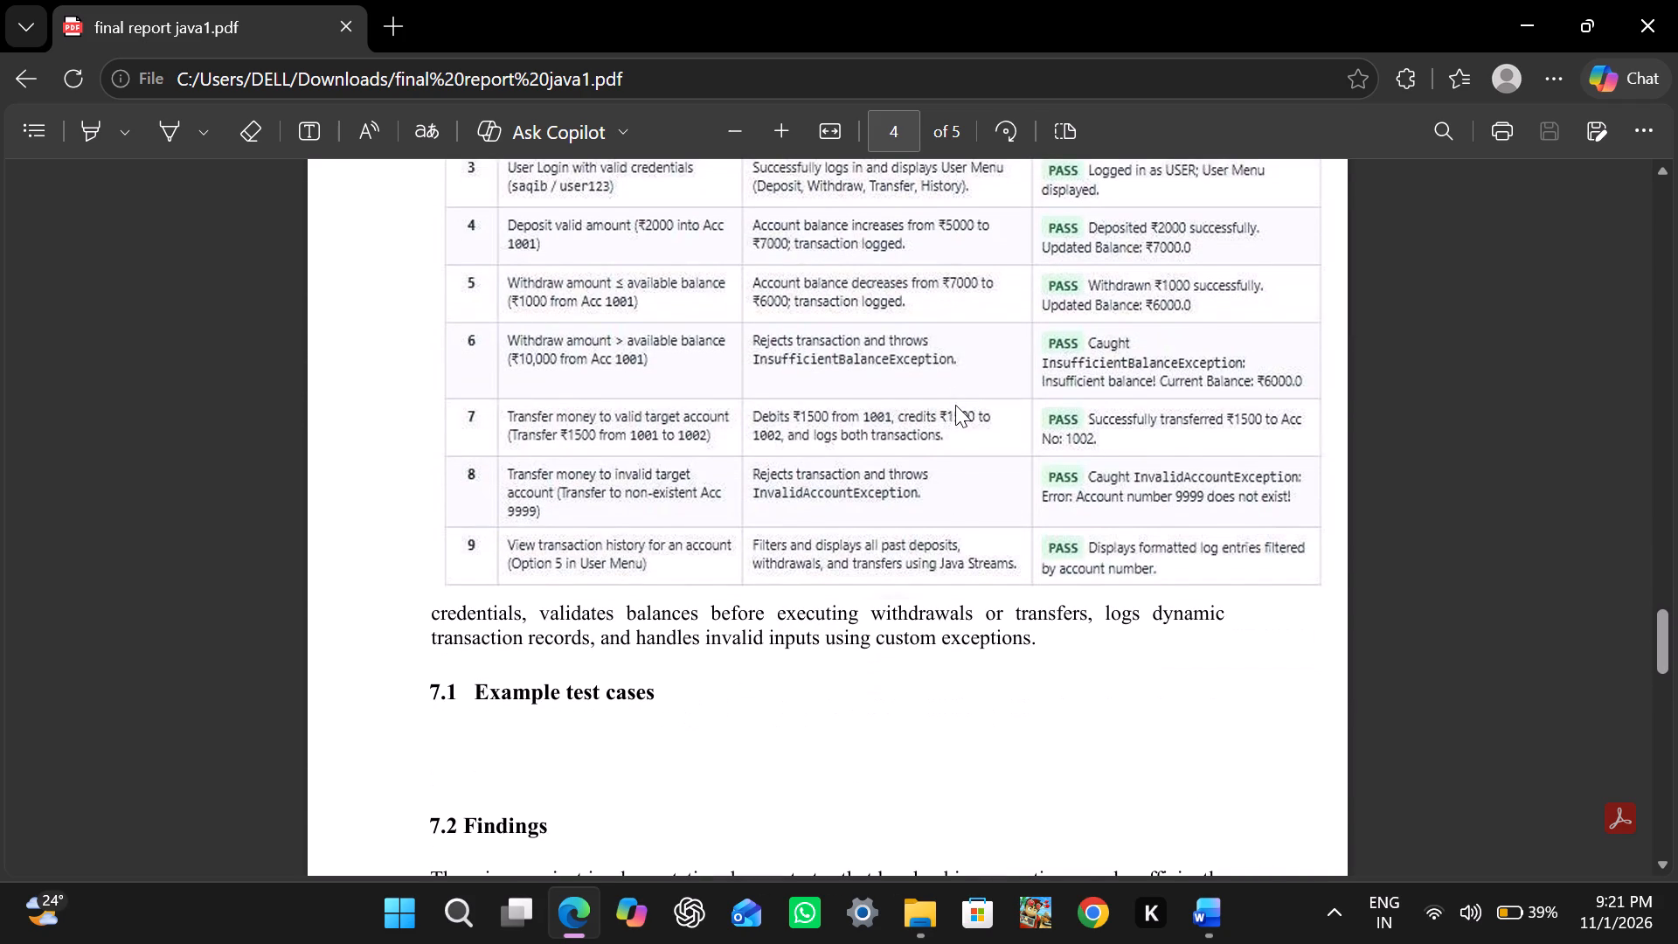
{"action": "scroll", "coordinate": [955, 405], "scroll_direction": "up", "scroll_amount": 18}
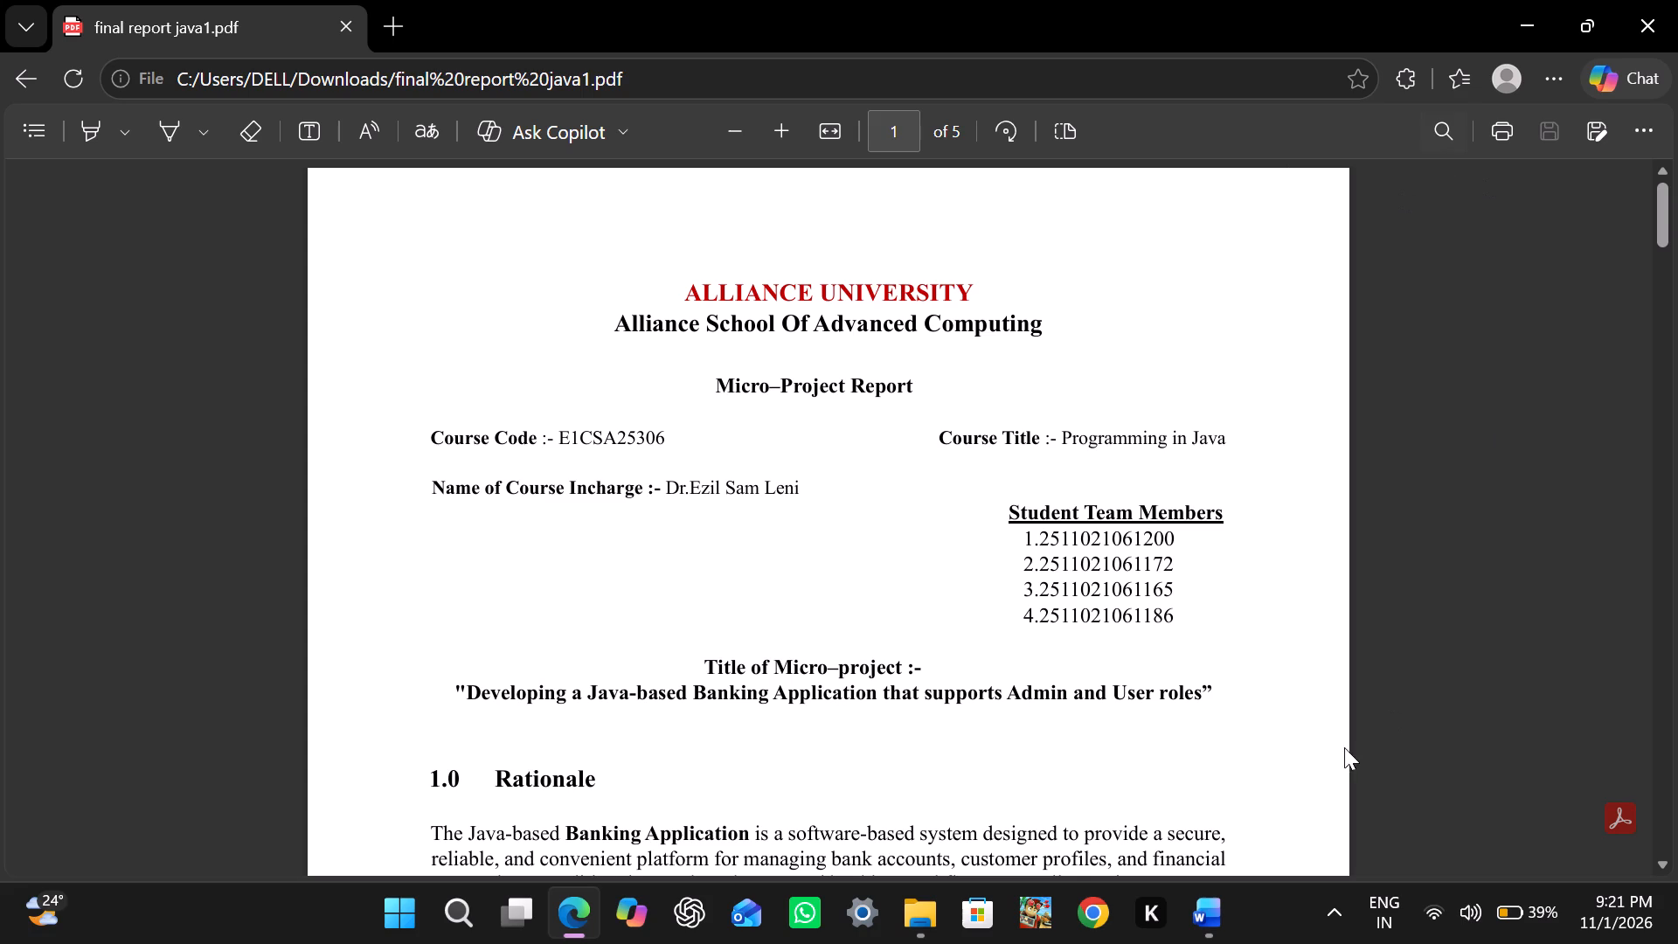
Switch to WhatsApp.
{"action": "left_click", "coordinate": [819, 897]}
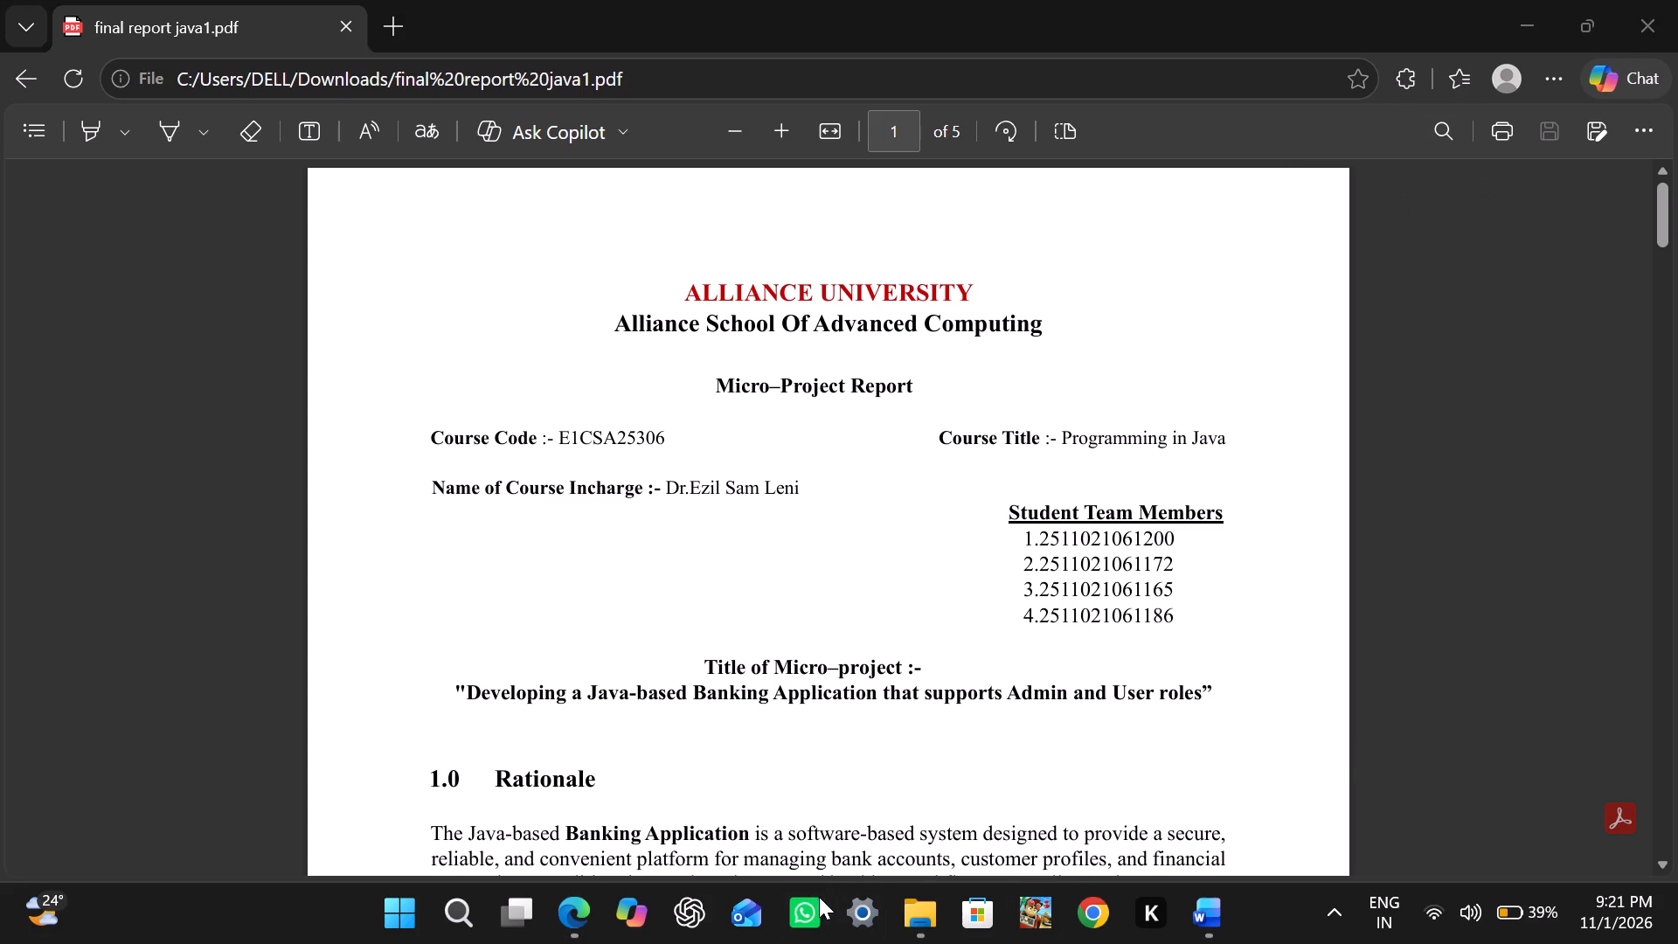
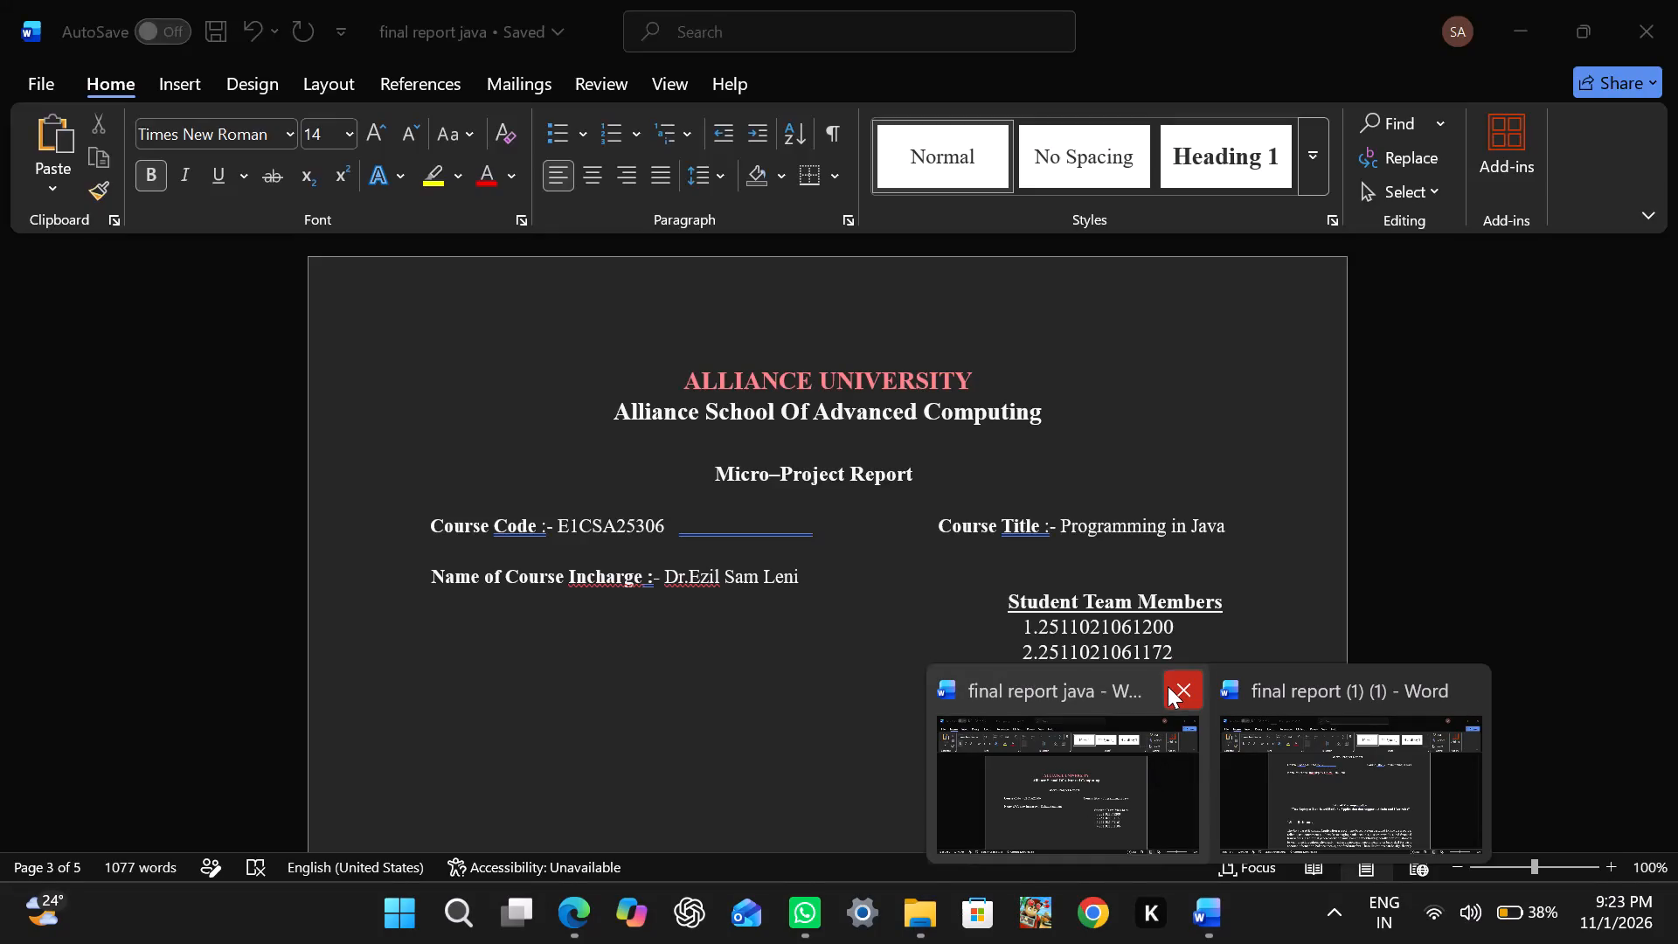
Close the "final report java" Word document and switch to the "final report (1) (1)" document.
{"action": "left_click", "coordinate": [1168, 686]}
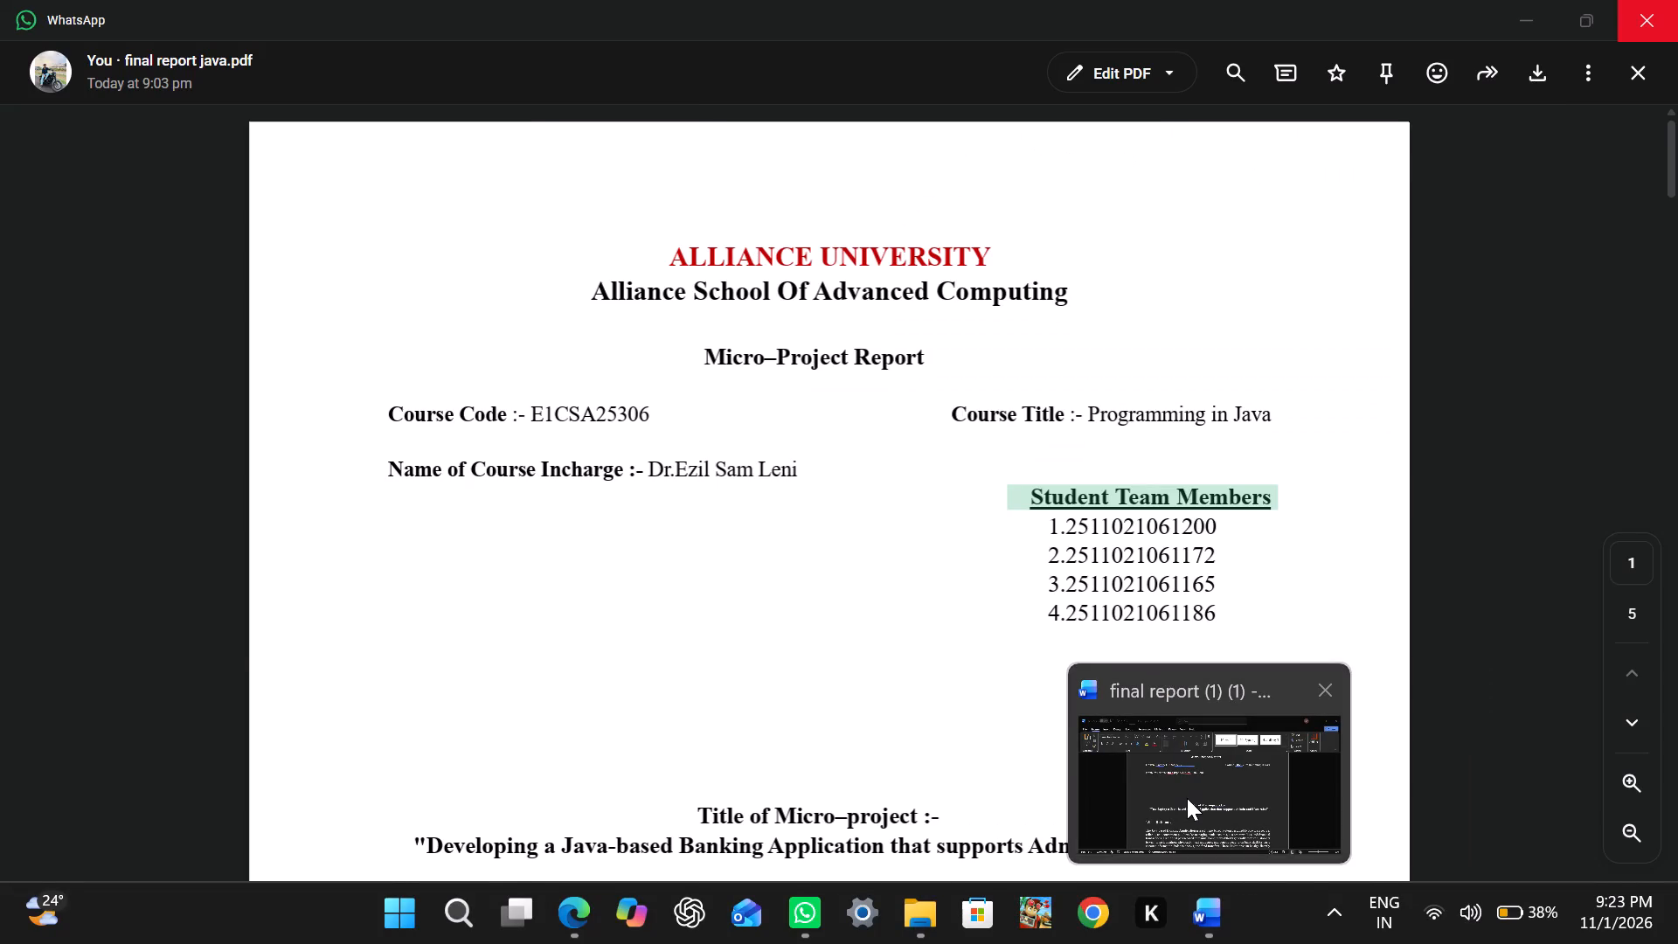
{"action": "left_click", "coordinate": [1187, 798]}
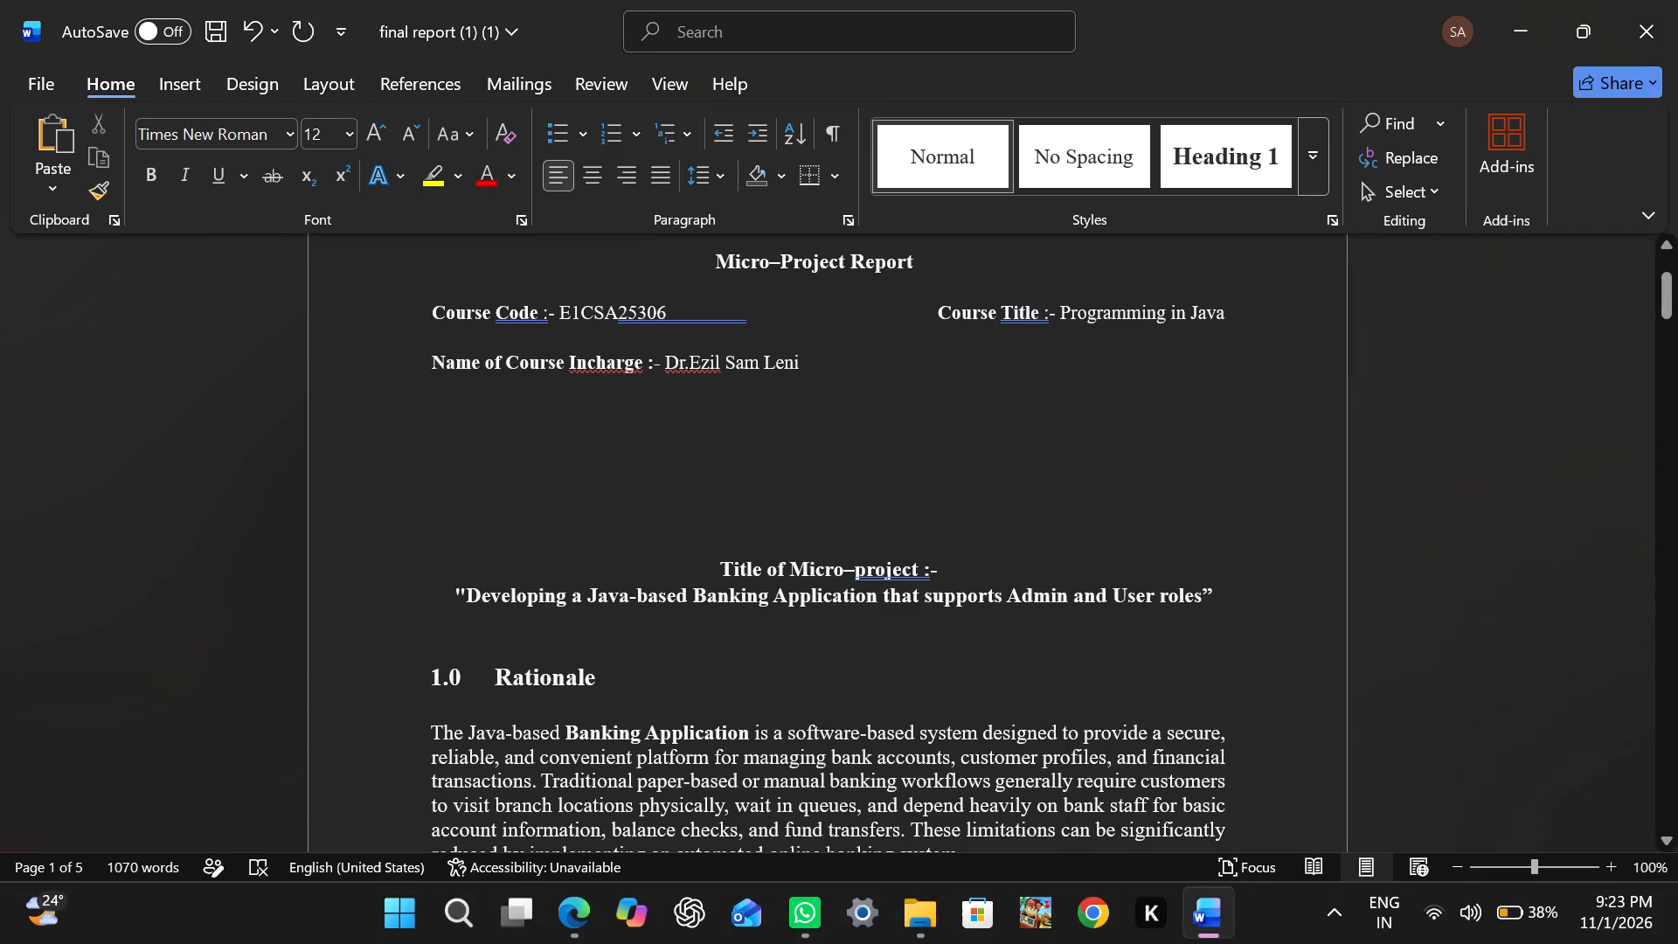
Paste "Student Team Members" below the course incharge line and reduce its leading spaces to fit it on one line beneath the course title.
{"action": "key", "text": "ctrl+v"}
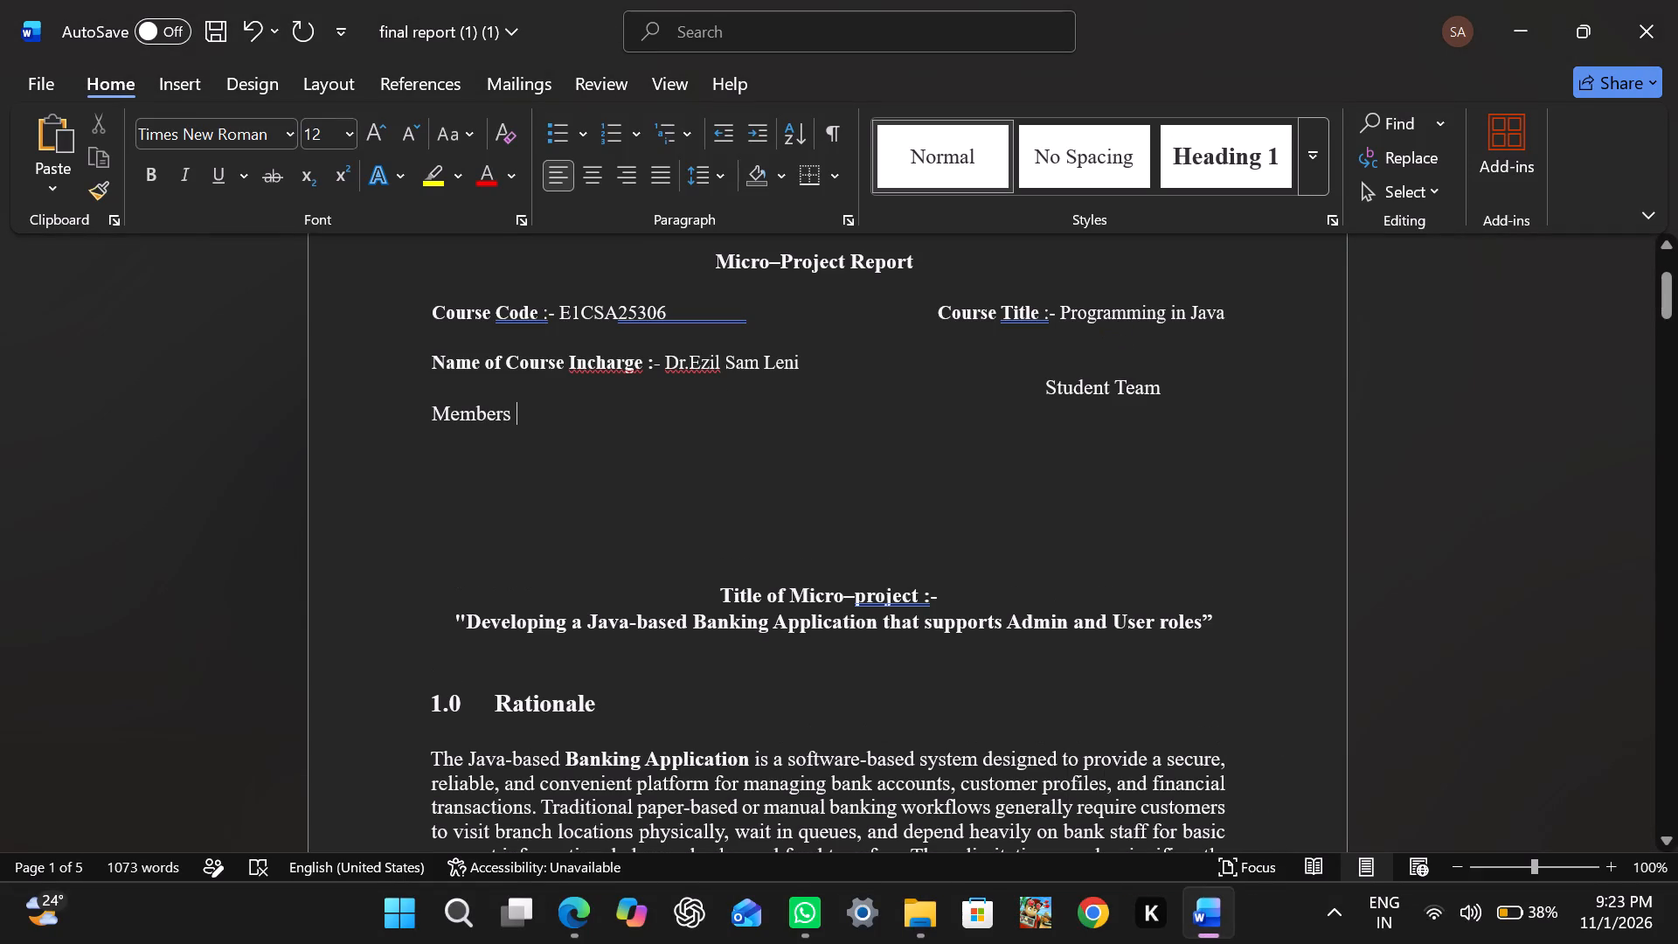
{"action": "left_click", "coordinate": [1022, 380]}
{"action": "key", "text": "BackSpace"}
{"action": "key", "text": "BackSpace"}
{"action": "key", "text": "BackSpace"}
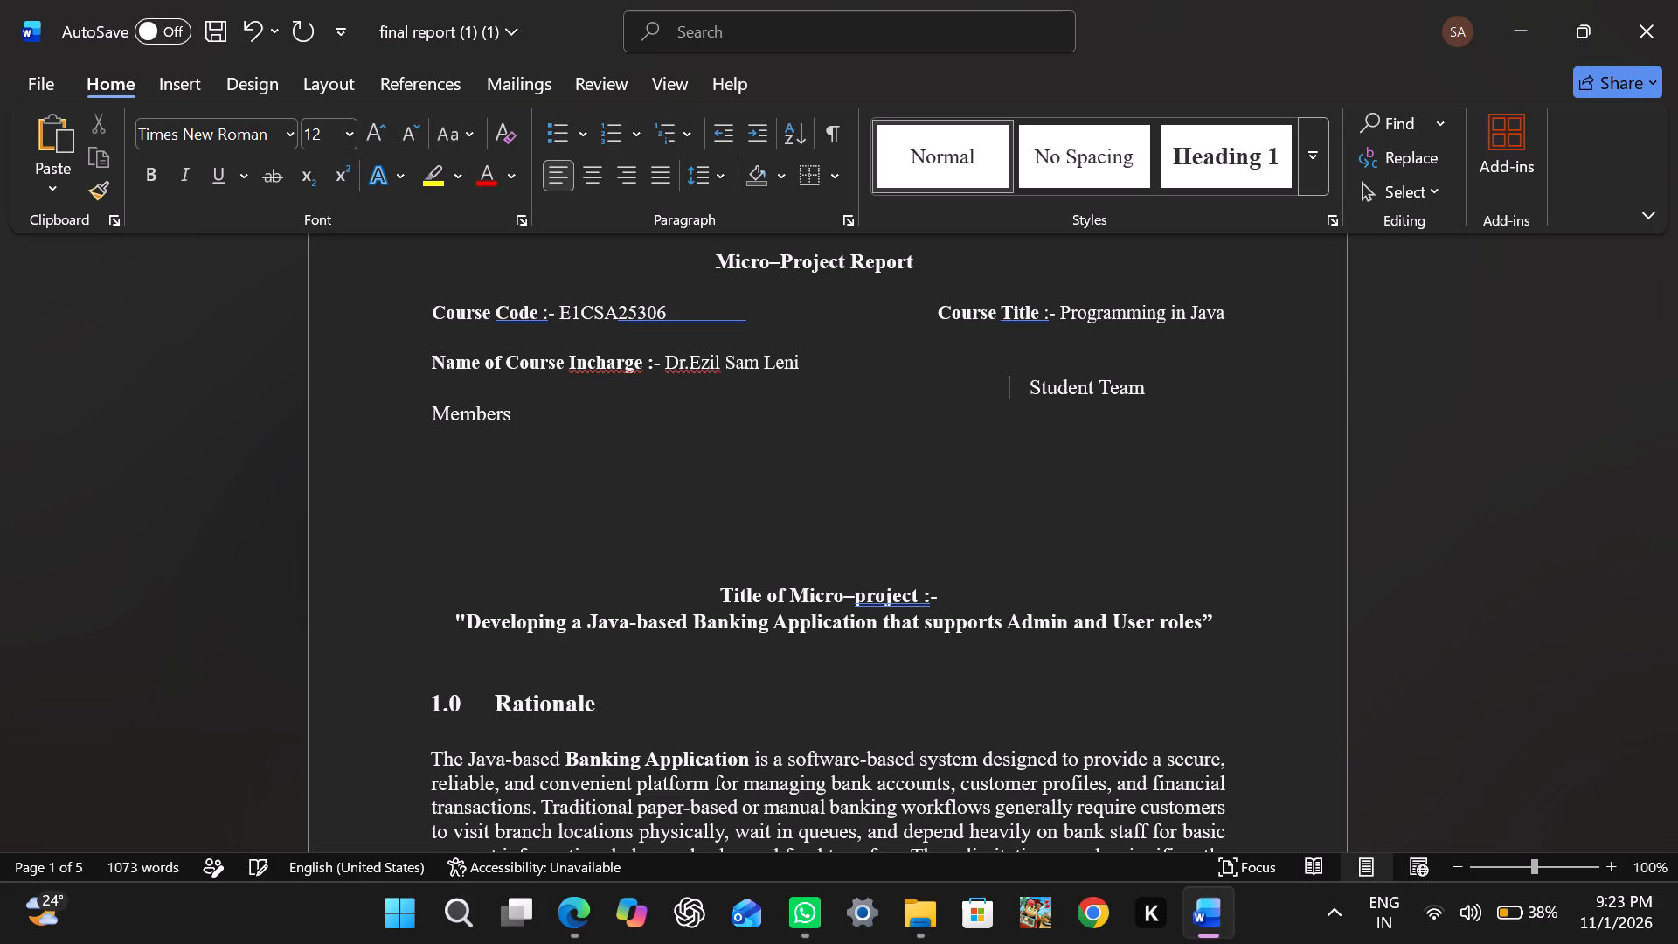
{"action": "key", "text": "BackSpace"}
{"action": "key", "text": "BackSpace"}
{"action": "key", "text": "BackSpace"}
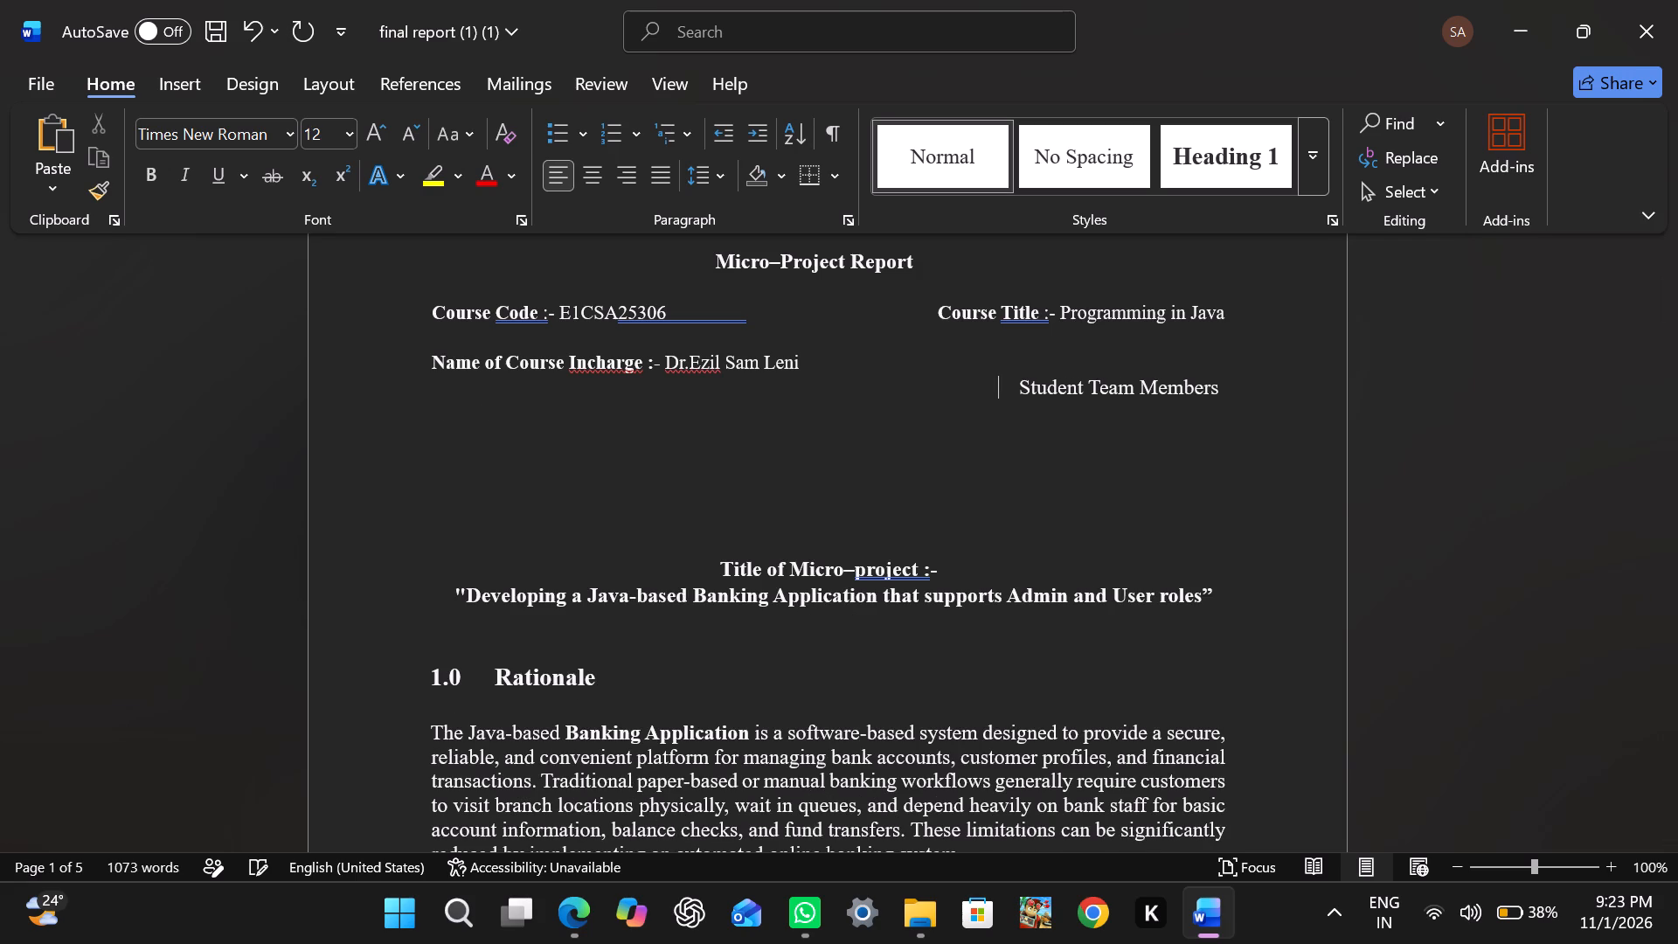
{"action": "key", "text": "BackSpace"}
{"action": "key", "text": "BackSpace"}
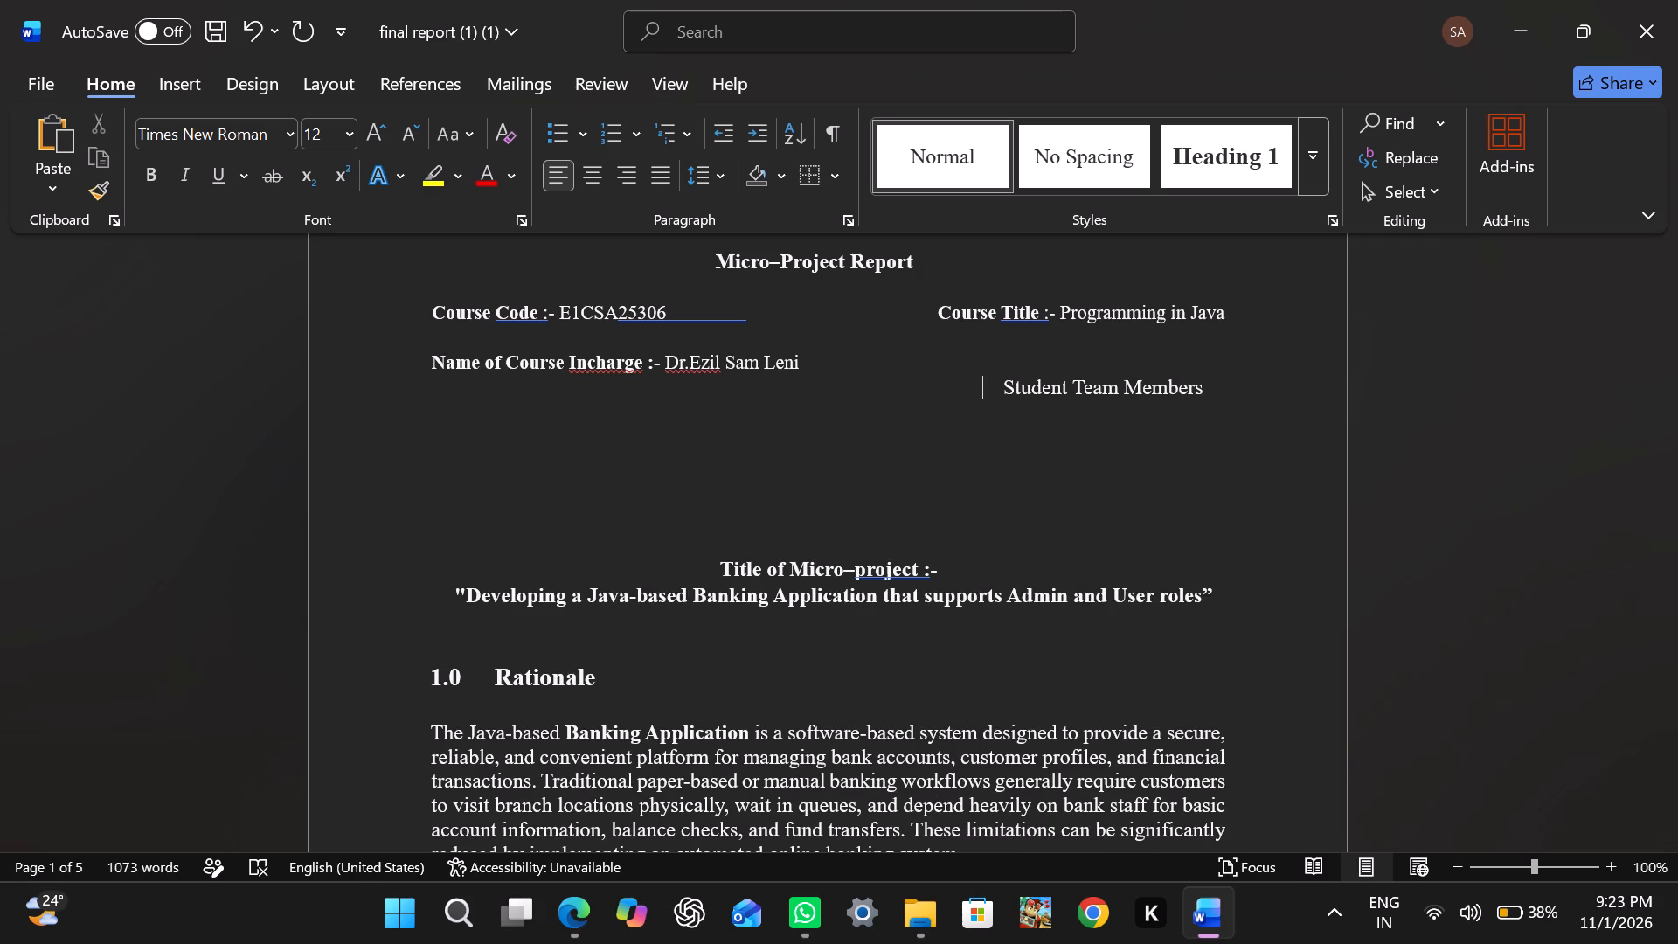
{"action": "key", "text": "BackSpace"}
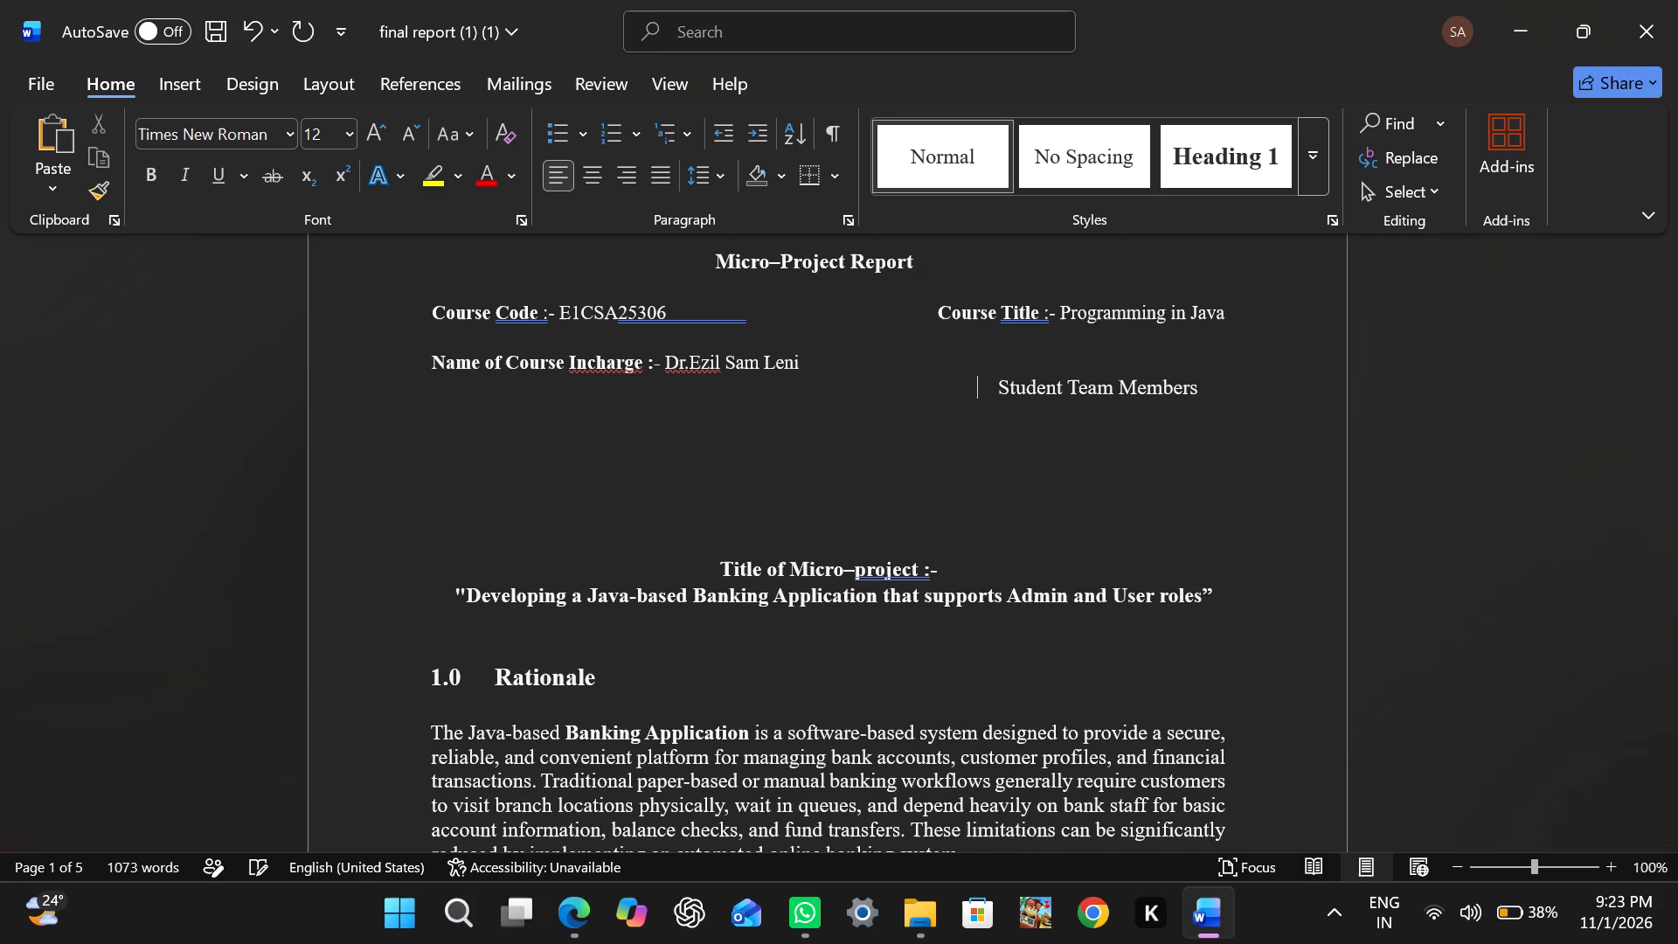
Add the list number "1." on the line below the "Student Team Members" heading.
{"action": "key", "text": "Down"}
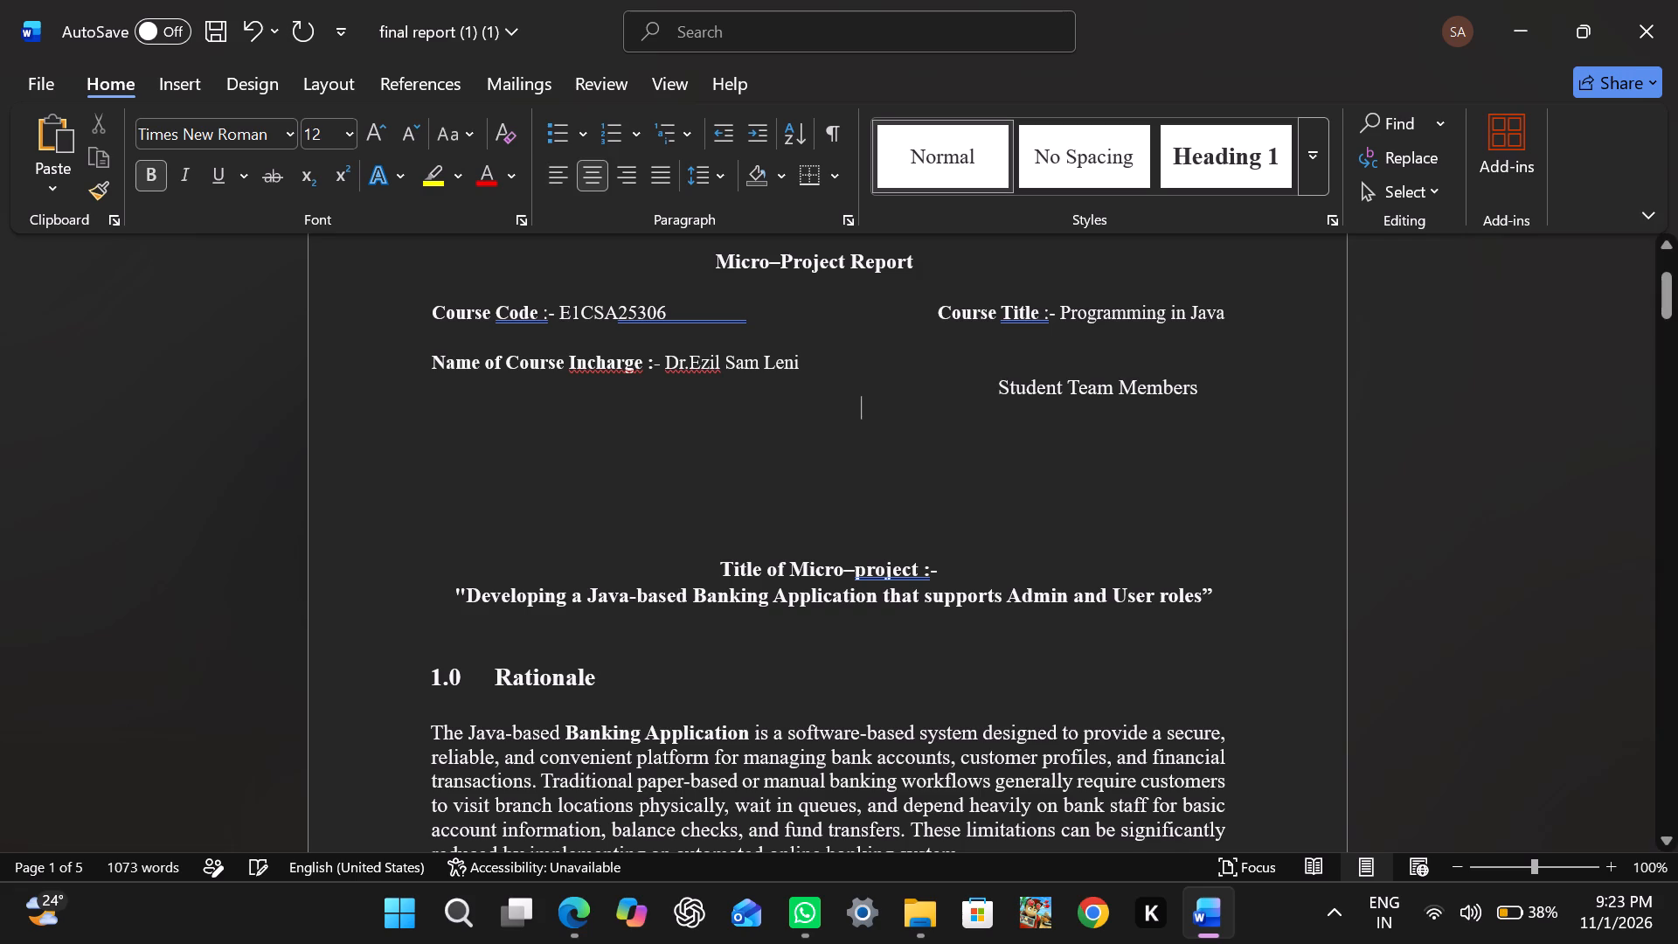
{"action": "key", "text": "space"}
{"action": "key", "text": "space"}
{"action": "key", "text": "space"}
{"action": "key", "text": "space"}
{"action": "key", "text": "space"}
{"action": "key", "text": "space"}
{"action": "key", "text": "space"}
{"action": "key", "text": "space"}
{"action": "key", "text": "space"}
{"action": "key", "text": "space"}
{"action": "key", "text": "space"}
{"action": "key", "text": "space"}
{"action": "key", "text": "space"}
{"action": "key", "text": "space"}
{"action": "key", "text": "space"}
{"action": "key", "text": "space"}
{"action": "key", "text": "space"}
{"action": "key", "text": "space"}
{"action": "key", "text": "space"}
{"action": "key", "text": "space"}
{"action": "key", "text": "BackSpace"}
{"action": "key", "text": "BackSpace"}
{"action": "key", "text": "BackSpace"}
{"action": "key", "text": "BackSpace"}
{"action": "key", "text": "BackSpace"}
{"action": "key", "text": "BackSpace"}
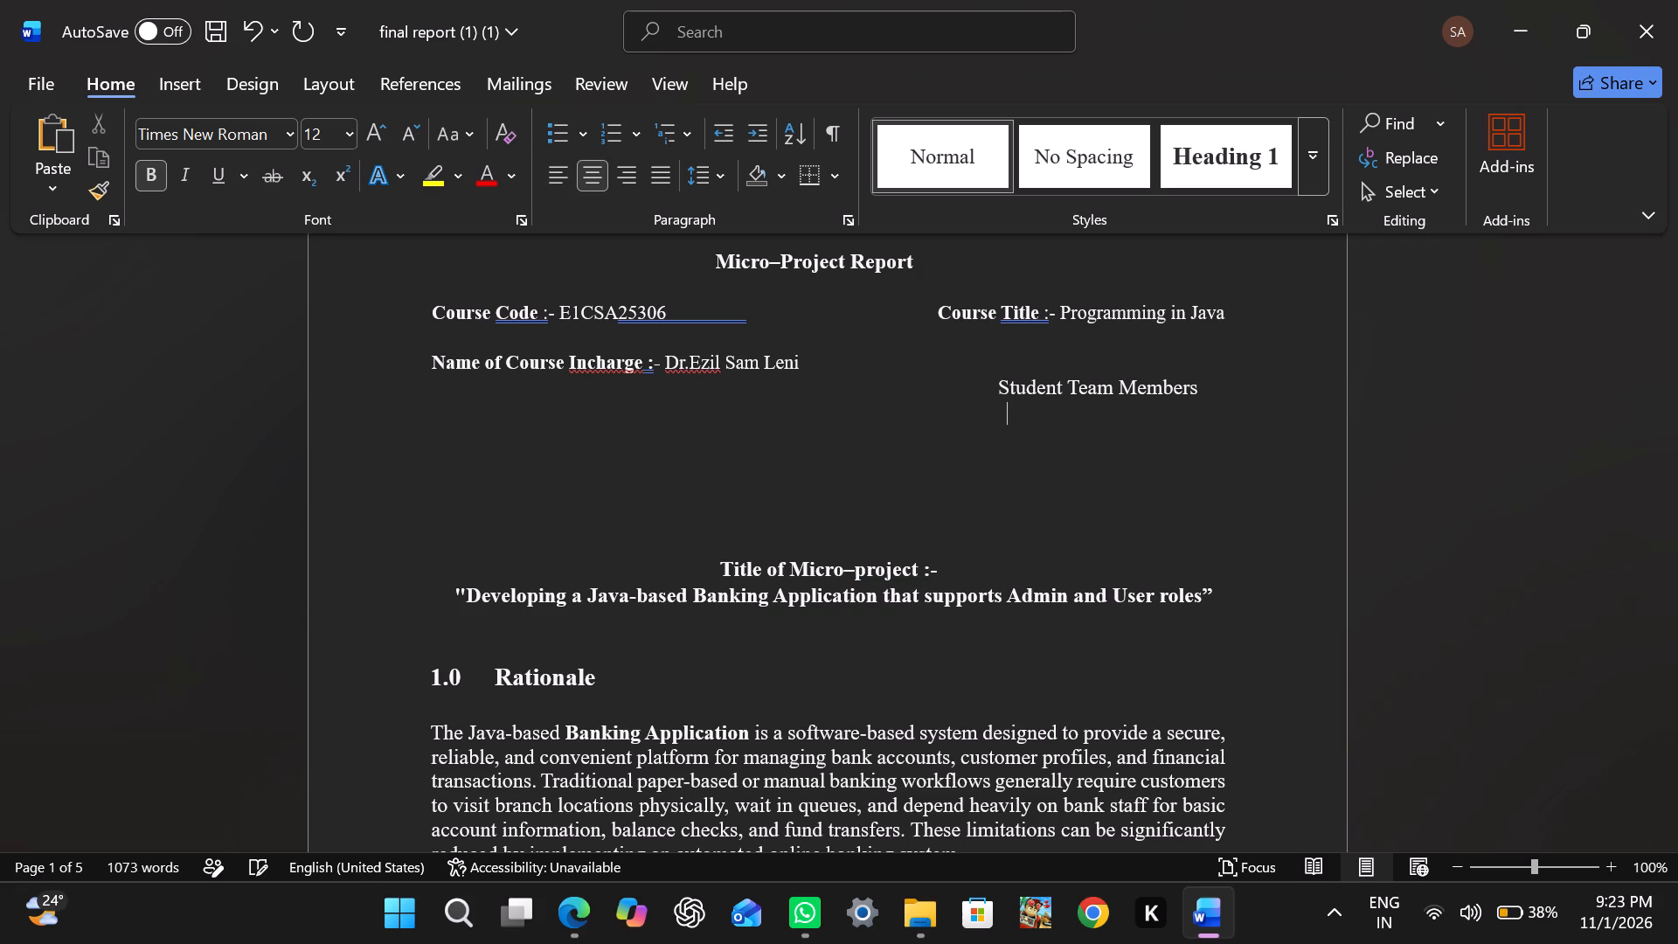
{"action": "key", "text": "BackSpace"}
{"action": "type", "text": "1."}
Indent the "1." with leading spaces to place it under the start of the "Student Team Members" heading.
{"action": "left_click", "coordinate": [862, 417]}
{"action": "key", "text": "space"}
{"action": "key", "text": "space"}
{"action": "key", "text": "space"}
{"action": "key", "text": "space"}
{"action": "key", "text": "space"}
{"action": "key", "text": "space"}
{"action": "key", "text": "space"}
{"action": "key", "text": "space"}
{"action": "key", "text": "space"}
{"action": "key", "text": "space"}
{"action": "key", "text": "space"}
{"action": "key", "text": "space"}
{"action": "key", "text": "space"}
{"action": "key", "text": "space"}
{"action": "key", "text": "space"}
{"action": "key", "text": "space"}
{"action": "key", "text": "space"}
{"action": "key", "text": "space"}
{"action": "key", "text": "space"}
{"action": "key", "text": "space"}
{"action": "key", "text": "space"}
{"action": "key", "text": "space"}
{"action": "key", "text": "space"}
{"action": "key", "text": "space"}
Add a space after "1." and undo the automatic numbering to keep it as plain text.
{"action": "left_click", "coordinate": [1023, 424]}
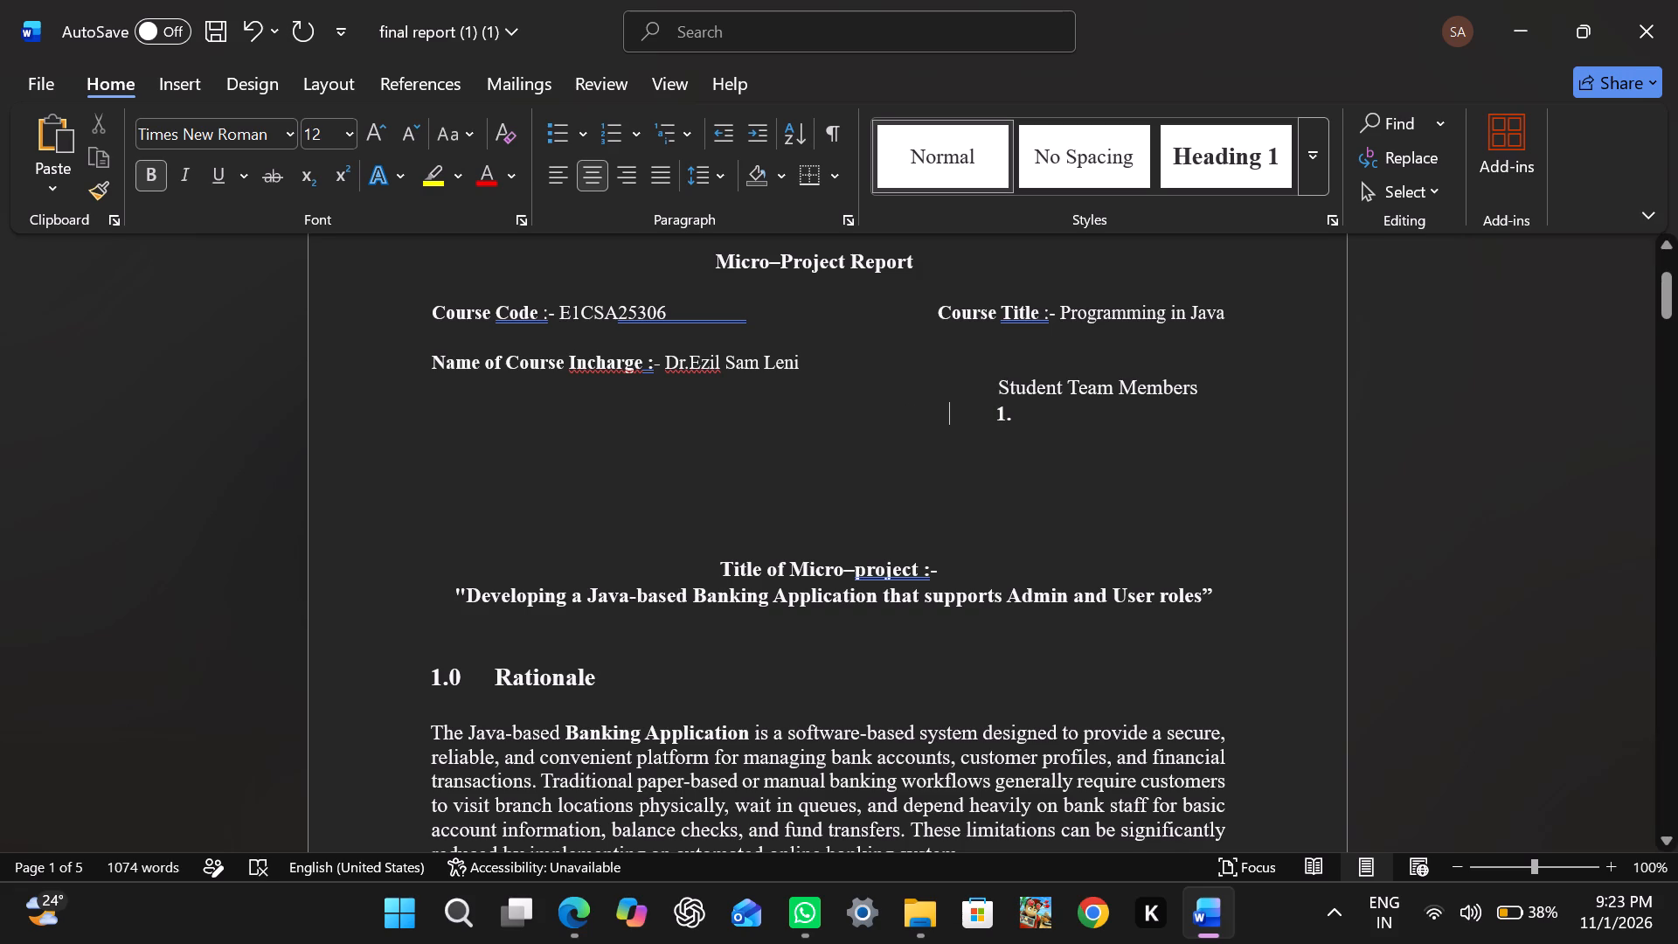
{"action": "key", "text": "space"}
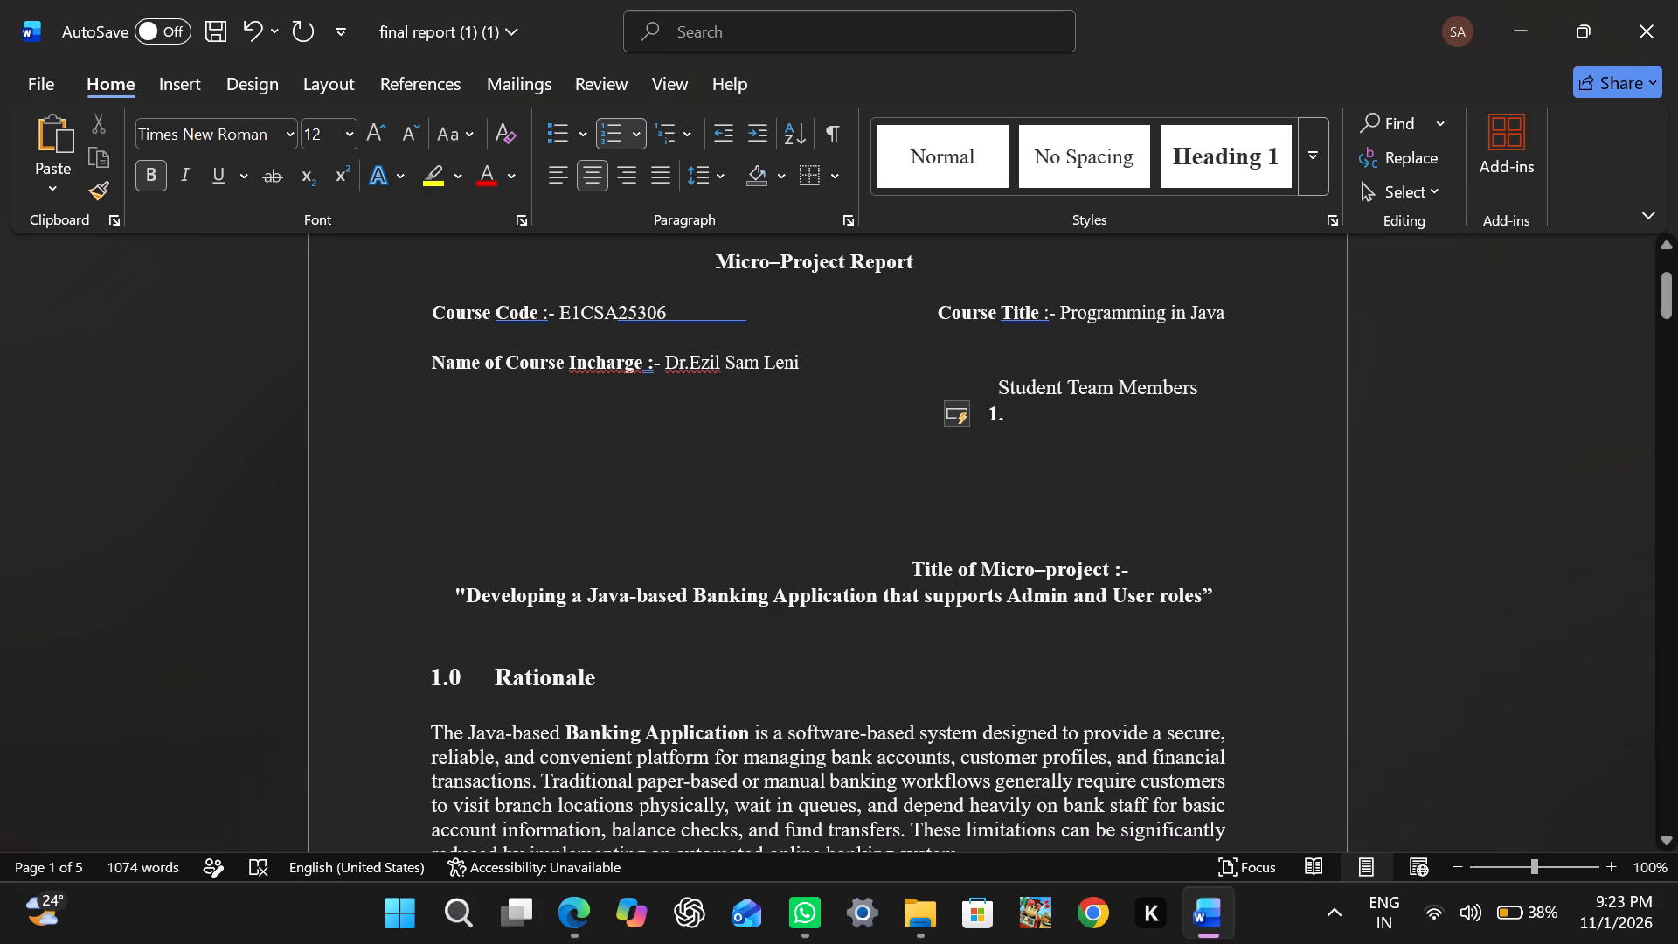
{"action": "left_click", "coordinate": [915, 410]}
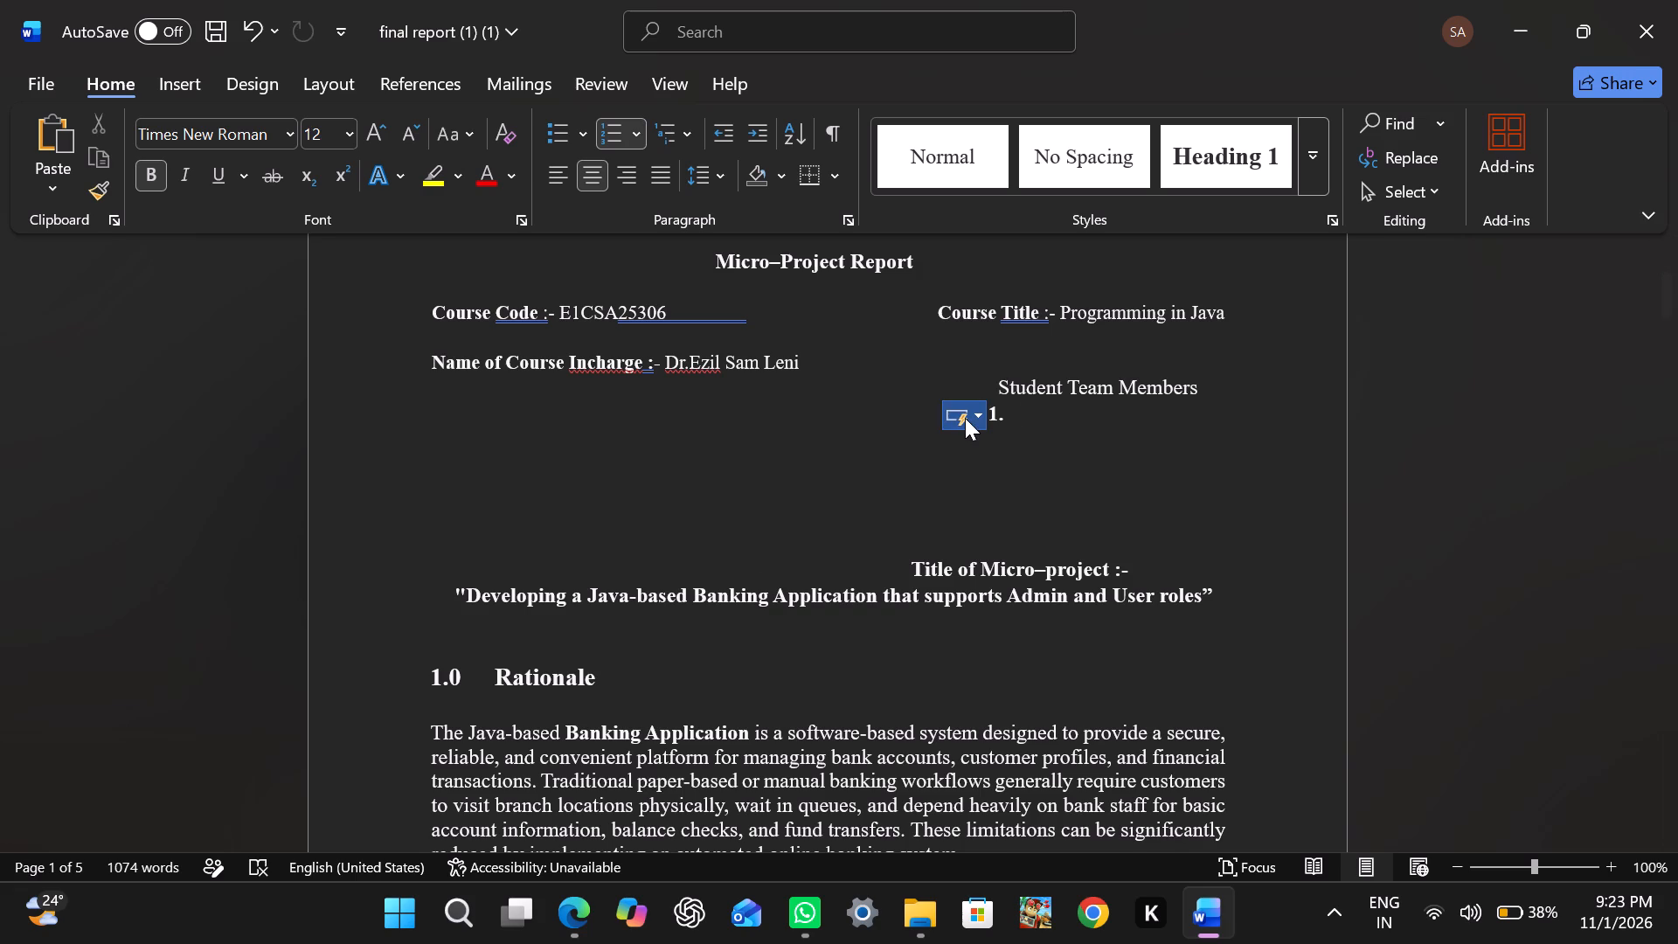
{"action": "left_click", "coordinate": [989, 420]}
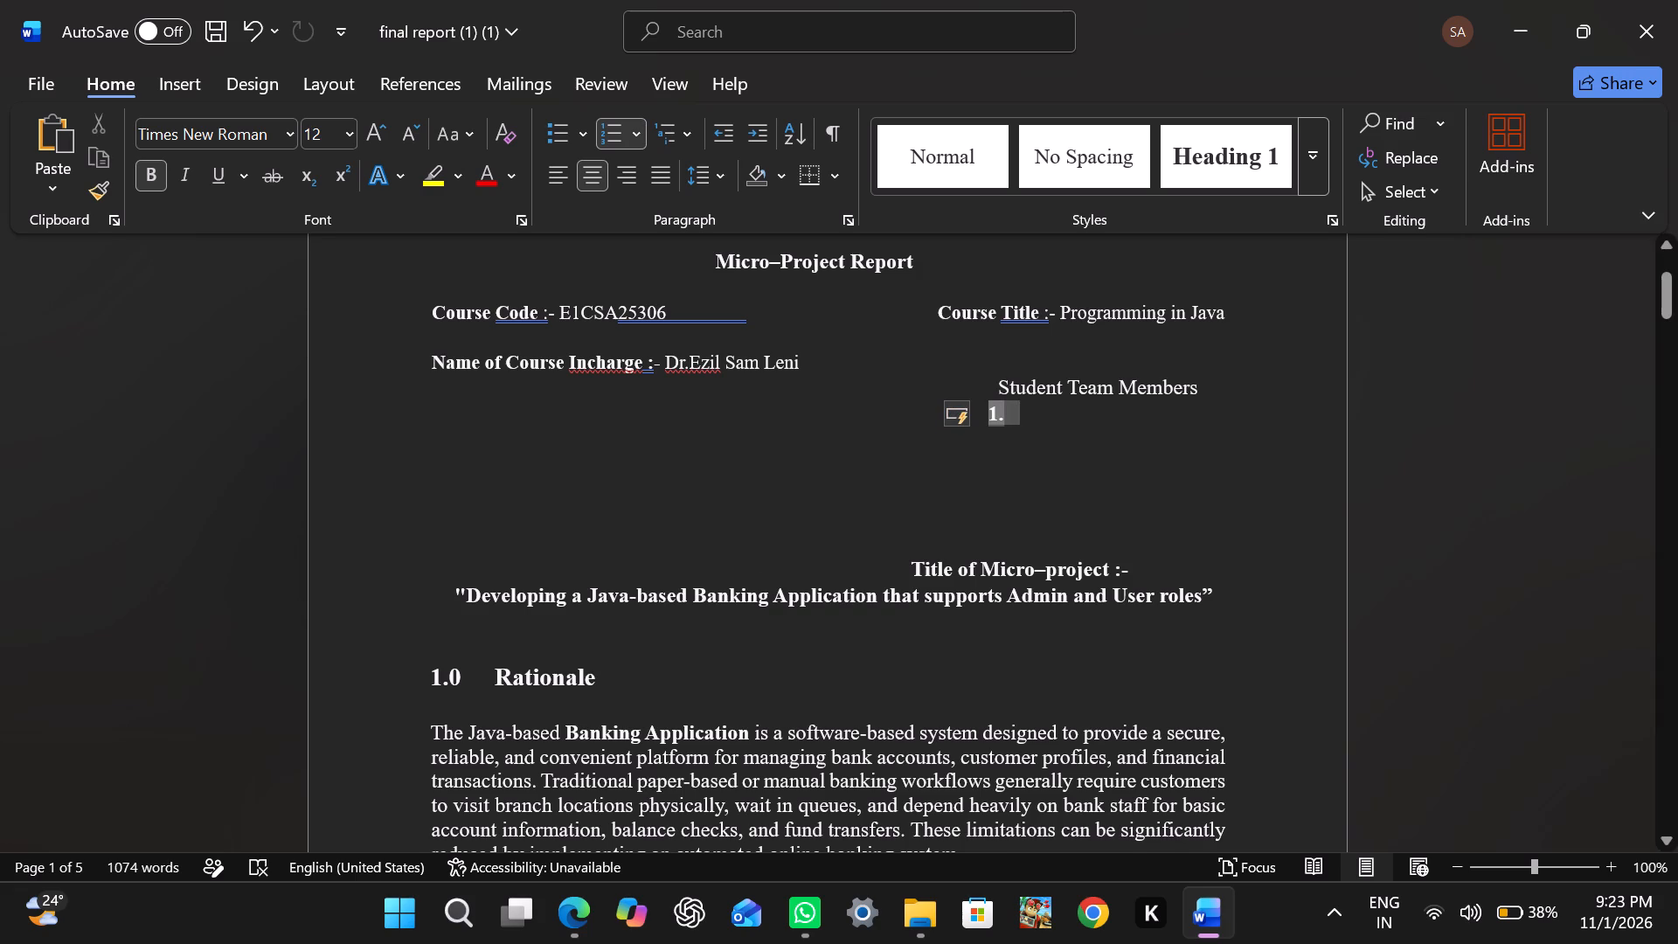
{"action": "left_click", "coordinate": [979, 413]}
{"action": "key", "text": "Left"}
{"action": "key", "text": "Left"}
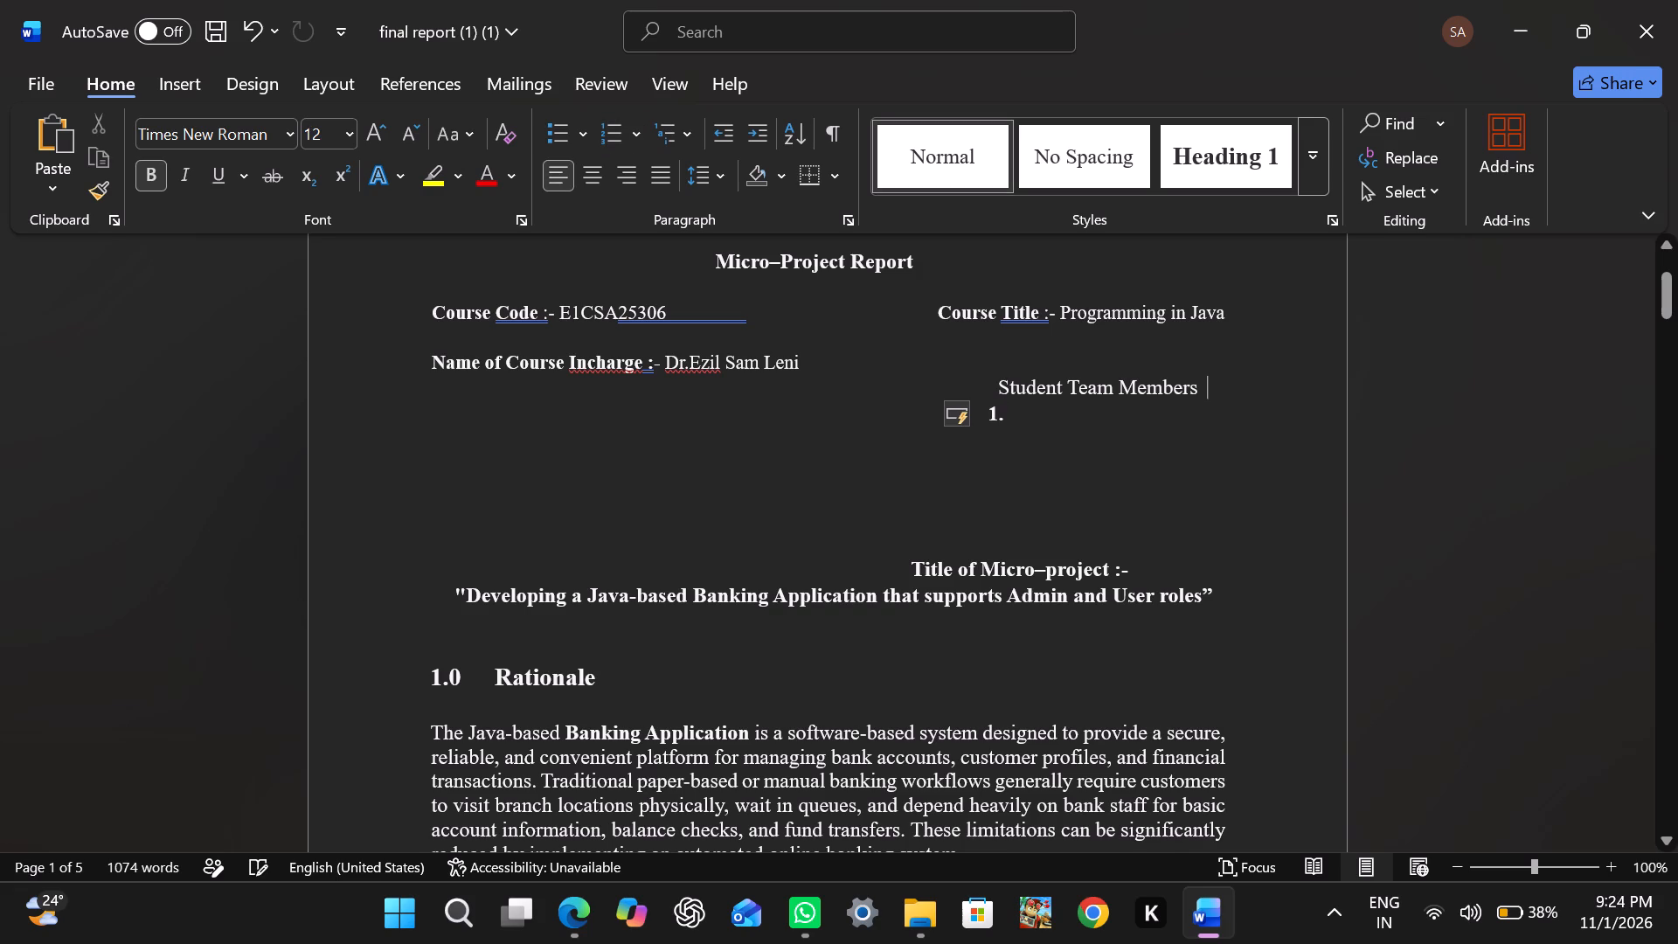
{"action": "key", "text": "Right"}
{"action": "key", "text": "BackSpace"}
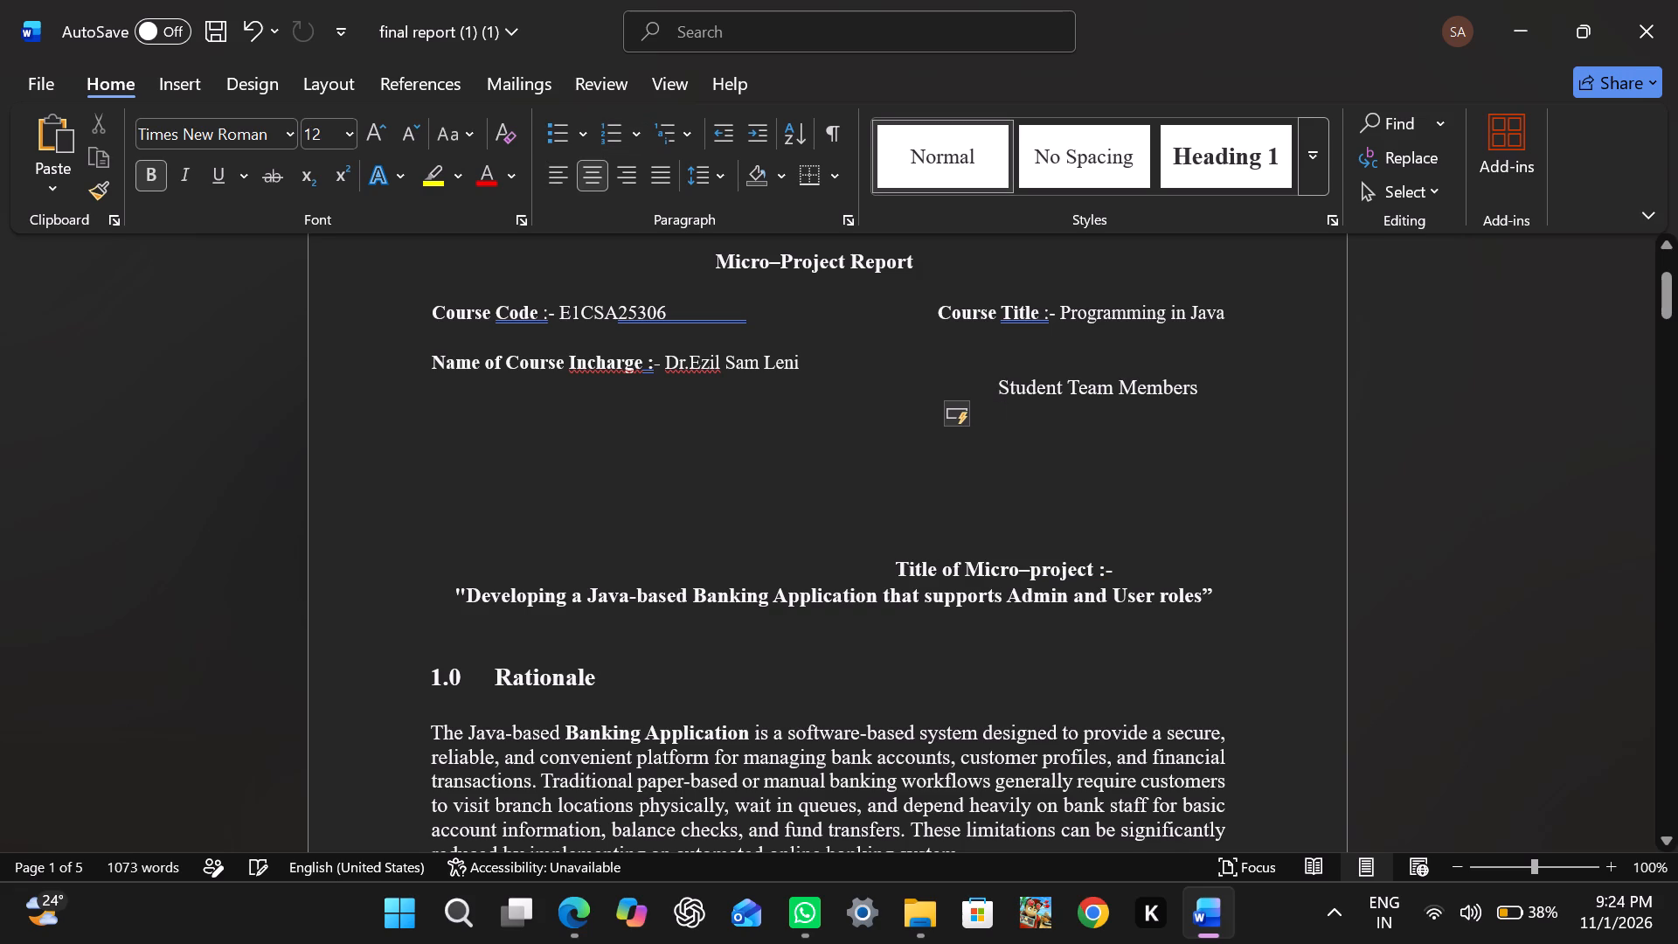
{"action": "left_click", "coordinate": [962, 411]}
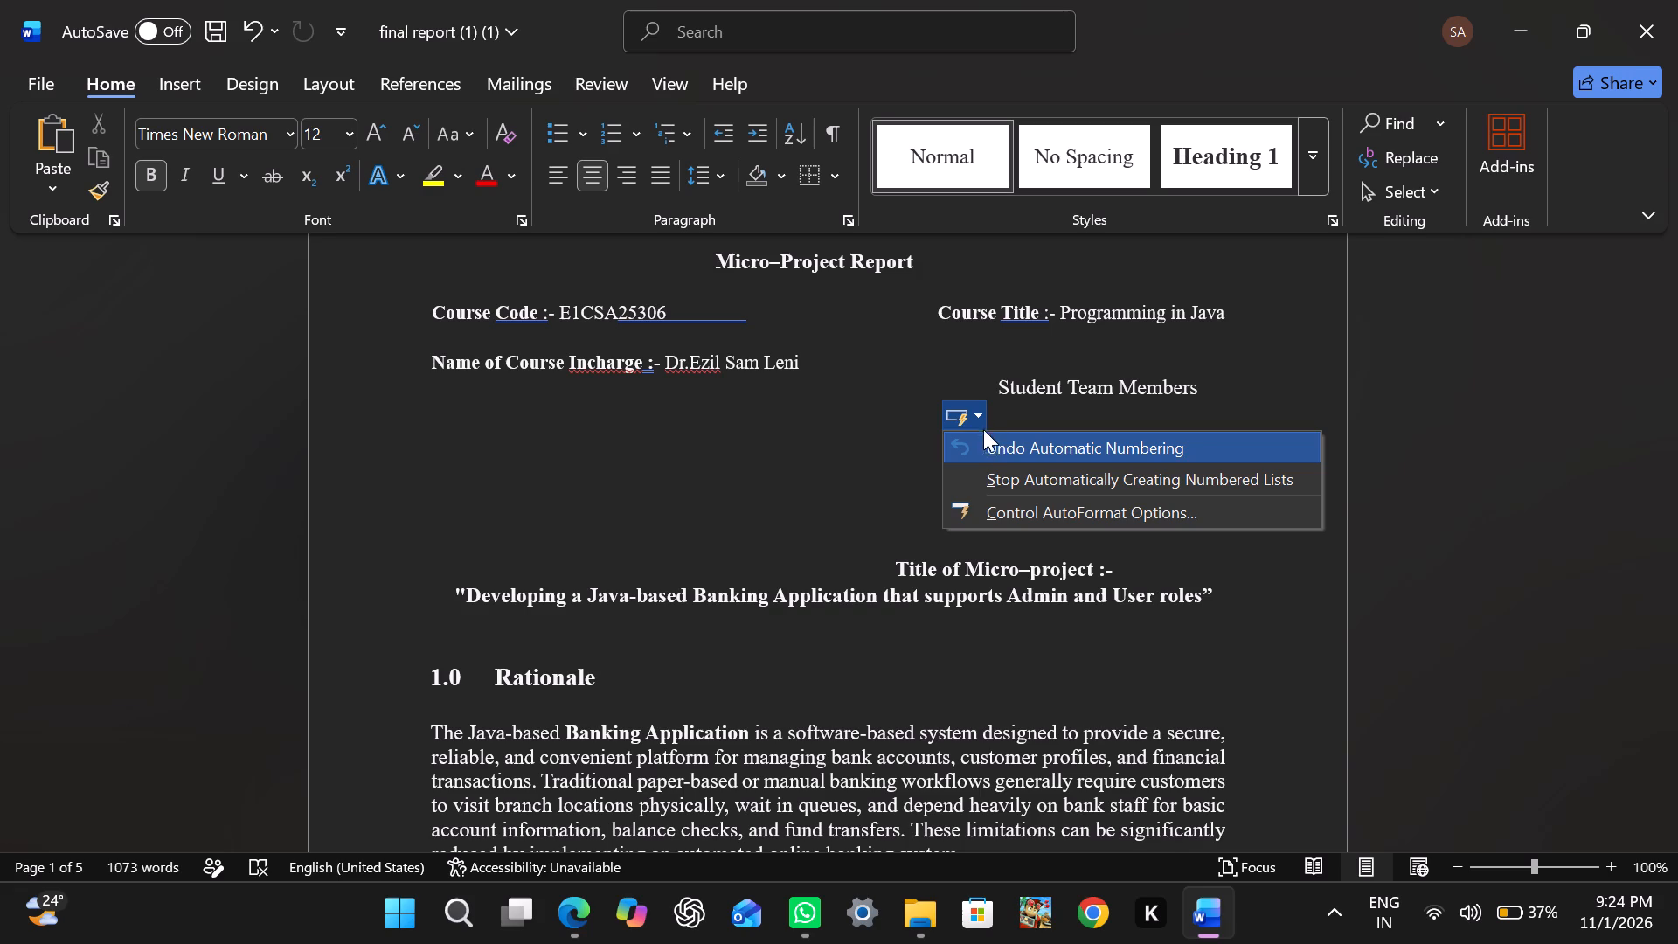
{"action": "left_click", "coordinate": [994, 451]}
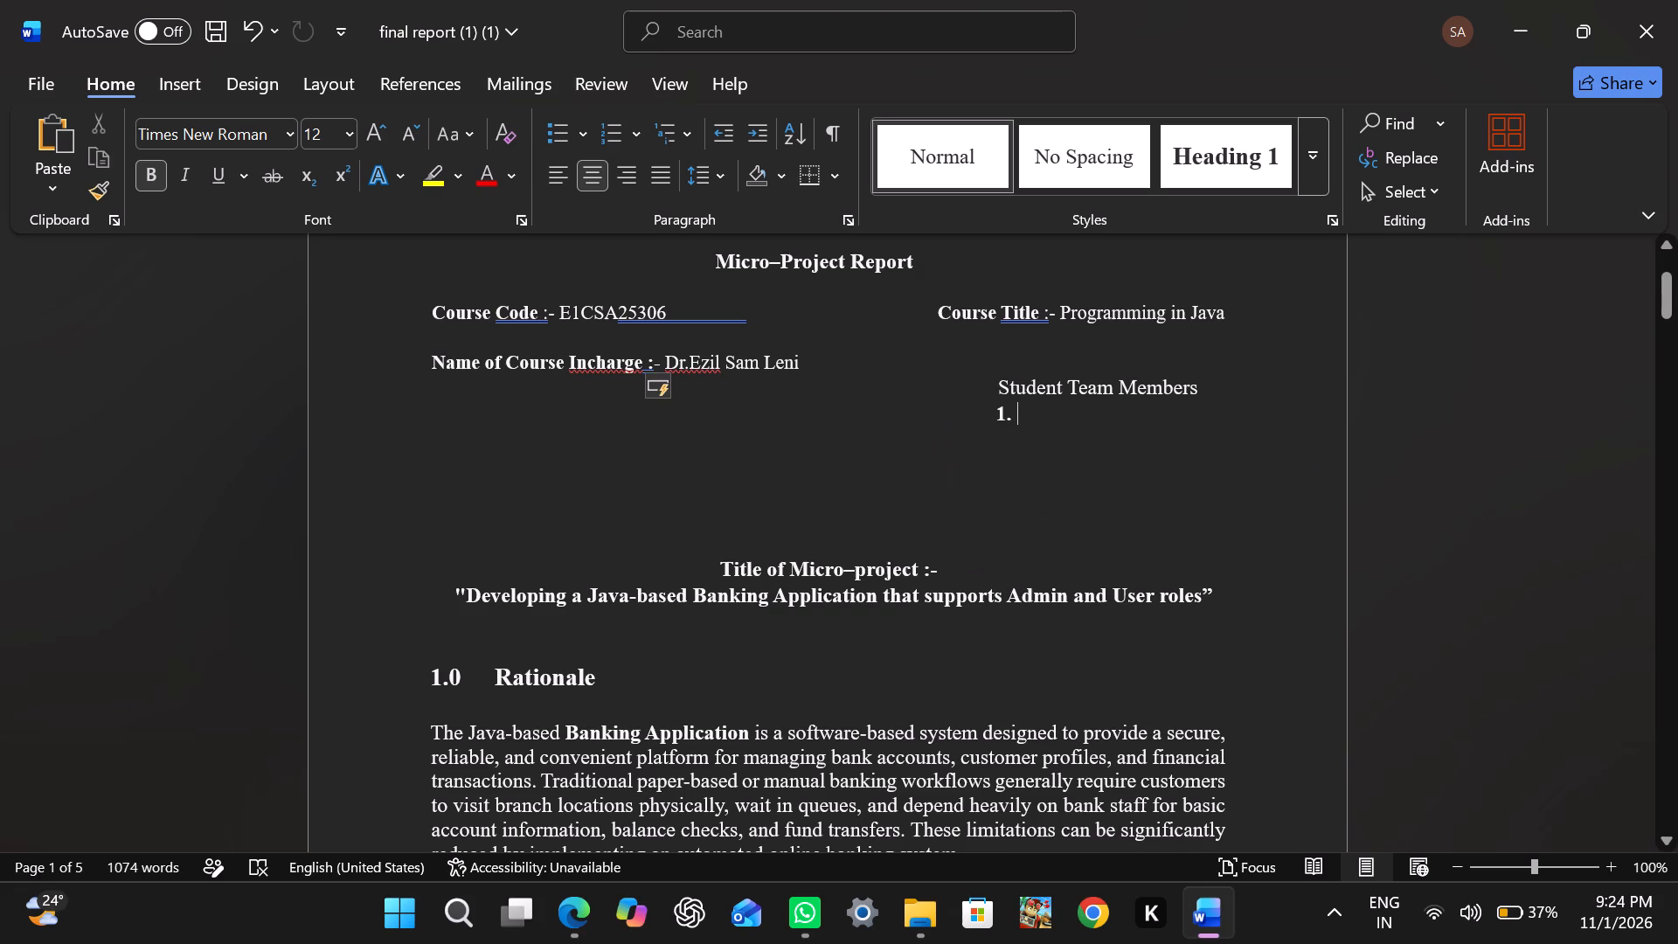
Enter the first team member's registration number after "1.".
{"action": "left_click", "coordinate": [994, 424]}
{"action": "left_click", "coordinate": [1015, 408]}
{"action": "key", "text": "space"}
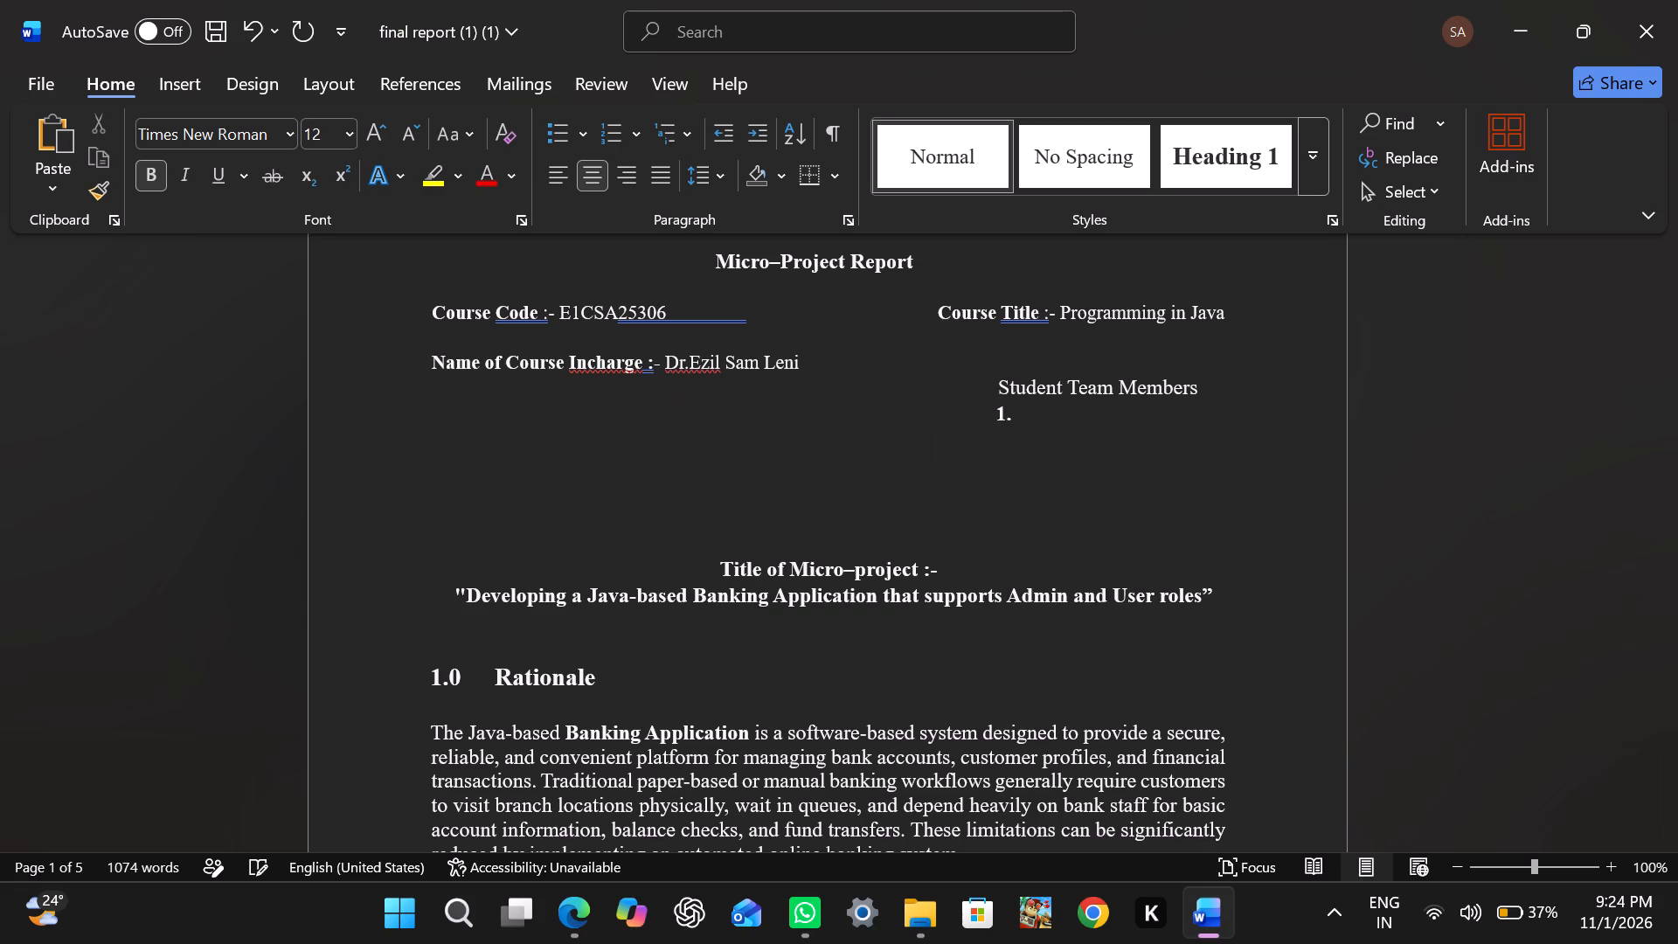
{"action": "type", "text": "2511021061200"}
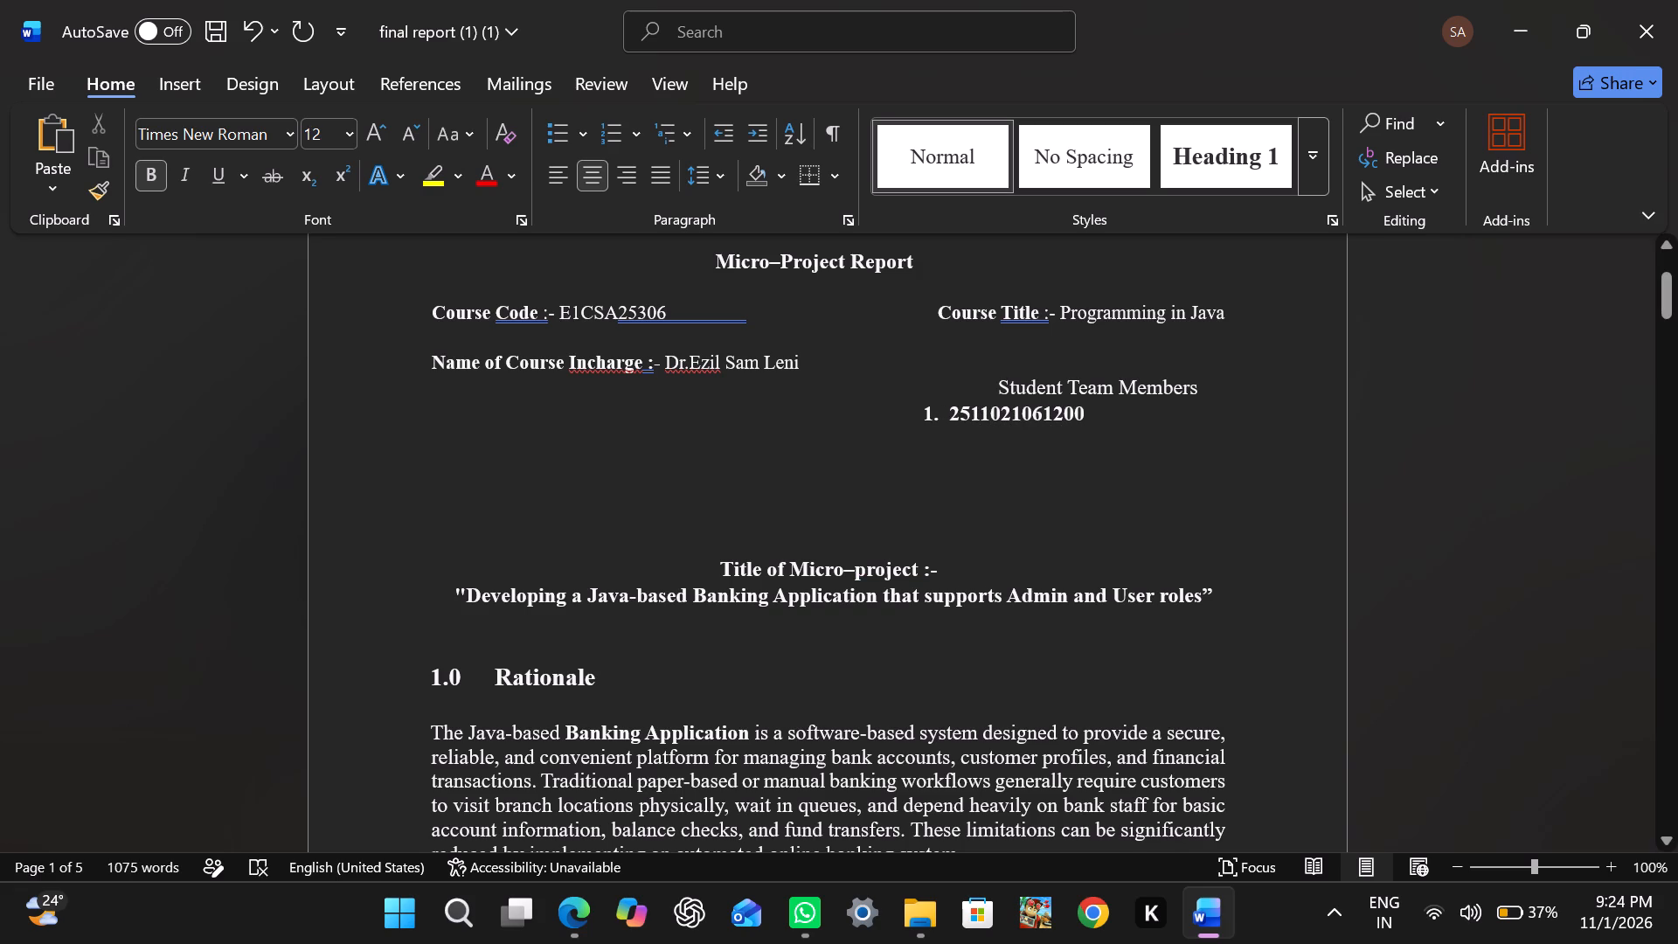
Indent the first member's line with leading spaces to align it with the start of the "Student Team Members" heading.
{"action": "left_click", "coordinate": [884, 440]}
{"action": "left_click", "coordinate": [902, 432]}
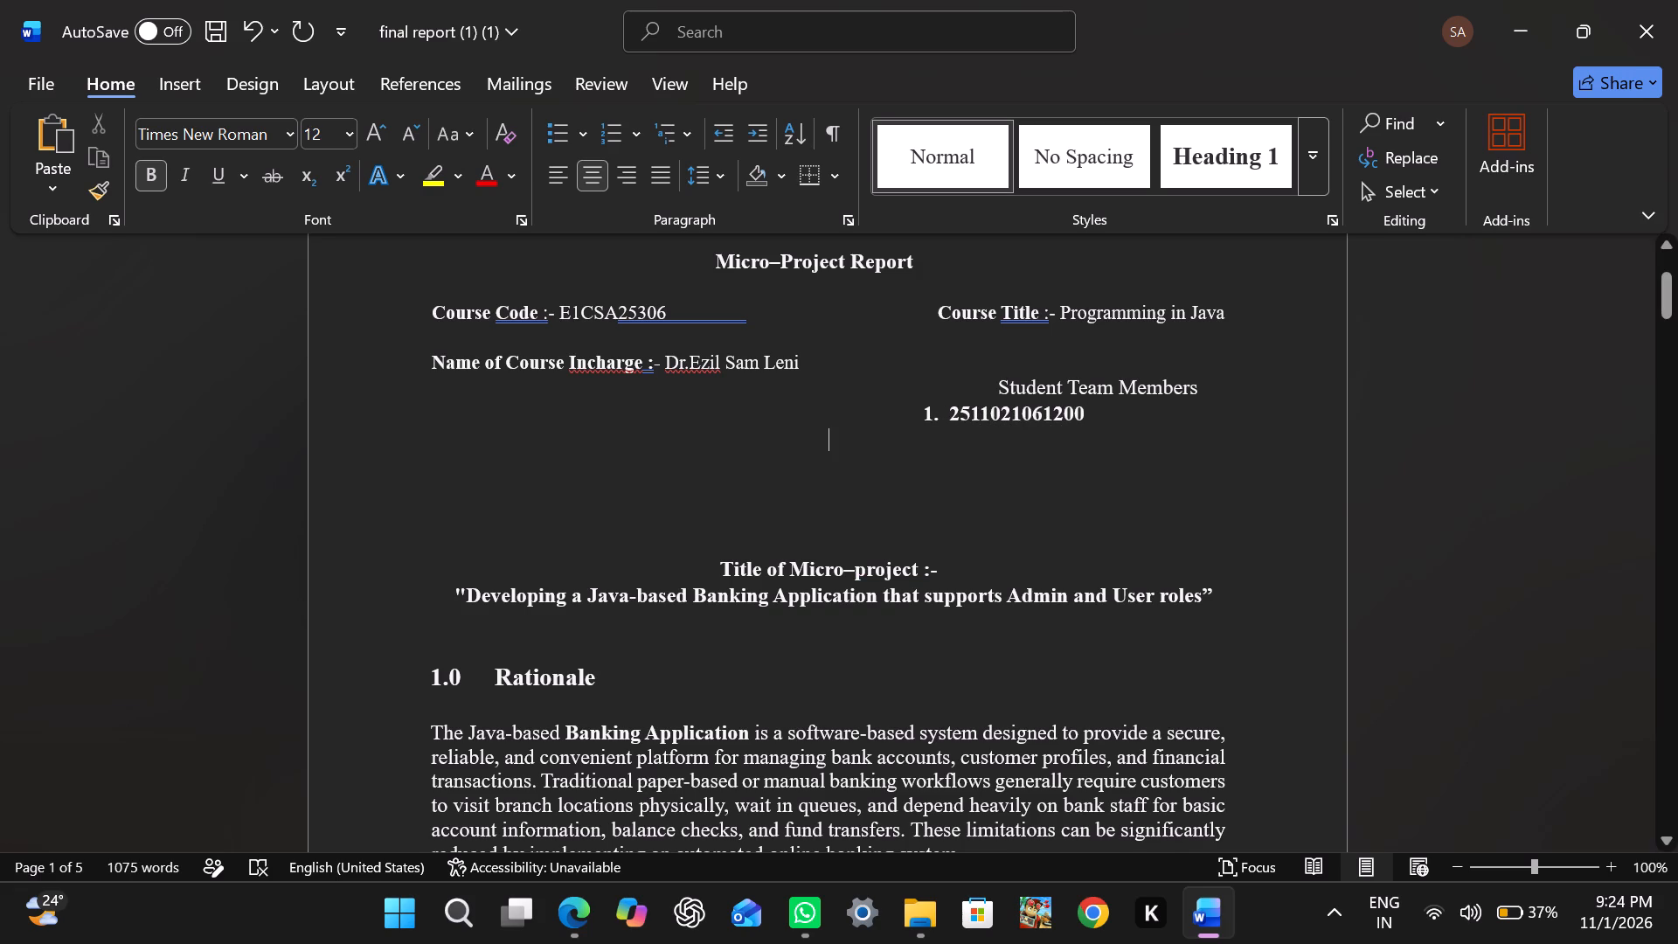
{"action": "left_click", "coordinate": [915, 420]}
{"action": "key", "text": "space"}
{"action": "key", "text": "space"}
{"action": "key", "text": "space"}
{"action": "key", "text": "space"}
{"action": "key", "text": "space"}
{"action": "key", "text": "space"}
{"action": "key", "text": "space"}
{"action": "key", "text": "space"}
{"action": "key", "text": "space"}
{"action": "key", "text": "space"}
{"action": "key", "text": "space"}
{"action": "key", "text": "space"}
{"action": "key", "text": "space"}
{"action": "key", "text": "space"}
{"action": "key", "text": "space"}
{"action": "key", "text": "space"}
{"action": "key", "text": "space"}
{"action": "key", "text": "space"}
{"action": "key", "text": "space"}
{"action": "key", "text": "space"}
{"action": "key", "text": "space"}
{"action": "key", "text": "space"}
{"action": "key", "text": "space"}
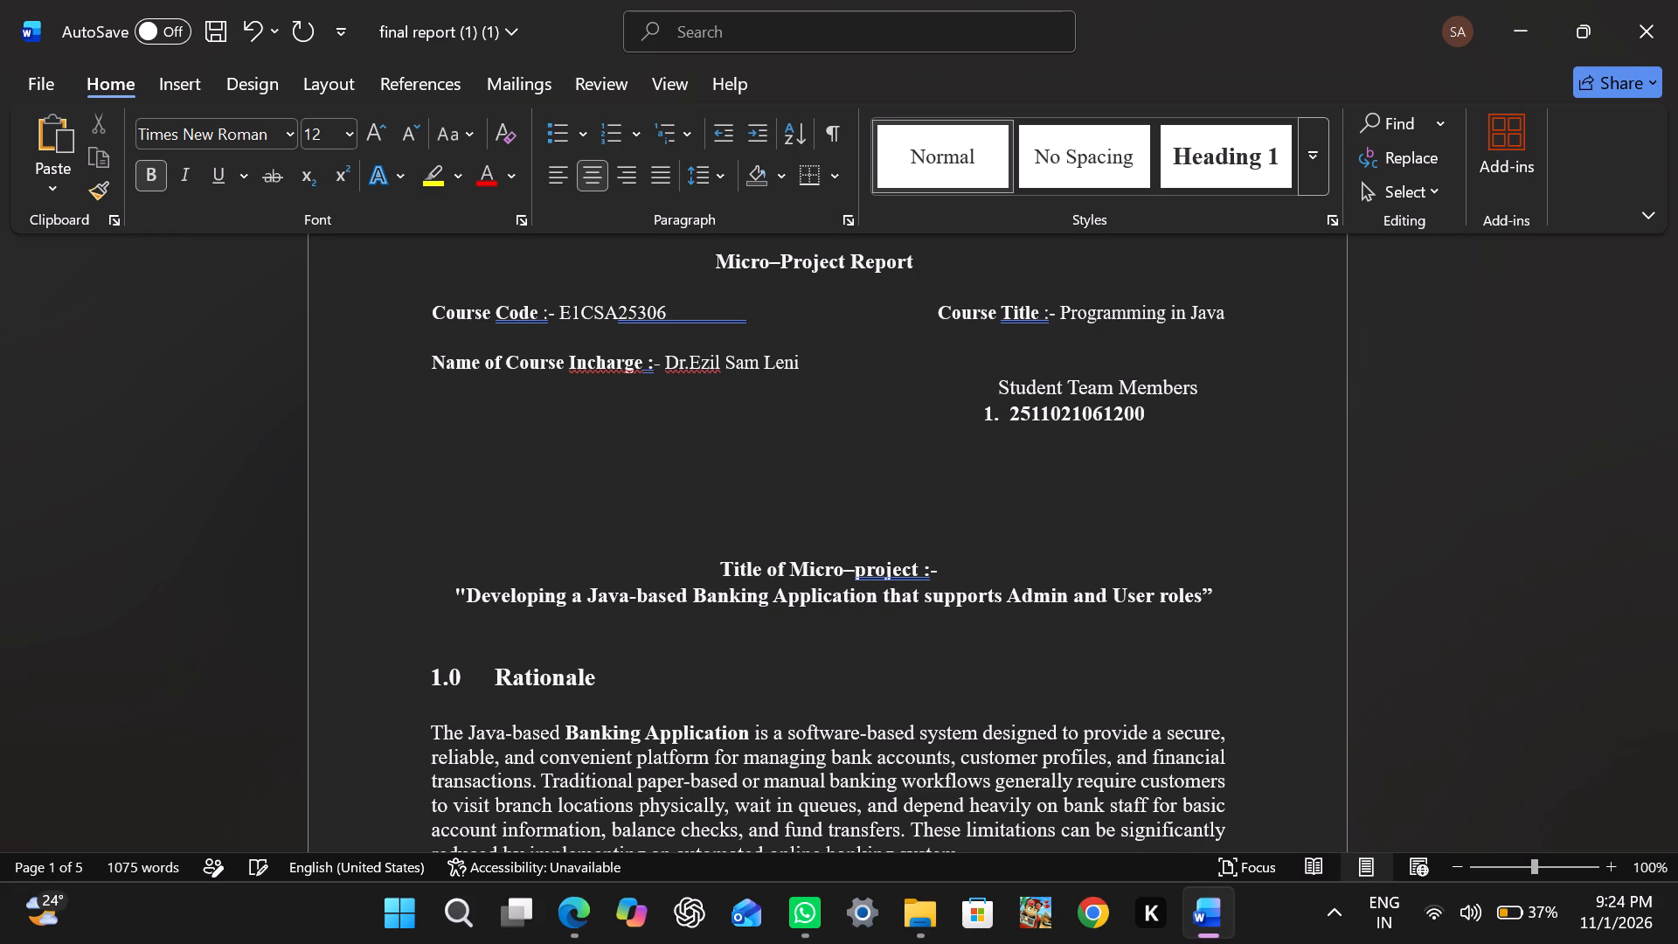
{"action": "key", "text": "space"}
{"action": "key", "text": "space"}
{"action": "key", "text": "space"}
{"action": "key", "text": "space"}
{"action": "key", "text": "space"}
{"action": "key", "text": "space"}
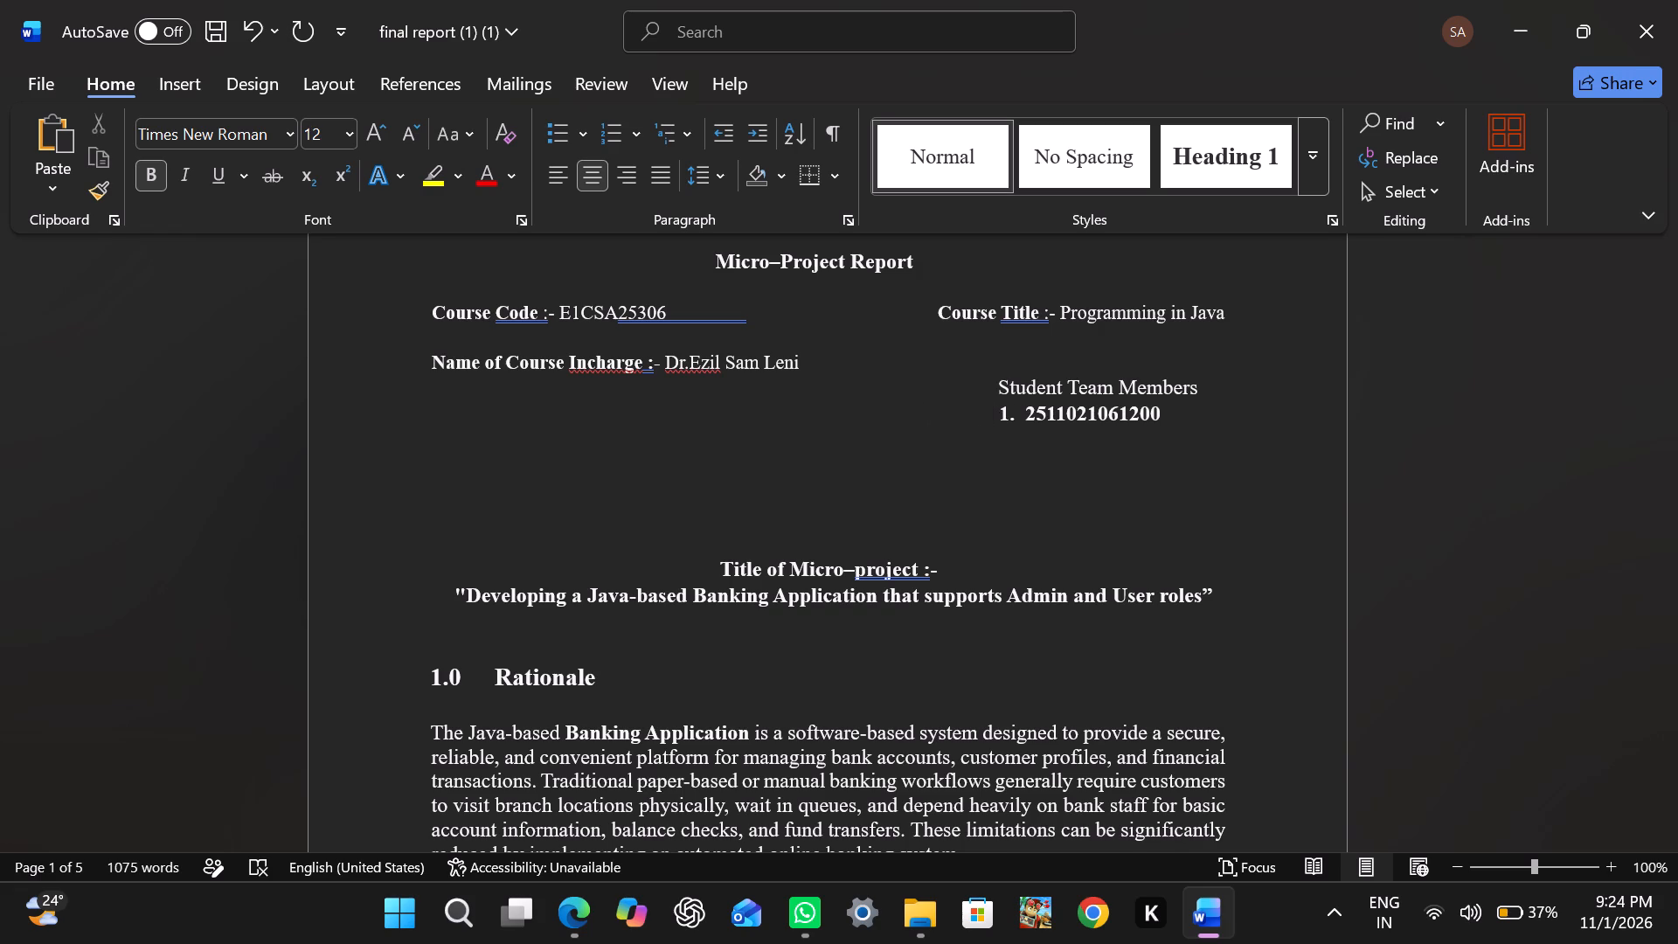
Make the "Student Team Members" heading bold.
{"action": "left_click_drag", "start_coordinate": [974, 385], "coordinate": [1252, 391]}
{"action": "left_click", "coordinate": [1263, 351]}
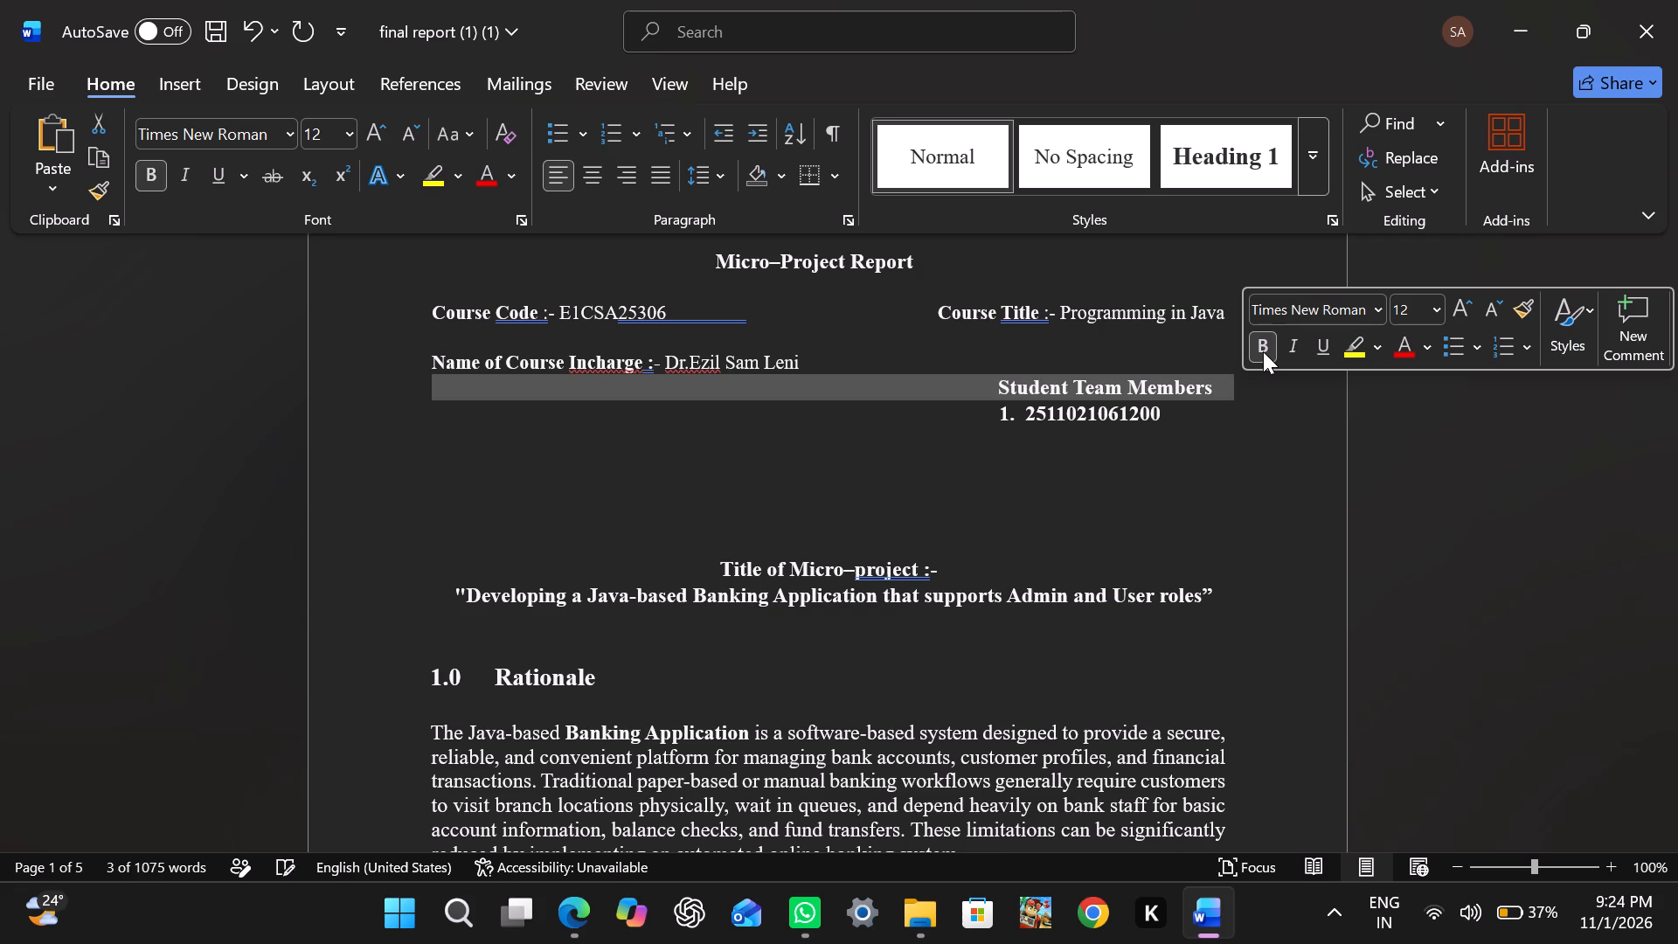
{"action": "left_click", "coordinate": [1193, 414]}
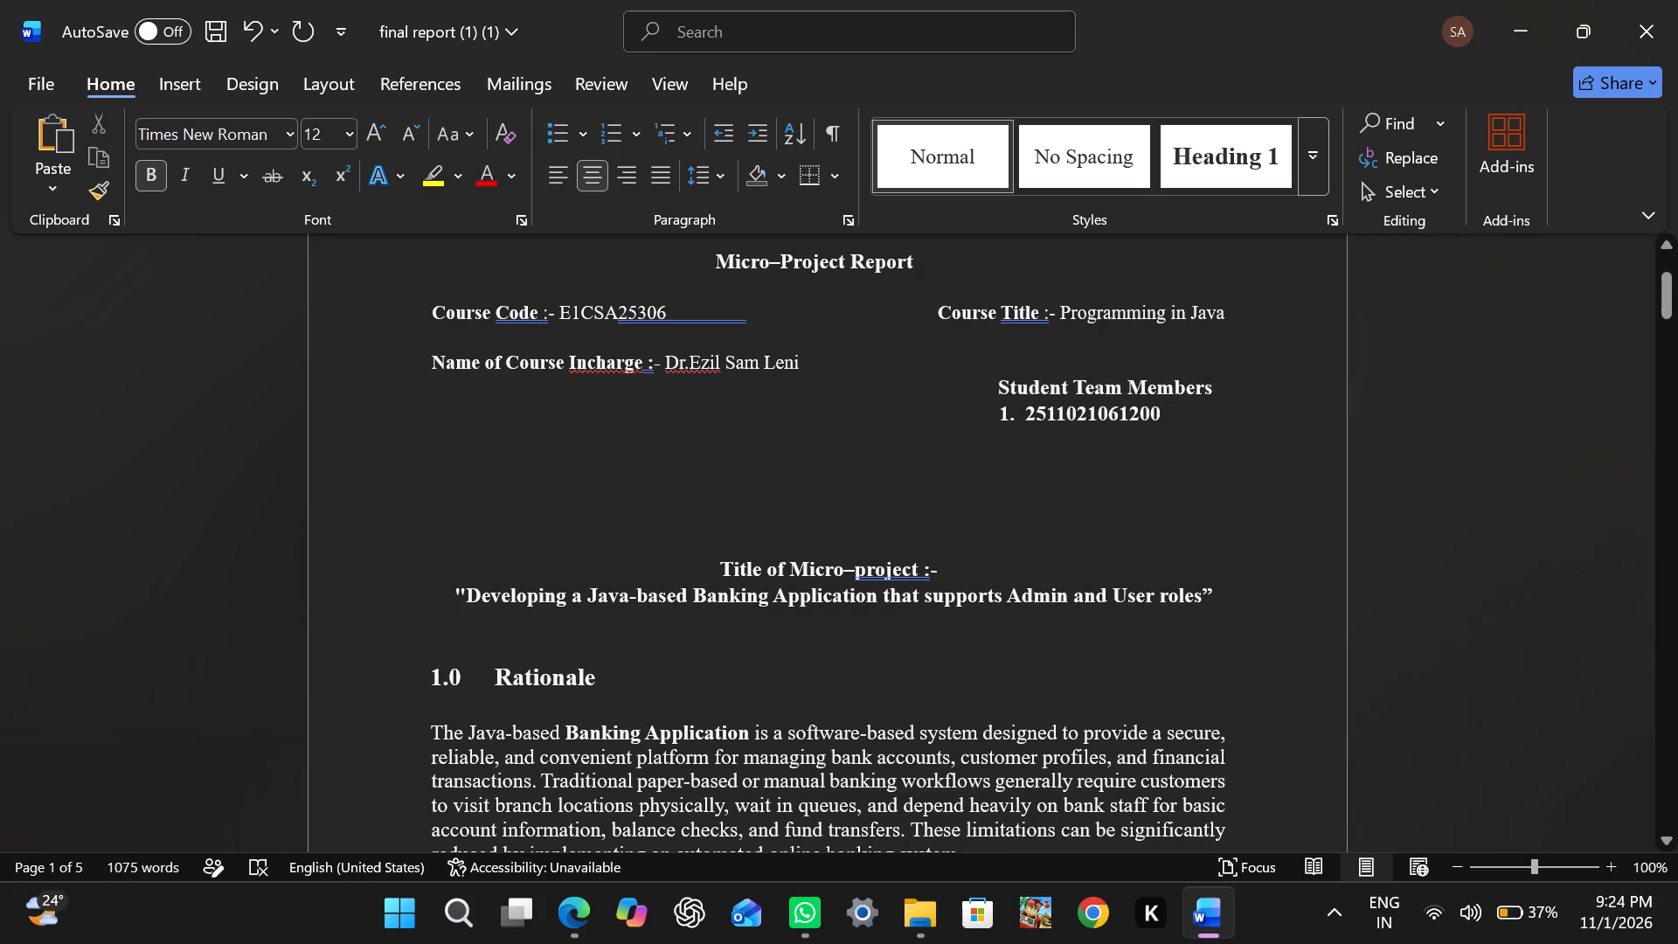
Underline the "Student Team Members" heading.
{"action": "left_click_drag", "start_coordinate": [1231, 385], "coordinate": [1002, 410]}
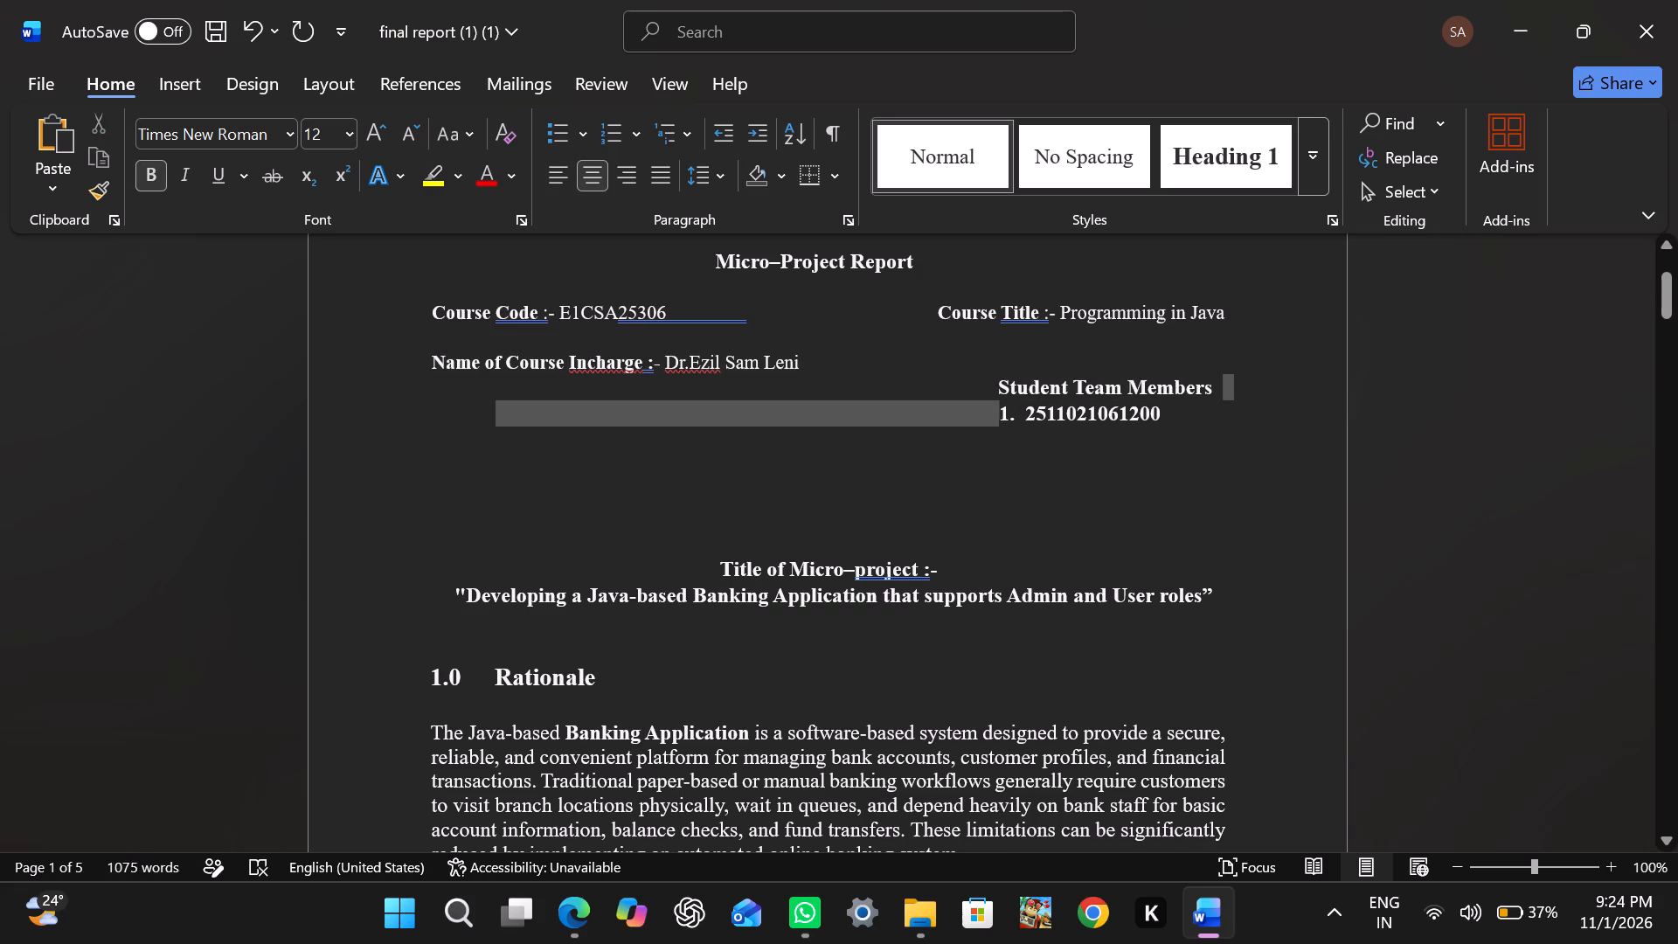
{"action": "left_click_drag", "start_coordinate": [1002, 410], "coordinate": [999, 382]}
{"action": "left_click", "coordinate": [1253, 379]}
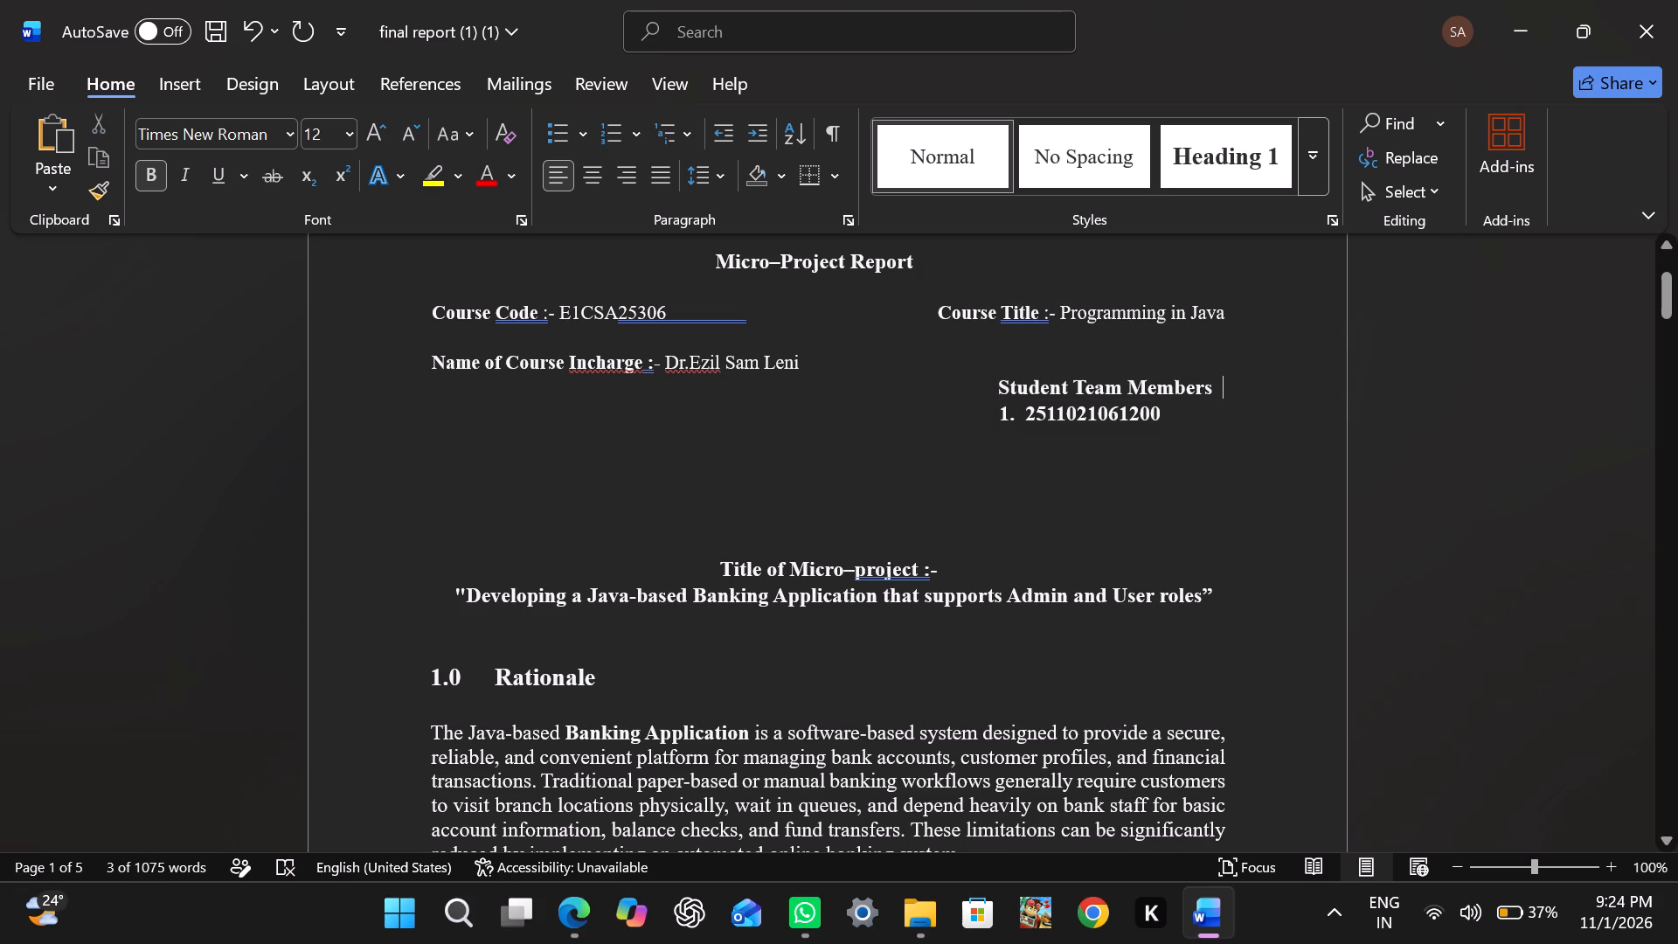
{"action": "left_click_drag", "start_coordinate": [1212, 391], "coordinate": [1044, 390]}
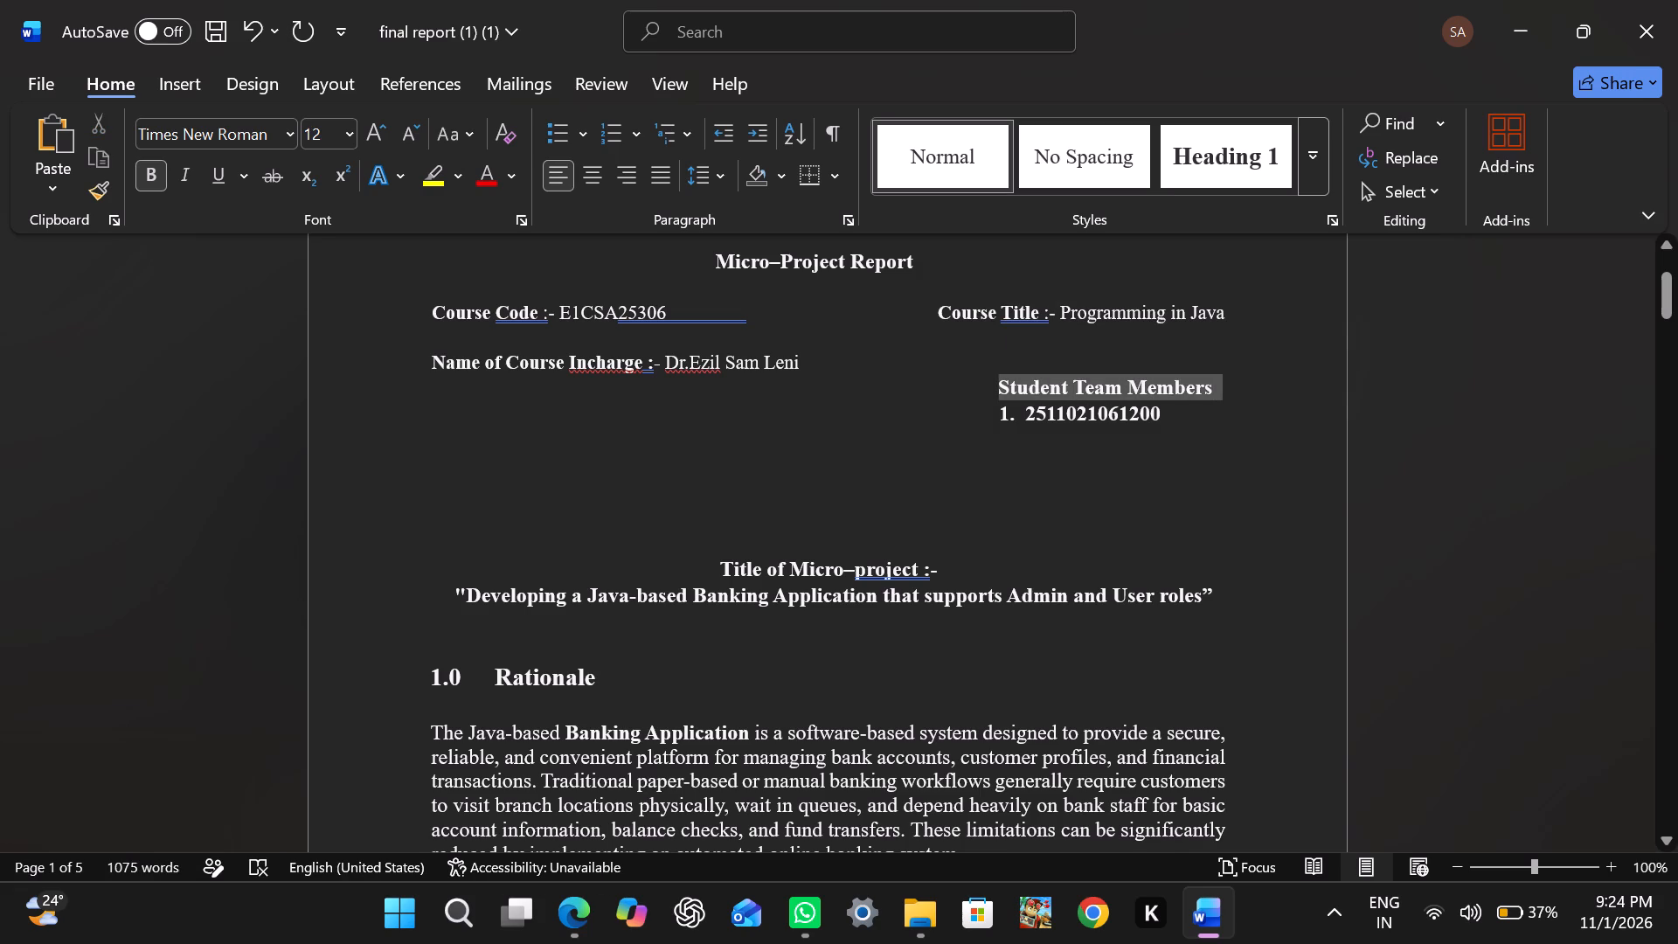
{"action": "left_click_drag", "start_coordinate": [1044, 390], "coordinate": [1020, 393]}
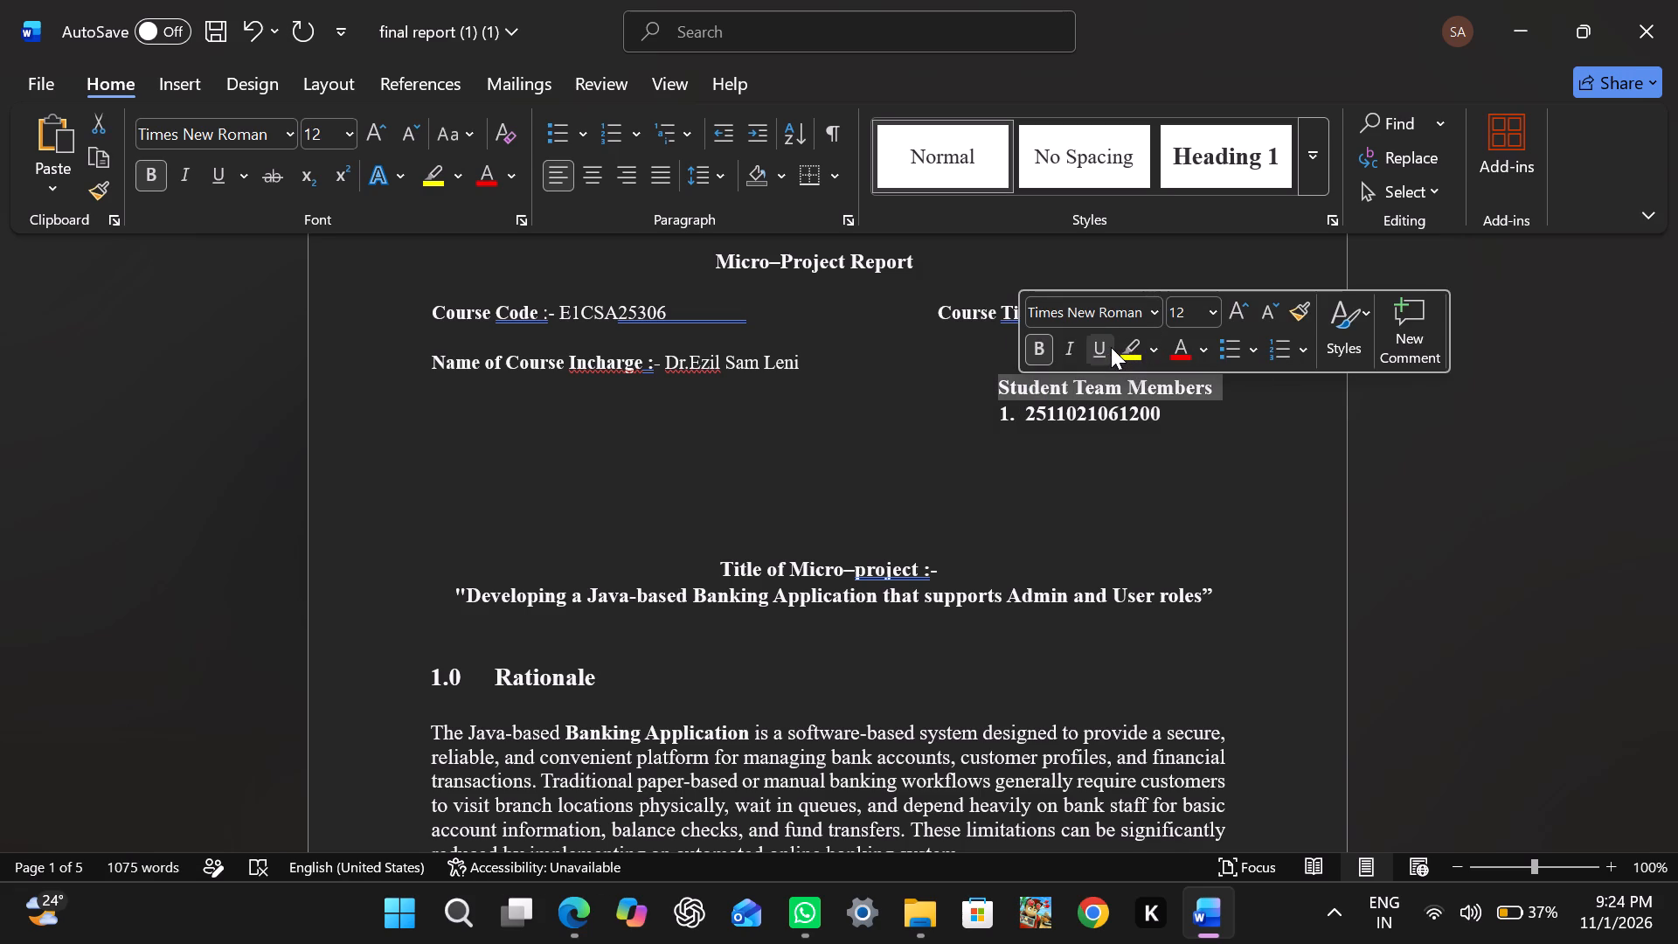
{"action": "left_click", "coordinate": [1111, 347]}
{"action": "left_click", "coordinate": [1231, 392]}
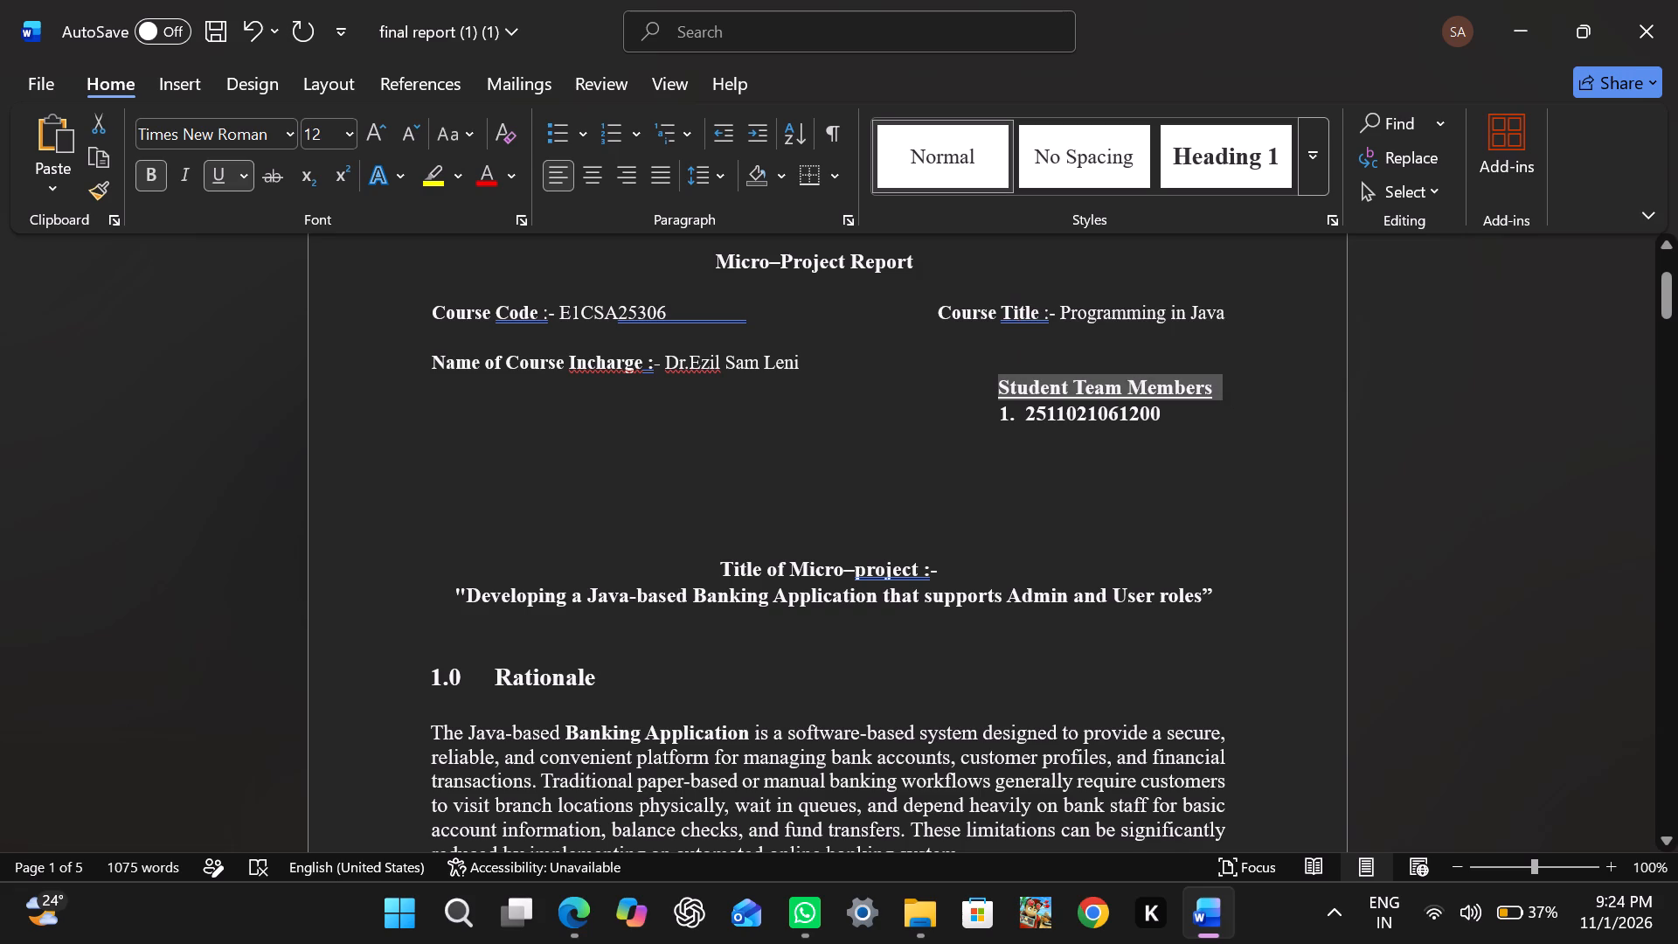
Remove the bold formatting from the first team member's line.
{"action": "left_click", "coordinate": [988, 412]}
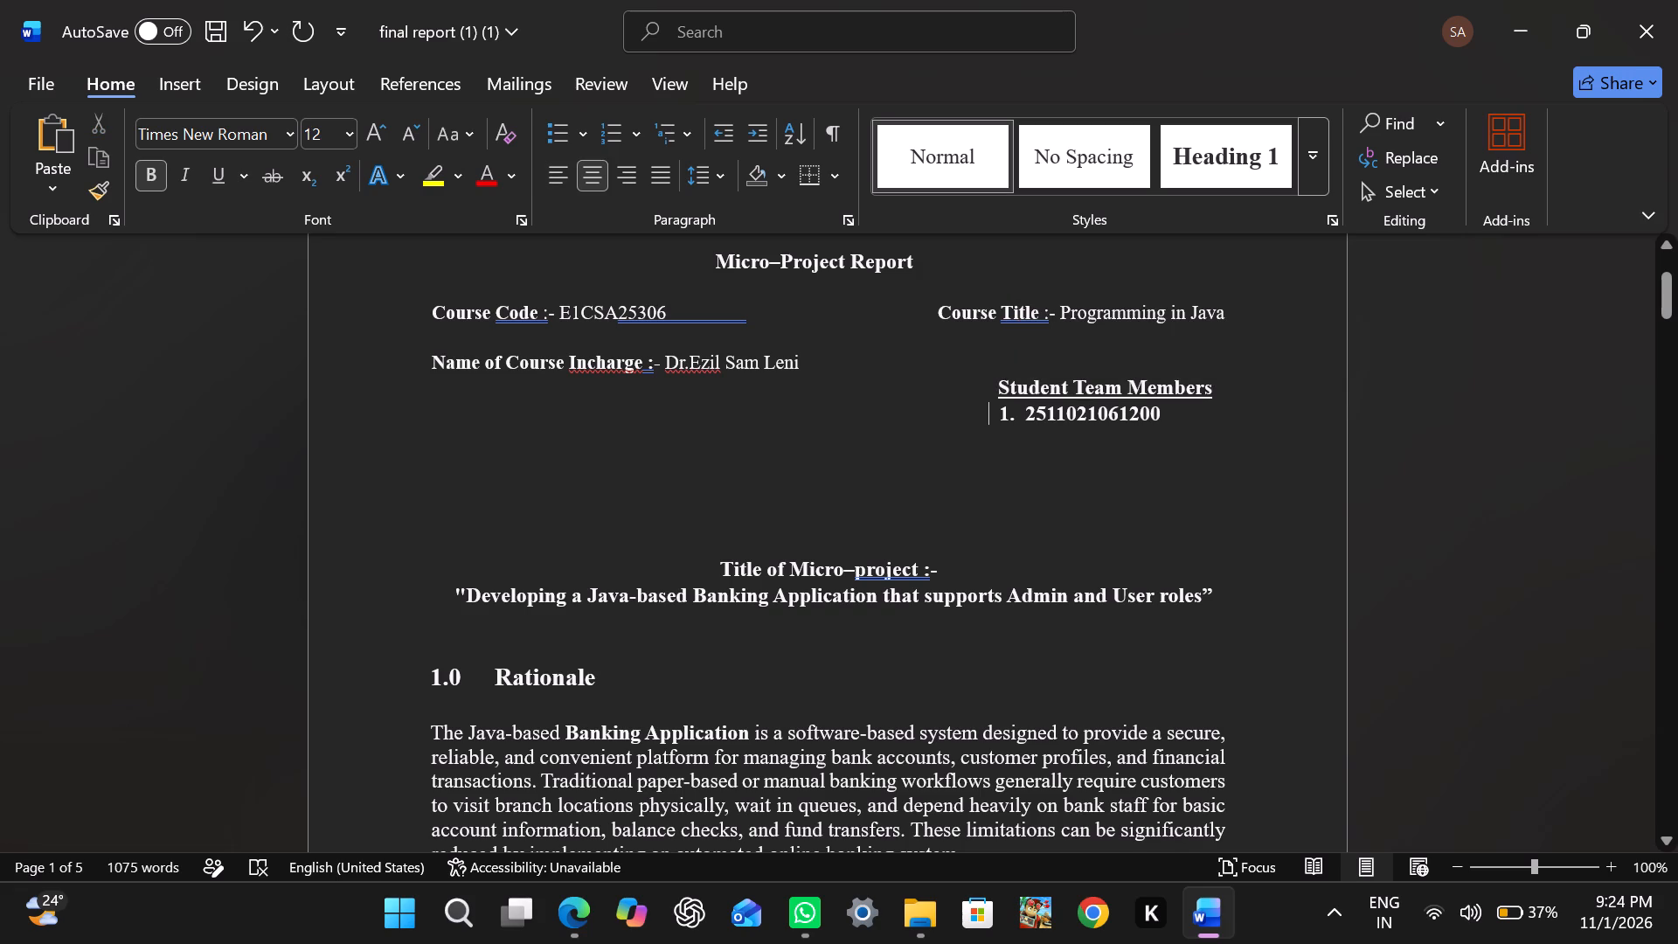
{"action": "left_click_drag", "start_coordinate": [1167, 423], "coordinate": [1049, 424]}
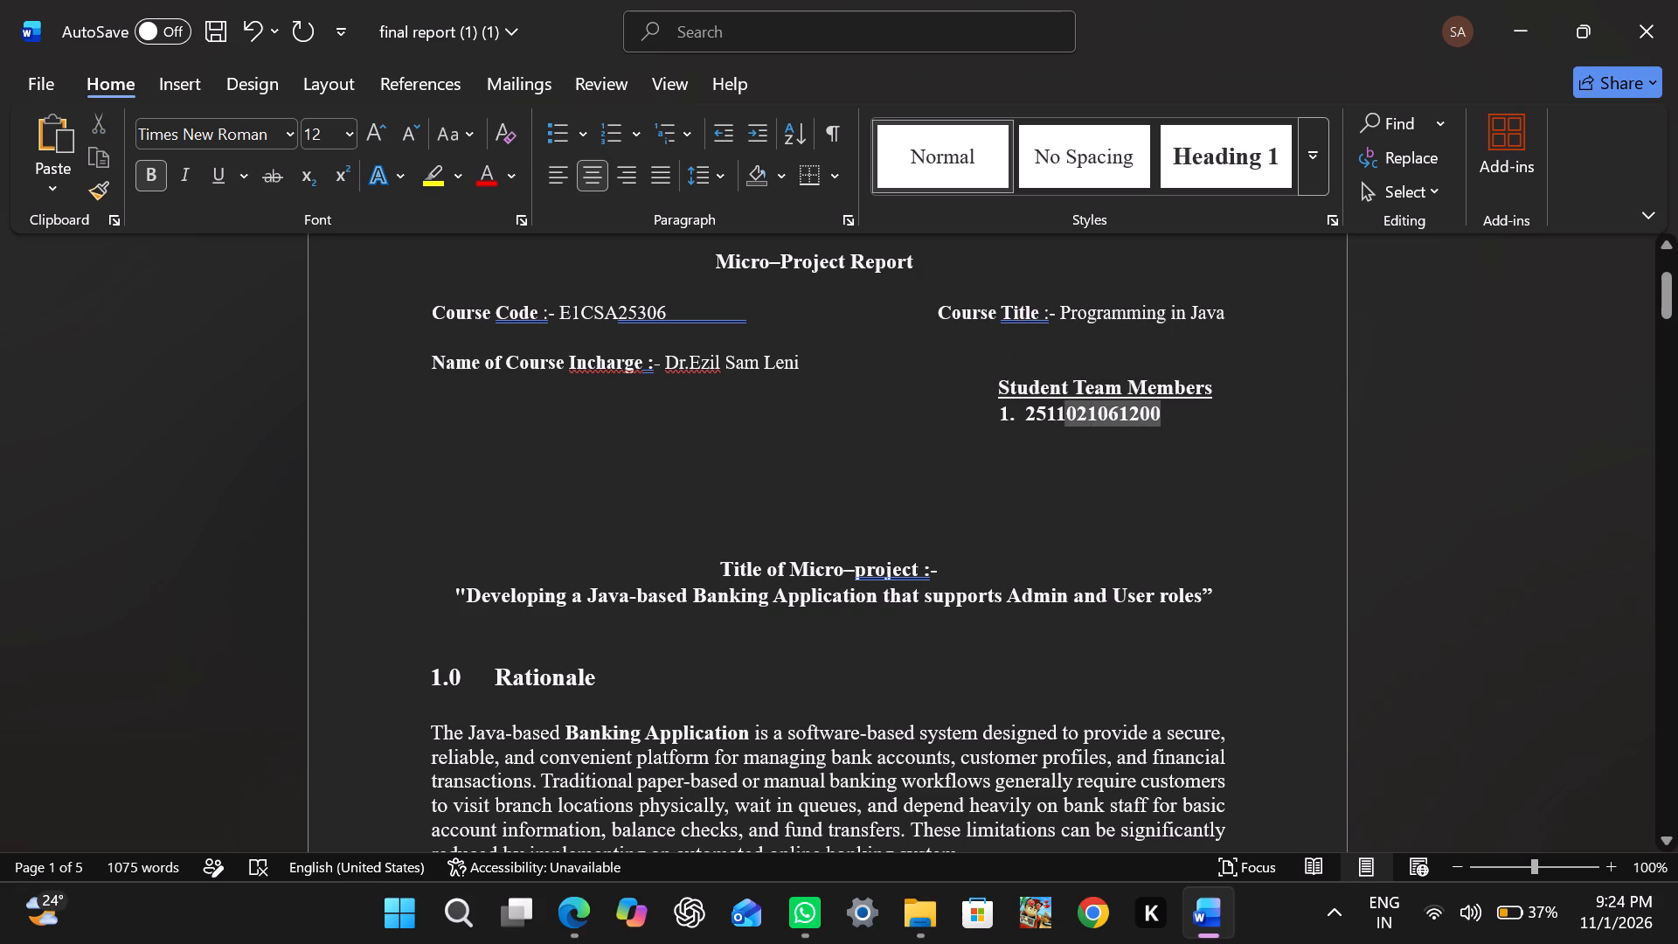
{"action": "left_click_drag", "start_coordinate": [1049, 424], "coordinate": [981, 424]}
{"action": "left_click", "coordinate": [994, 383]}
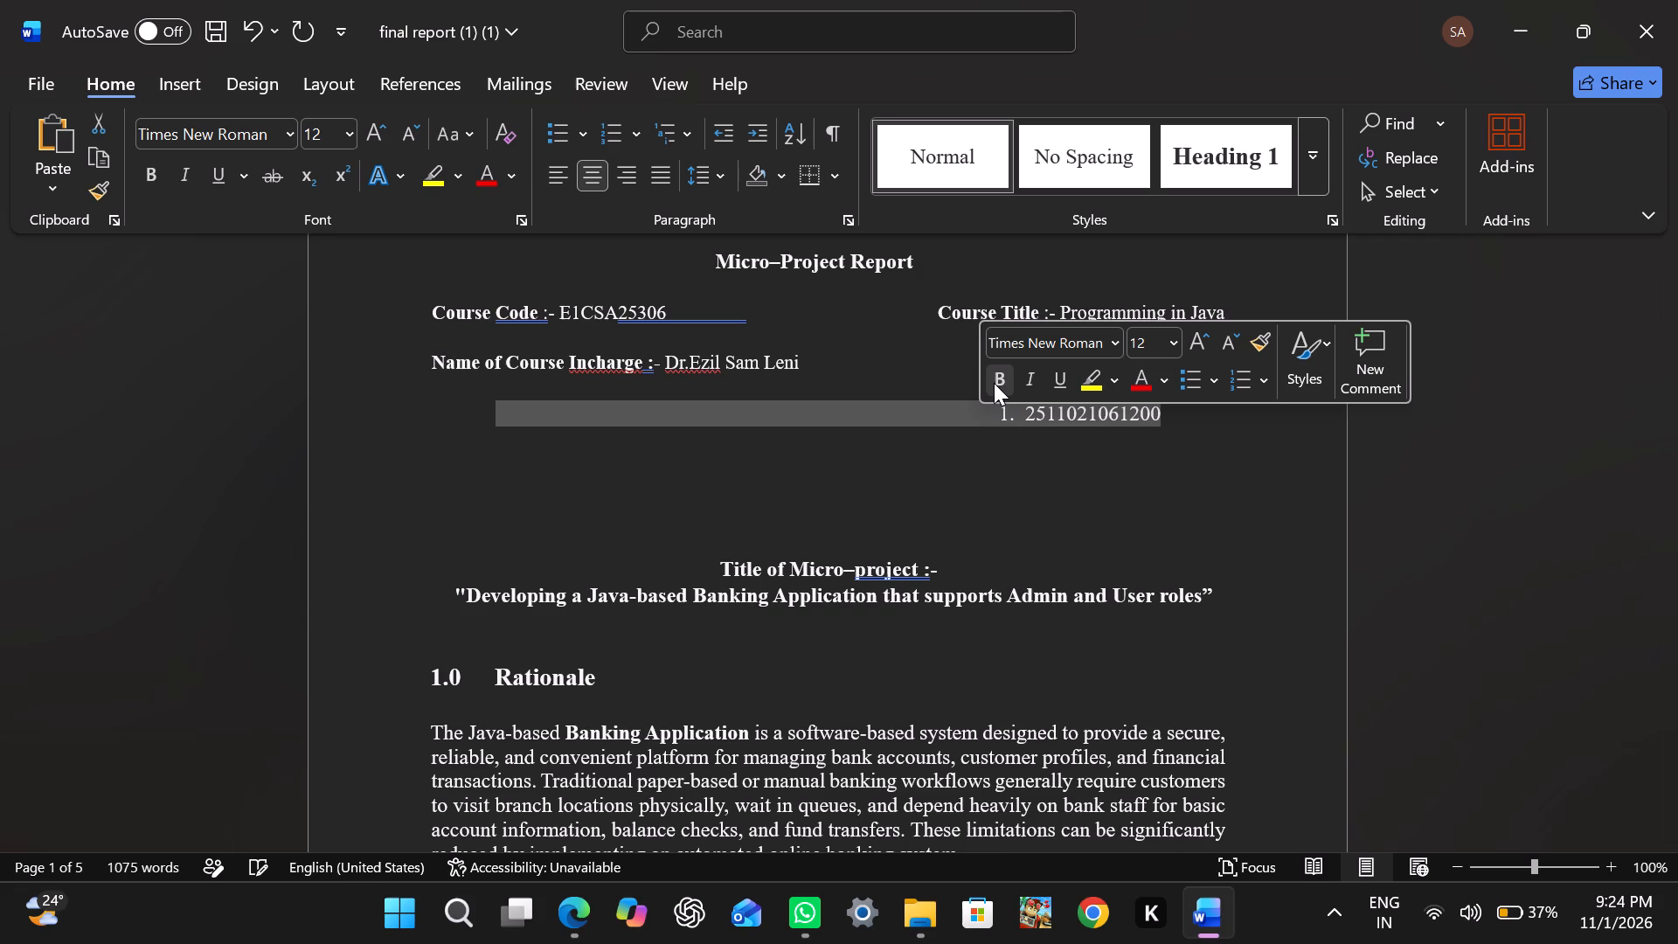
{"action": "left_click", "coordinate": [1176, 430]}
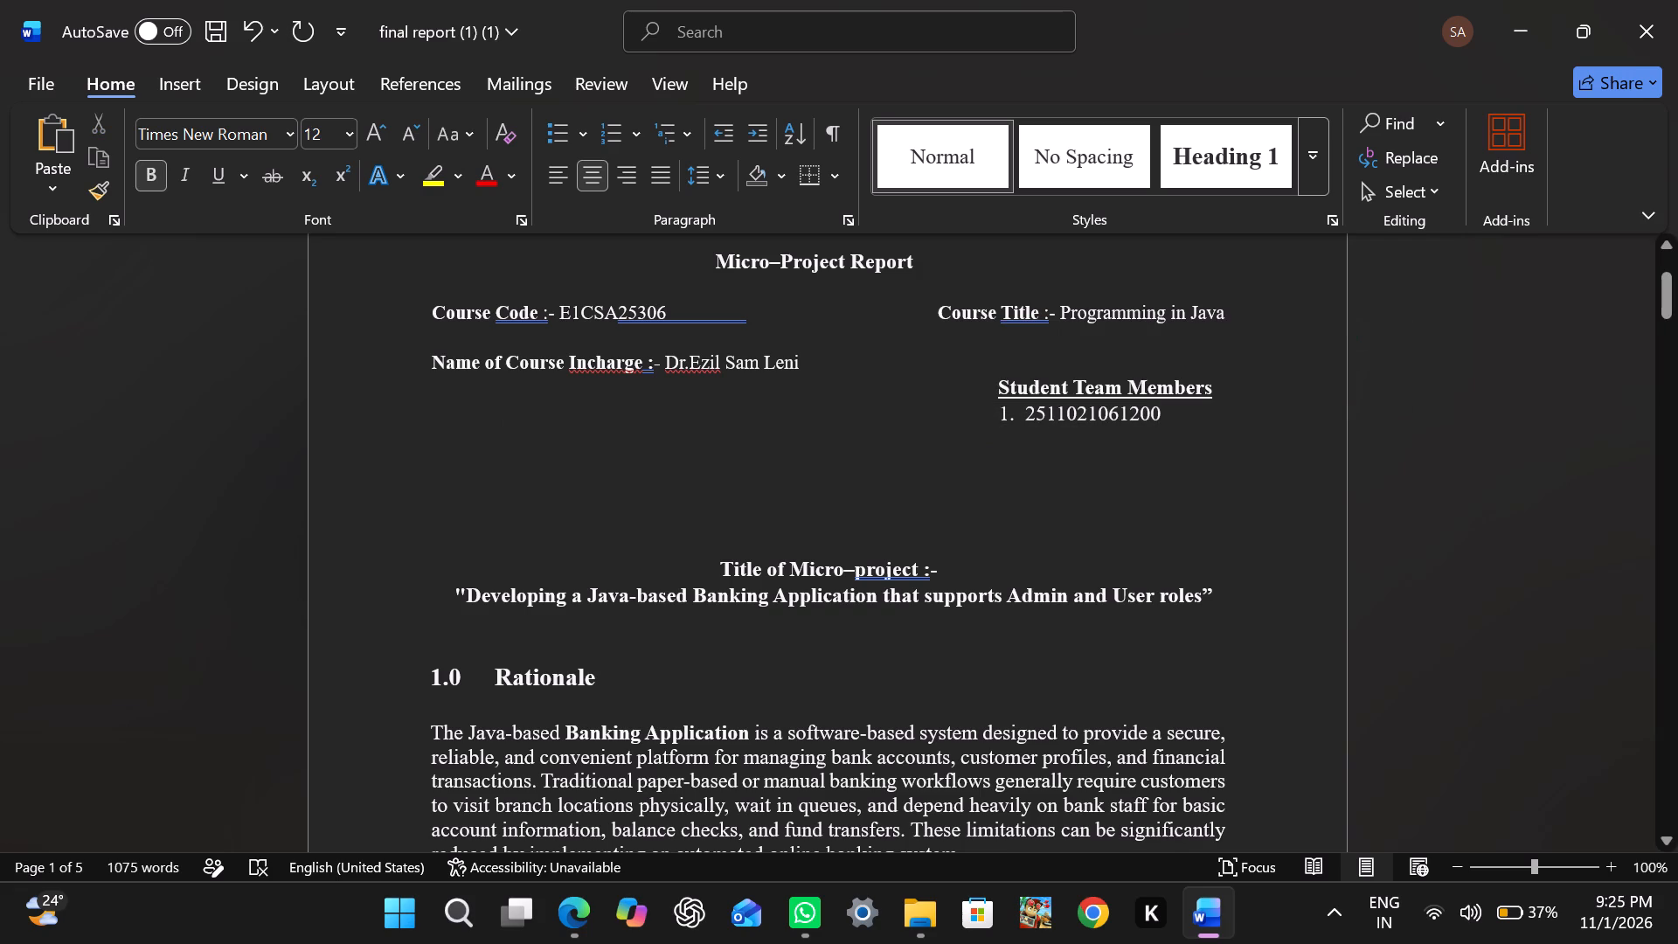
Start the second member's entry with leading spaces and "2" on the line below the first member.
{"action": "left_click", "coordinate": [1006, 436]}
{"action": "key", "text": "Right"}
{"action": "key", "text": "Right"}
{"action": "key", "text": "Right"}
{"action": "key", "text": "Right"}
{"action": "key", "text": "Right"}
{"action": "key", "text": "Left"}
{"action": "key", "text": "Left"}
{"action": "key", "text": "Left"}
{"action": "key", "text": "Left"}
{"action": "key", "text": "Left"}
{"action": "key", "text": "Left"}
{"action": "key", "text": "Left"}
{"action": "key", "text": "Left"}
{"action": "key", "text": "Left"}
{"action": "key", "text": "Left"}
{"action": "key", "text": "Right"}
{"action": "key", "text": "Right"}
{"action": "key", "text": "Right"}
{"action": "key", "text": "Right"}
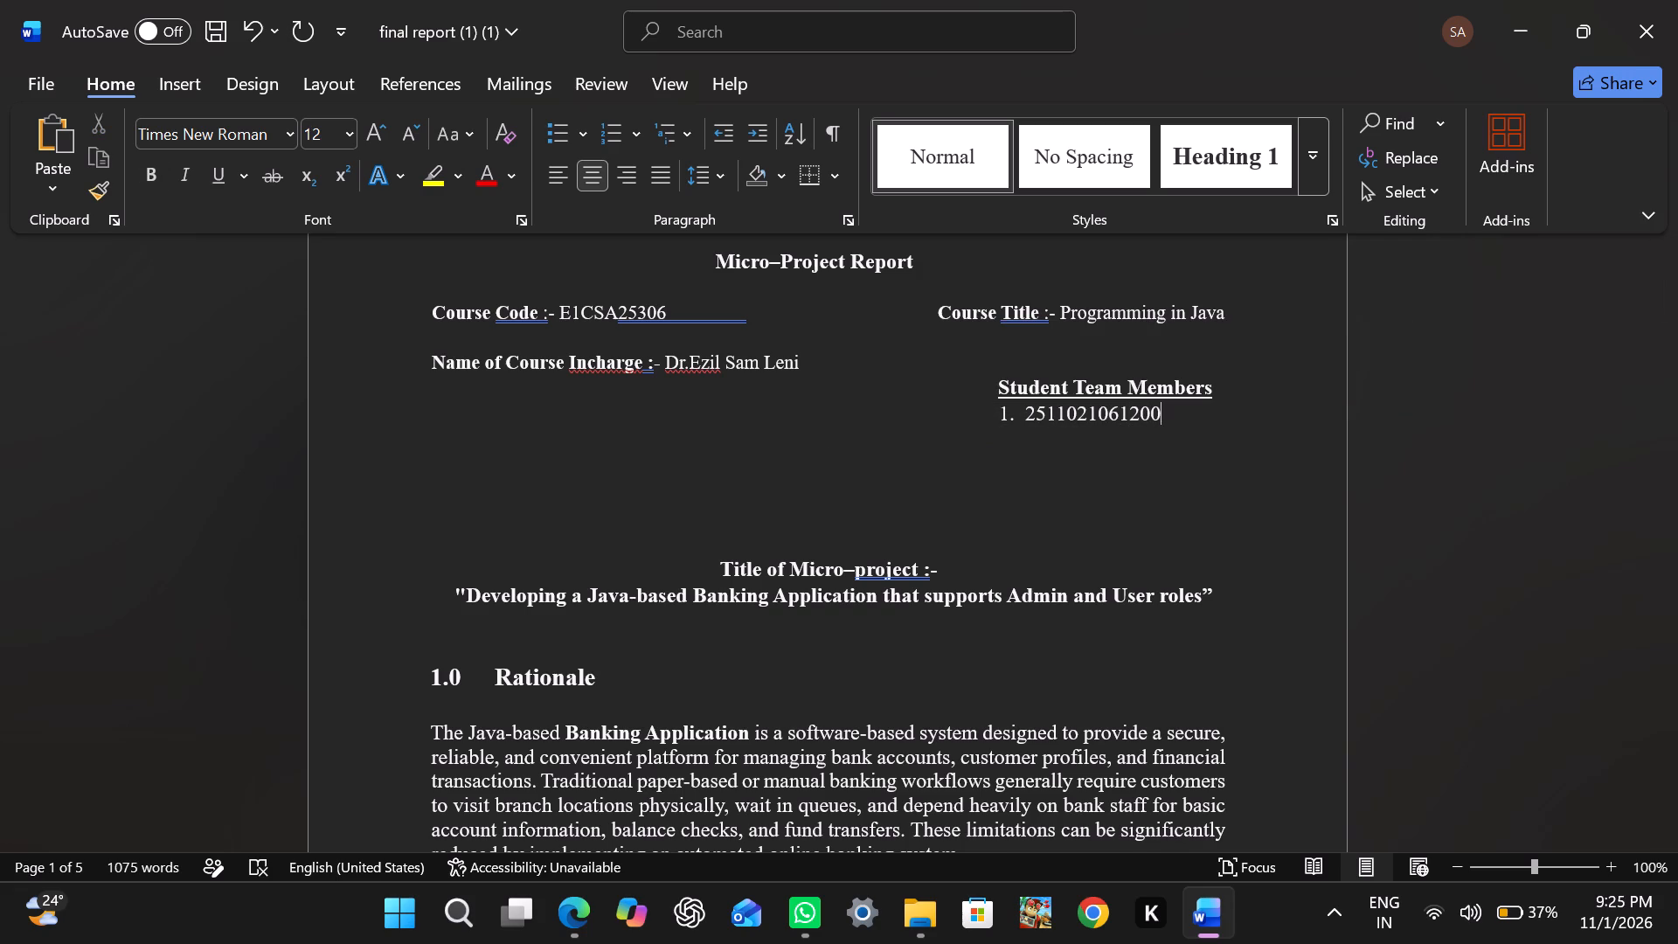
{"action": "key", "text": "Right"}
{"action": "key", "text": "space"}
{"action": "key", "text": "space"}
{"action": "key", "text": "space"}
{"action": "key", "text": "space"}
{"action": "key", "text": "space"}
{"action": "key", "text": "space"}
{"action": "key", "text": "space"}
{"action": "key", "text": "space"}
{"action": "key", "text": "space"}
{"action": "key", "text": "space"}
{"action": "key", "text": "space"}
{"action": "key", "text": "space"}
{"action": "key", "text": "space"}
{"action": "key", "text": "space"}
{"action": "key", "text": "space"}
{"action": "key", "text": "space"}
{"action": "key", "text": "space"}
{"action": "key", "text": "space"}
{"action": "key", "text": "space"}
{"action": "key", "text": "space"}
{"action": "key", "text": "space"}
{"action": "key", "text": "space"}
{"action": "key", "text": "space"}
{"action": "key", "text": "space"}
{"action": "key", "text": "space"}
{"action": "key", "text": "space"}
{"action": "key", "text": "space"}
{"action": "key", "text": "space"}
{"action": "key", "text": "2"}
Indent the "2" with more leading spaces to align it under "1.".
{"action": "left_click", "coordinate": [895, 434]}
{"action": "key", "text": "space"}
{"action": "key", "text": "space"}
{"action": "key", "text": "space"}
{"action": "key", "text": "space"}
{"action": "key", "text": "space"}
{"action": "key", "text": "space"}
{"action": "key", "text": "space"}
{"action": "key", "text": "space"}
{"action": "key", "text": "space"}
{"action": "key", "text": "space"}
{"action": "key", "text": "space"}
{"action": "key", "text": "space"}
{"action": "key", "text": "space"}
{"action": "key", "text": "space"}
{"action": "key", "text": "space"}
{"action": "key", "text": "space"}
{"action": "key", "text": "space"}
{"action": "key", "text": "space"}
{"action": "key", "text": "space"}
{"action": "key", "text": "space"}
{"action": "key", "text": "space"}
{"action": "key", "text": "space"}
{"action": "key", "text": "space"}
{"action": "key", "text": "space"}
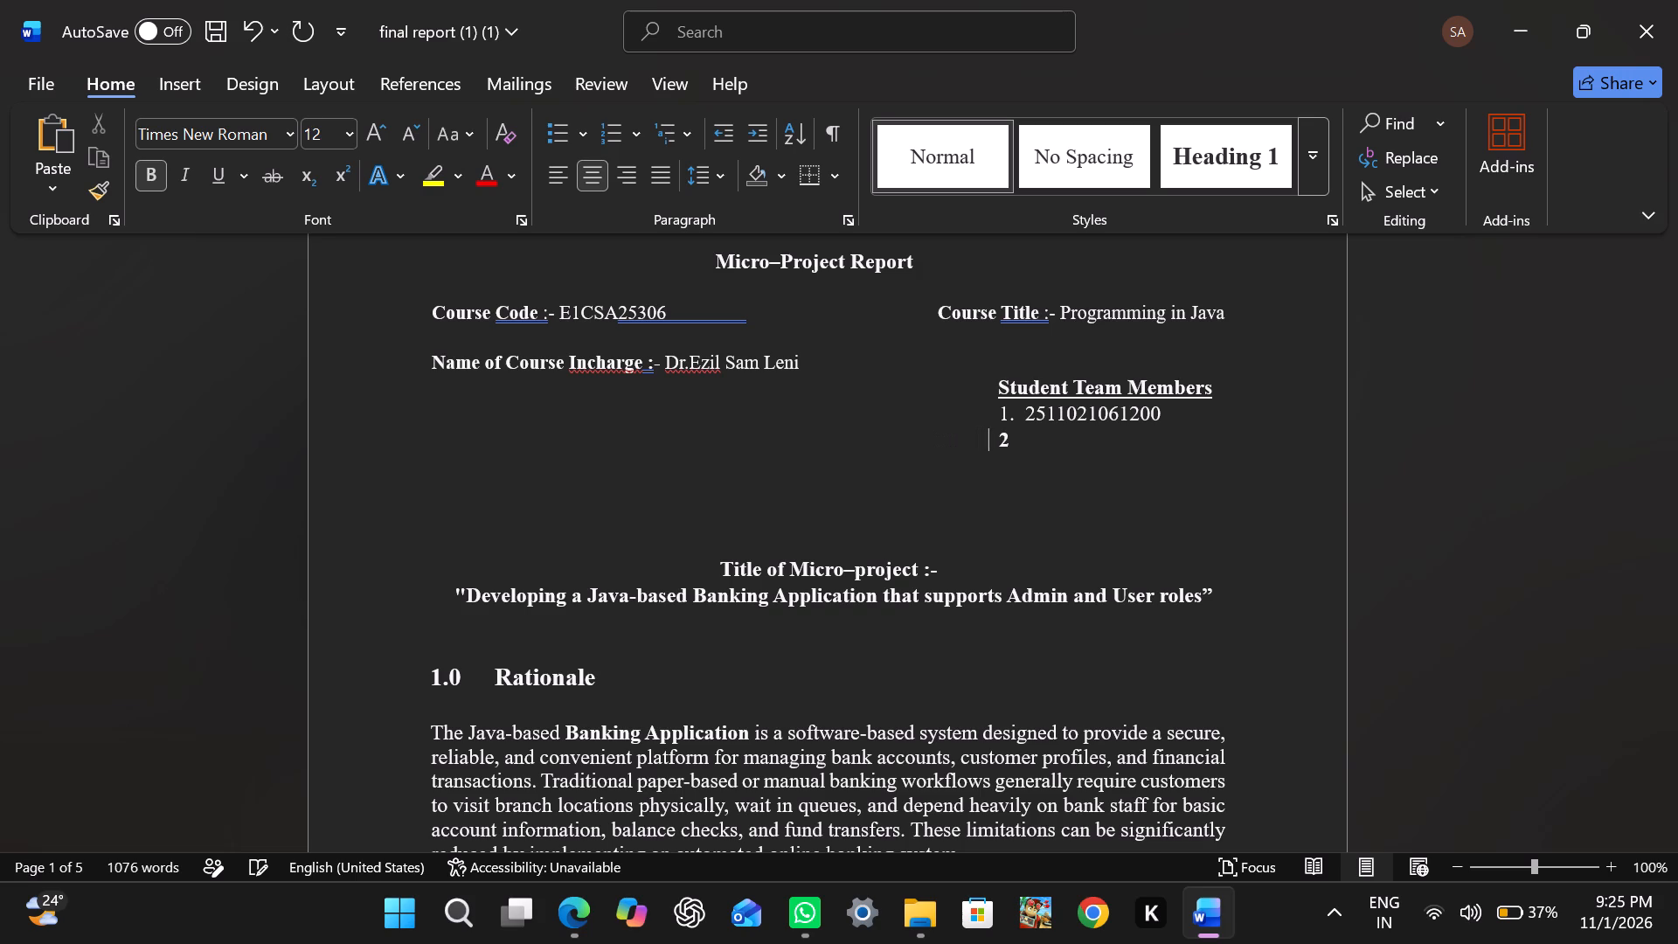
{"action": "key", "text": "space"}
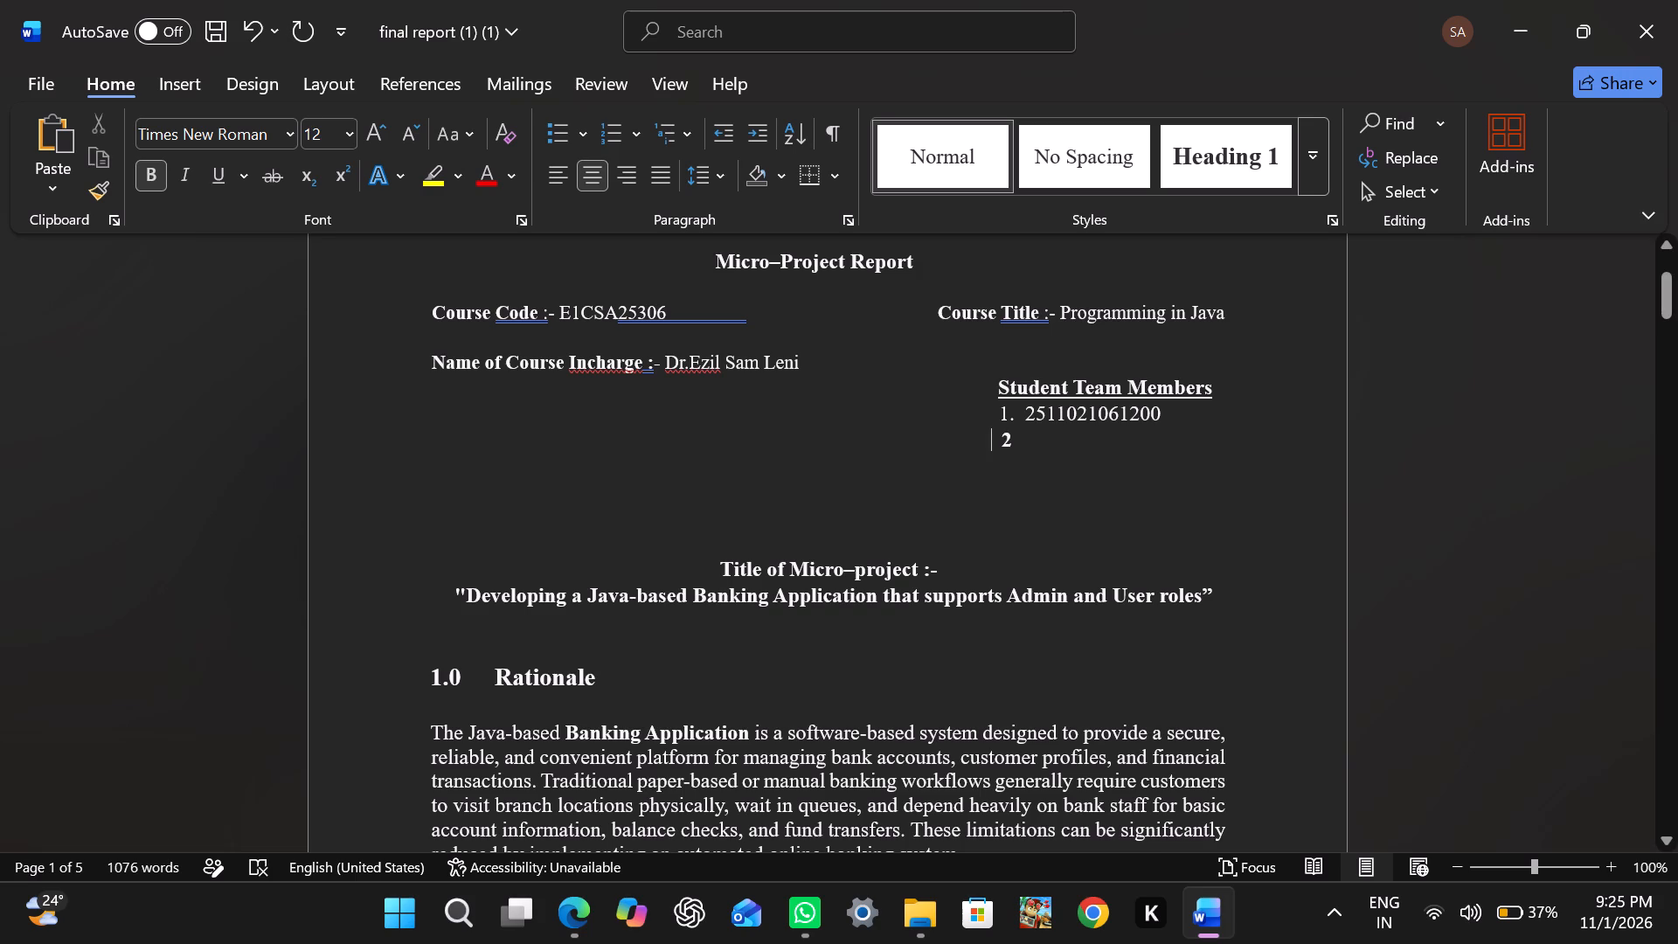
Add a period and a space after "2" and enter the second team member's registration number.
{"action": "left_click", "coordinate": [1016, 435]}
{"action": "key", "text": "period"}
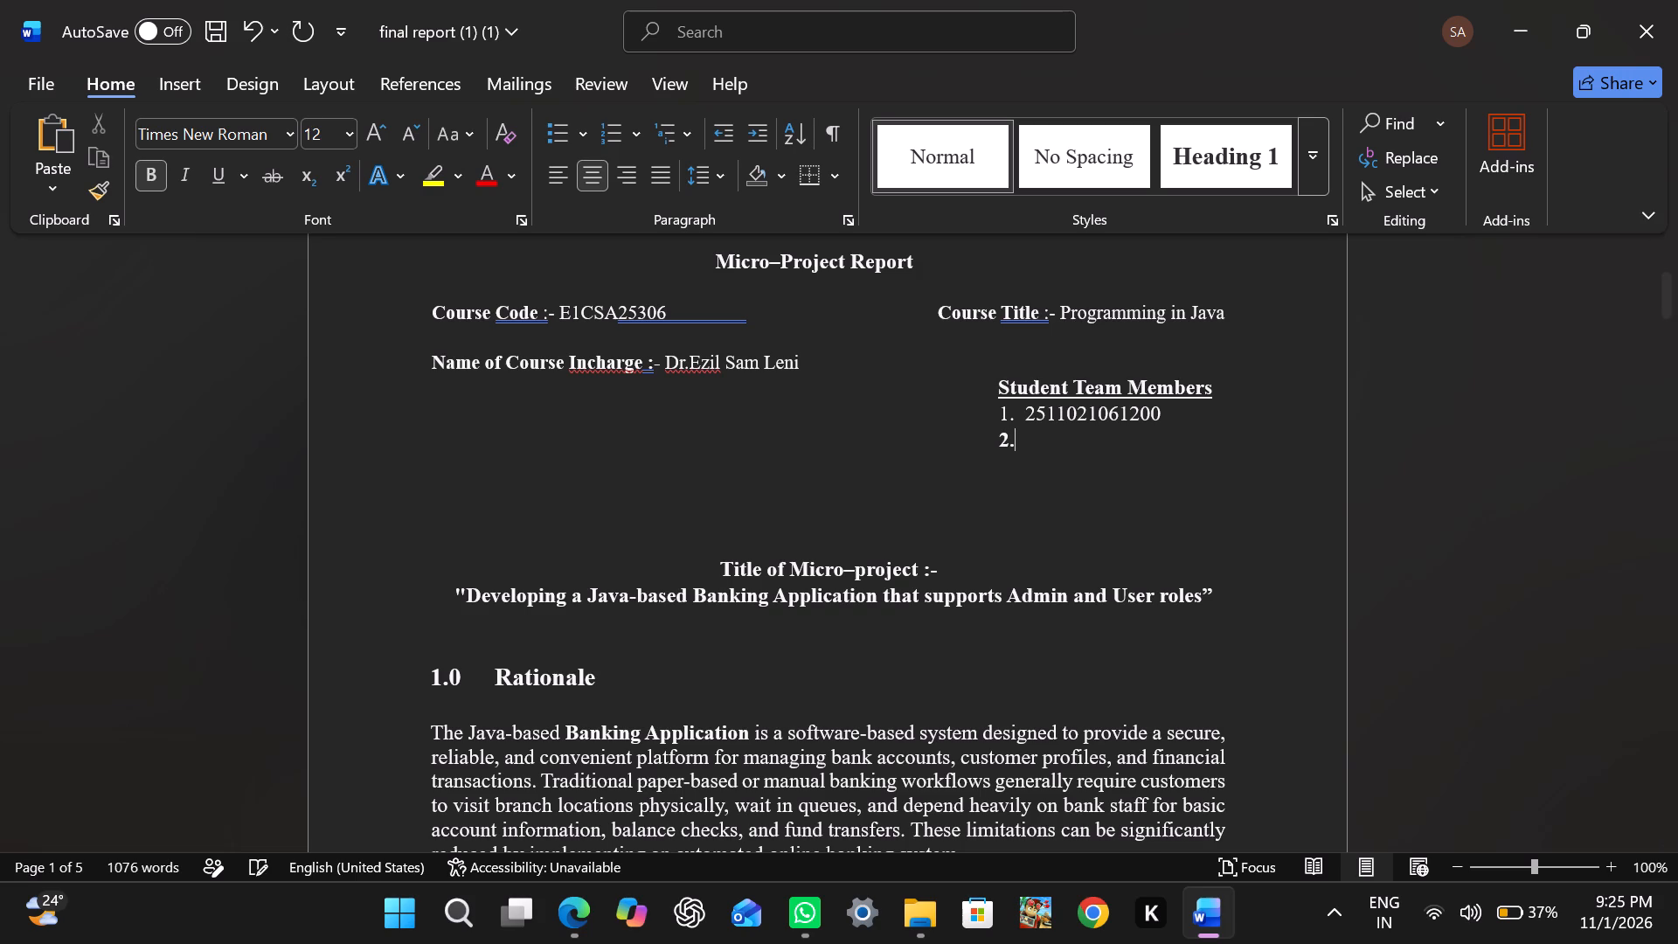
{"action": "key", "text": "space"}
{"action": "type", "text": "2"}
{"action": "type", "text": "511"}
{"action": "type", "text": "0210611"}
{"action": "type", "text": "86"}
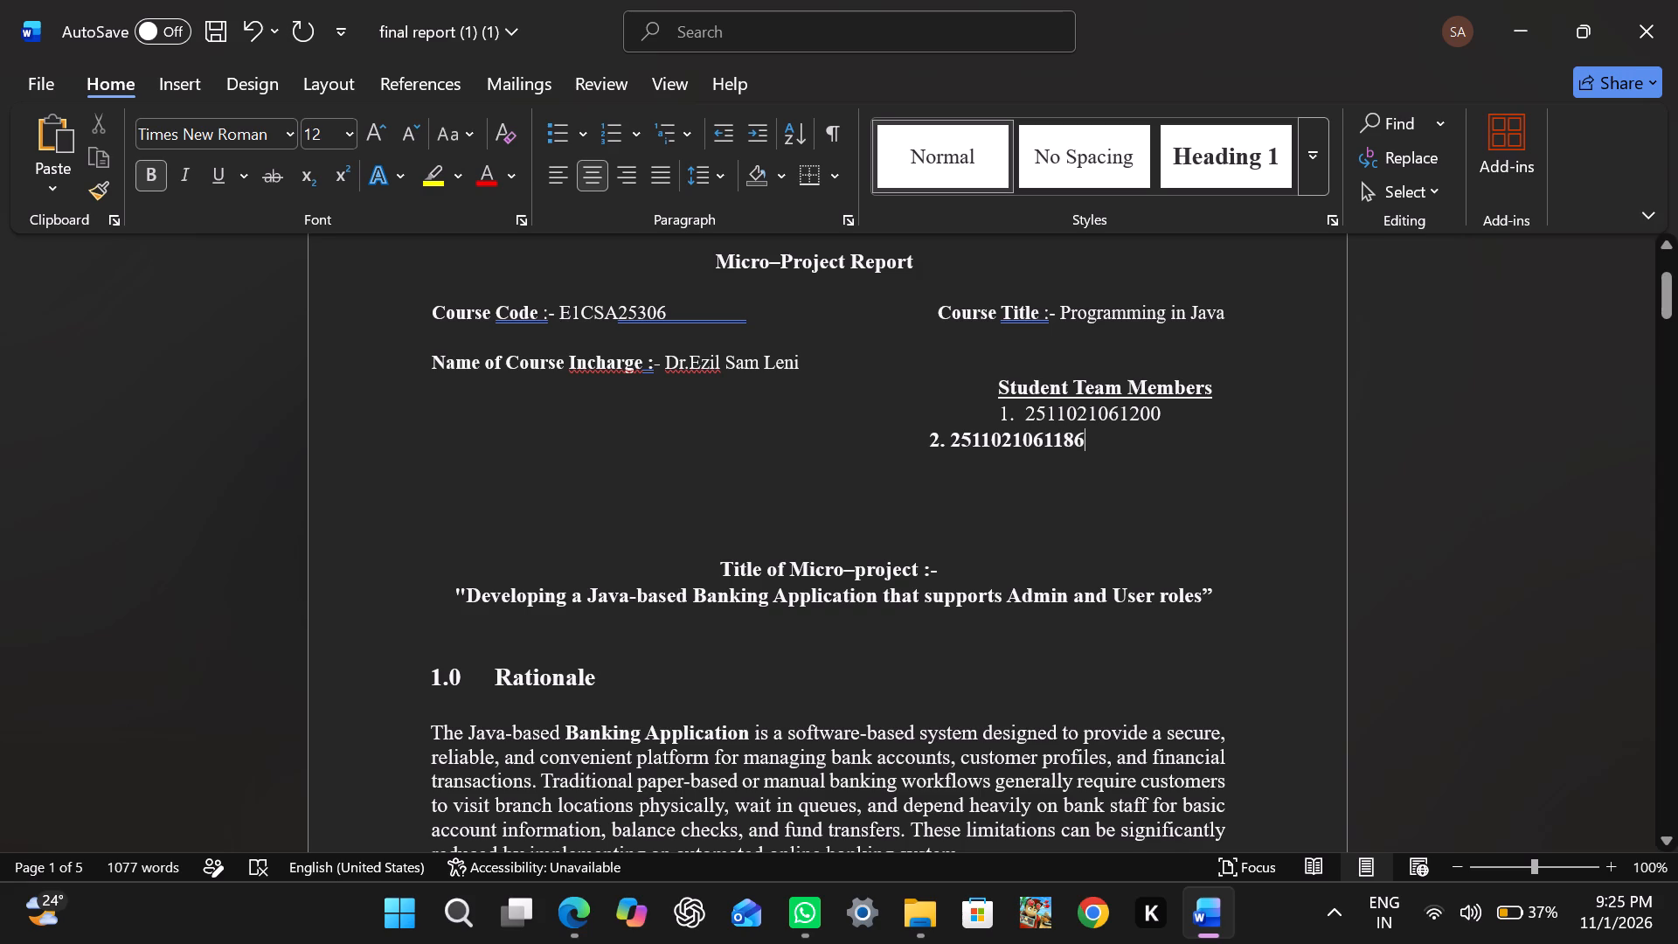
Indent the second member's line with leading spaces to align its number under "1.".
{"action": "left_click", "coordinate": [892, 441]}
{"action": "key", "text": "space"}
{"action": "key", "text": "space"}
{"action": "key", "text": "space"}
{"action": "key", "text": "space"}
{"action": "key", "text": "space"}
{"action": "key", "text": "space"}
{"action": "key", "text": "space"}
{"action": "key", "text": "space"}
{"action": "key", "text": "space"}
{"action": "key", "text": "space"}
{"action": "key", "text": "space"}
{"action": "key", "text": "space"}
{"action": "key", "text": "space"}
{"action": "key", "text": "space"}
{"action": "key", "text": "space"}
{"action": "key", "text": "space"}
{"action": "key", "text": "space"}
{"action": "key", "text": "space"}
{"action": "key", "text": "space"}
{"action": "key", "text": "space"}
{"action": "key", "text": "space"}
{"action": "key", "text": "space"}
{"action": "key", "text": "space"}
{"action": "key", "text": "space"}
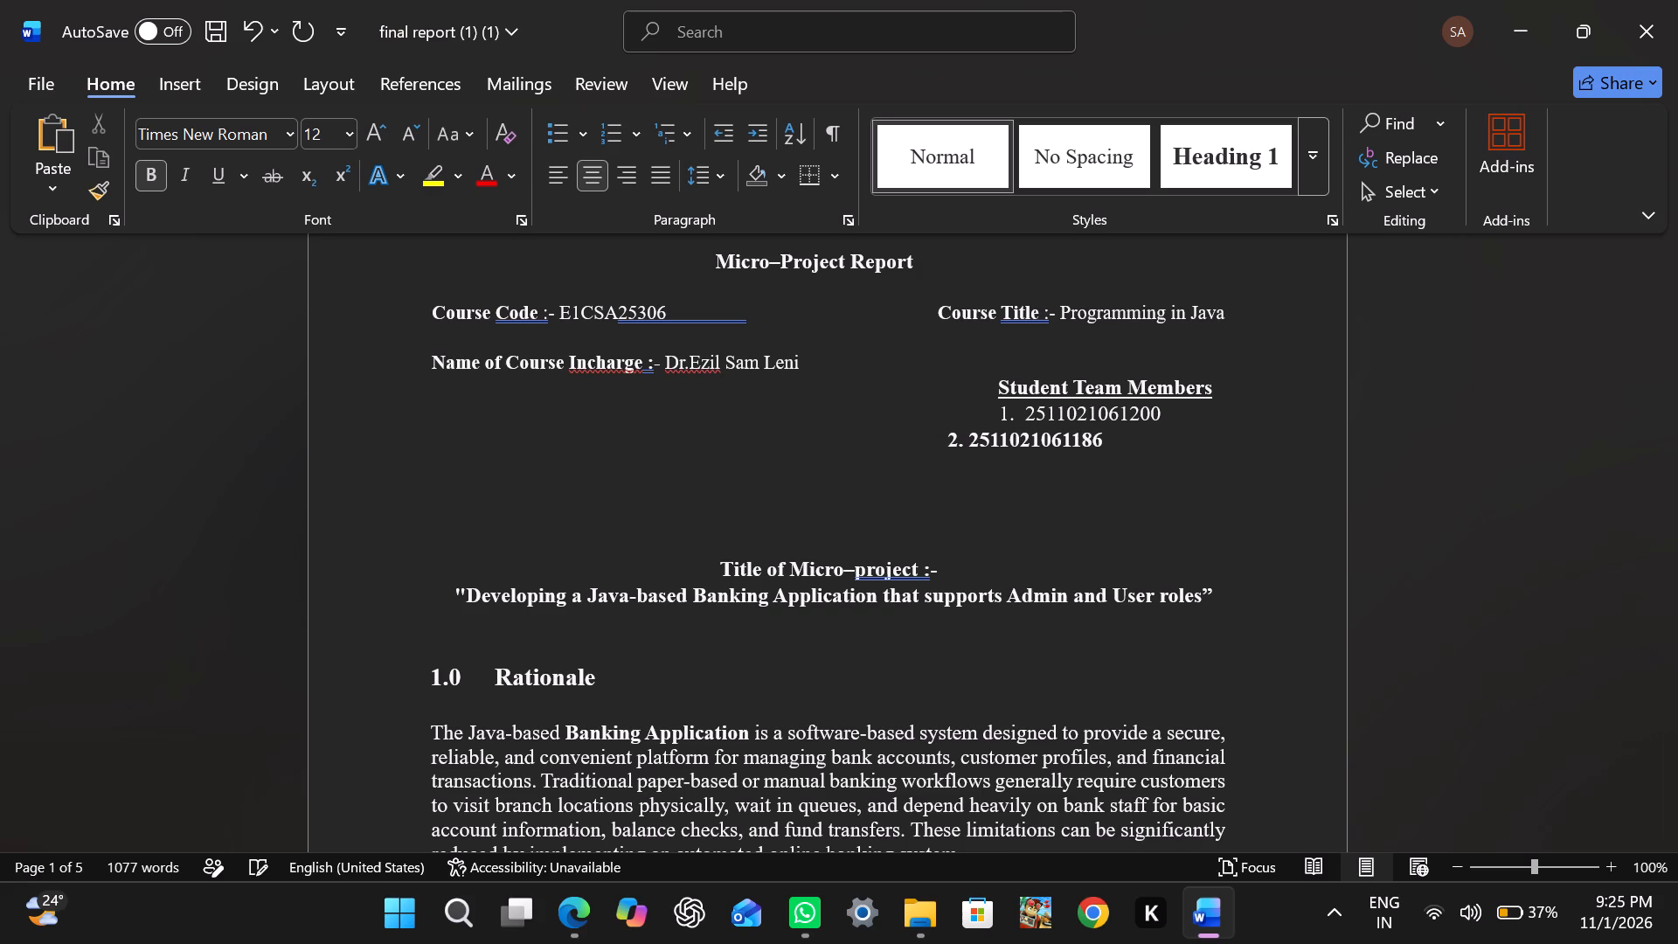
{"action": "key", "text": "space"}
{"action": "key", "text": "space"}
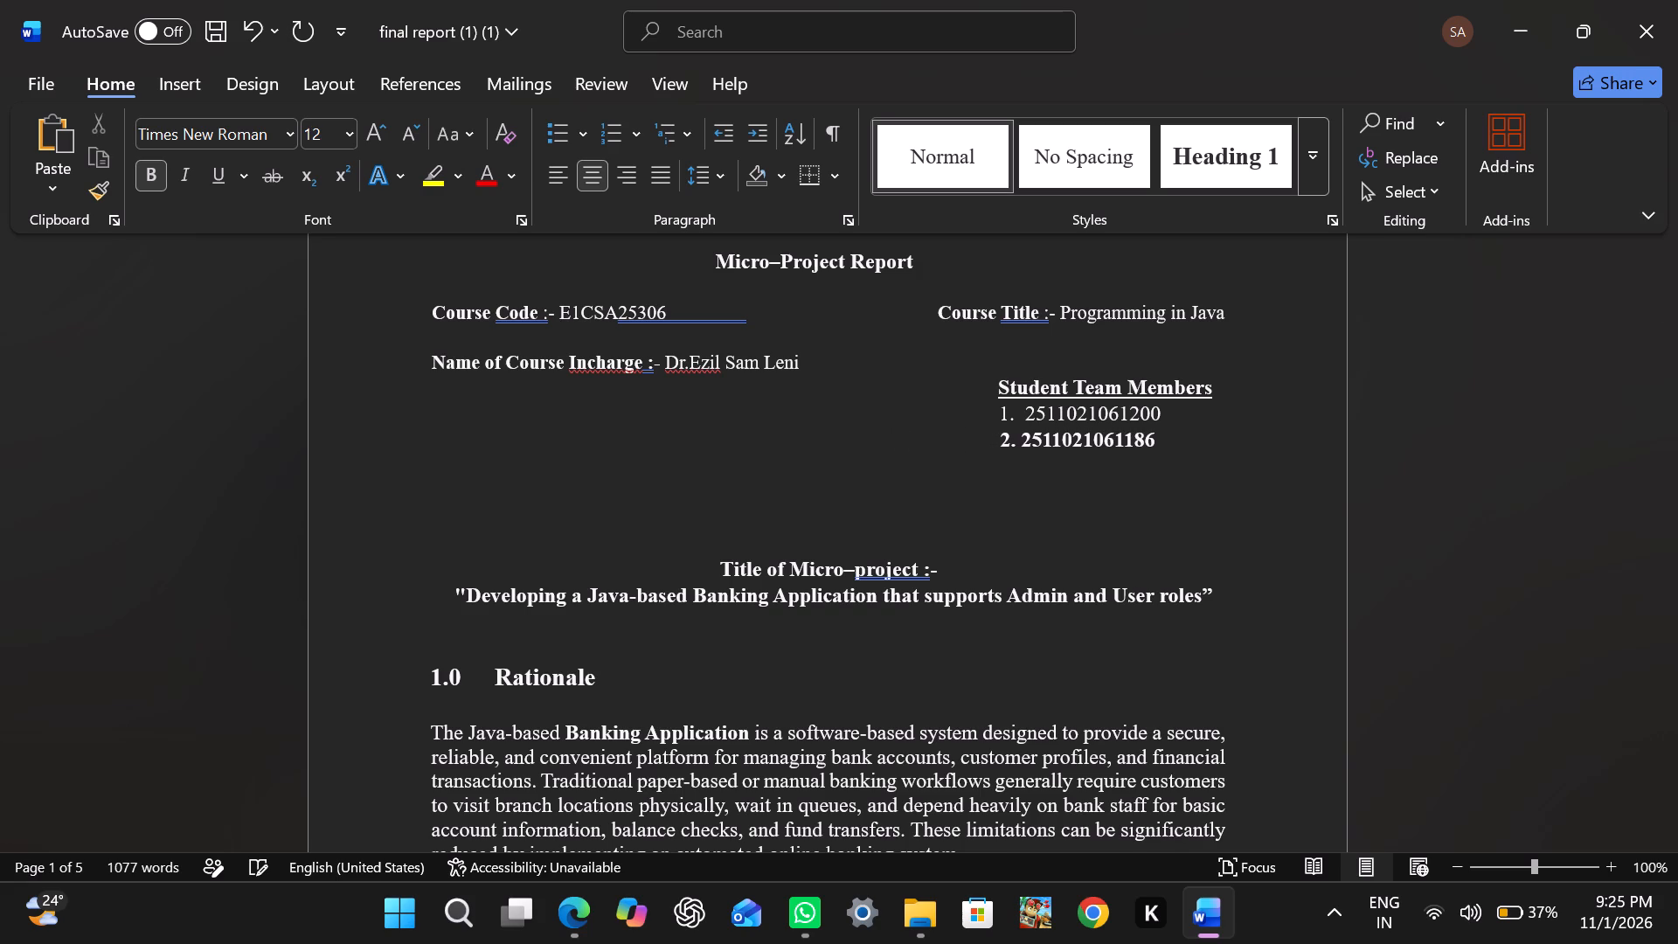
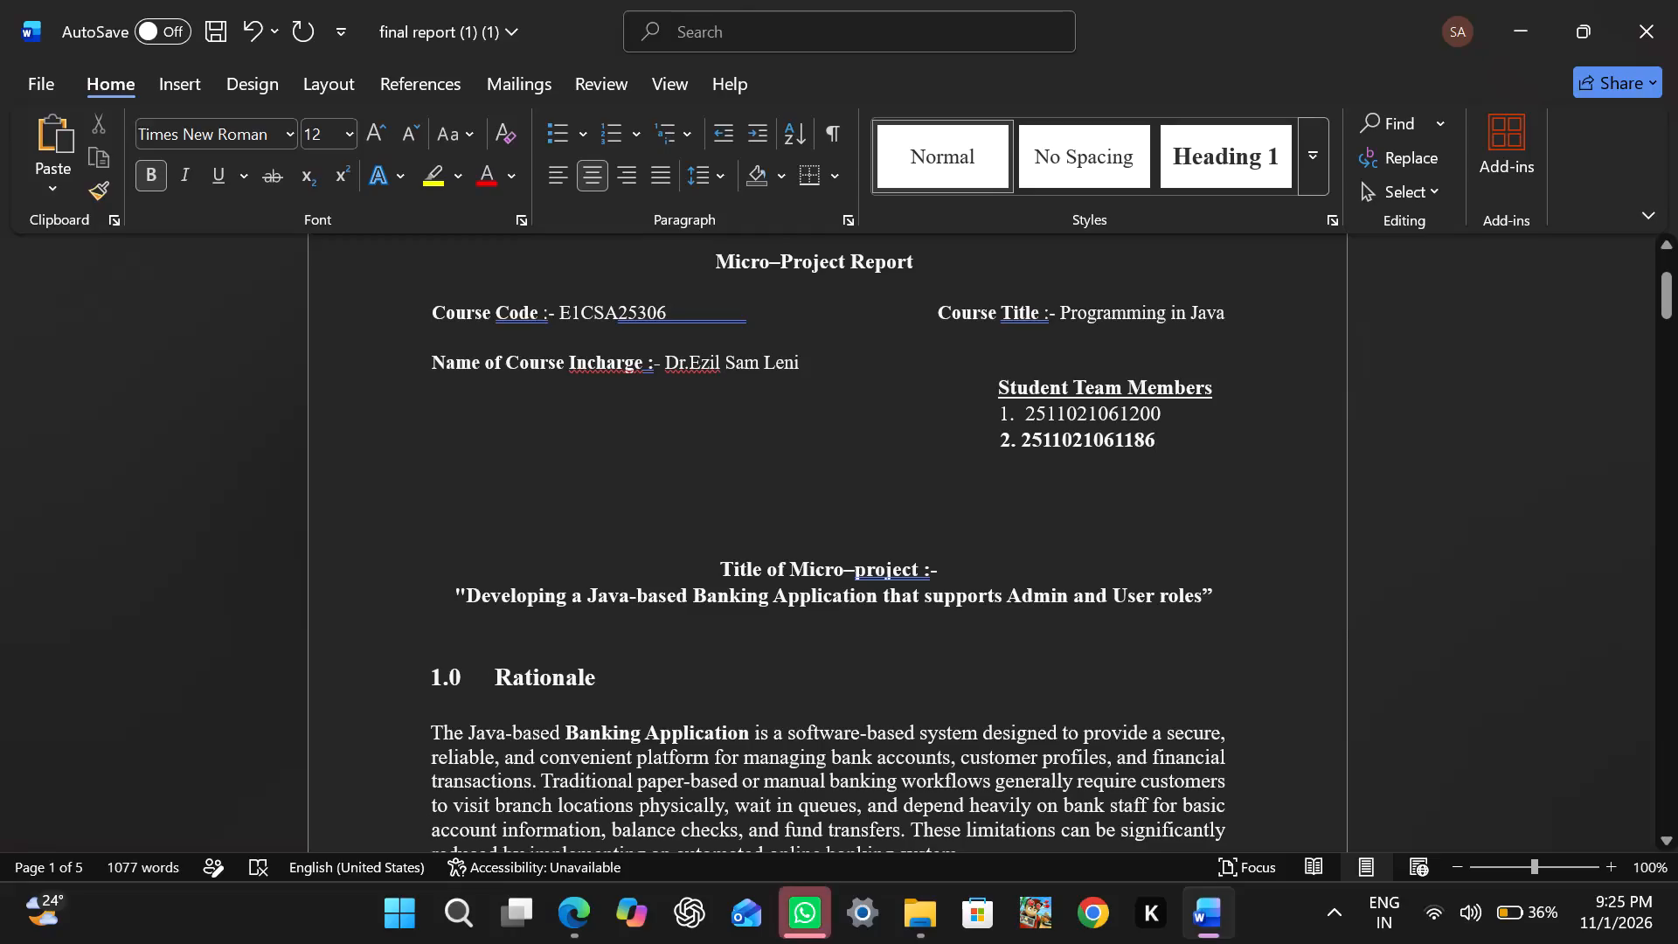
Correct the last two digits of the second team member's registration number to match the PDF version.
{"action": "key", "text": "BackSpace"}
{"action": "key", "text": "BackSpace"}
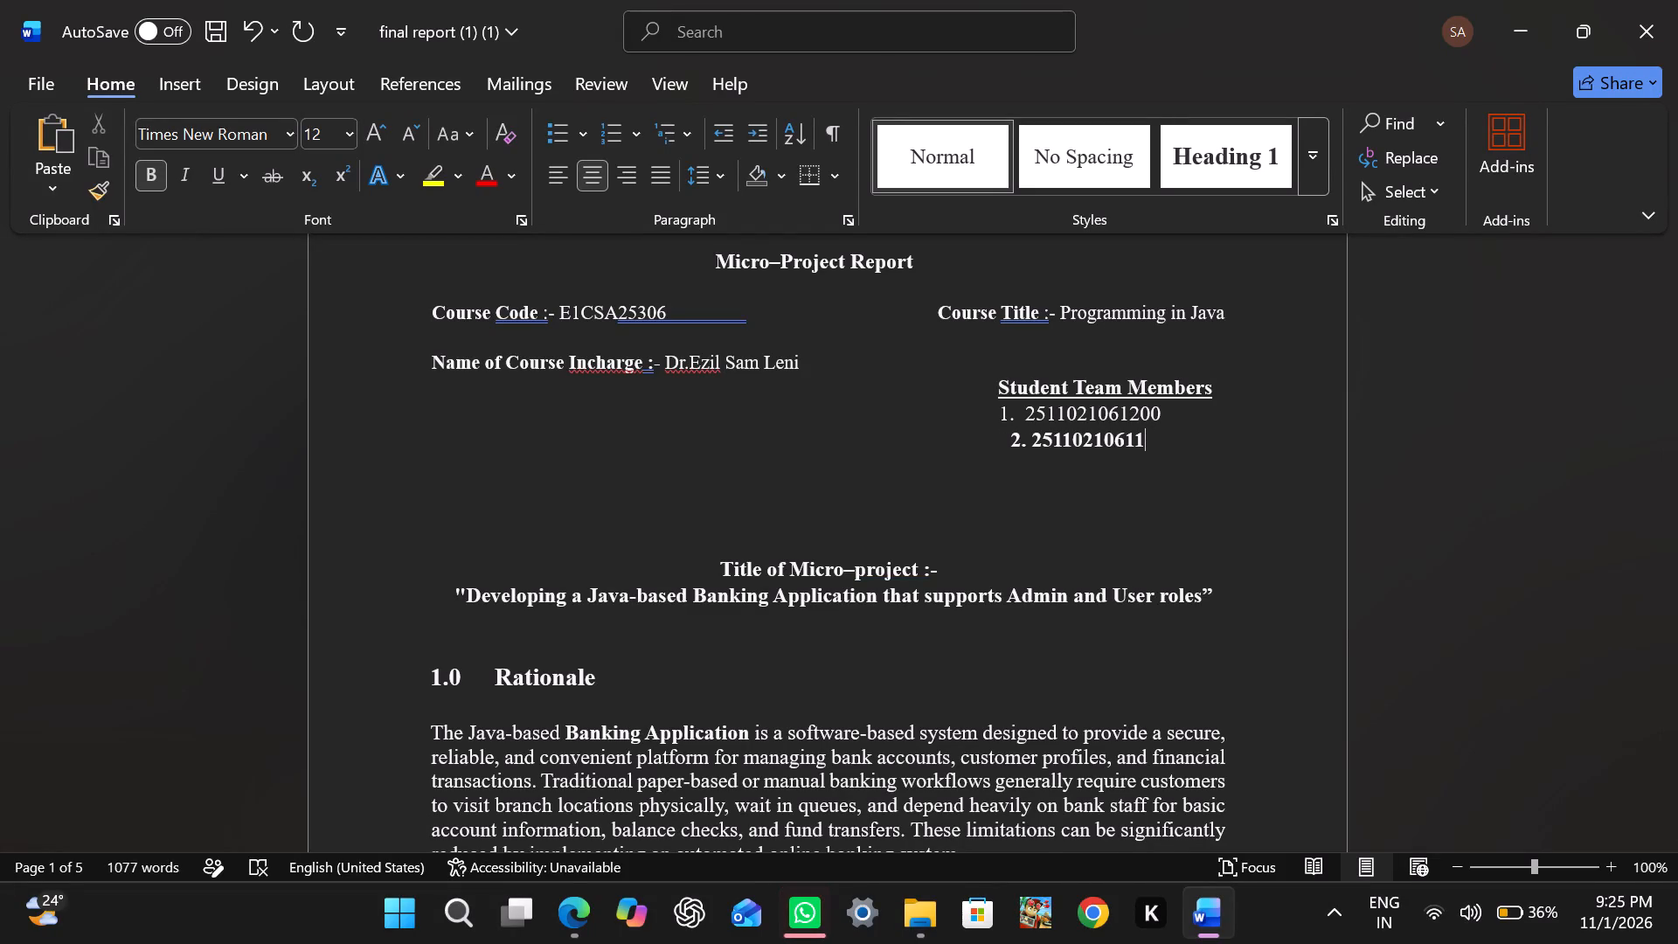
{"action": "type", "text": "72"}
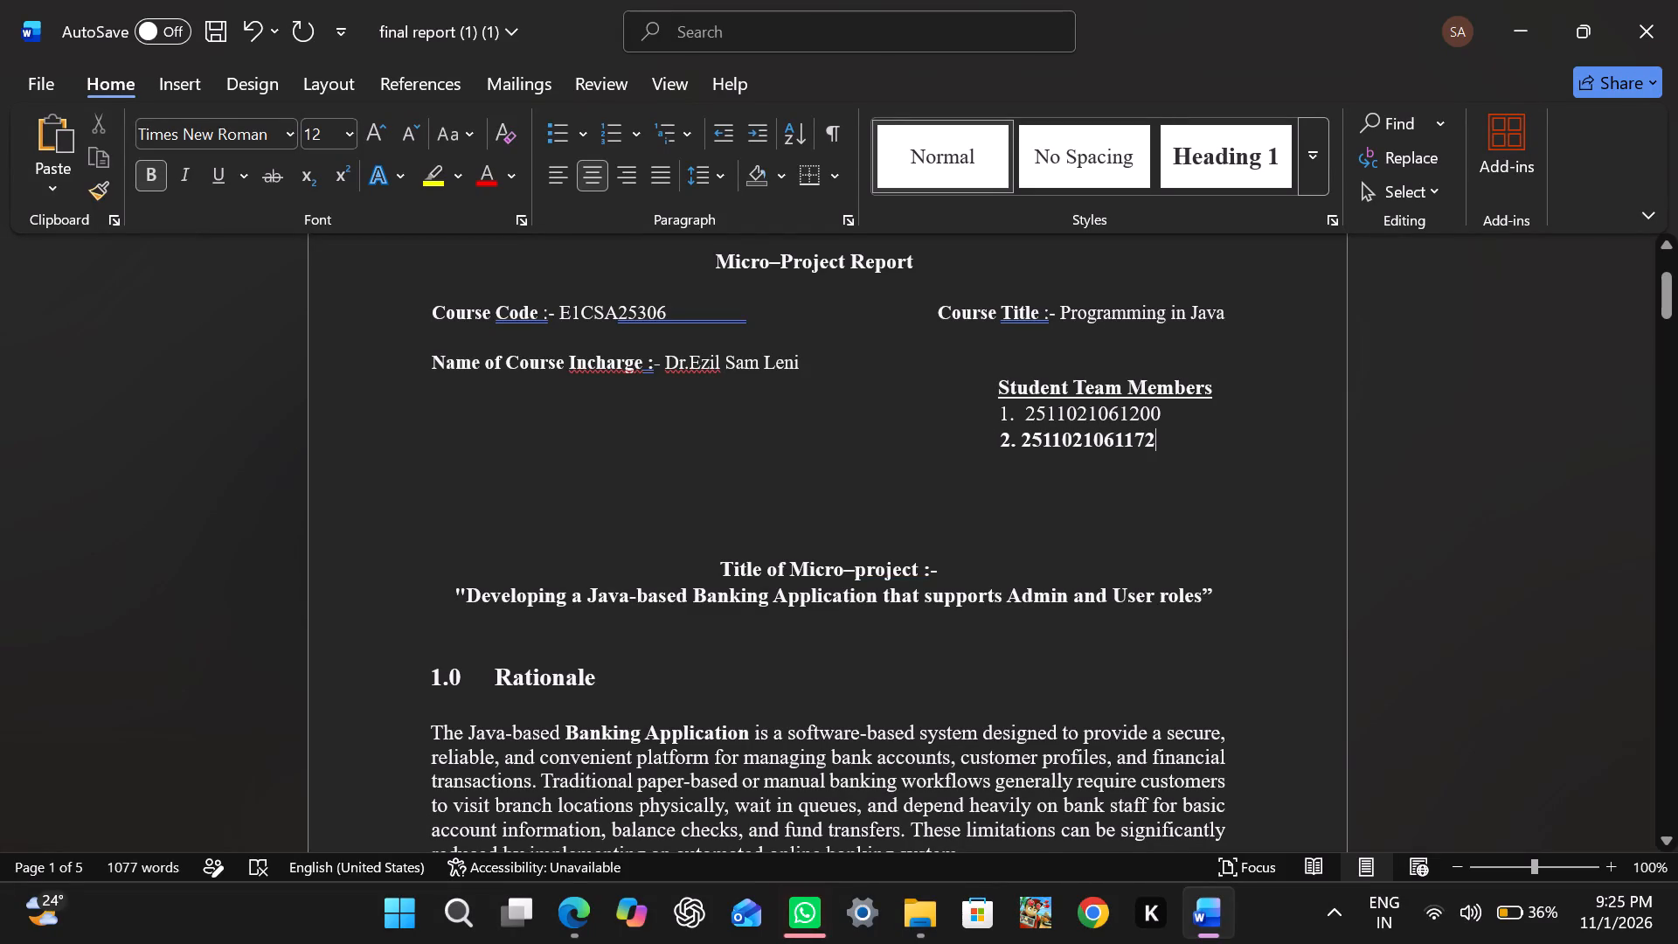
Start the third member's entry with leading spaces and "3" on a new line below the second member.
{"action": "left_click", "coordinate": [1168, 445]}
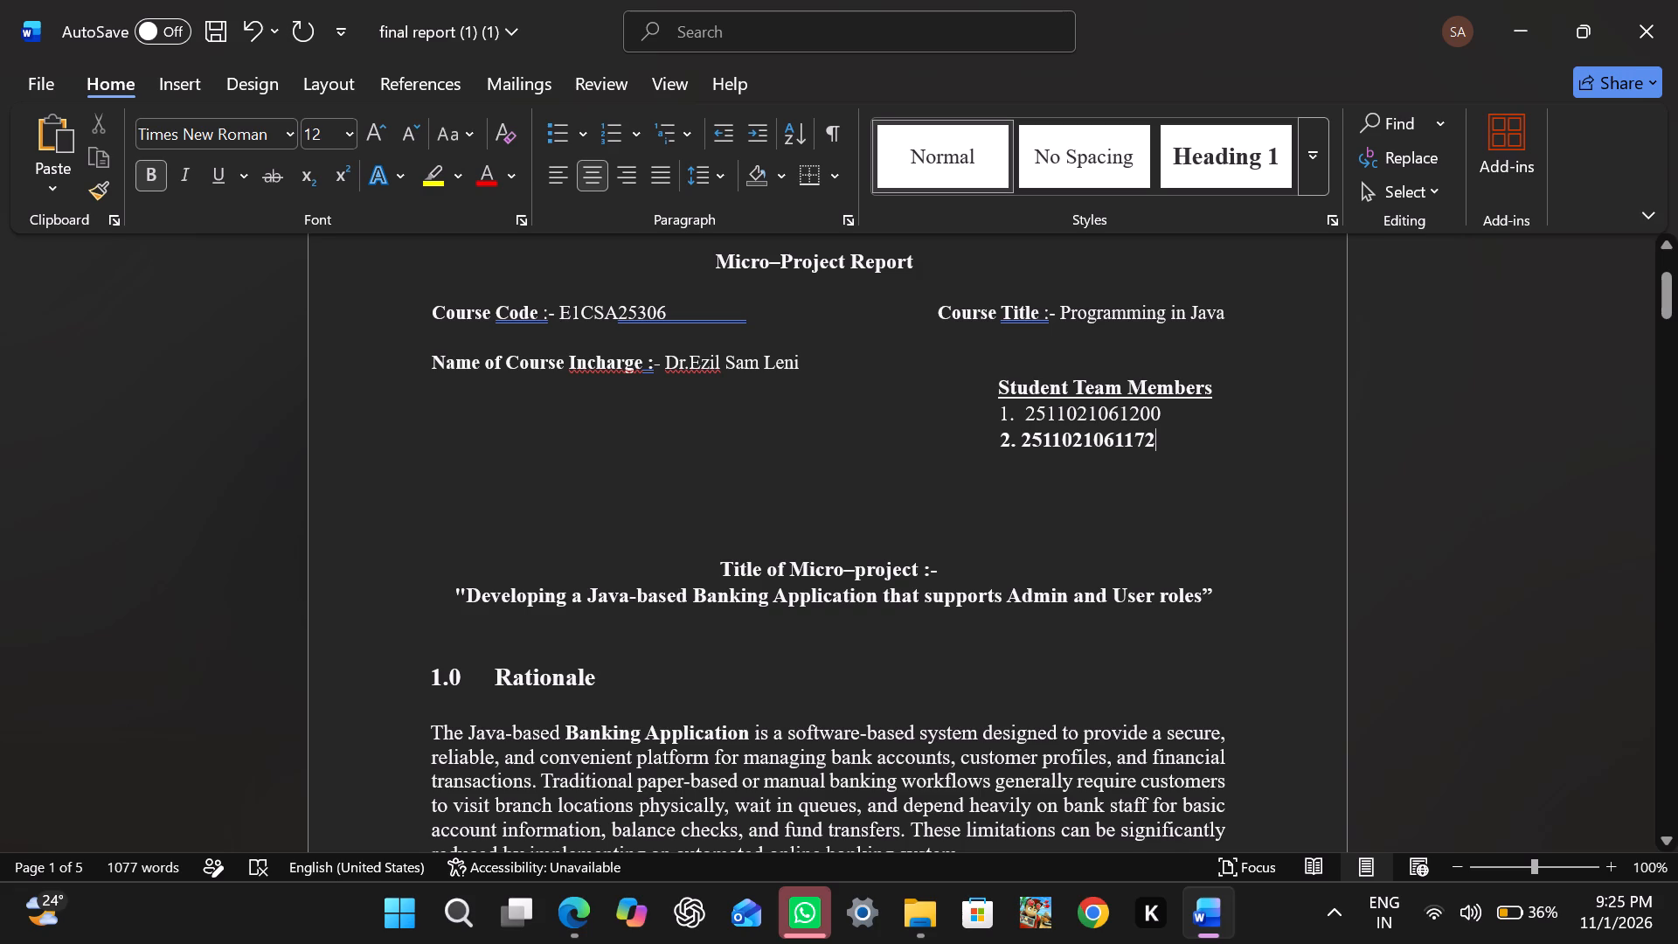
{"action": "key", "text": "shift+Return"}
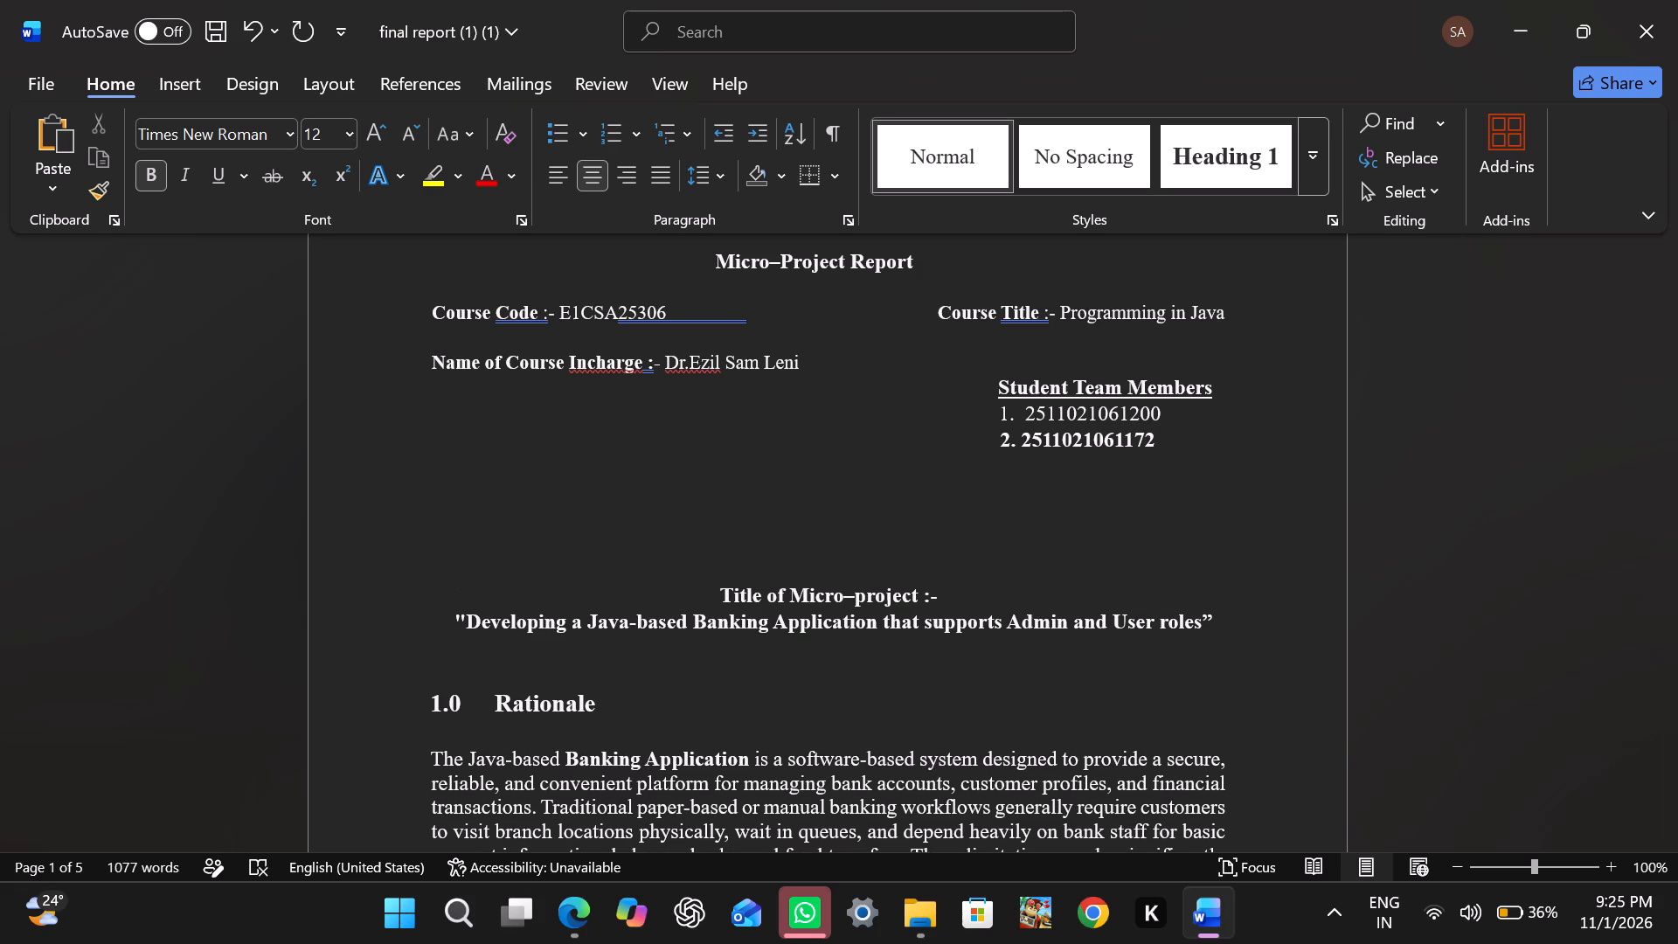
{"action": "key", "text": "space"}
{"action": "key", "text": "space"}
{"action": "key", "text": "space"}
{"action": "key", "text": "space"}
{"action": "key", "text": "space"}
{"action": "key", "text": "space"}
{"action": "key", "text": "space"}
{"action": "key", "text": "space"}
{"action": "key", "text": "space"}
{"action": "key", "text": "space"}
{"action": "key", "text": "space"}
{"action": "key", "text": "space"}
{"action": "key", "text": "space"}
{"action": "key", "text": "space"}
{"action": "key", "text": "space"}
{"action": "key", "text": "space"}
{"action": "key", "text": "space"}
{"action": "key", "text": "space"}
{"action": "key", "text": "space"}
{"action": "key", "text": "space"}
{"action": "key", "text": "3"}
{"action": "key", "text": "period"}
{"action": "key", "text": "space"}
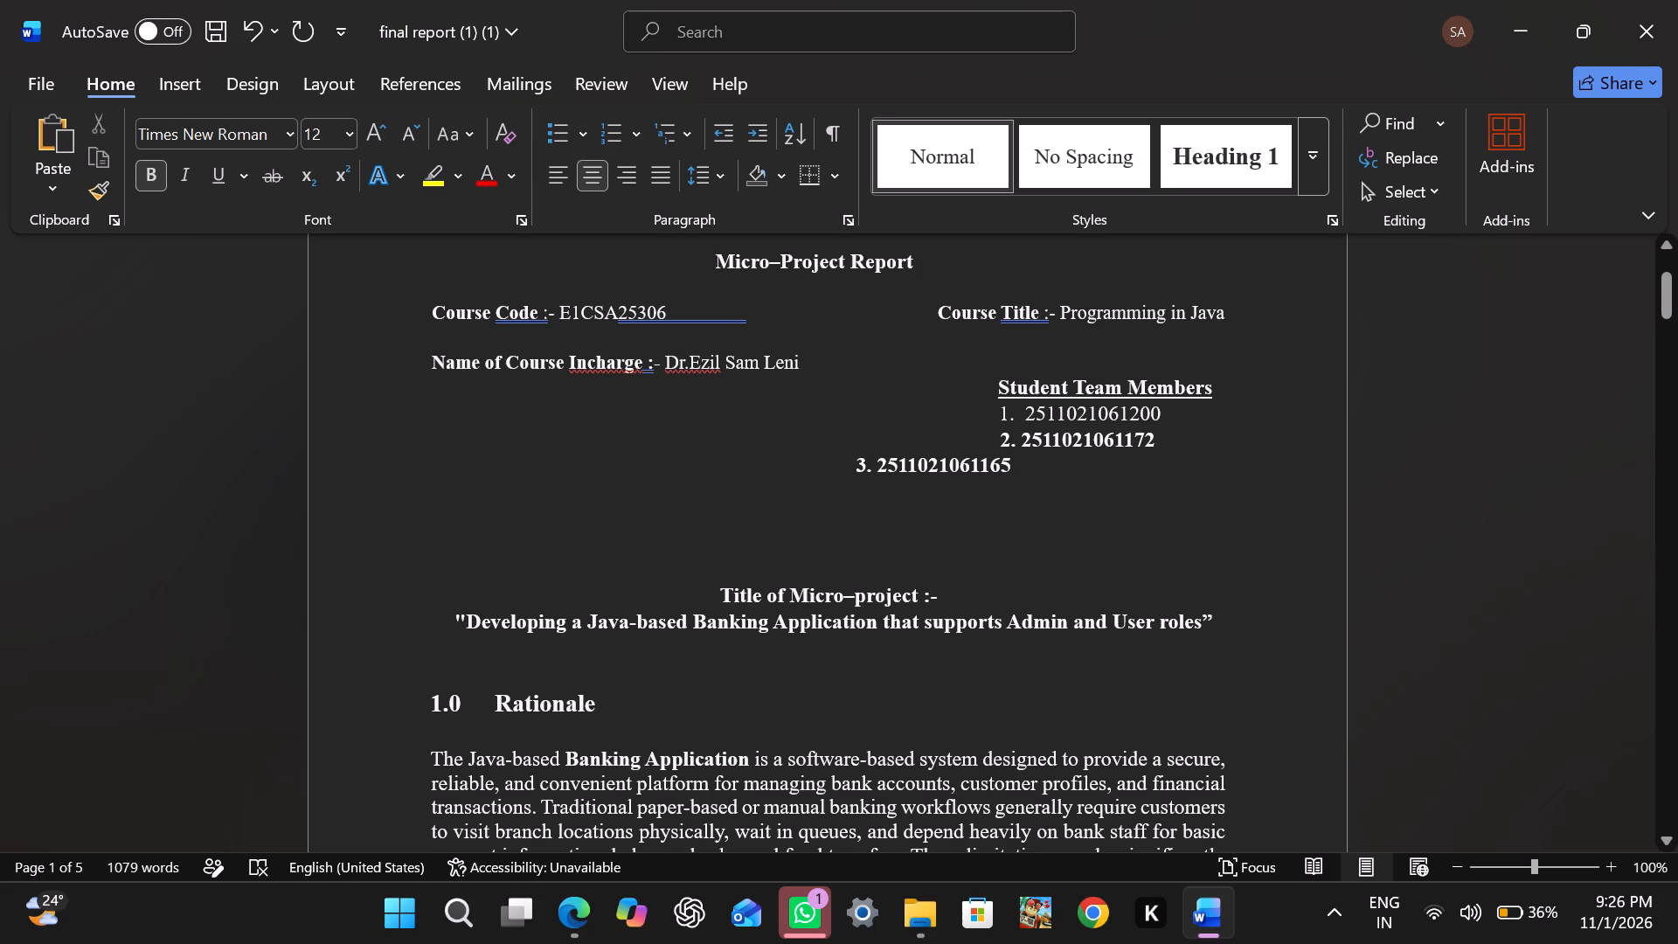
Indent the third member's line with leading spaces to align its number under "2.".
{"action": "left_click", "coordinate": [849, 462]}
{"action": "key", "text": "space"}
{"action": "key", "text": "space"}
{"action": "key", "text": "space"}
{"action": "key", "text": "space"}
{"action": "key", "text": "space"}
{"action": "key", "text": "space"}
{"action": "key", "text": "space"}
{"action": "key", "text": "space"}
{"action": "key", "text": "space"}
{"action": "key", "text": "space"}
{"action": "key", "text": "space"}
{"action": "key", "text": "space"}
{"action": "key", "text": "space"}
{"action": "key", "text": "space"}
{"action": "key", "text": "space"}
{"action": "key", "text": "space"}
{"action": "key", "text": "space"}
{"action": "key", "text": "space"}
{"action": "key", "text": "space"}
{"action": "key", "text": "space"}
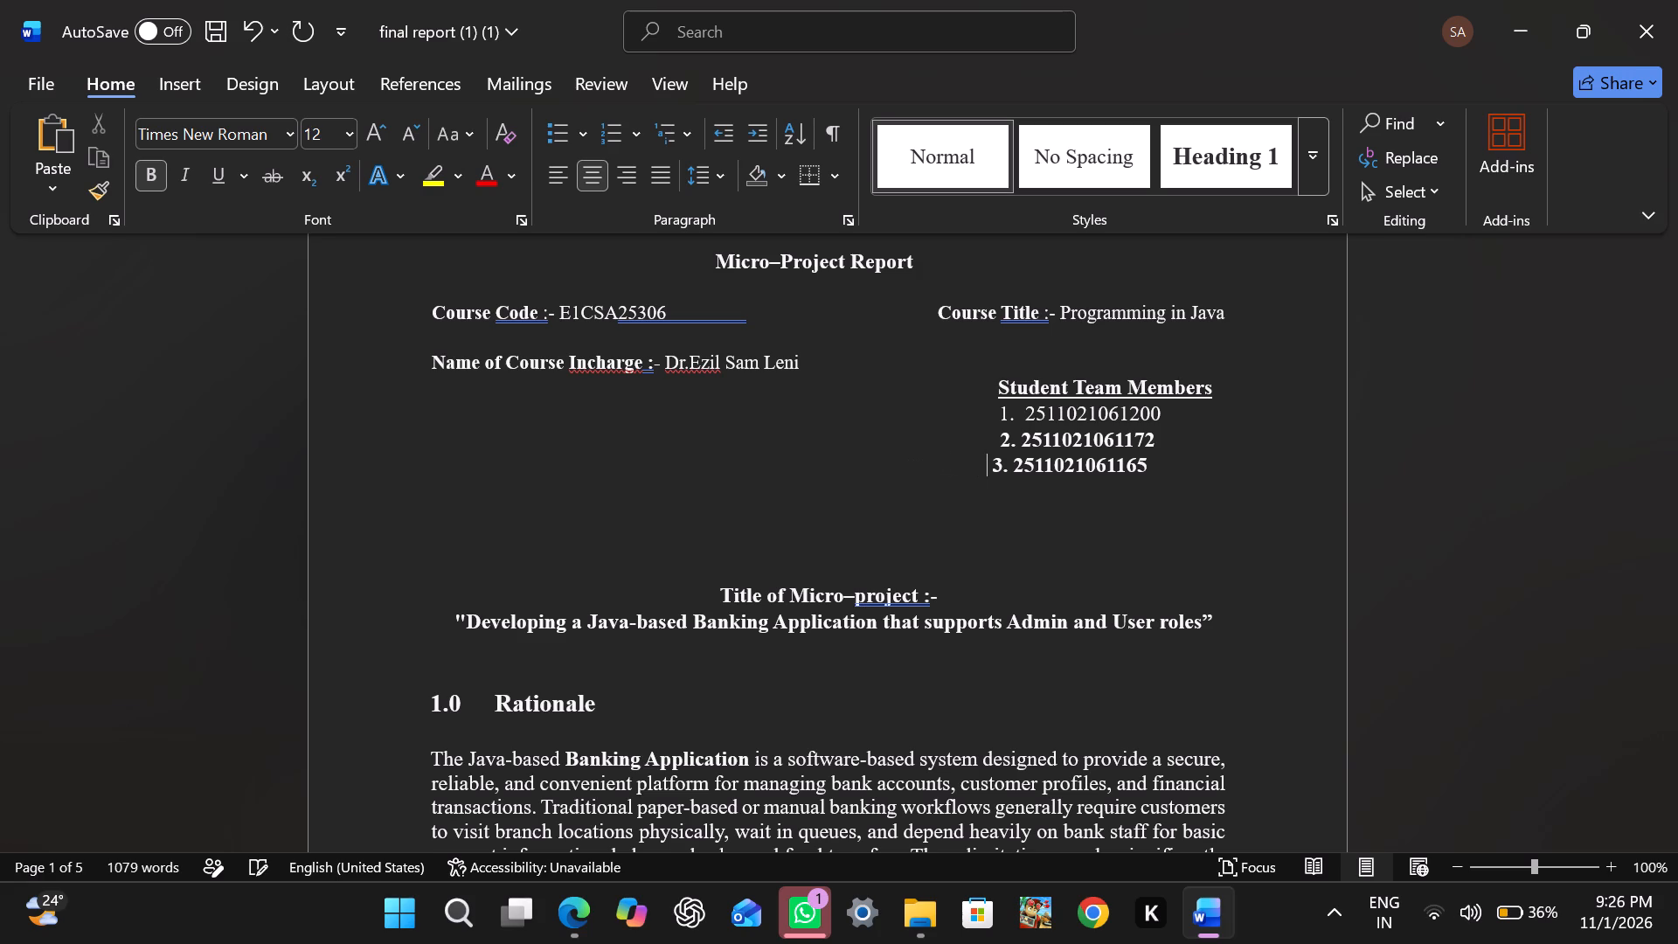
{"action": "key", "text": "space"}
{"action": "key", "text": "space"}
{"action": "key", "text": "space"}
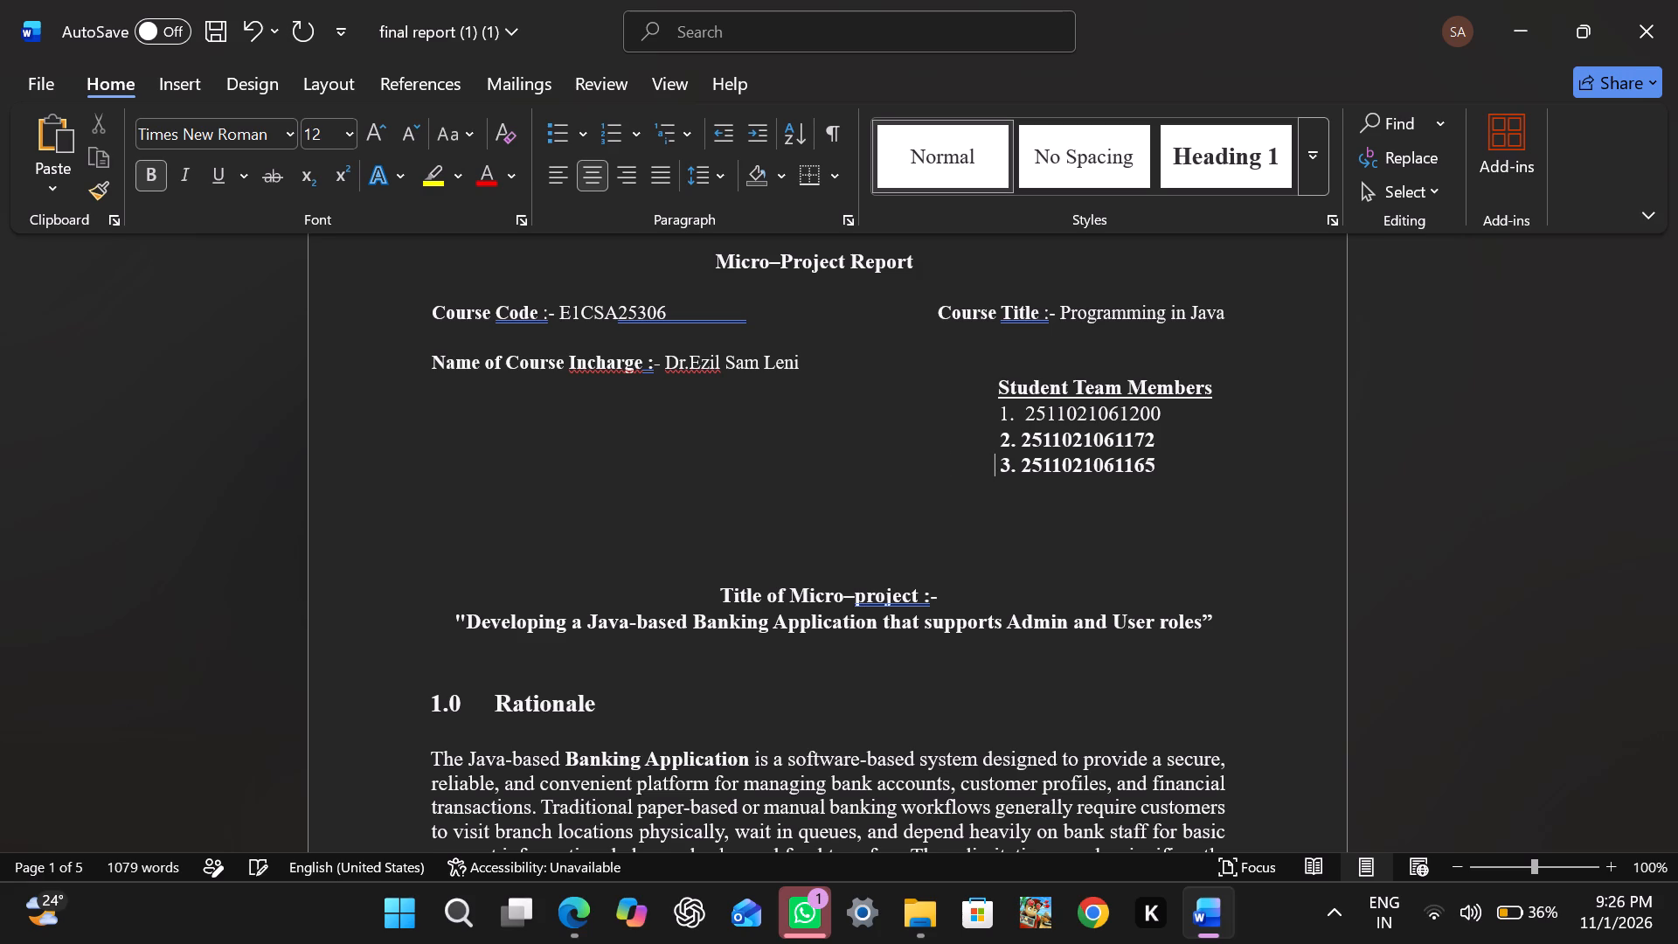
Enter "4.", a space and the fourth team member's registration number on the line below the third member.
{"action": "left_click", "coordinate": [1179, 502]}
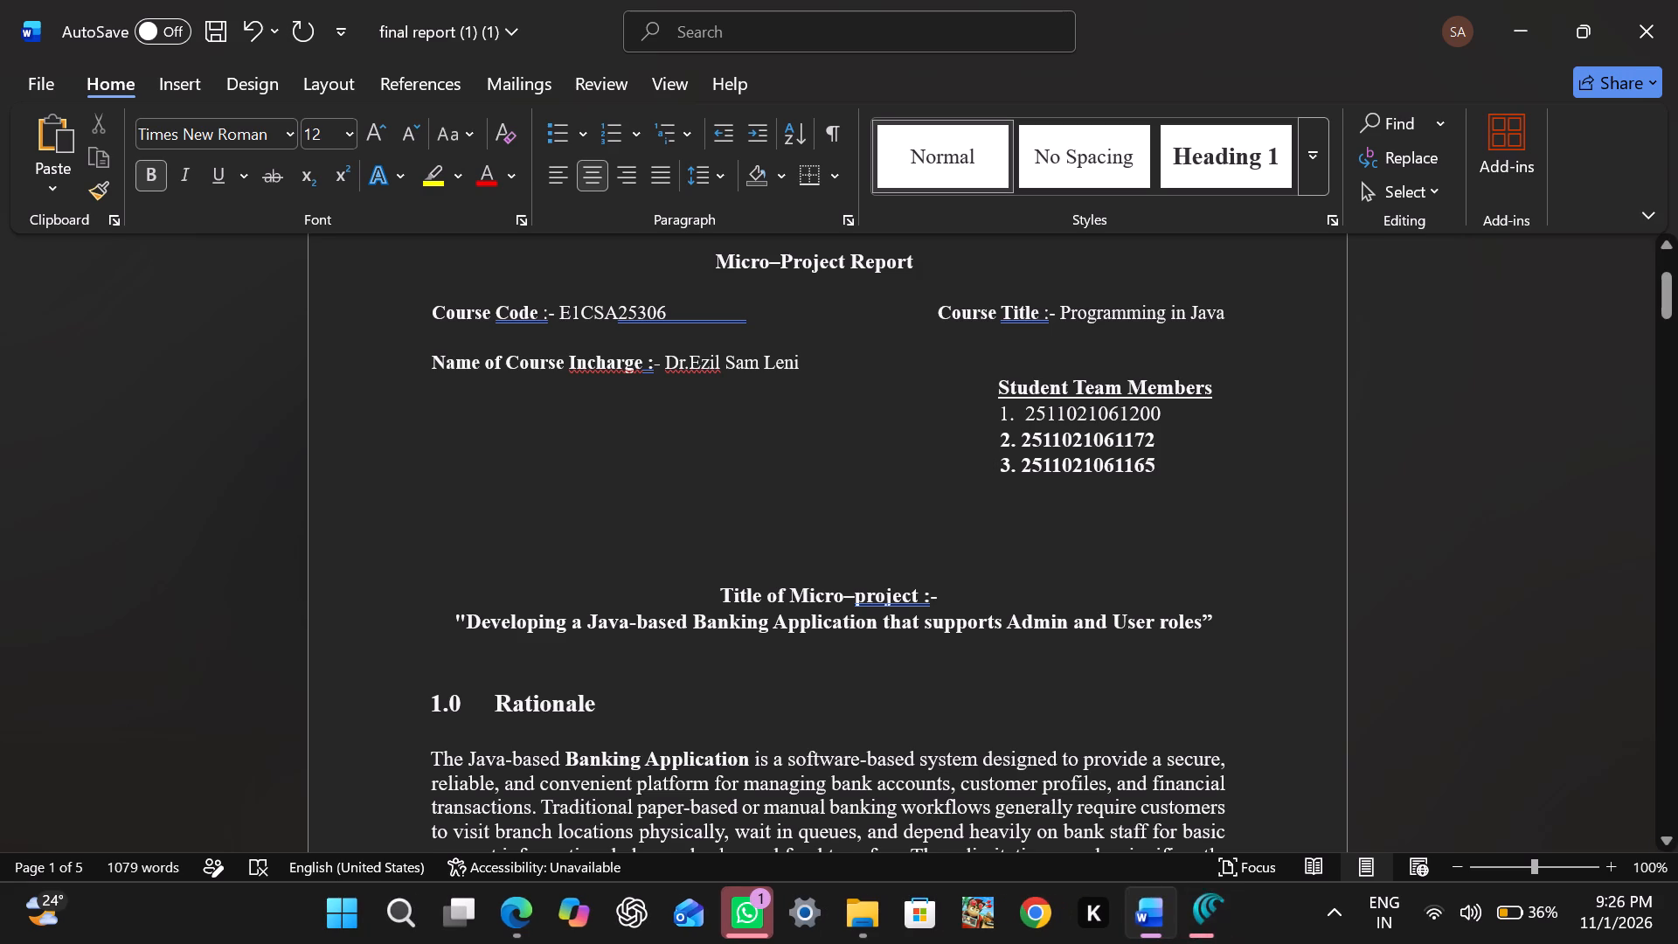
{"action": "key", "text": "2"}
{"action": "key", "text": "BackSpace"}
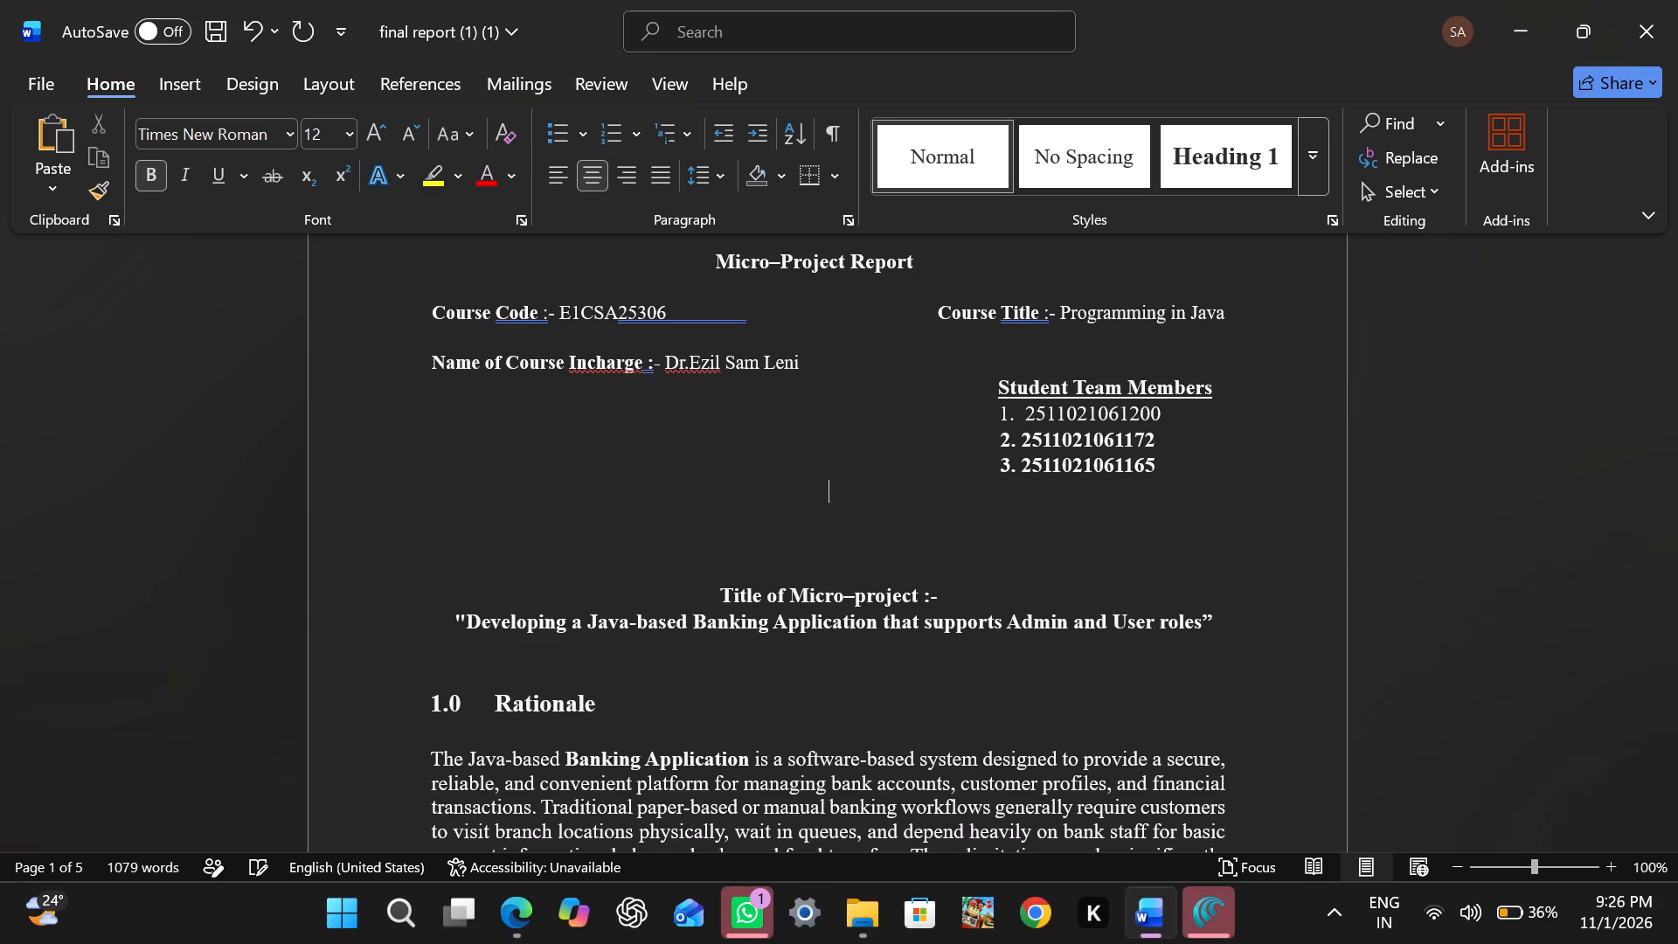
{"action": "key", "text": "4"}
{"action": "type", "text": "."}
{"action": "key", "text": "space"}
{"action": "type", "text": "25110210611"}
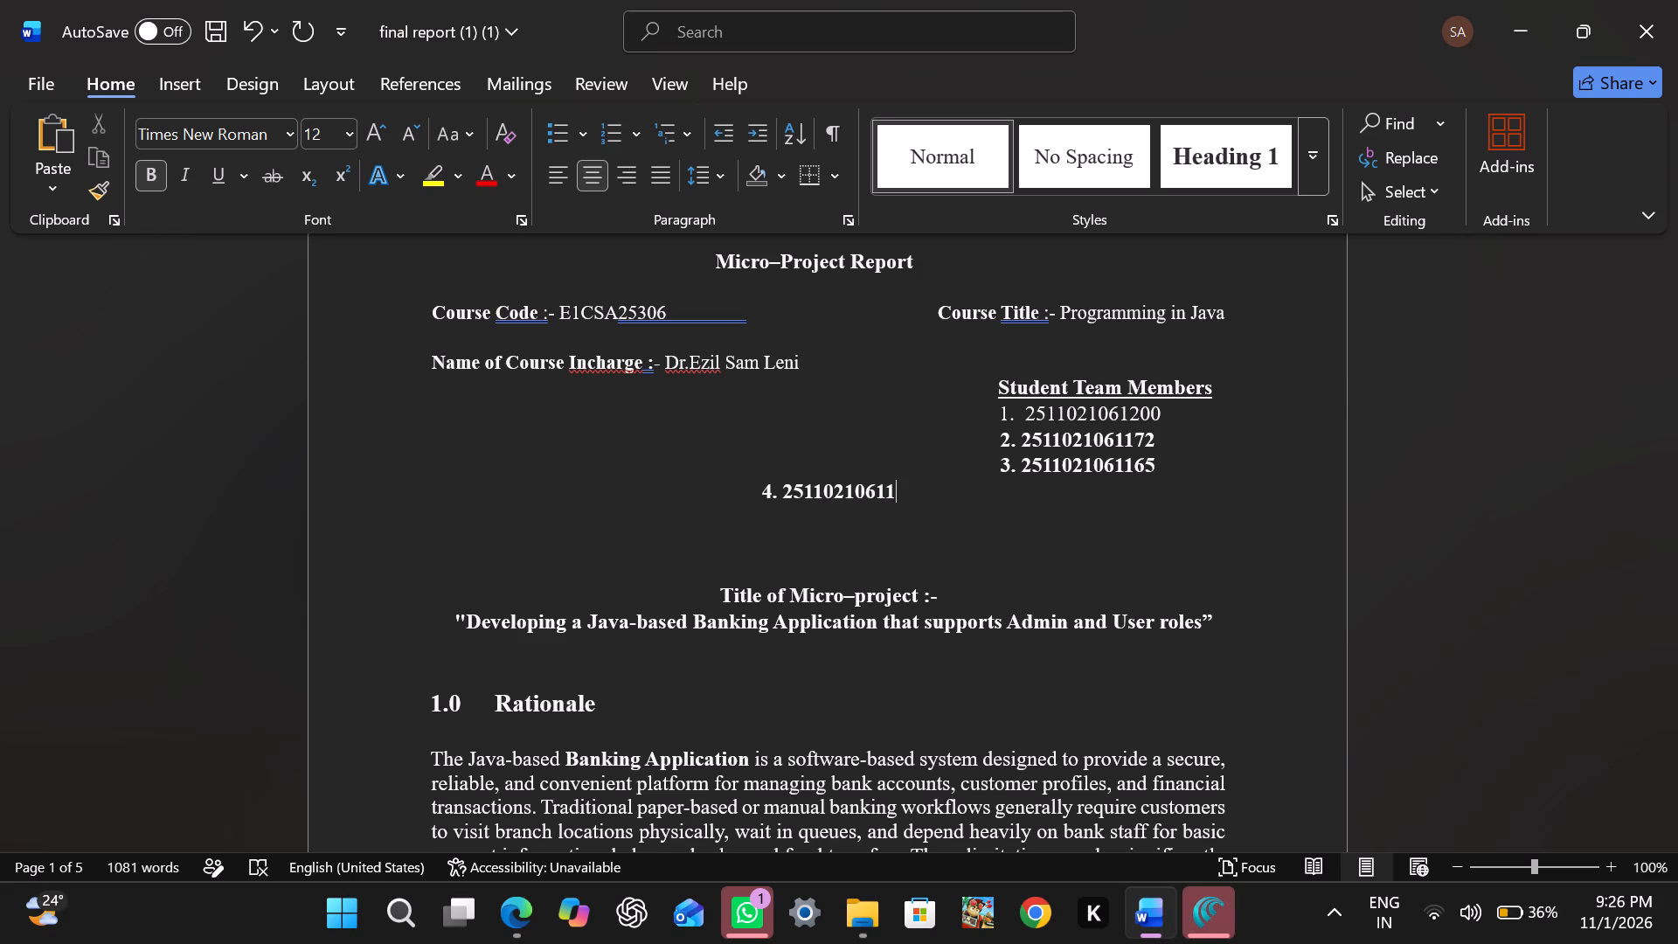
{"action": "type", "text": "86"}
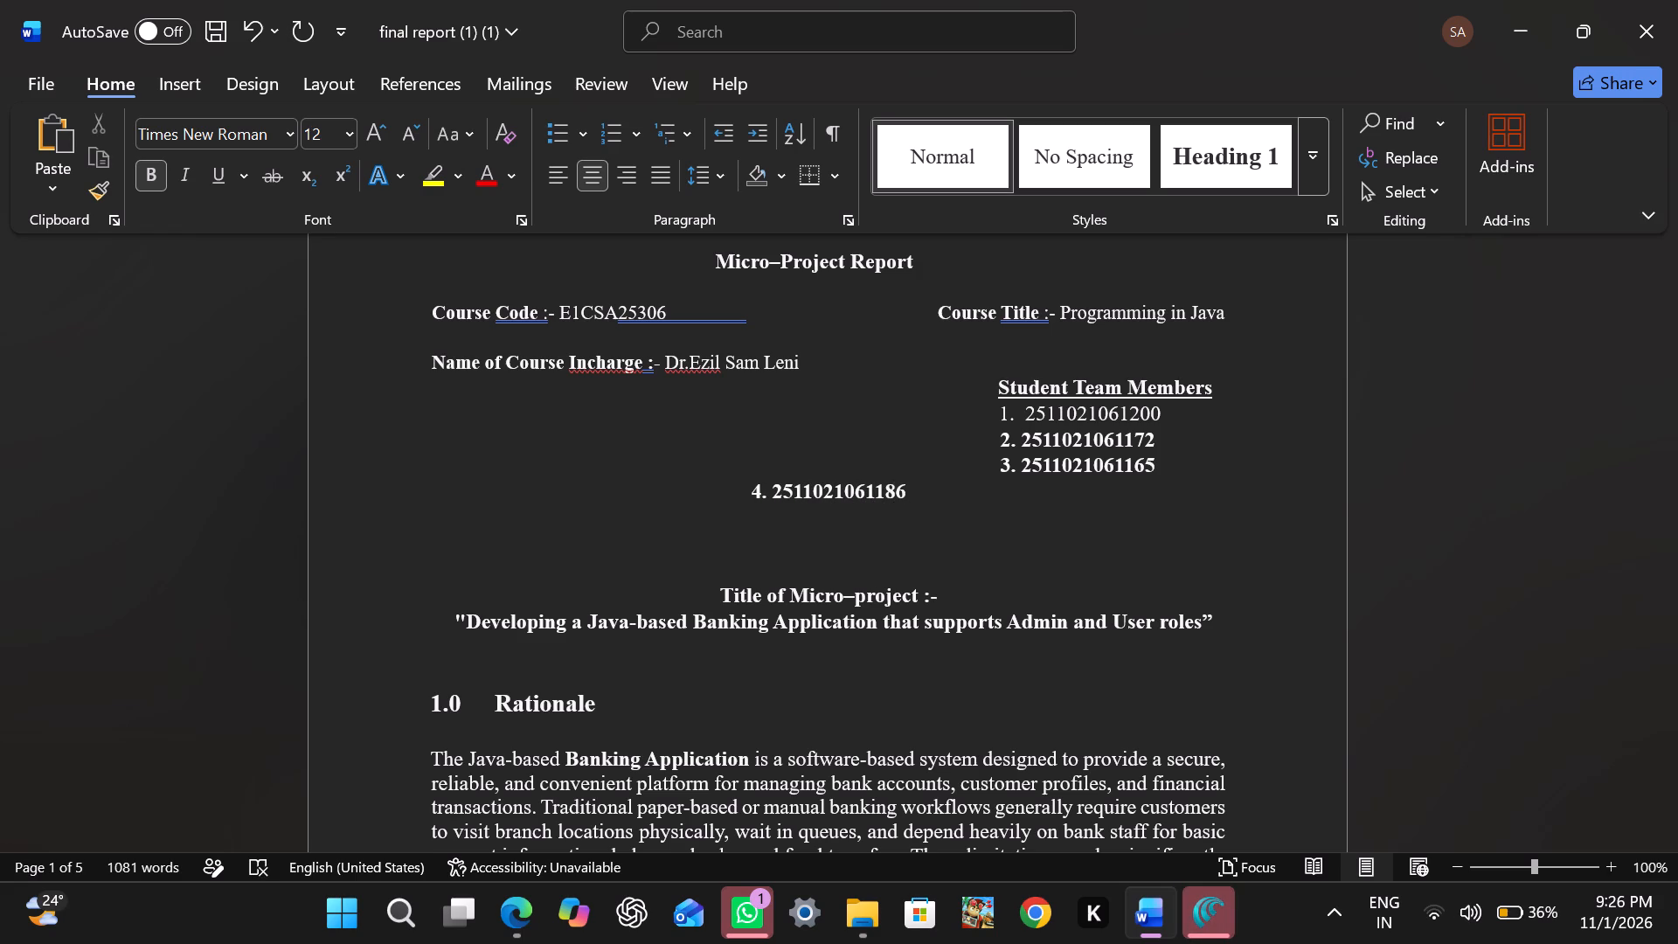
Indent the fourth member's line with leading spaces to align its number under "3.".
{"action": "left_click", "coordinate": [714, 501]}
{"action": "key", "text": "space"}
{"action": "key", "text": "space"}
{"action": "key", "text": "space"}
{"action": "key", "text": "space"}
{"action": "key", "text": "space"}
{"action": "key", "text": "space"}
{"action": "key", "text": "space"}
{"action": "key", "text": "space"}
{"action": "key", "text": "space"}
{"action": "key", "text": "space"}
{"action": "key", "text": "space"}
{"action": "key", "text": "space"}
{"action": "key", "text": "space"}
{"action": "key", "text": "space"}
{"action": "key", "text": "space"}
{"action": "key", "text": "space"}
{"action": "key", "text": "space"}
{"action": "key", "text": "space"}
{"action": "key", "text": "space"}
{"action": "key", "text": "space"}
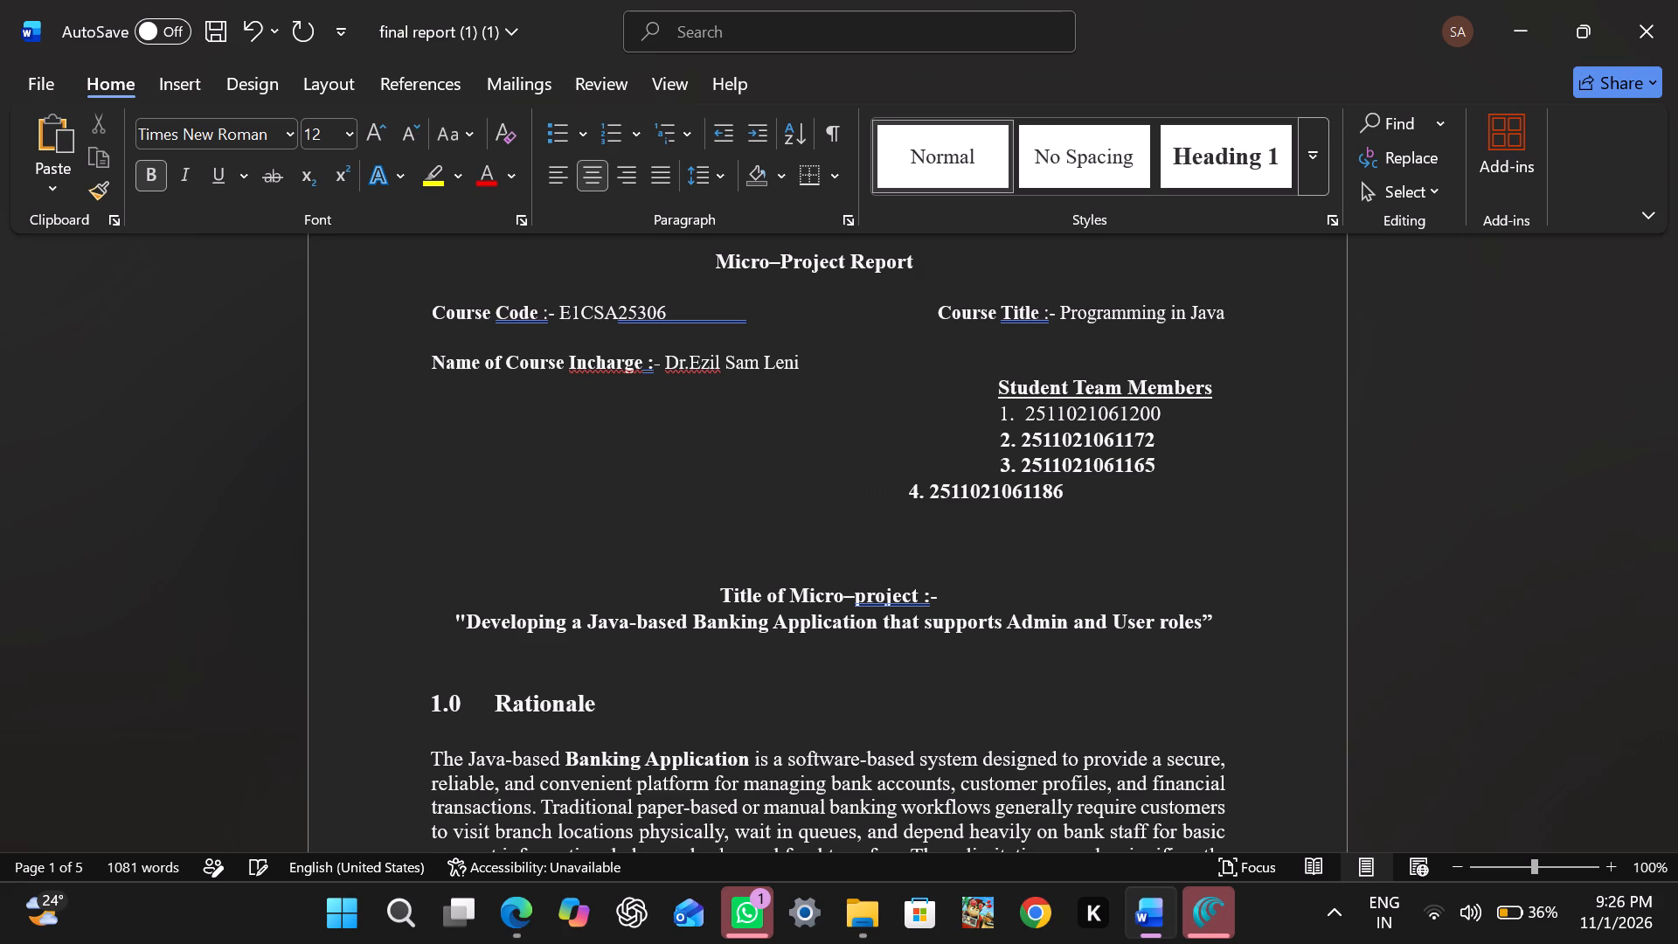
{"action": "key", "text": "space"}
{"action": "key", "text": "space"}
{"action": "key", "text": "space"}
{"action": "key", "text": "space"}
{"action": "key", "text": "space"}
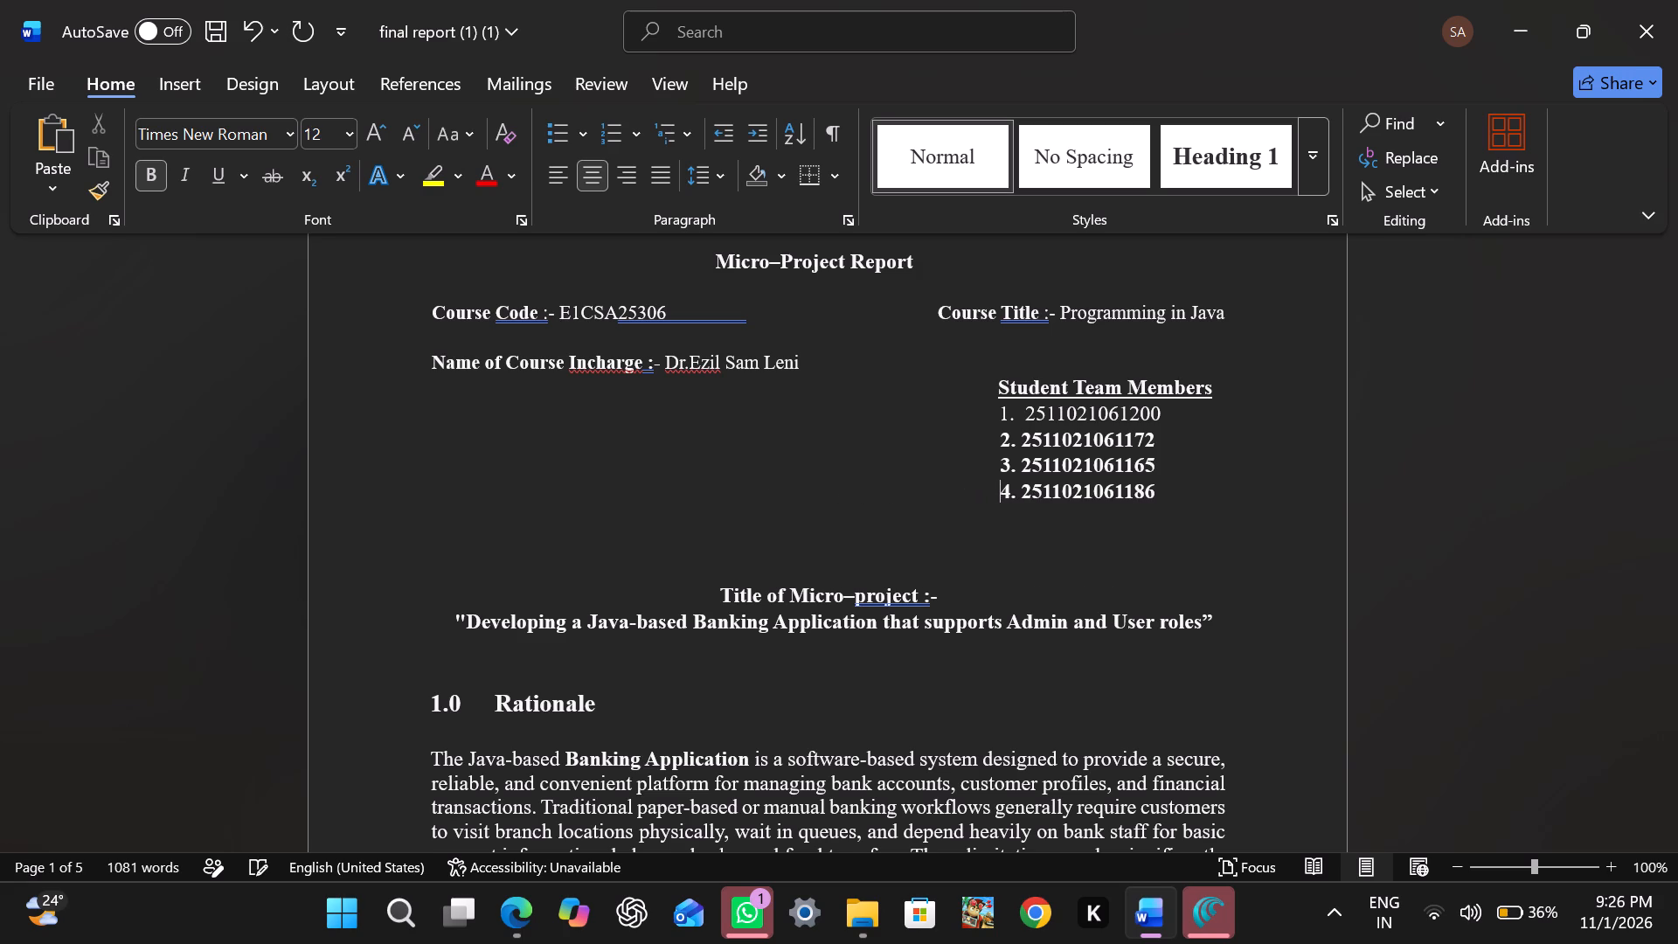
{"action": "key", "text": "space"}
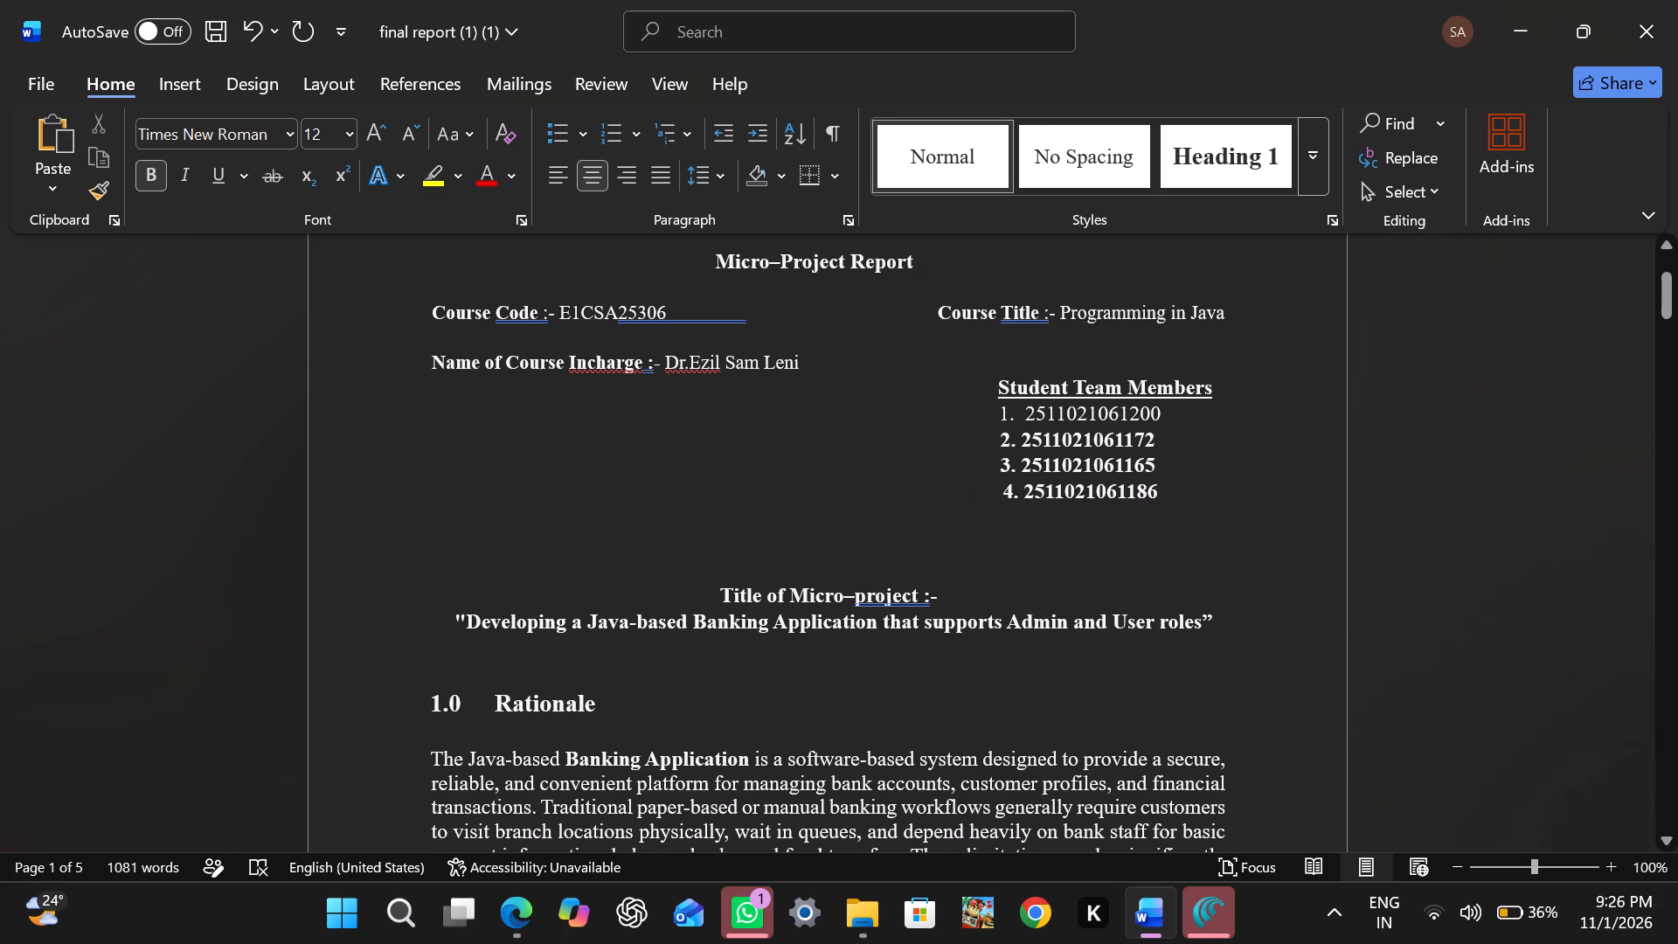
{"action": "key", "text": "BackSpace"}
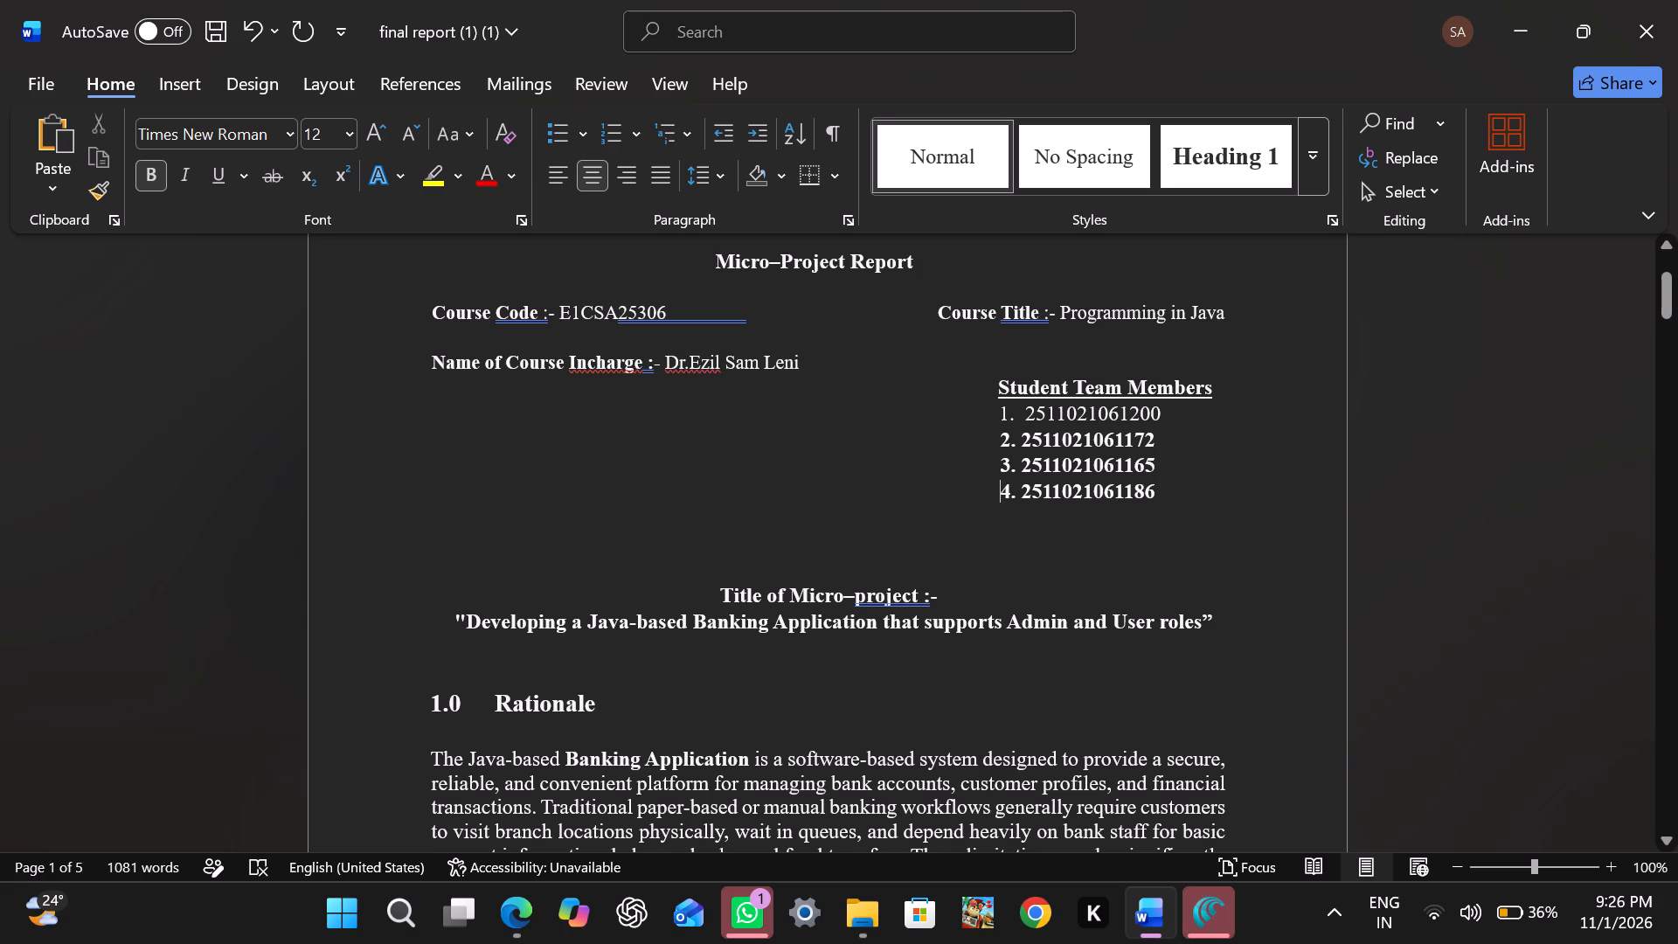
Remove the bold formatting from the second, third and fourth team member entries.
{"action": "left_click_drag", "start_coordinate": [989, 438], "coordinate": [1161, 490]}
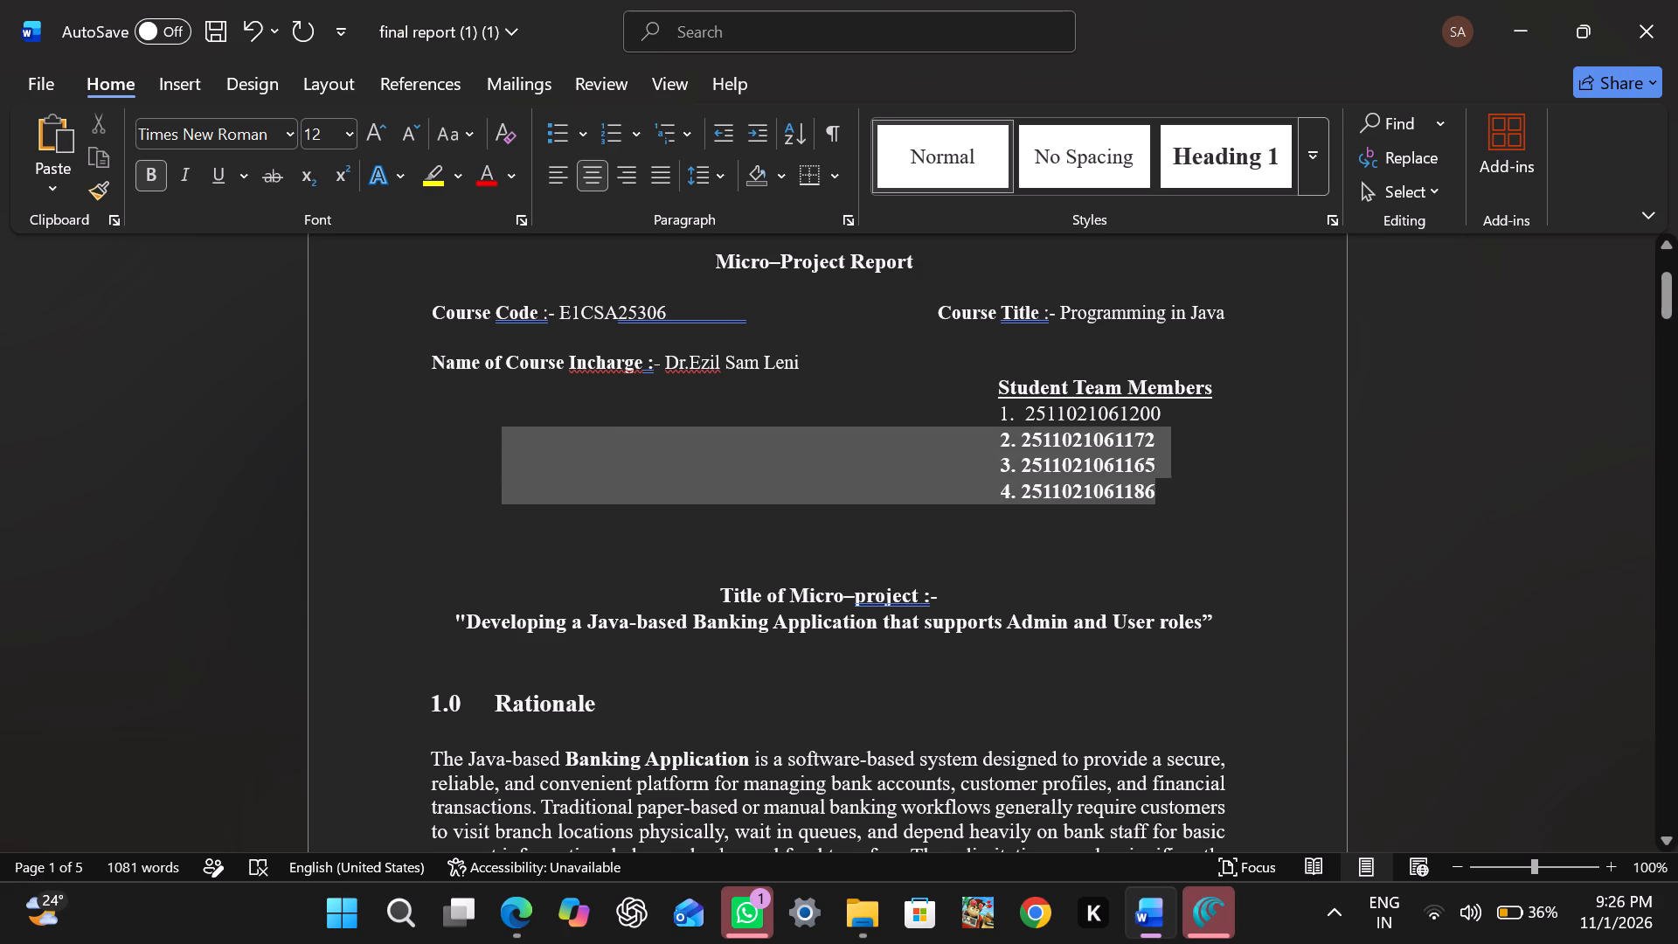
{"action": "left_click_drag", "start_coordinate": [1161, 490], "coordinate": [1167, 490]}
{"action": "left_click", "coordinate": [1195, 450]}
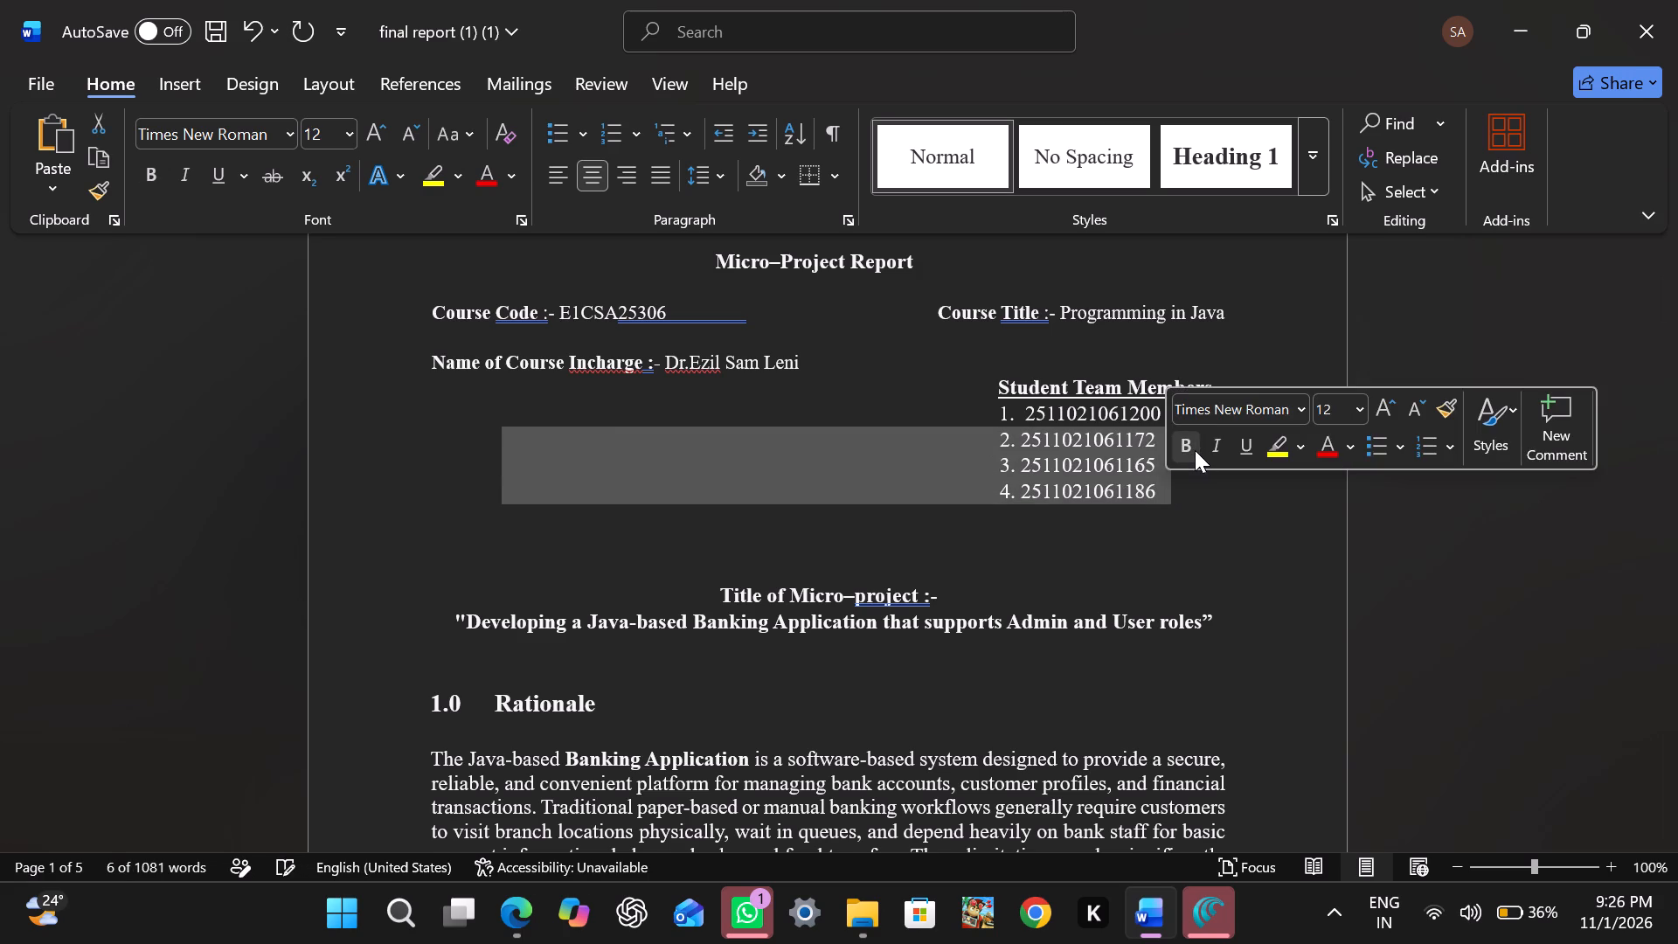
{"action": "left_click", "coordinate": [1178, 506]}
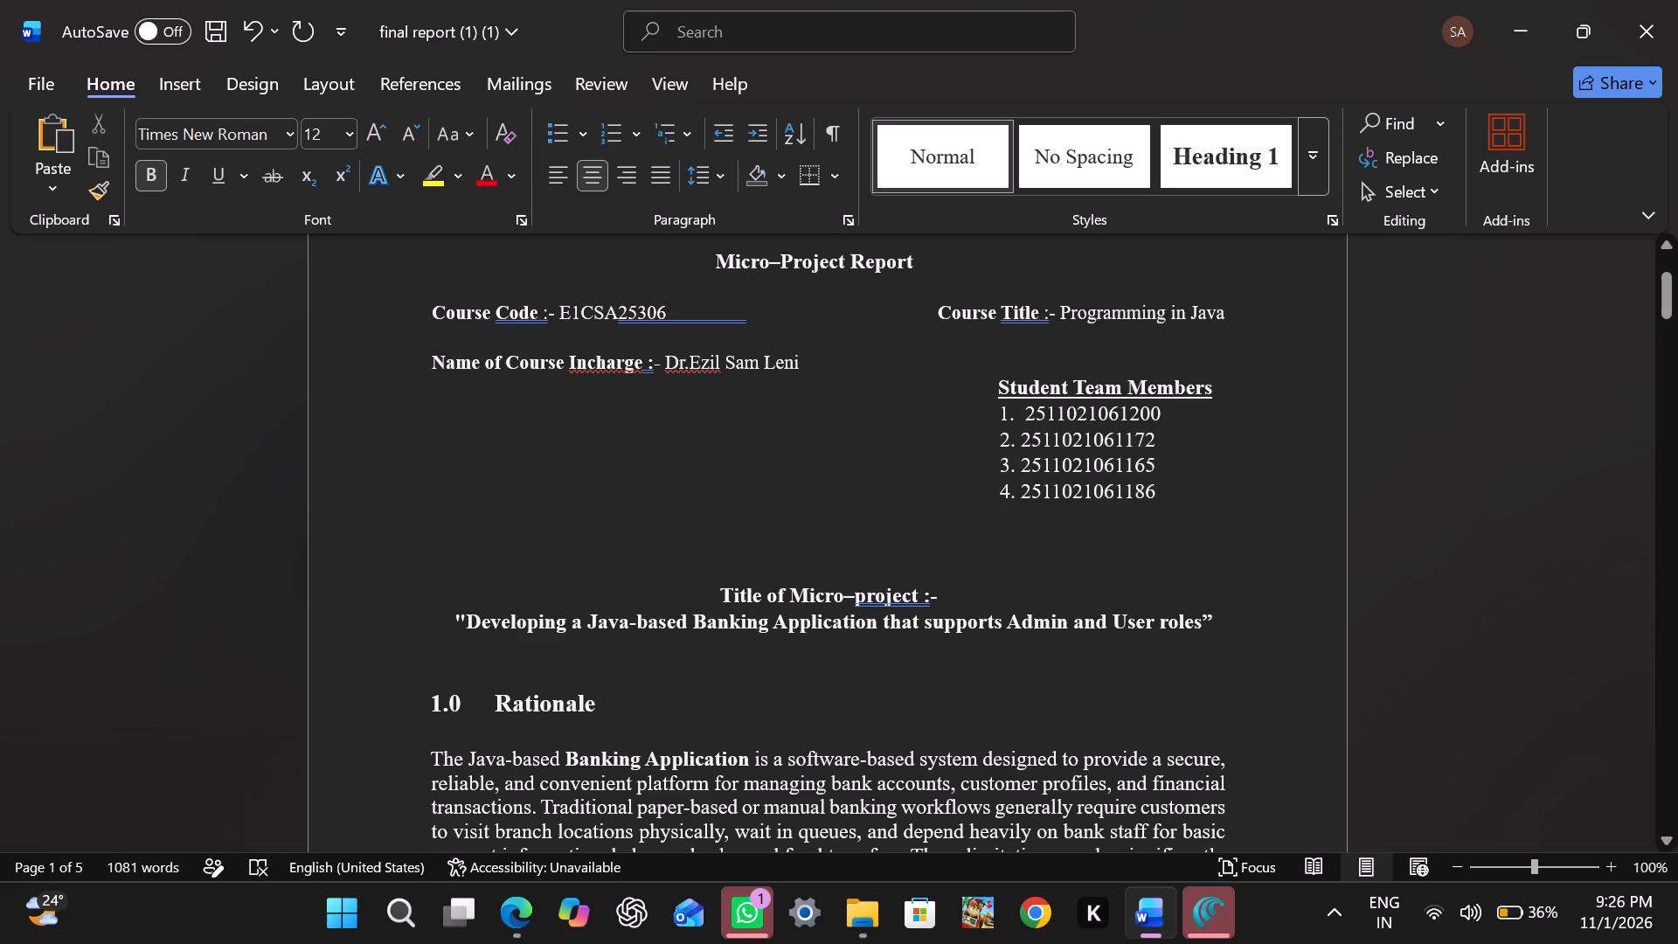
Delete the extra space after "1." and one leading space so the first member's entry aligns with the others.
{"action": "left_click", "coordinate": [1023, 420]}
{"action": "key", "text": "BackSpace"}
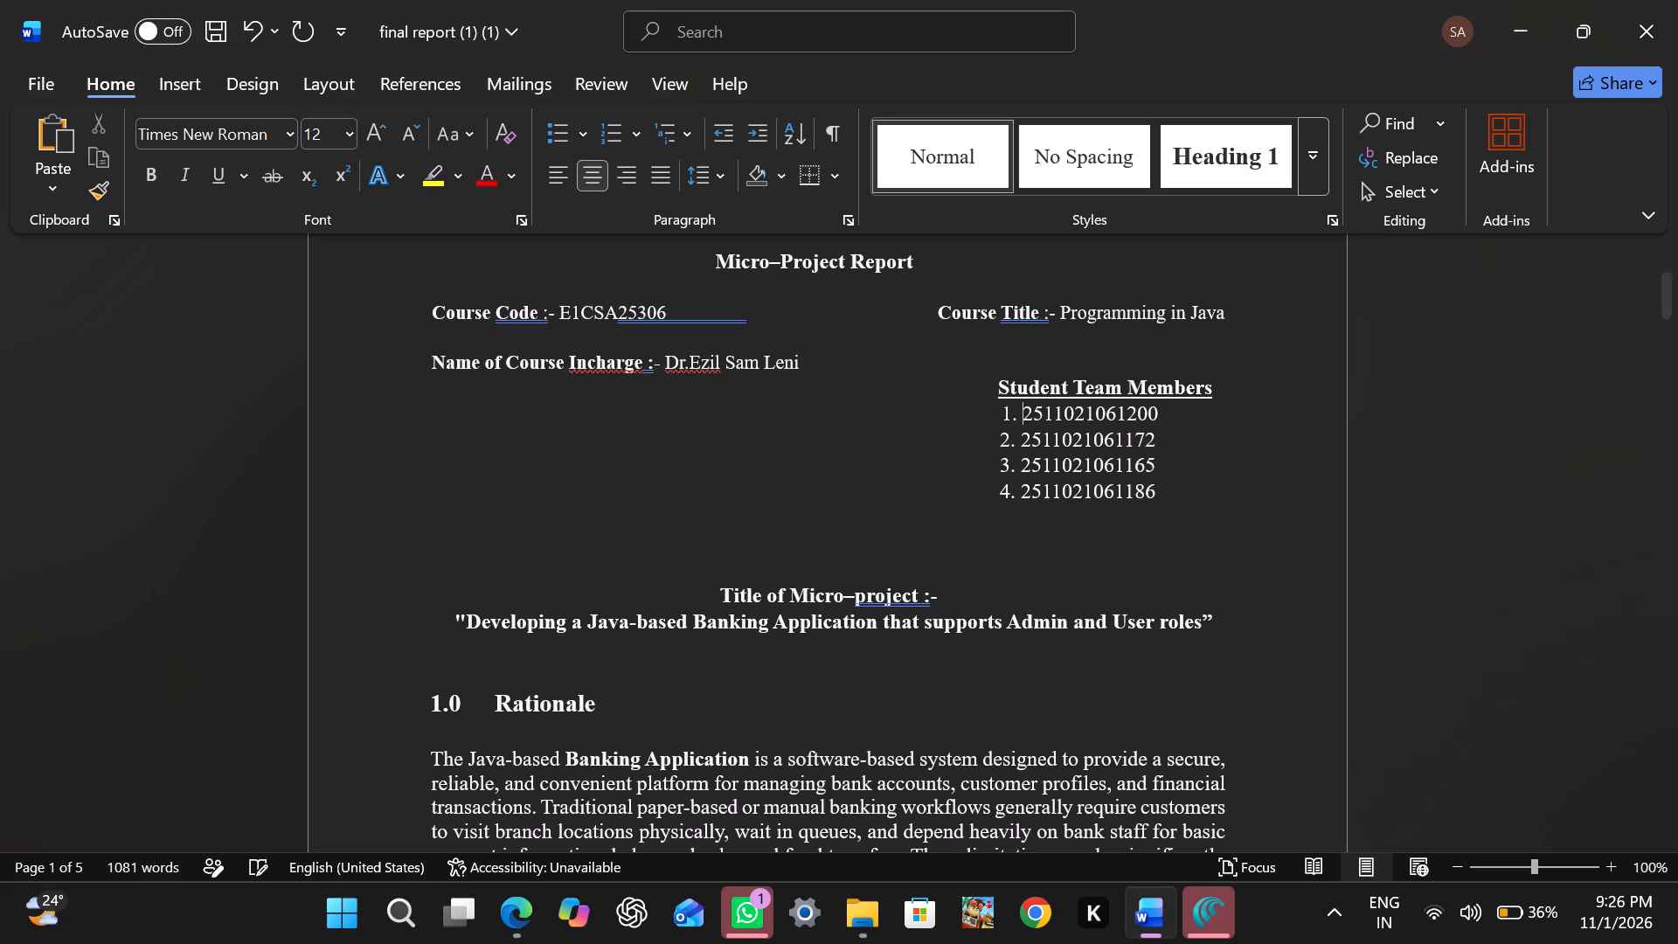
{"action": "left_click", "coordinate": [996, 417]}
{"action": "key", "text": "BackSpace"}
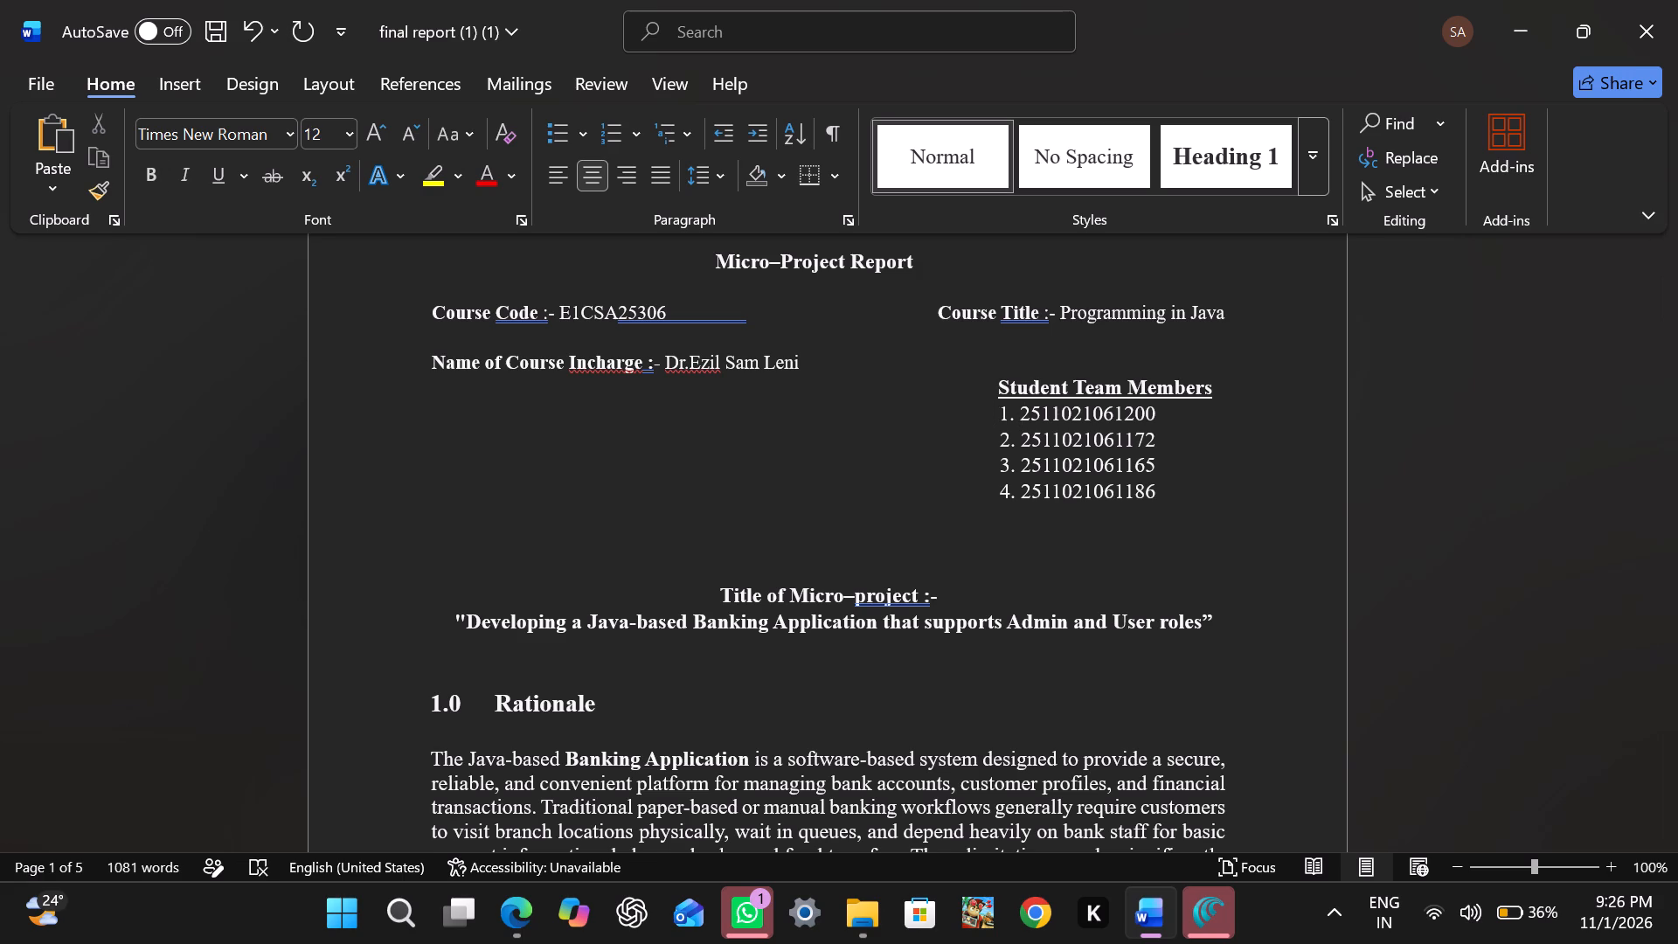
{"action": "left_click", "coordinate": [968, 417]}
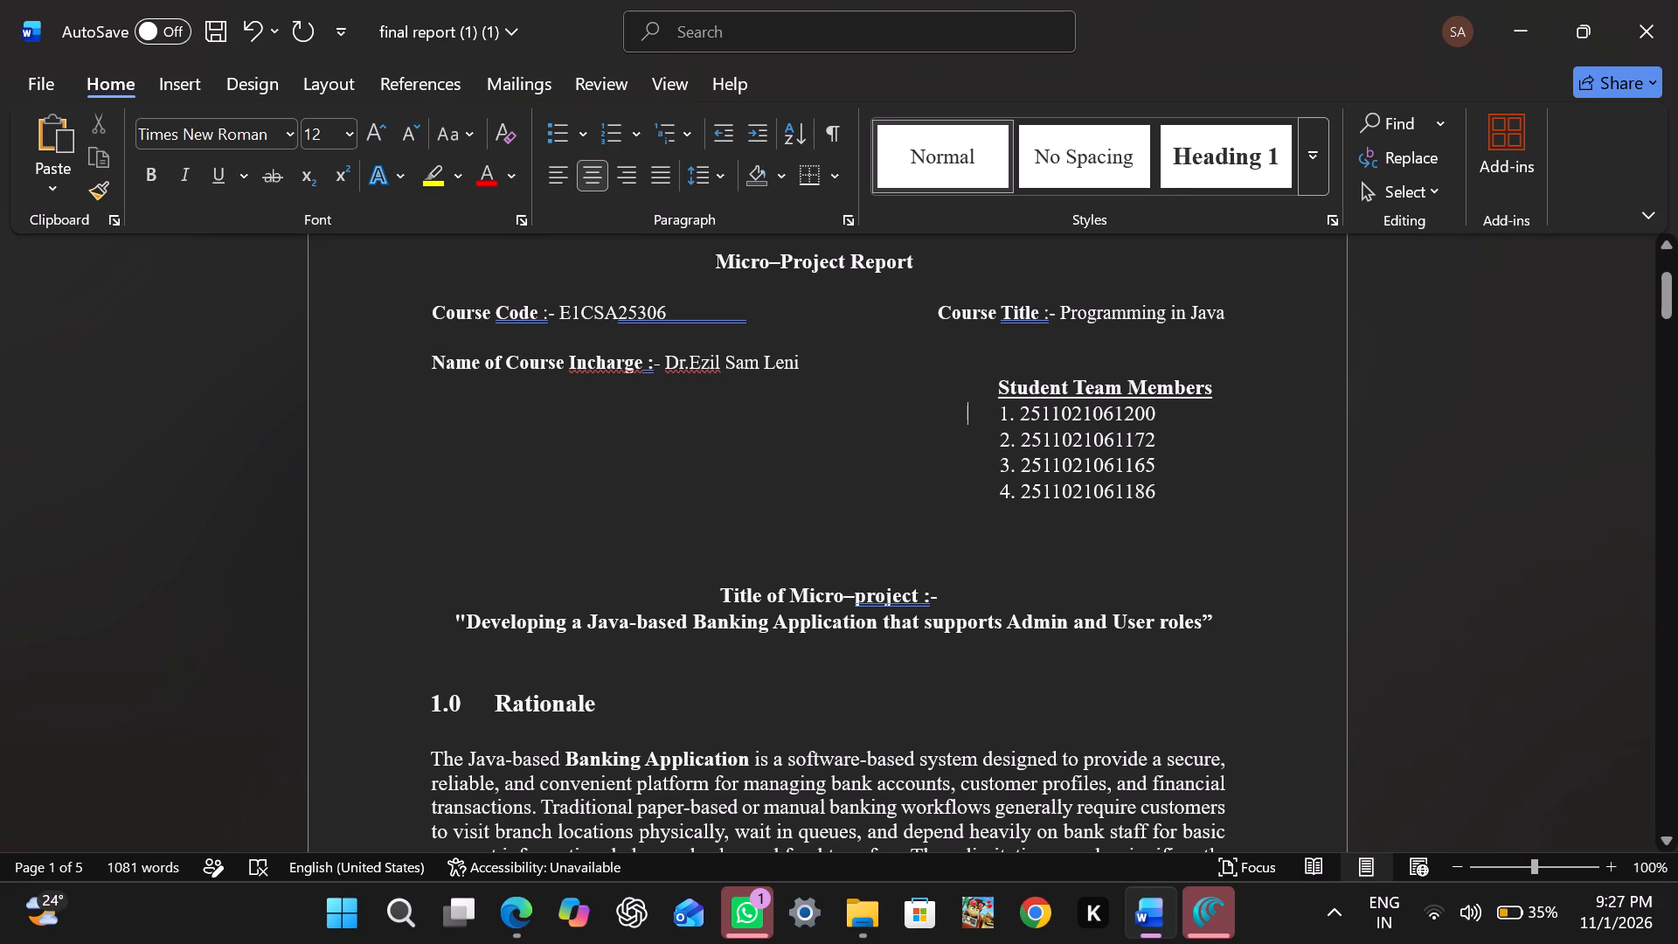
Review the rest of the report from section 1.0 down to the blank area under section 6.0, Actual Resources Used.
{"action": "scroll", "coordinate": [1121, 521], "scroll_direction": "down", "scroll_amount": 3}
{"action": "scroll", "coordinate": [1121, 521], "scroll_direction": "up", "scroll_amount": 1}
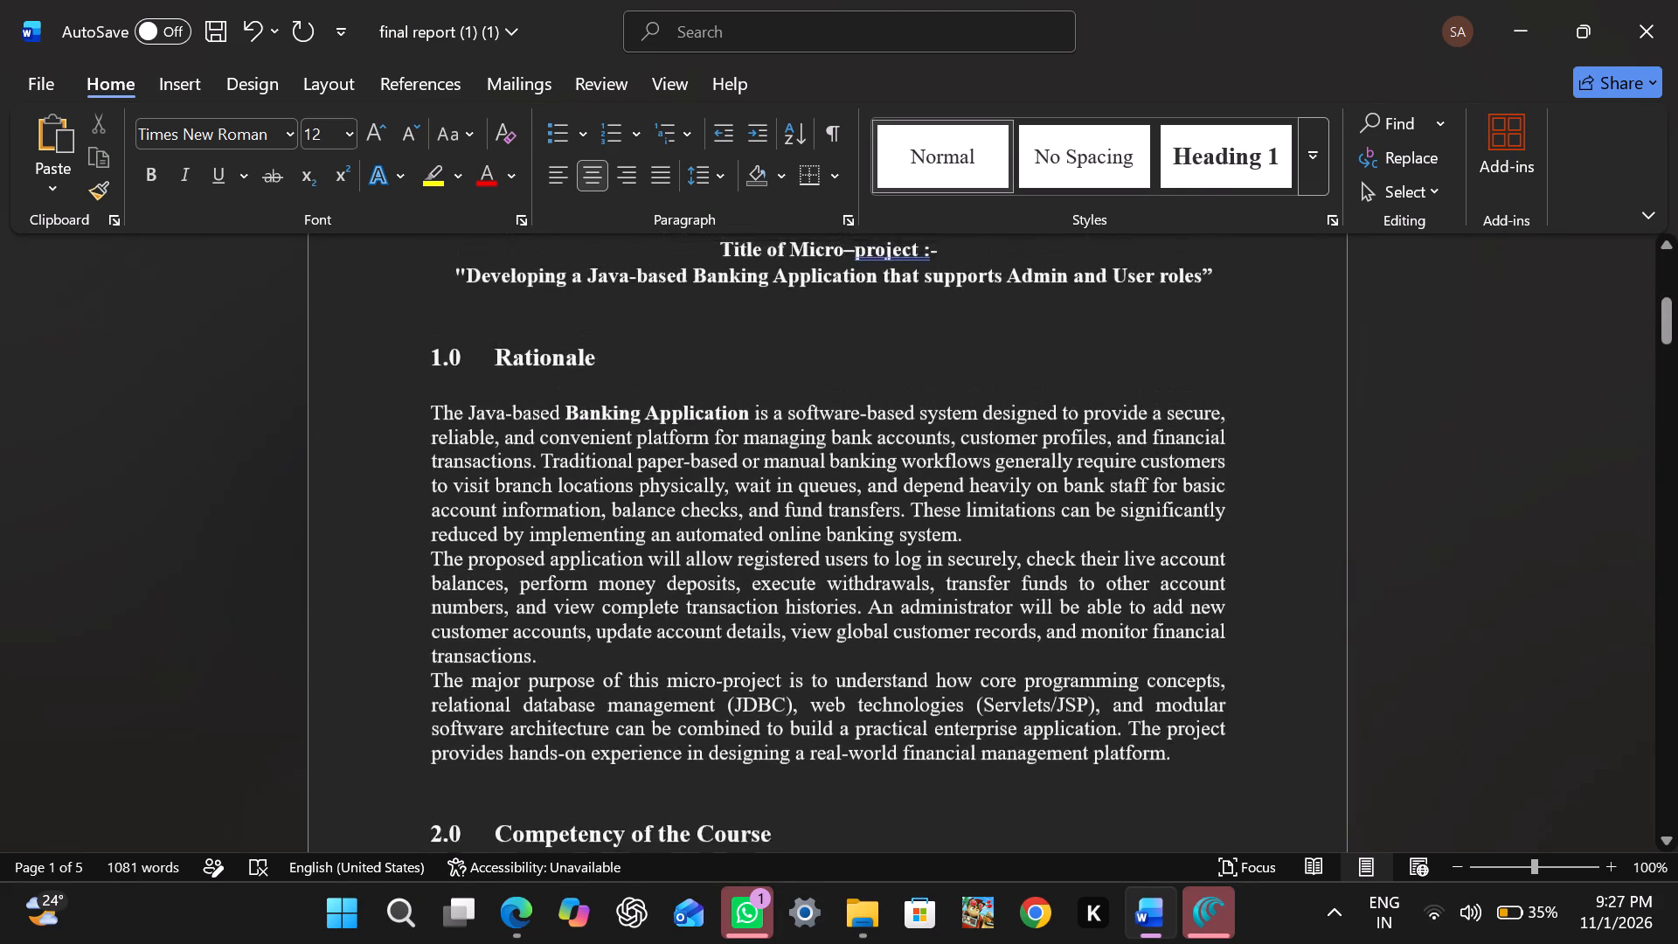
{"action": "scroll", "coordinate": [1121, 521], "scroll_direction": "down", "scroll_amount": 1}
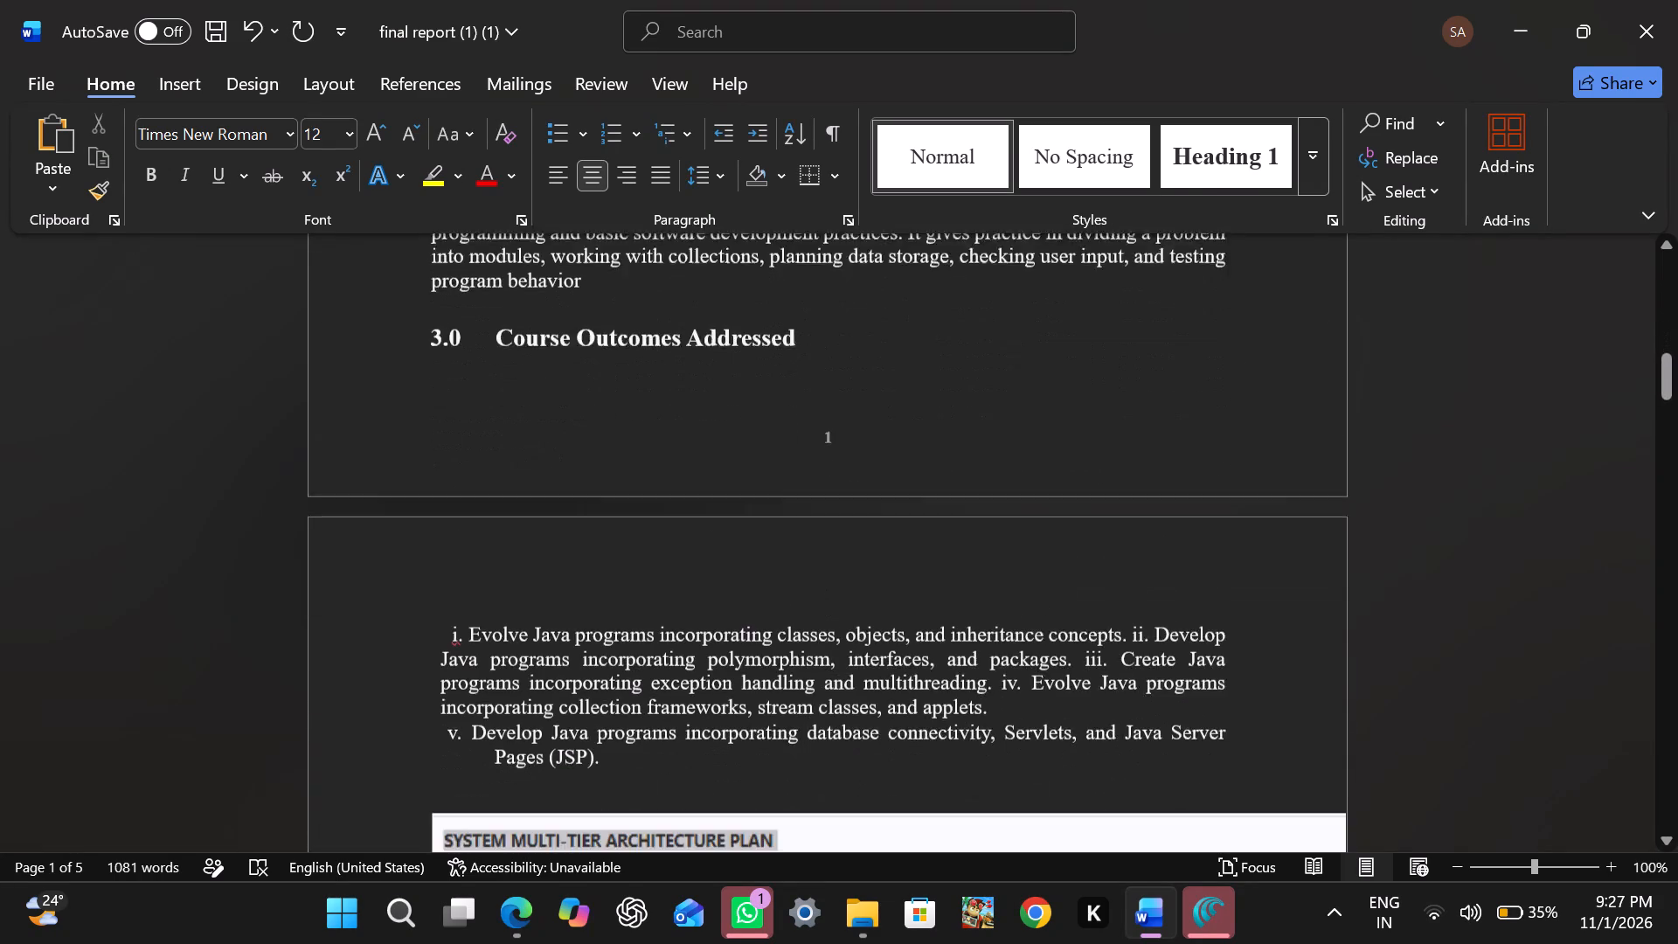
{"action": "scroll", "coordinate": [1121, 521], "scroll_direction": "down", "scroll_amount": 4}
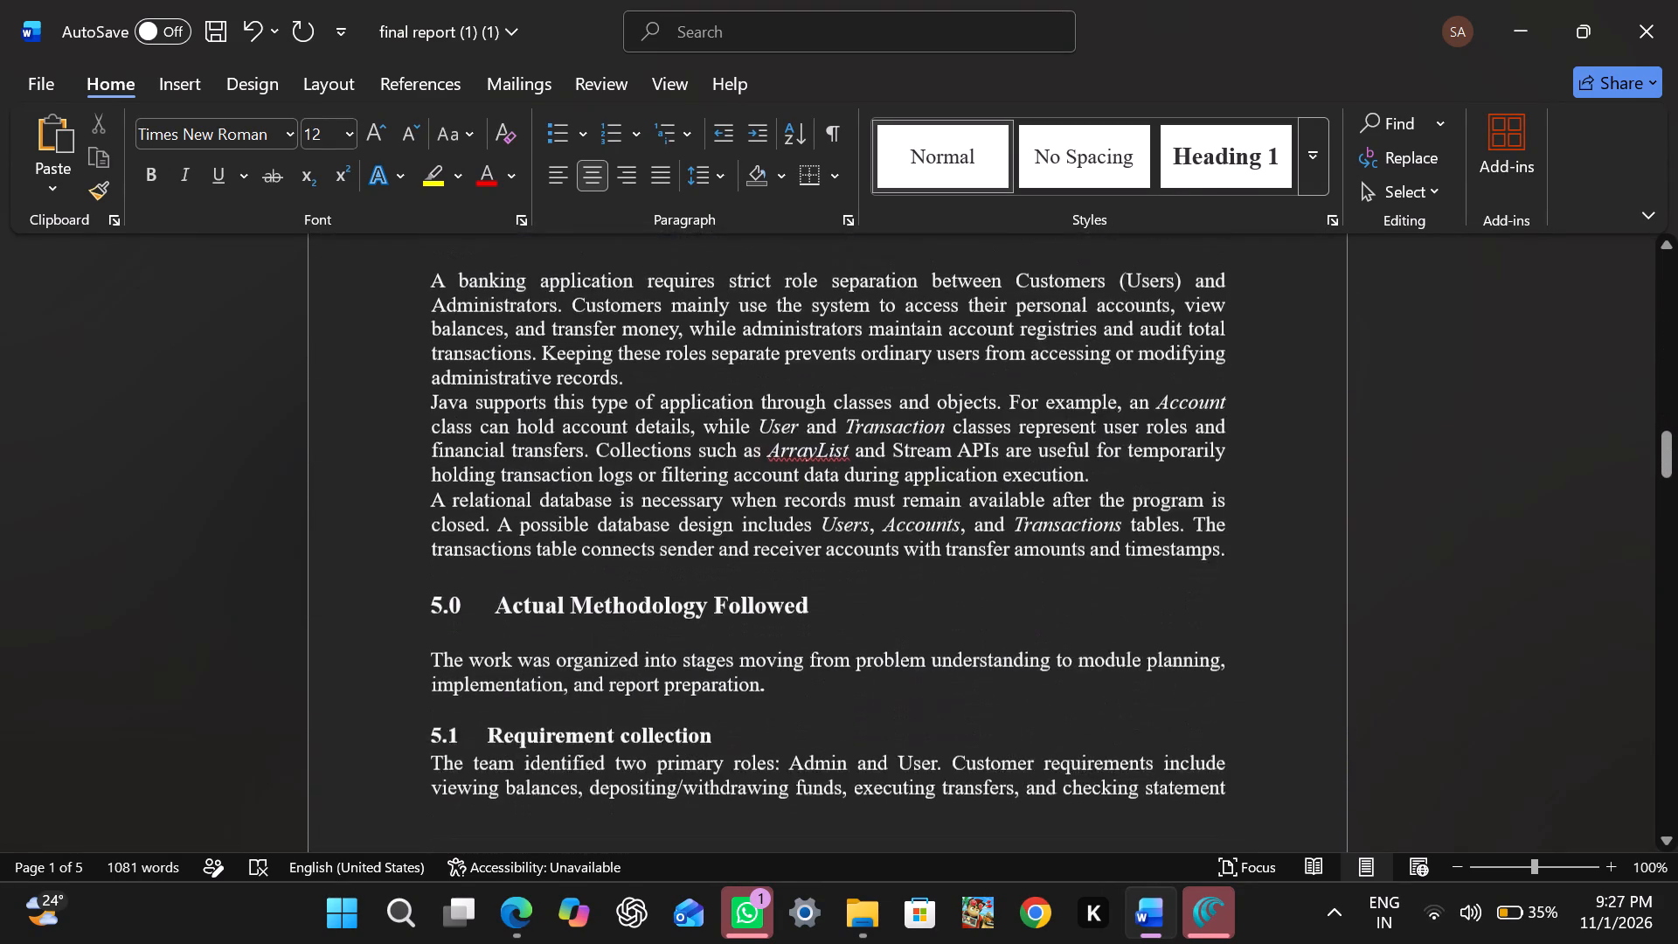
{"action": "scroll", "coordinate": [1121, 521], "scroll_direction": "down", "scroll_amount": 5}
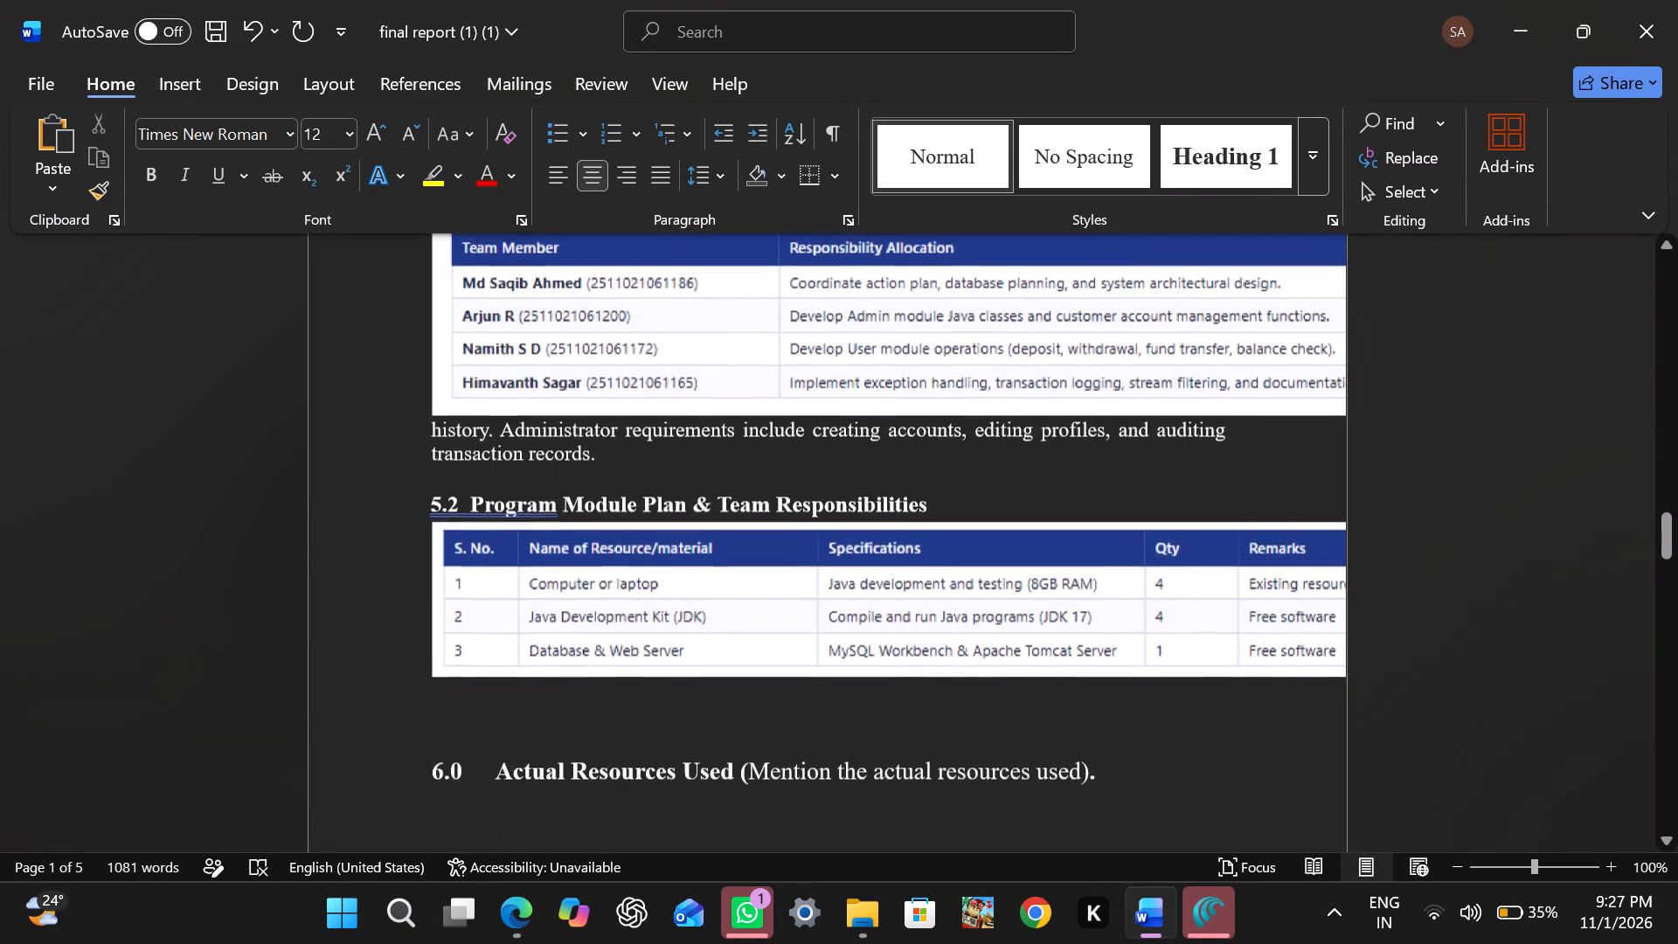
{"action": "scroll", "coordinate": [1121, 521], "scroll_direction": "down", "scroll_amount": 2}
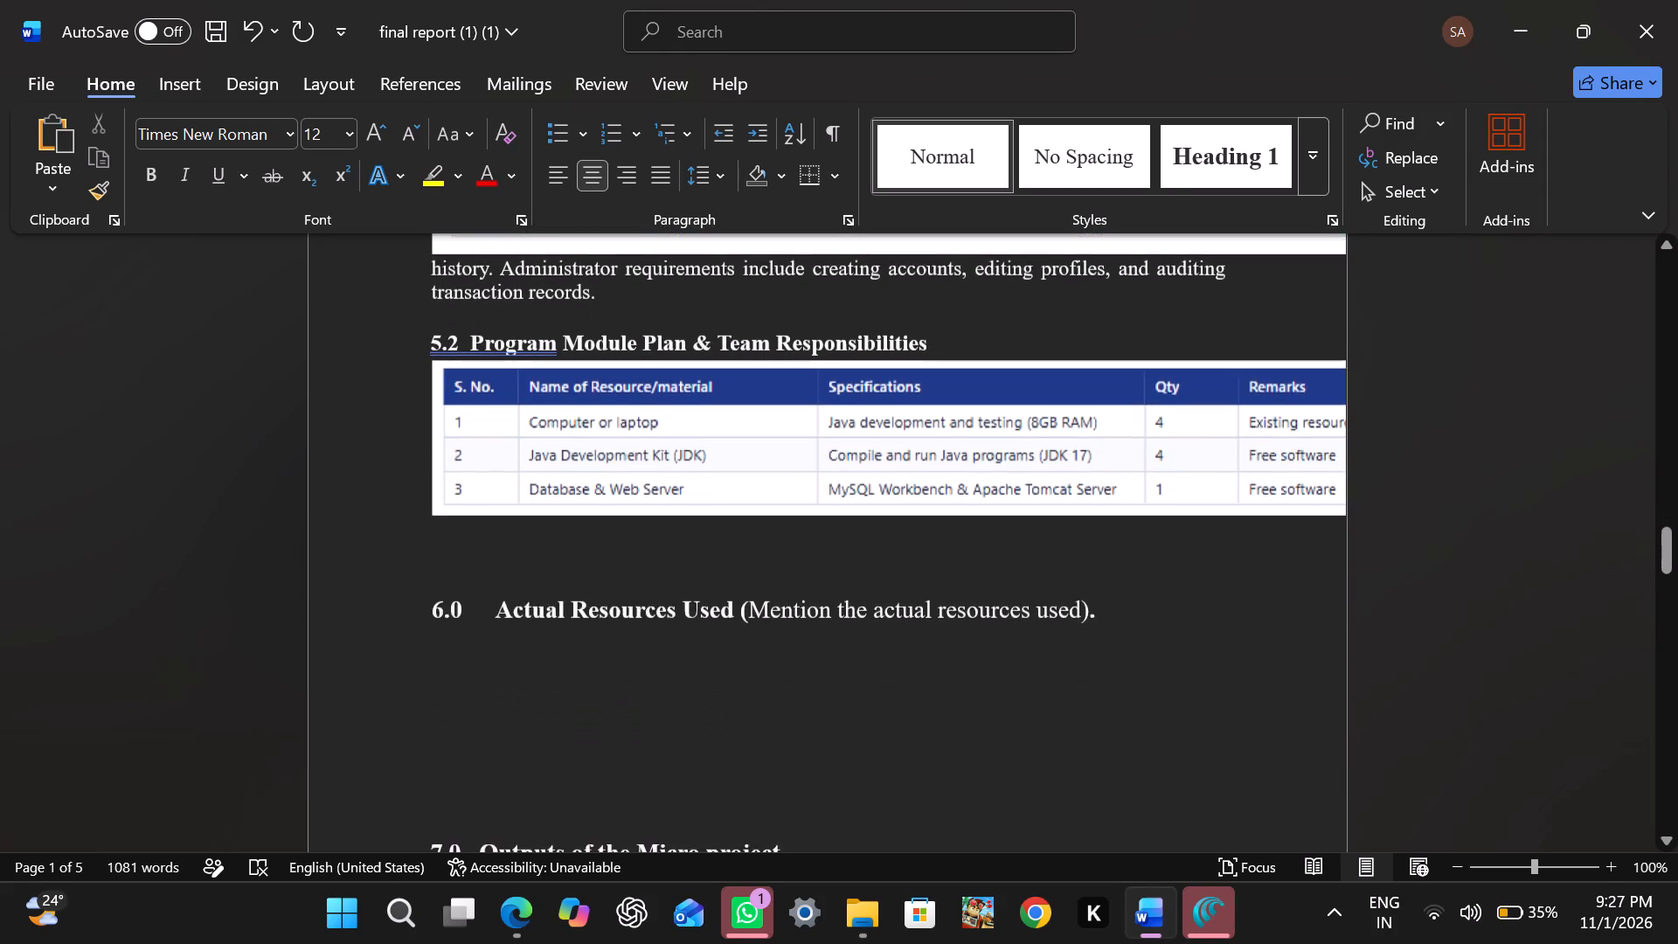
{"action": "scroll", "coordinate": [1121, 521], "scroll_direction": "down", "scroll_amount": 1}
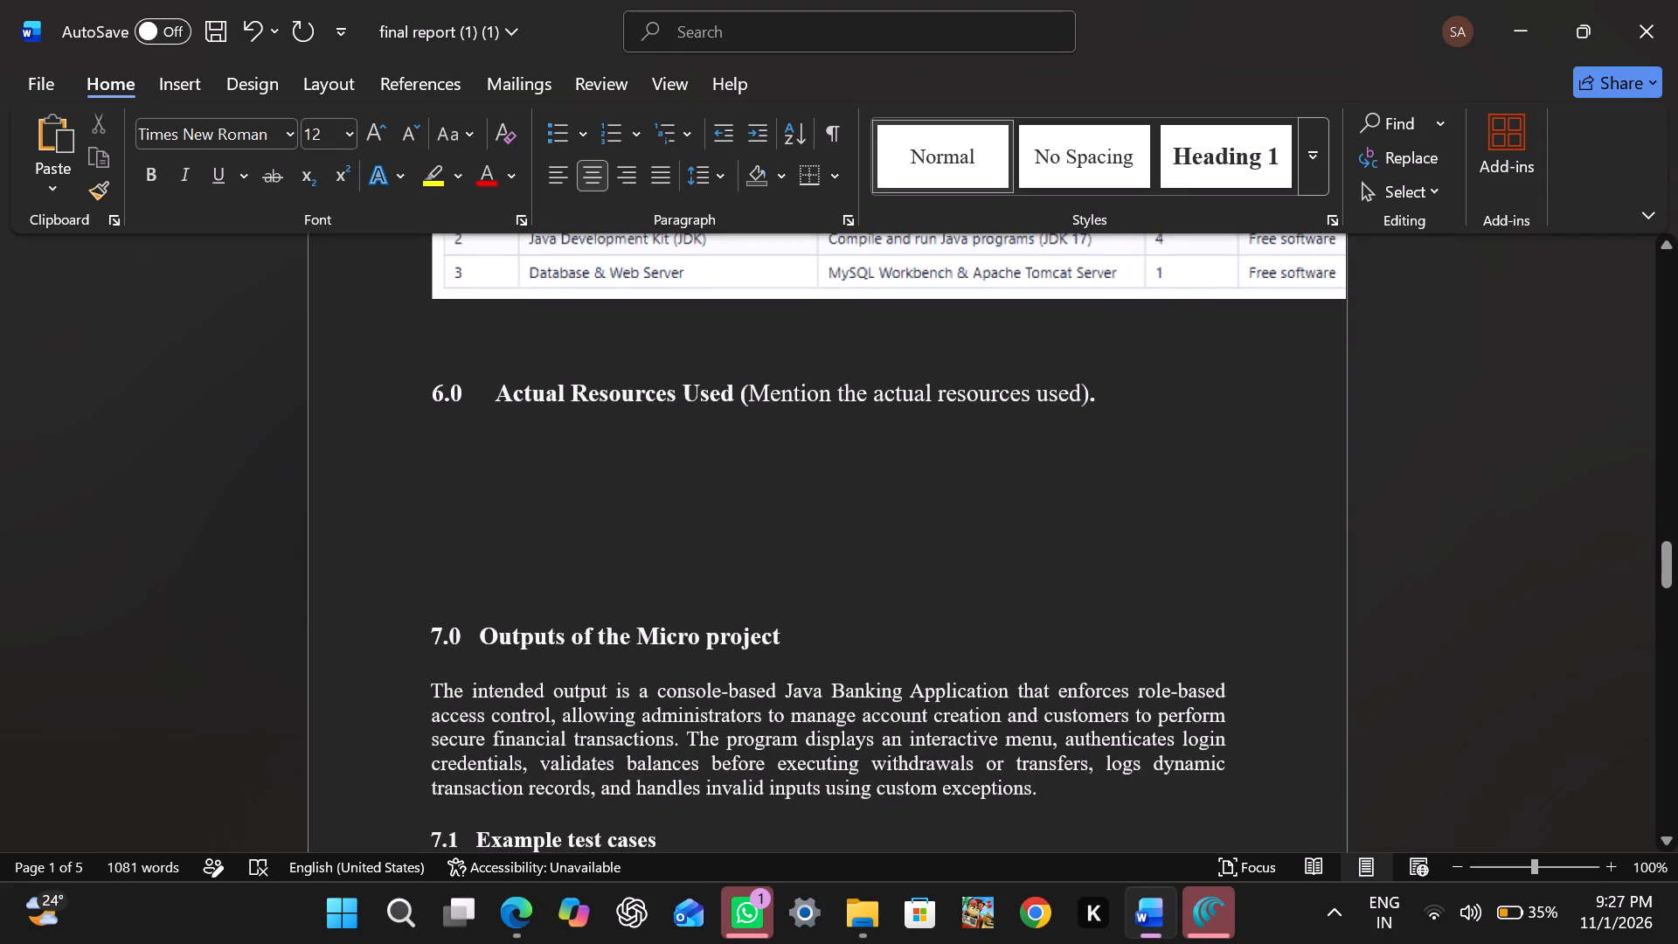
{"action": "left_click", "coordinate": [805, 538]}
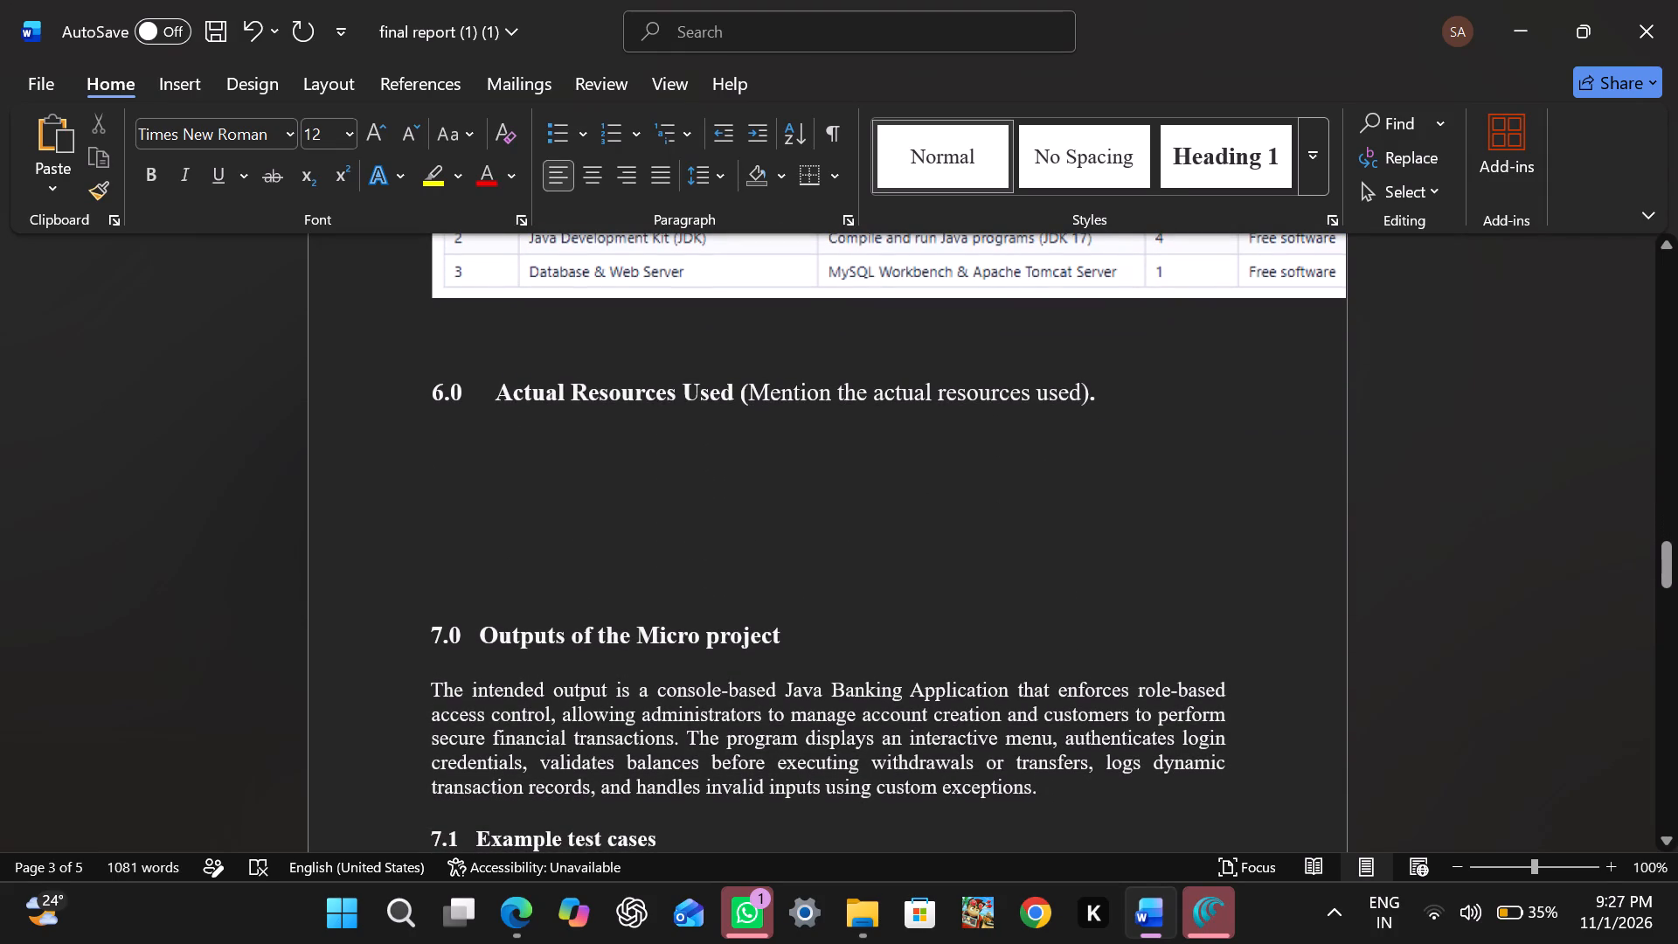
Switch to the PDF version of the report open in WhatsApp.
{"action": "left_click", "coordinate": [773, 896]}
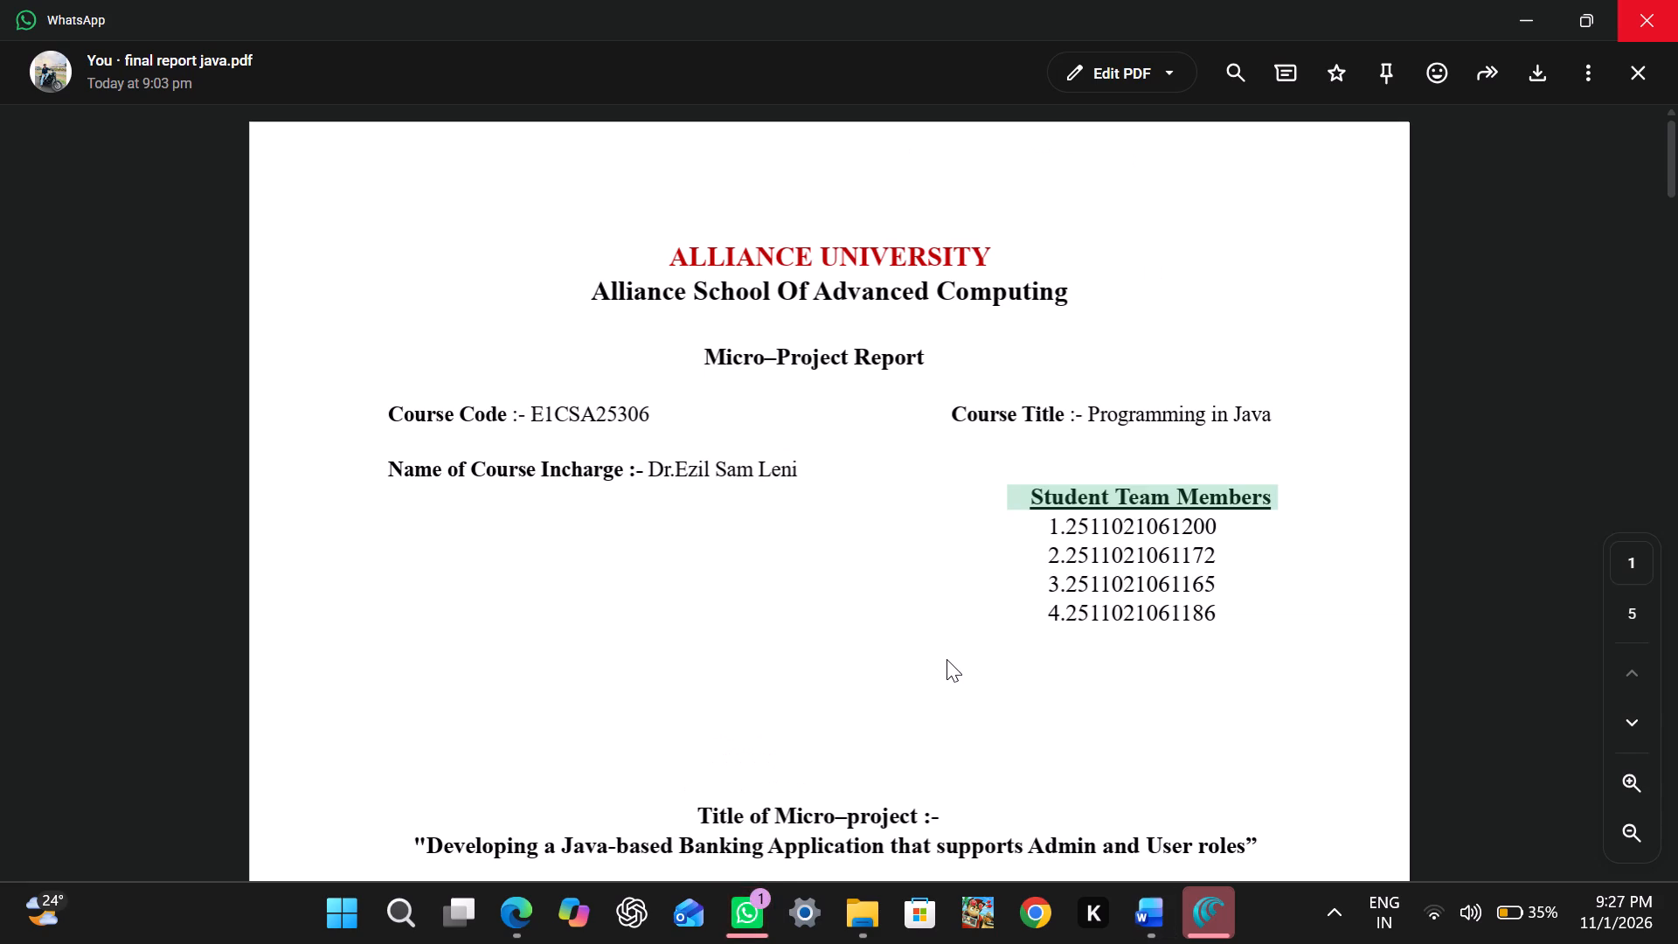
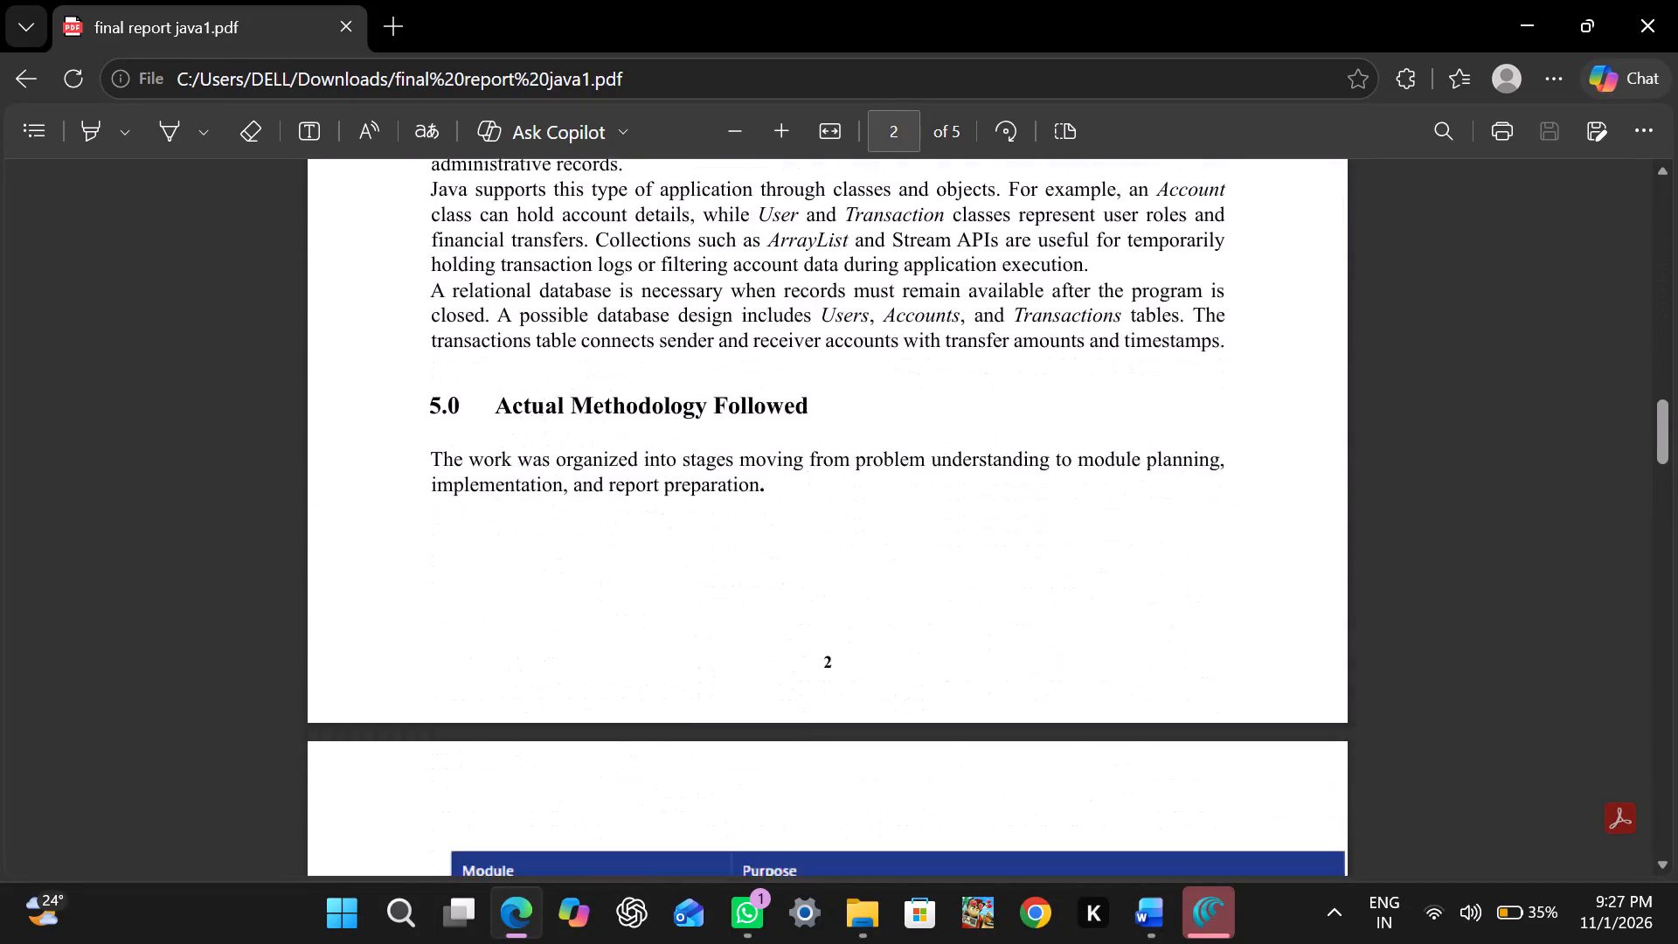
{"action": "scroll", "coordinate": [730, 616], "scroll_direction": "down", "scroll_amount": 2}
{"action": "left_click", "coordinate": [1149, 913]}
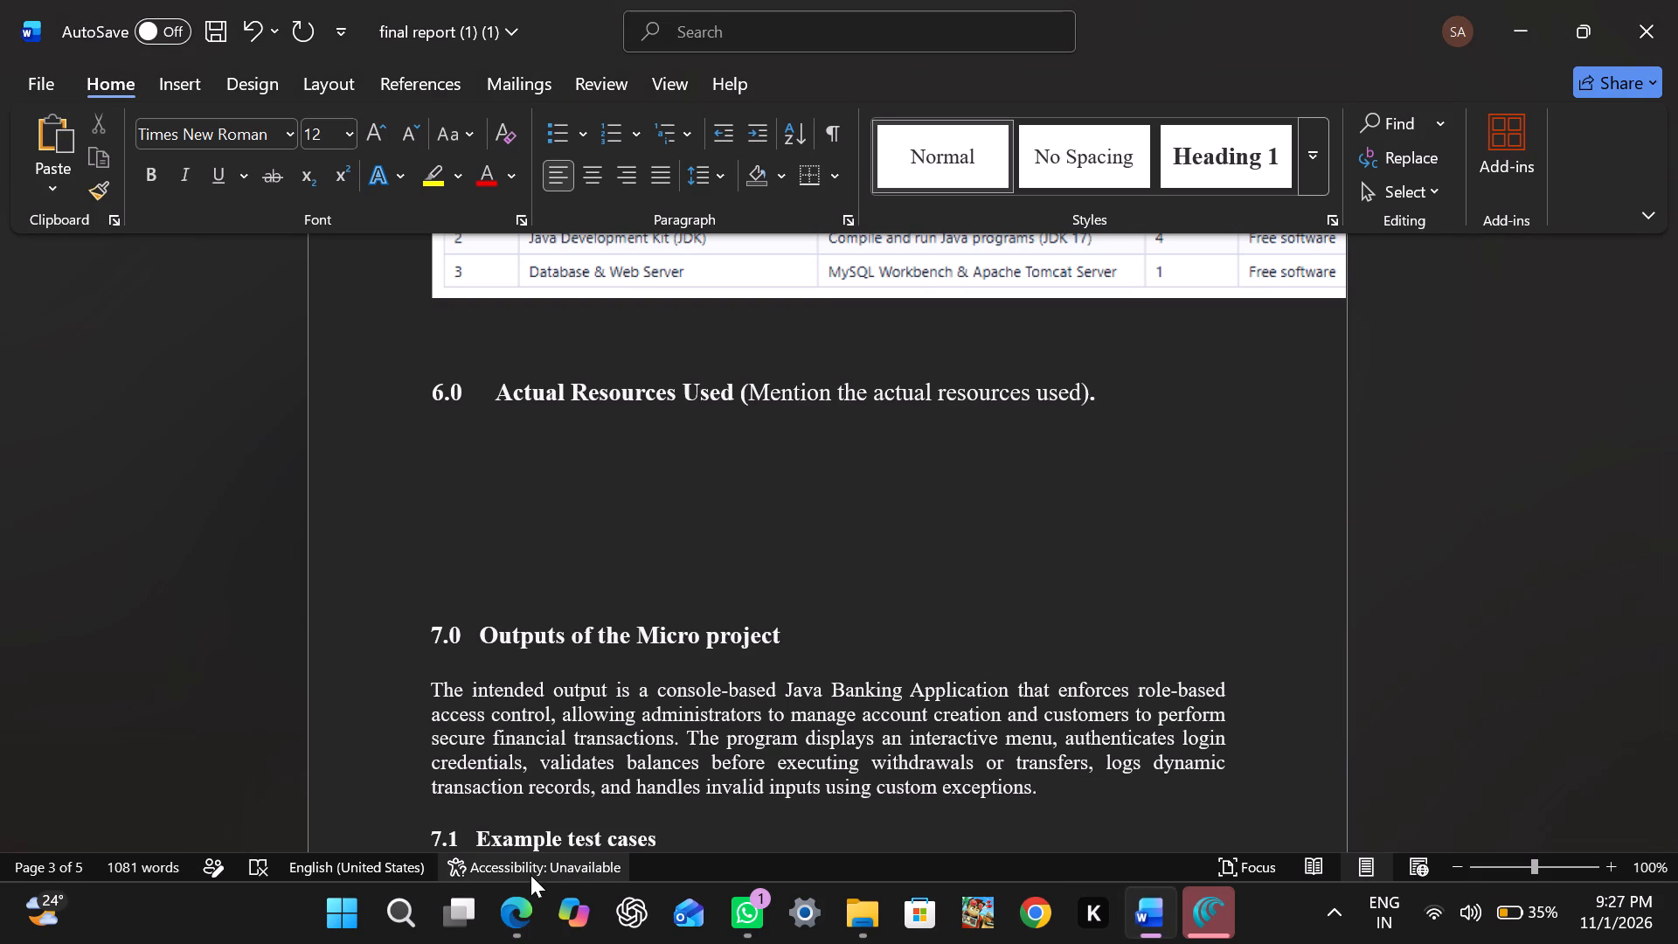
{"action": "left_click", "coordinate": [508, 900]}
{"action": "left_click", "coordinate": [508, 900]}
{"action": "left_click", "coordinate": [492, 891]}
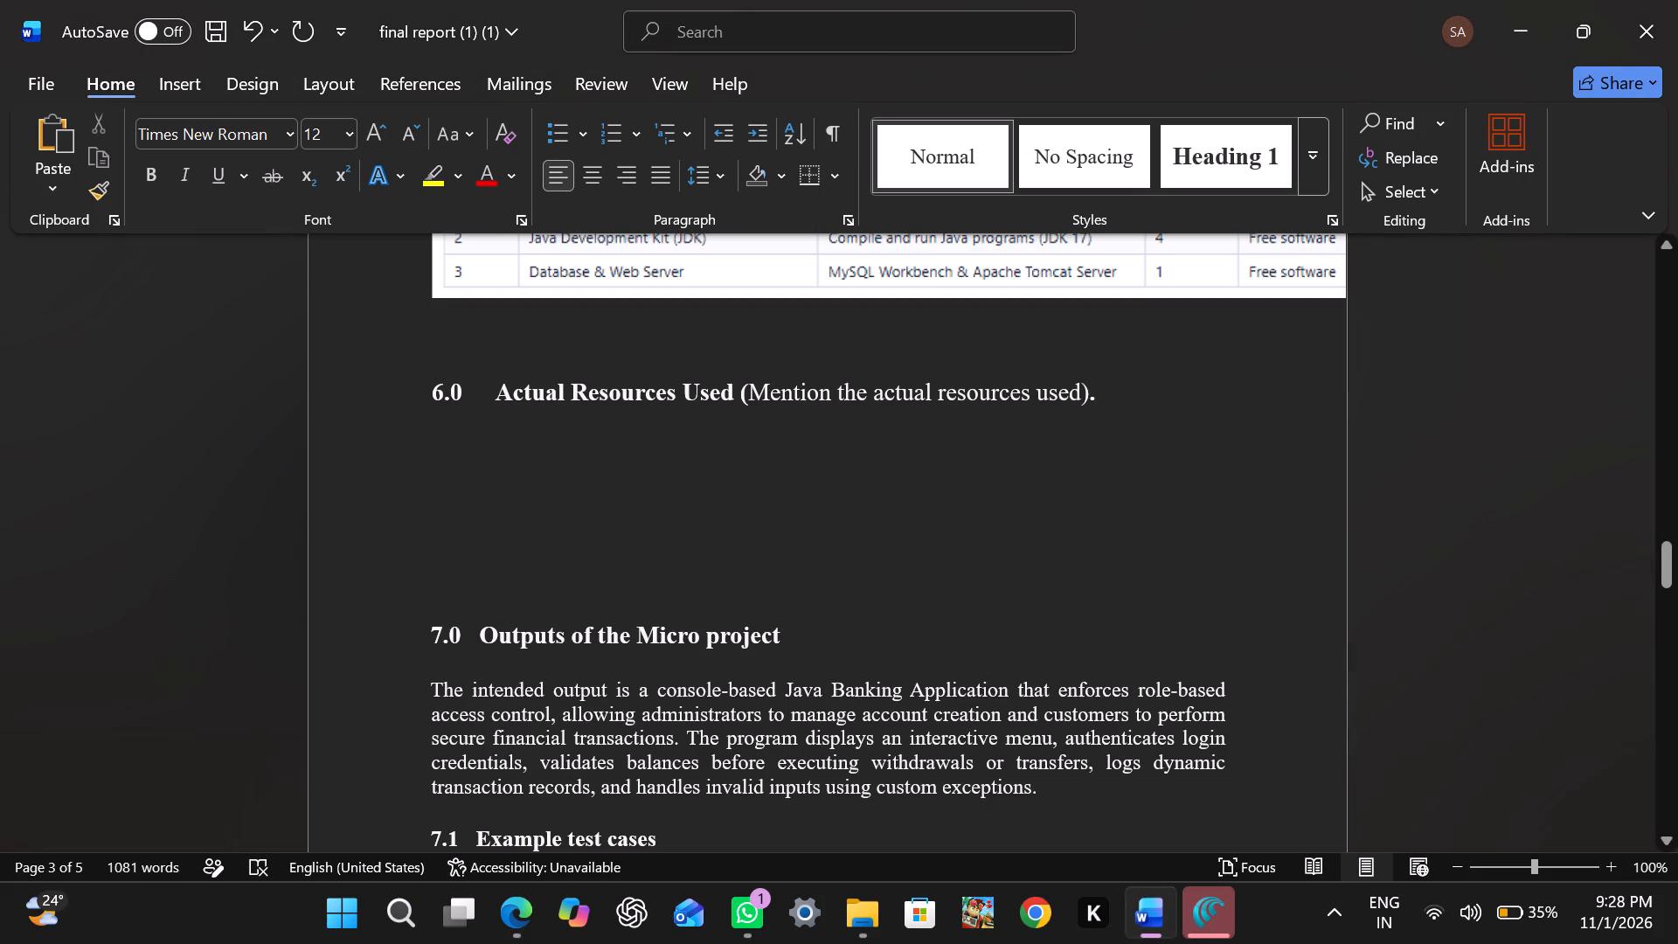
{"action": "scroll", "coordinate": [1094, 776], "scroll_direction": "down", "scroll_amount": 3}
{"action": "scroll", "coordinate": [1094, 776], "scroll_direction": "up", "scroll_amount": 2}
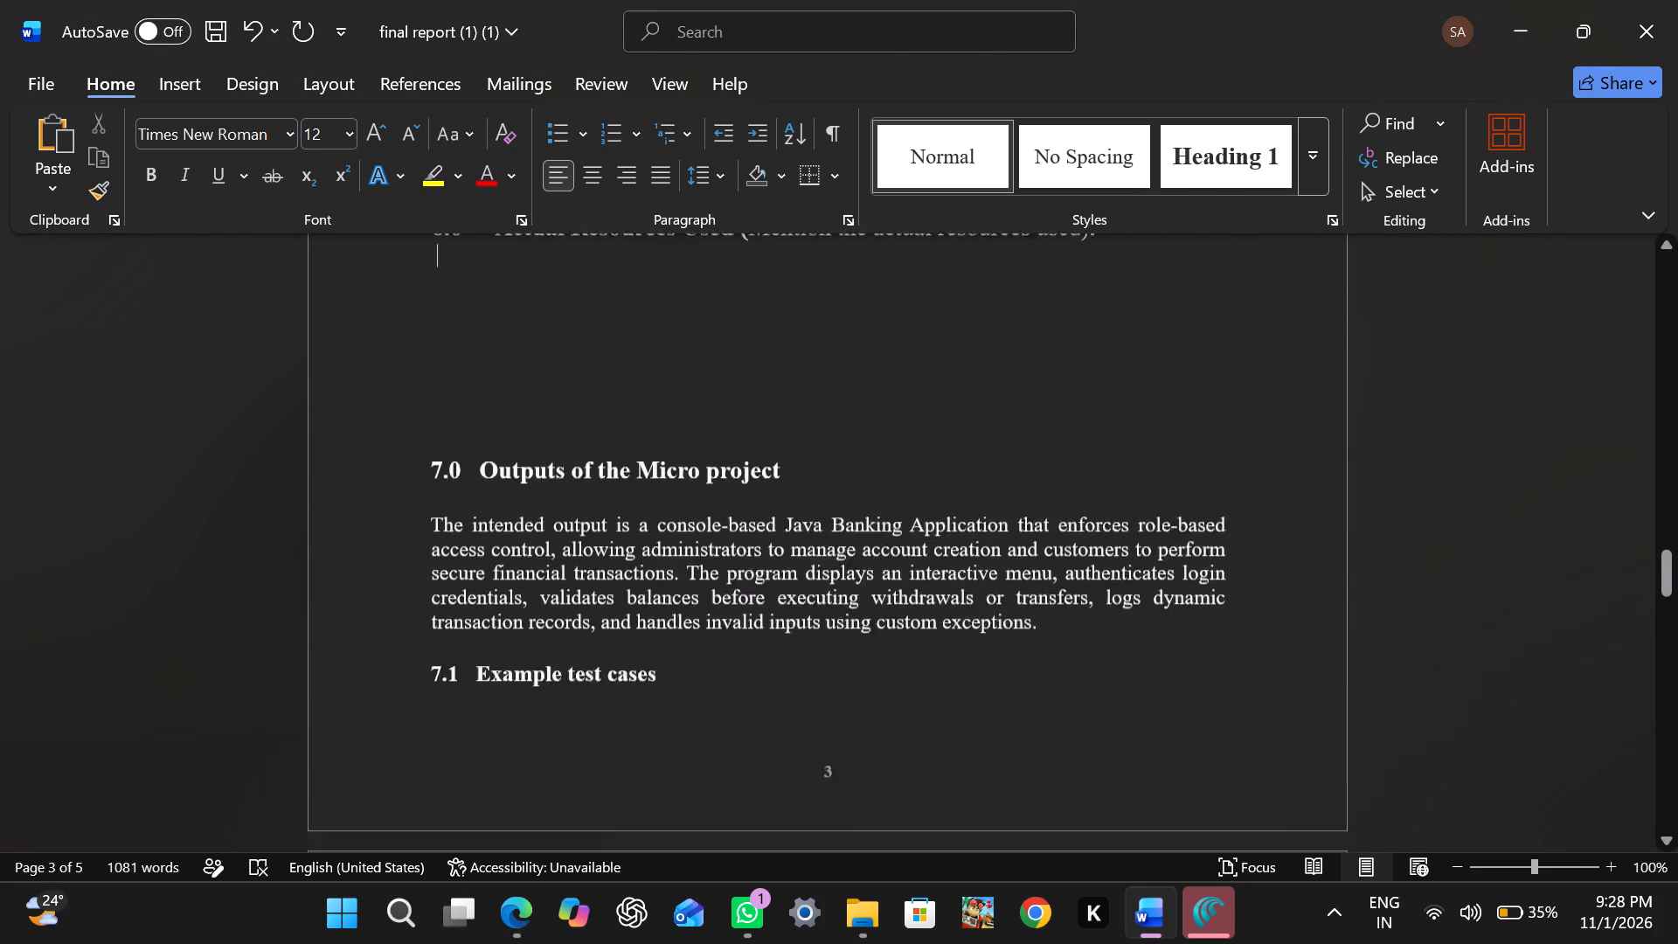
{"action": "scroll", "coordinate": [1094, 776], "scroll_direction": "up", "scroll_amount": 3}
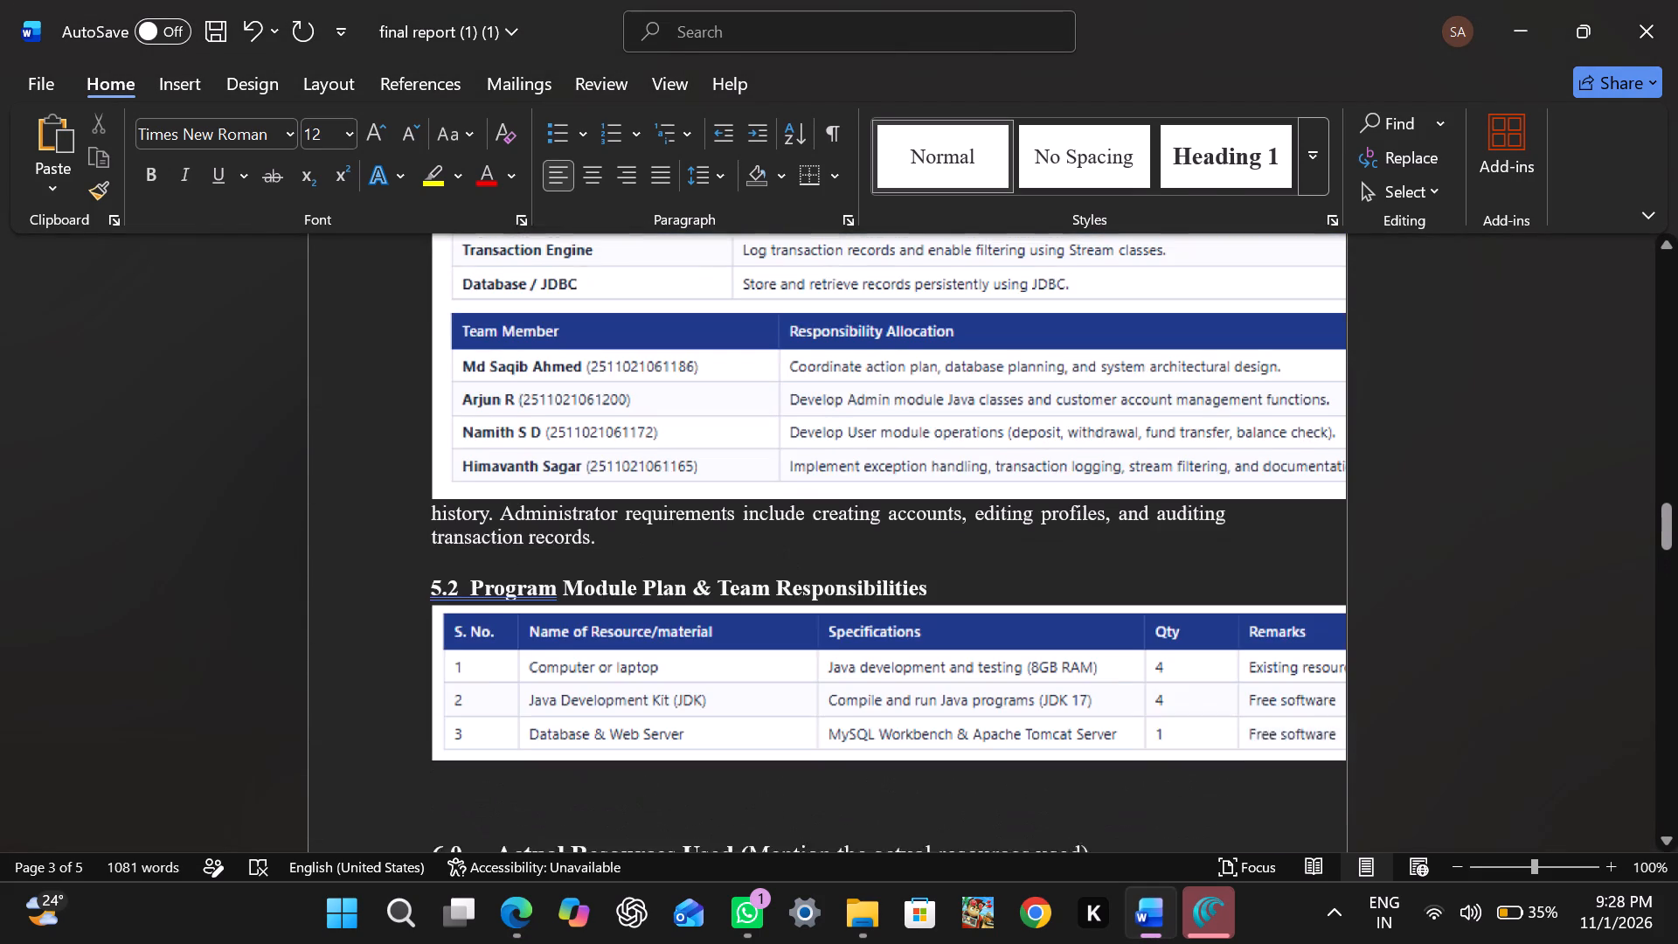
{"action": "scroll", "coordinate": [1094, 776], "scroll_direction": "up", "scroll_amount": 2}
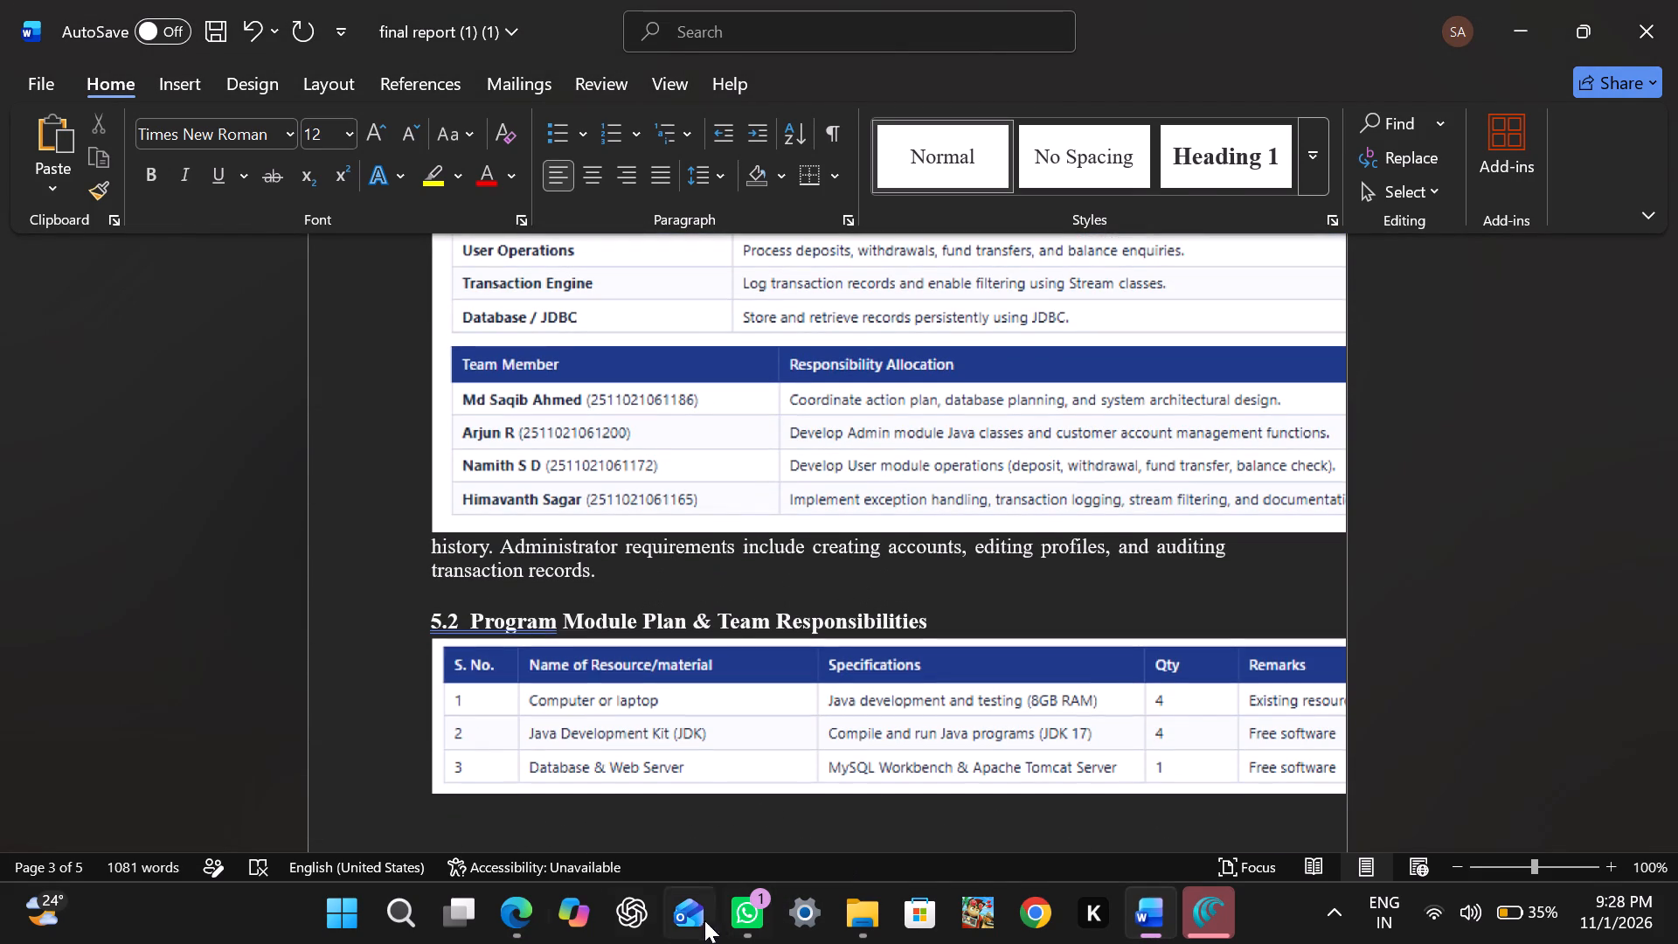
Switch to Edge and close final report java1.pdf, keeping final report (1) (1).pdf open.
{"action": "left_click", "coordinate": [532, 912]}
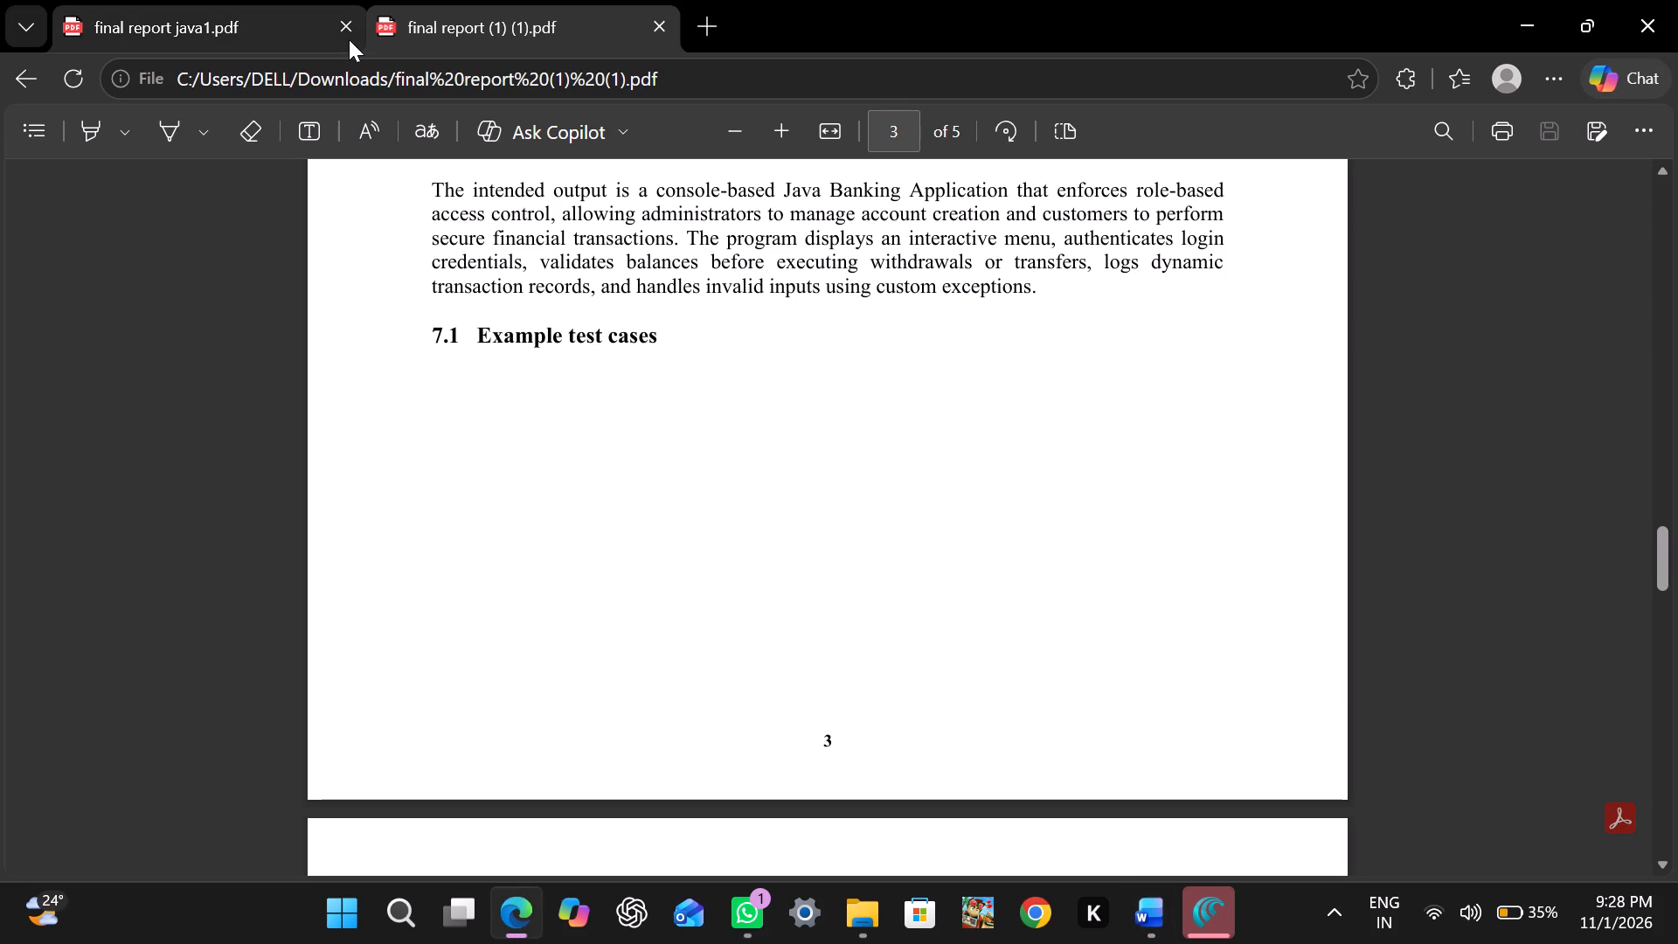
{"action": "left_click", "coordinate": [343, 31]}
Compare sections 5.0 to 7.0 of the PDF with the layout of section 5 in the Word report.
{"action": "scroll", "coordinate": [460, 276], "scroll_direction": "up", "scroll_amount": 1}
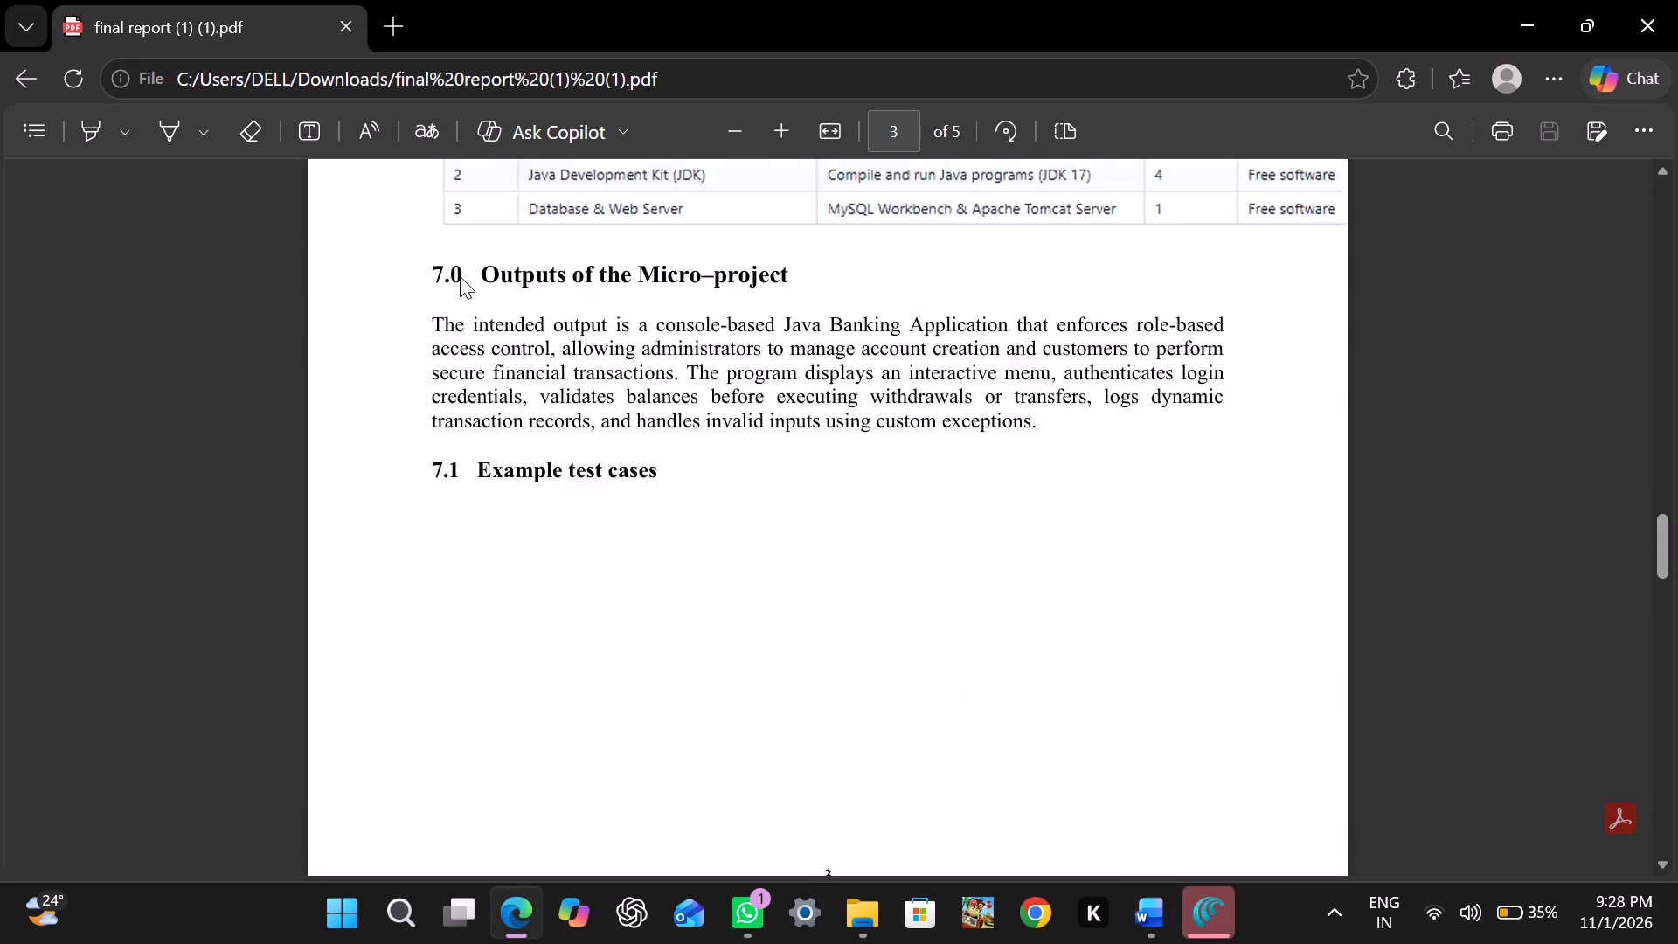
{"action": "scroll", "coordinate": [460, 276], "scroll_direction": "up", "scroll_amount": 5}
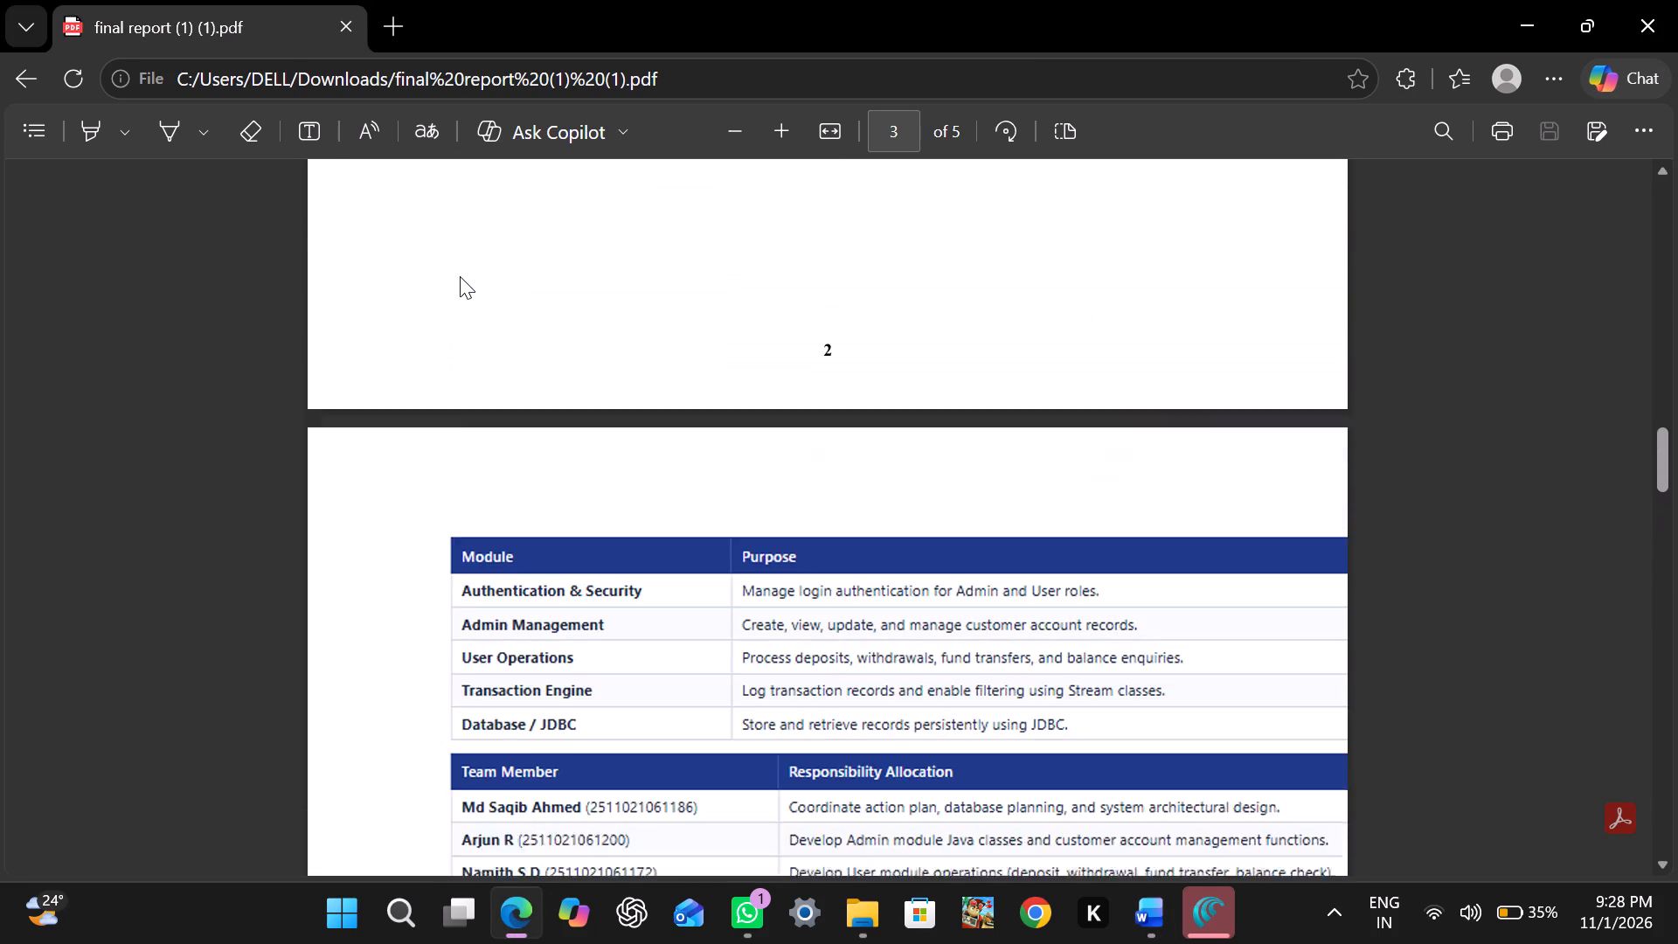
{"action": "scroll", "coordinate": [460, 276], "scroll_direction": "up", "scroll_amount": 3}
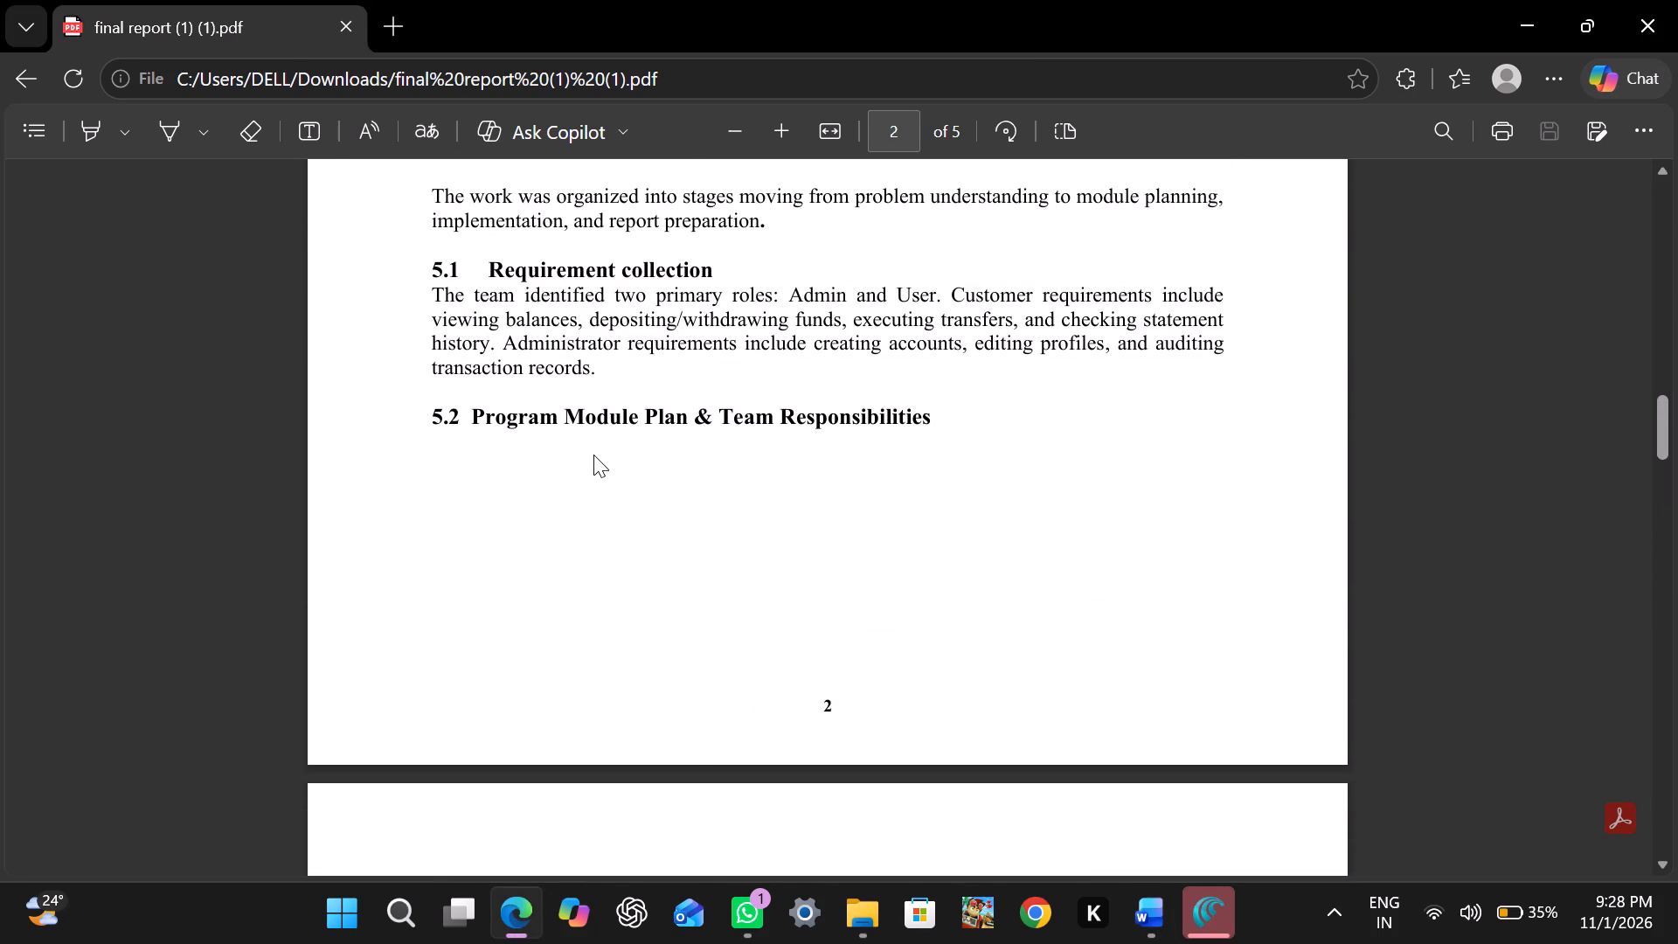
{"action": "left_click", "coordinate": [1134, 898]}
{"action": "scroll", "coordinate": [929, 607], "scroll_direction": "up", "scroll_amount": 2}
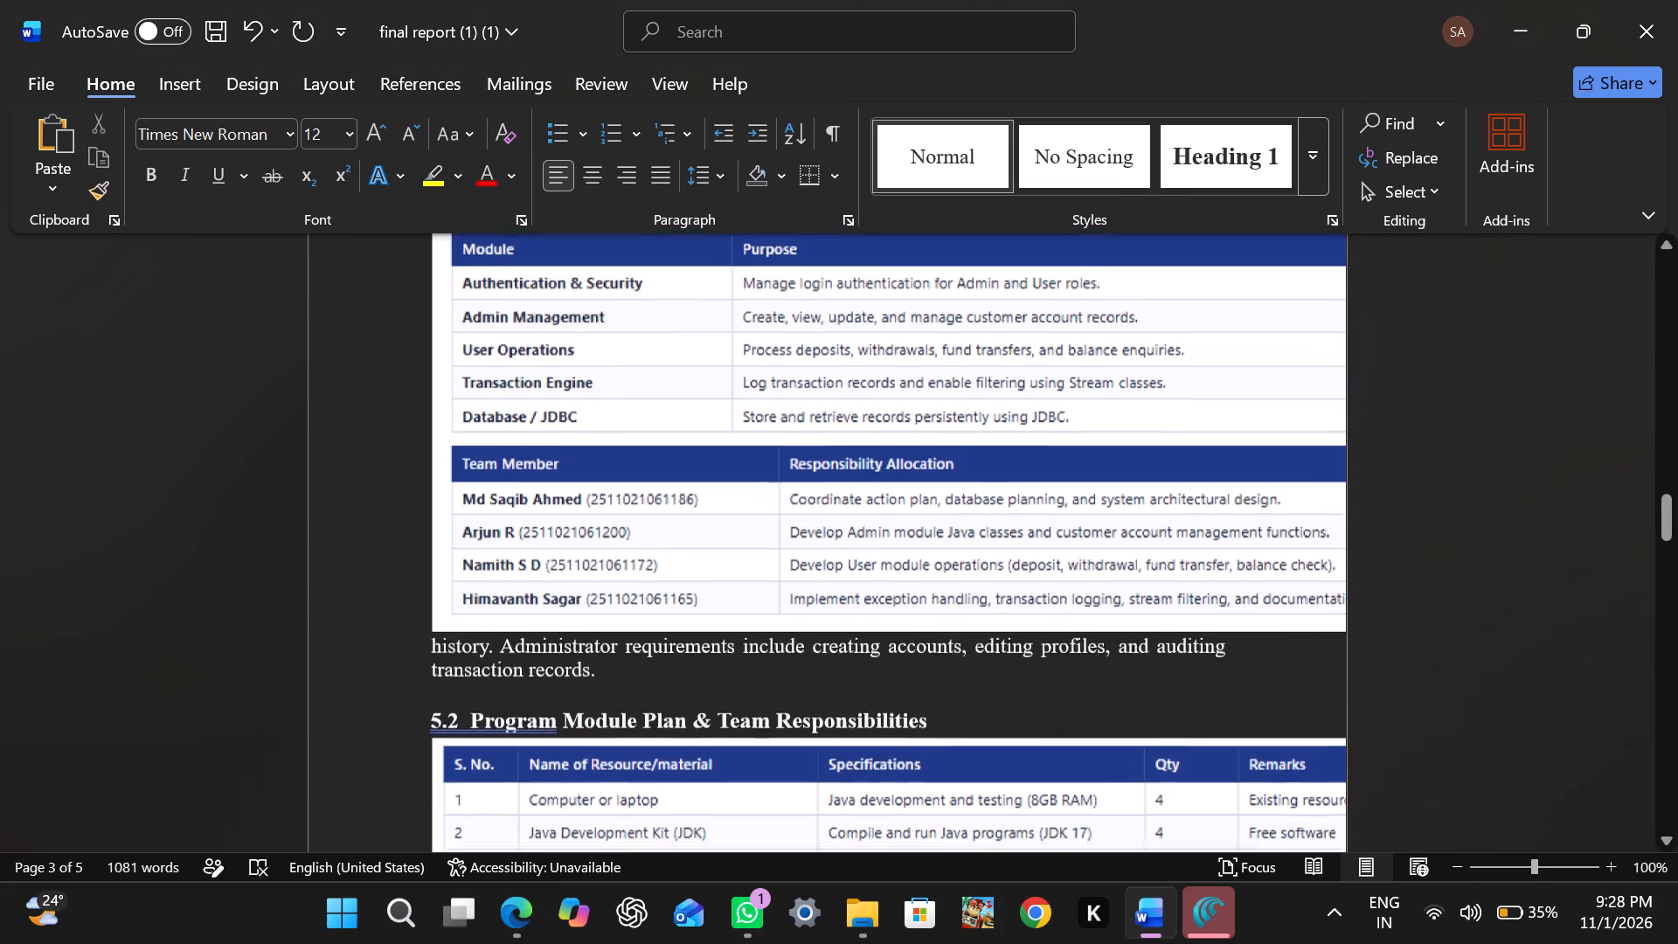
{"action": "scroll", "coordinate": [929, 607], "scroll_direction": "up", "scroll_amount": 2}
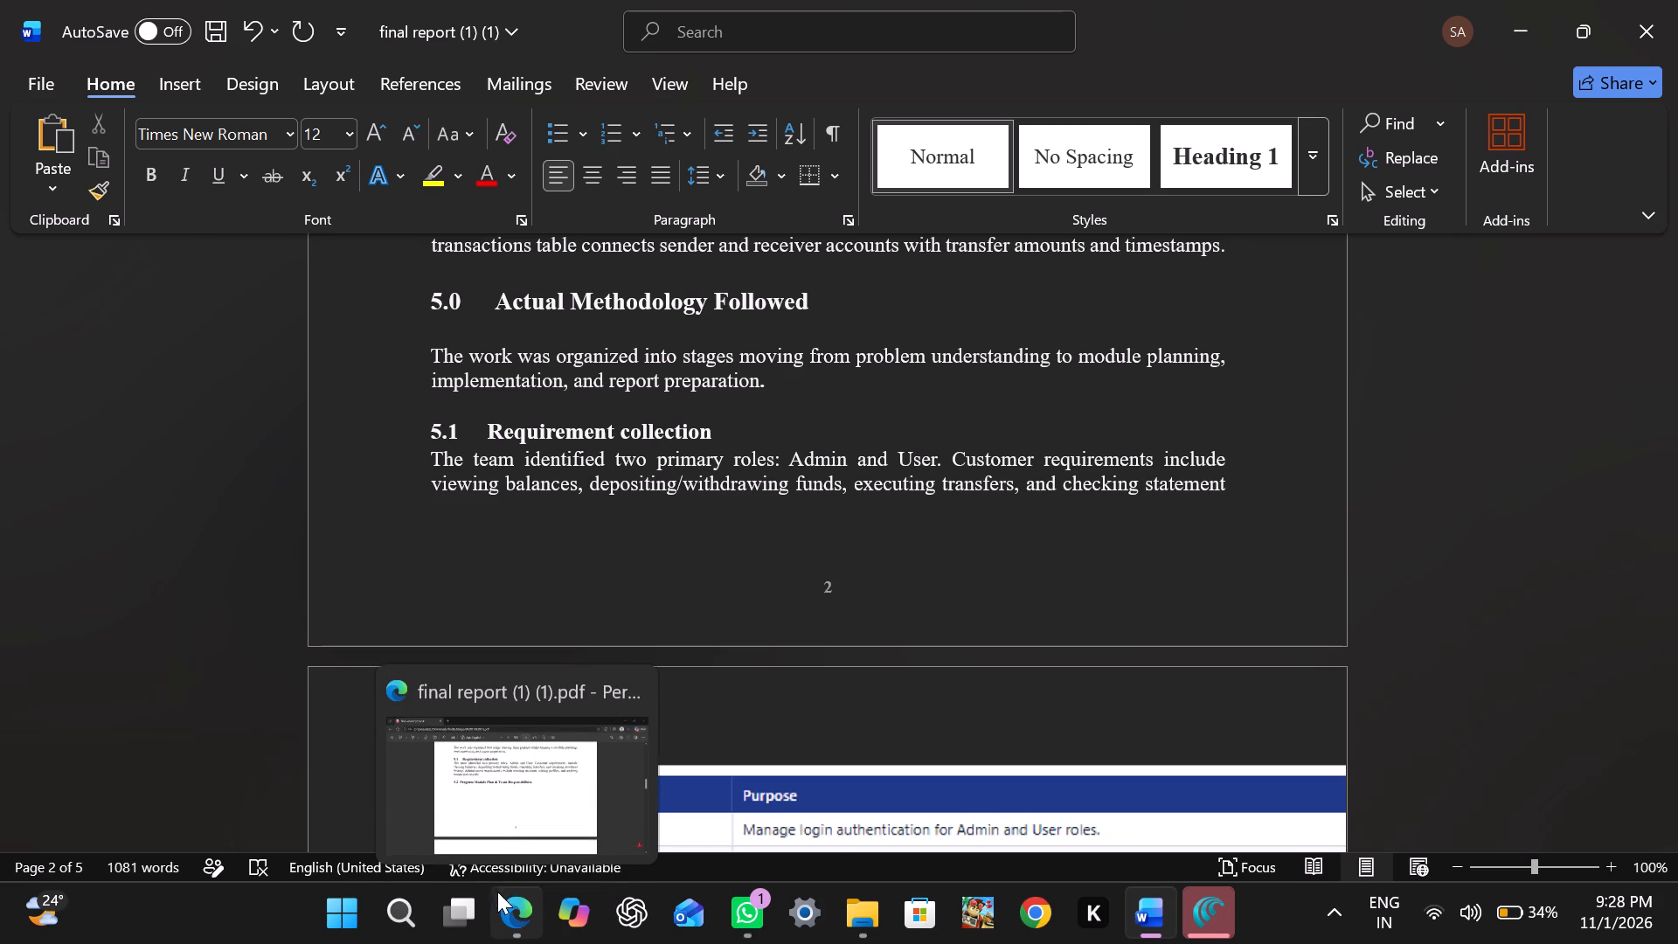
Move Word next to Edge in the taskbar order.
{"action": "left_click_drag", "start_coordinate": [1149, 897], "coordinate": [590, 902]}
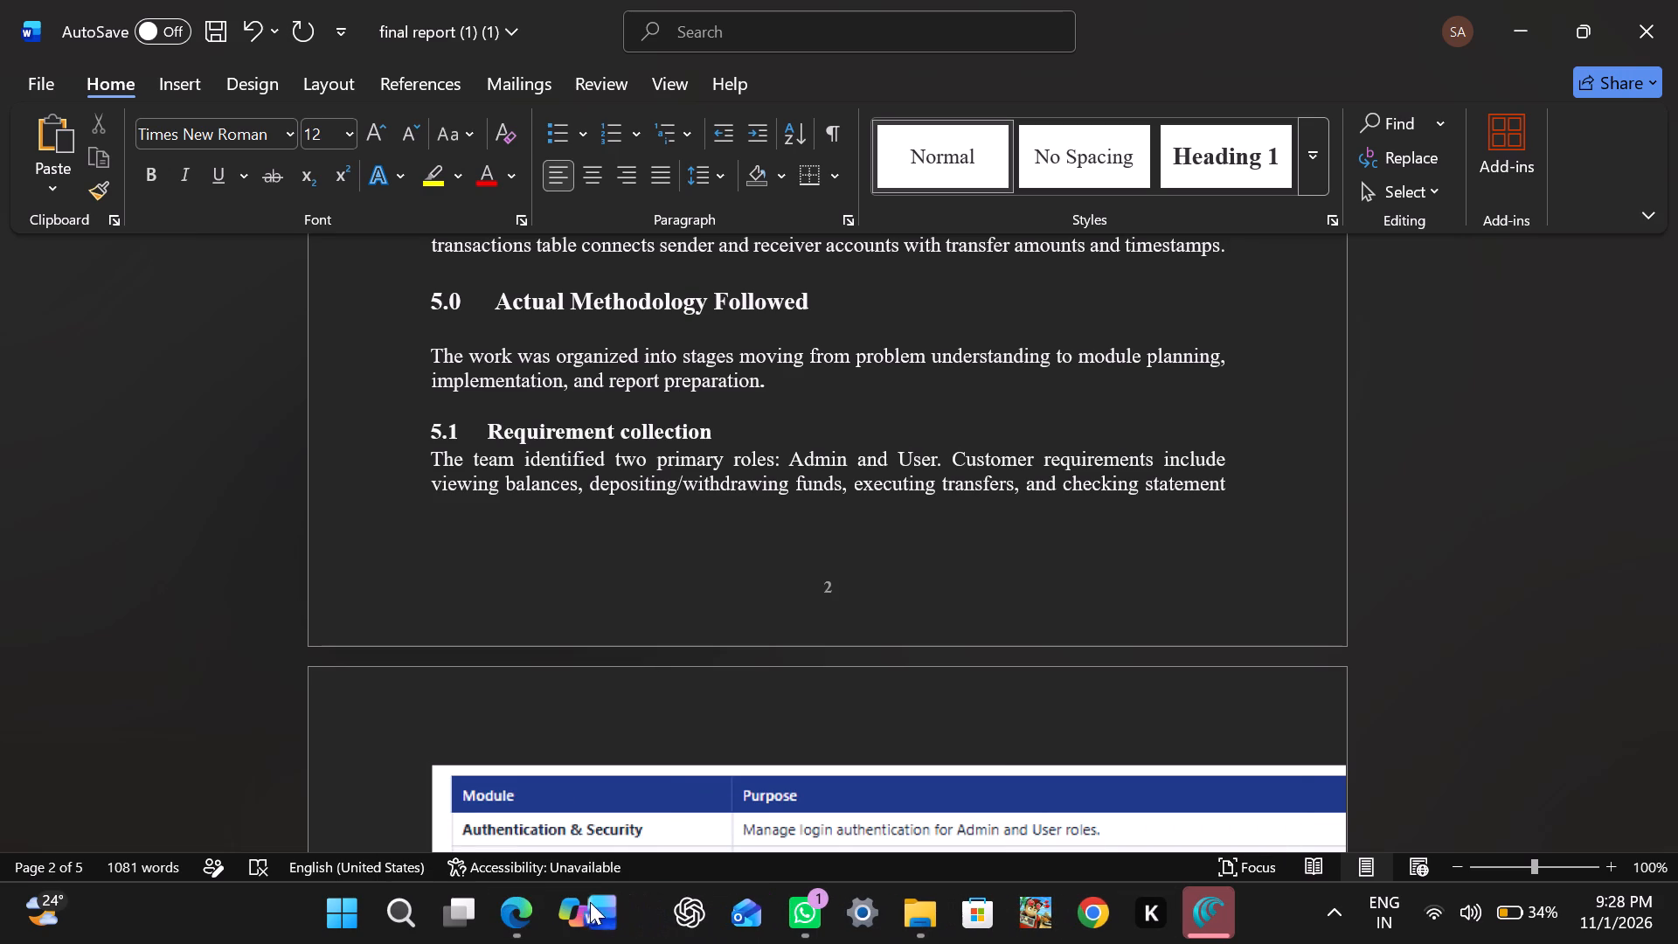
{"action": "left_click_drag", "start_coordinate": [590, 902], "coordinate": [574, 897]}
Compare the placement of sections 5.0 to 5.2 and the module and team tables between the PDF and the Word report.
{"action": "left_click", "coordinate": [517, 895]}
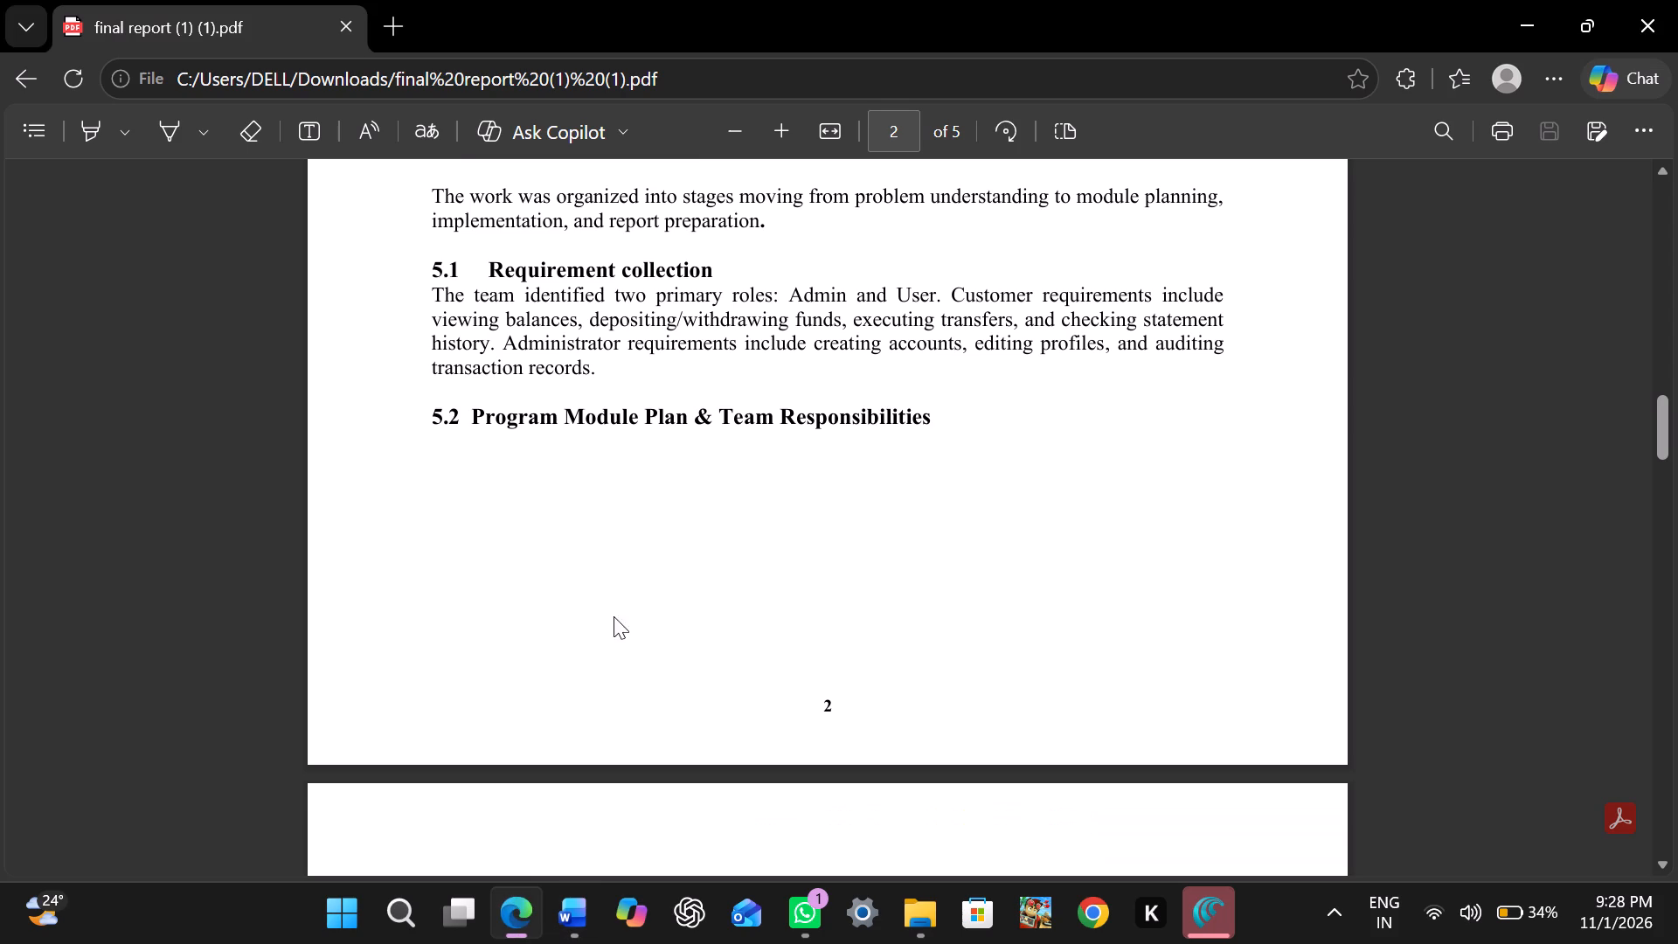
{"action": "scroll", "coordinate": [621, 613], "scroll_direction": "up", "scroll_amount": 1}
{"action": "left_click", "coordinate": [578, 915]}
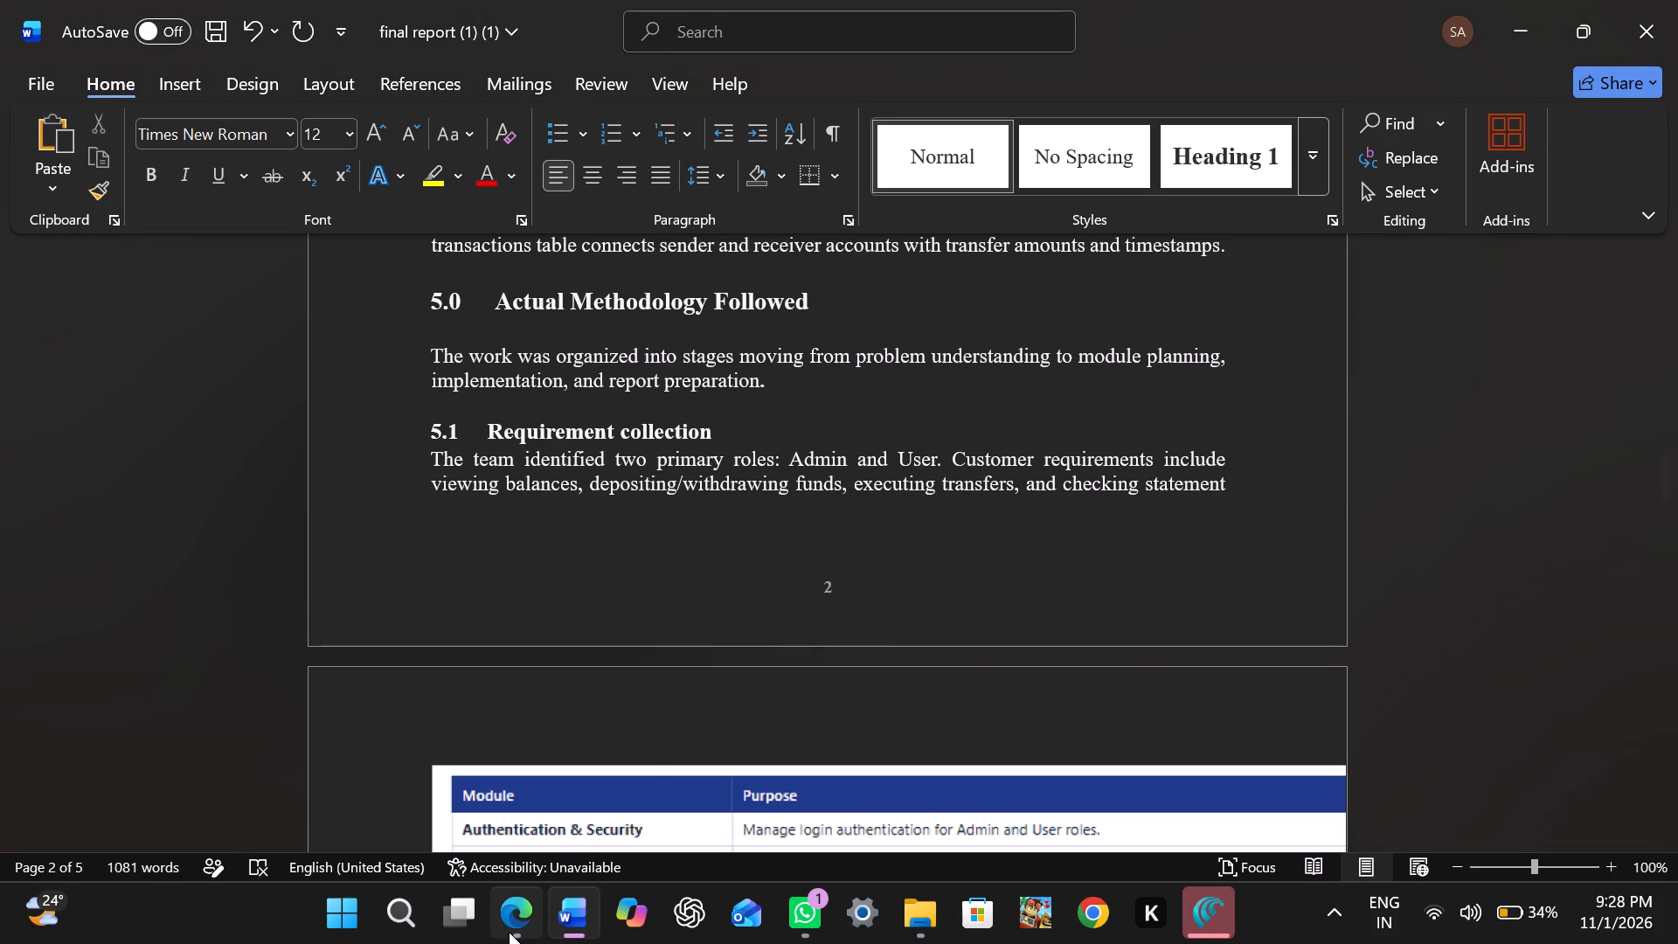
{"action": "left_click", "coordinate": [509, 932]}
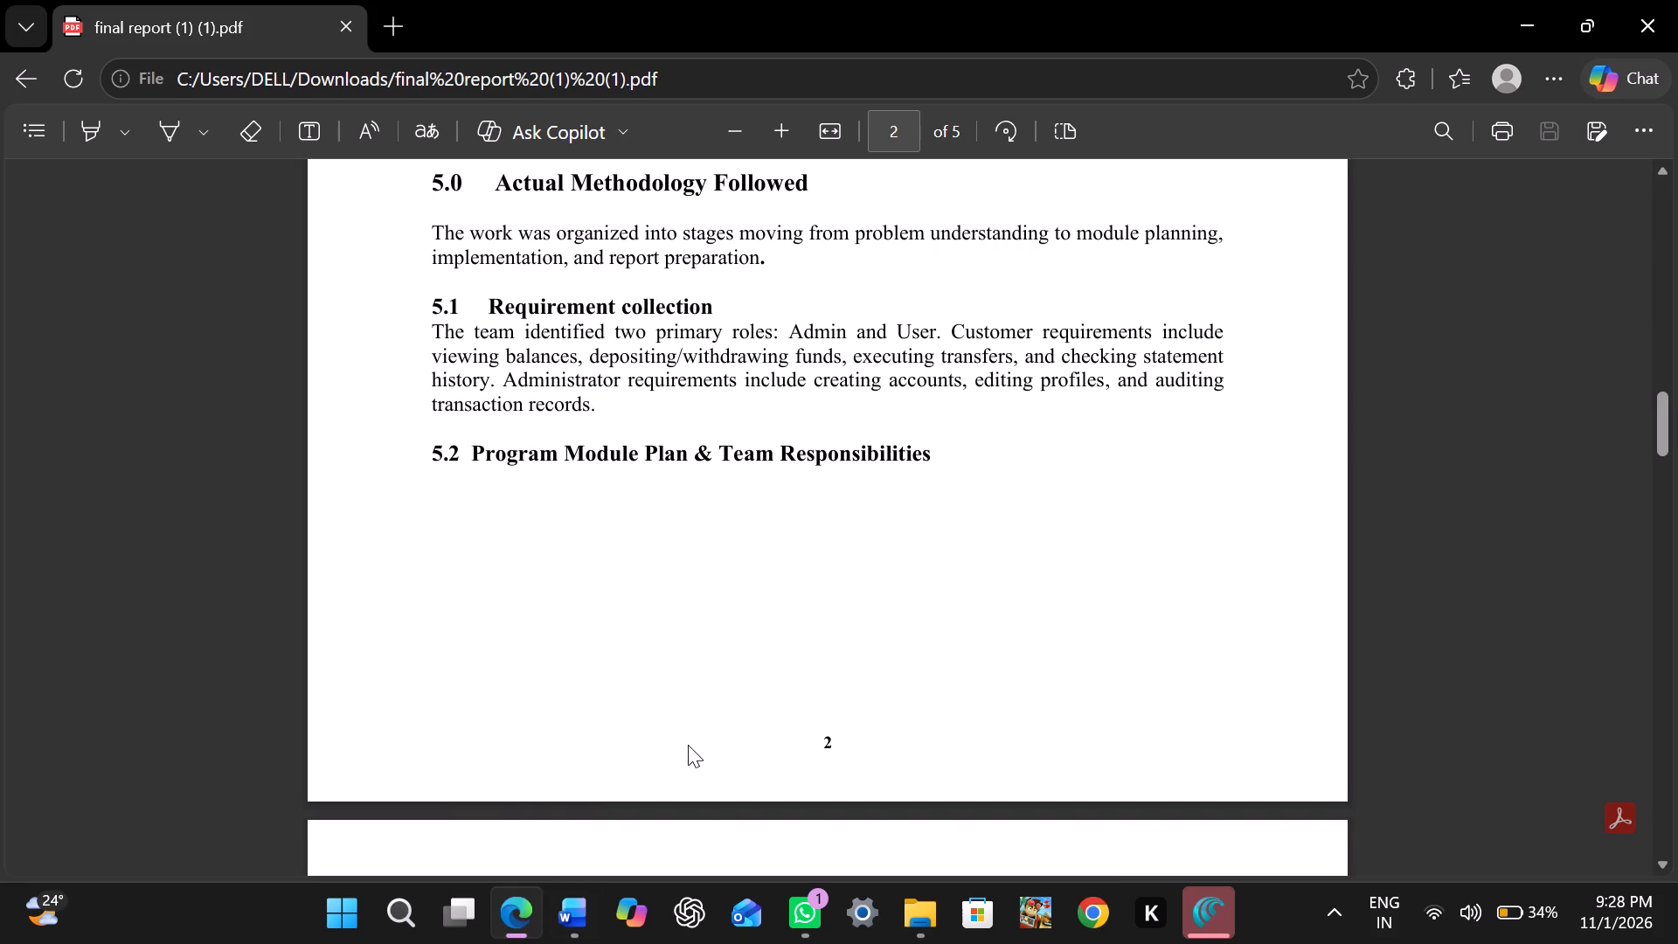
{"action": "left_click", "coordinate": [593, 906]}
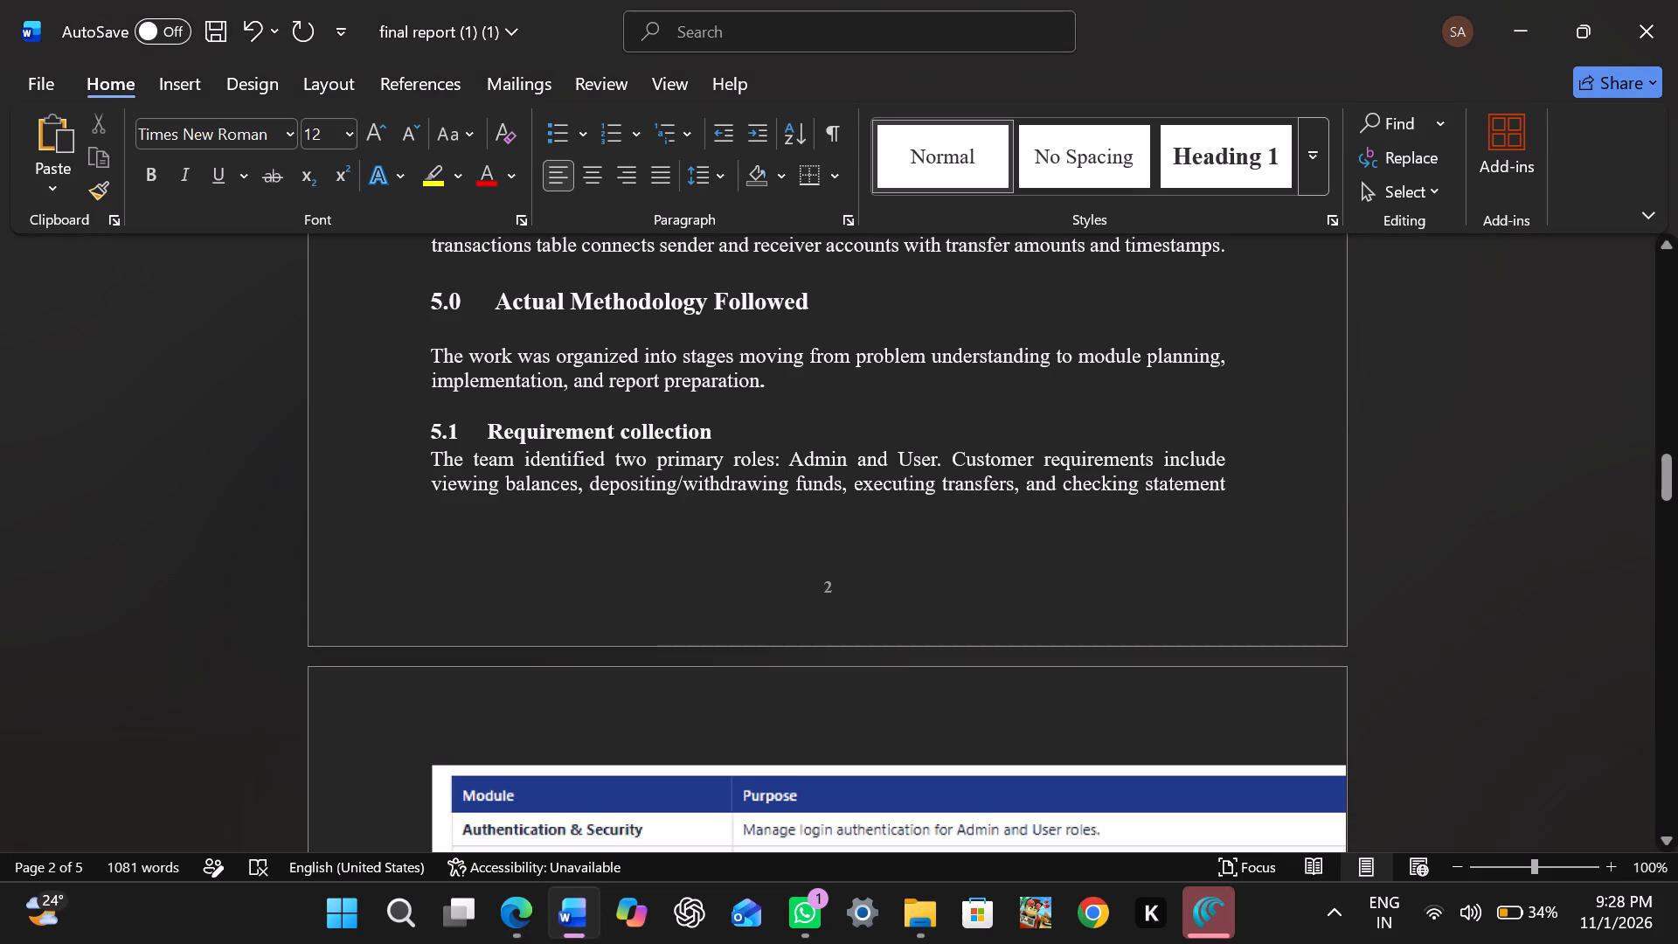
{"action": "scroll", "coordinate": [762, 711], "scroll_direction": "up", "scroll_amount": 1}
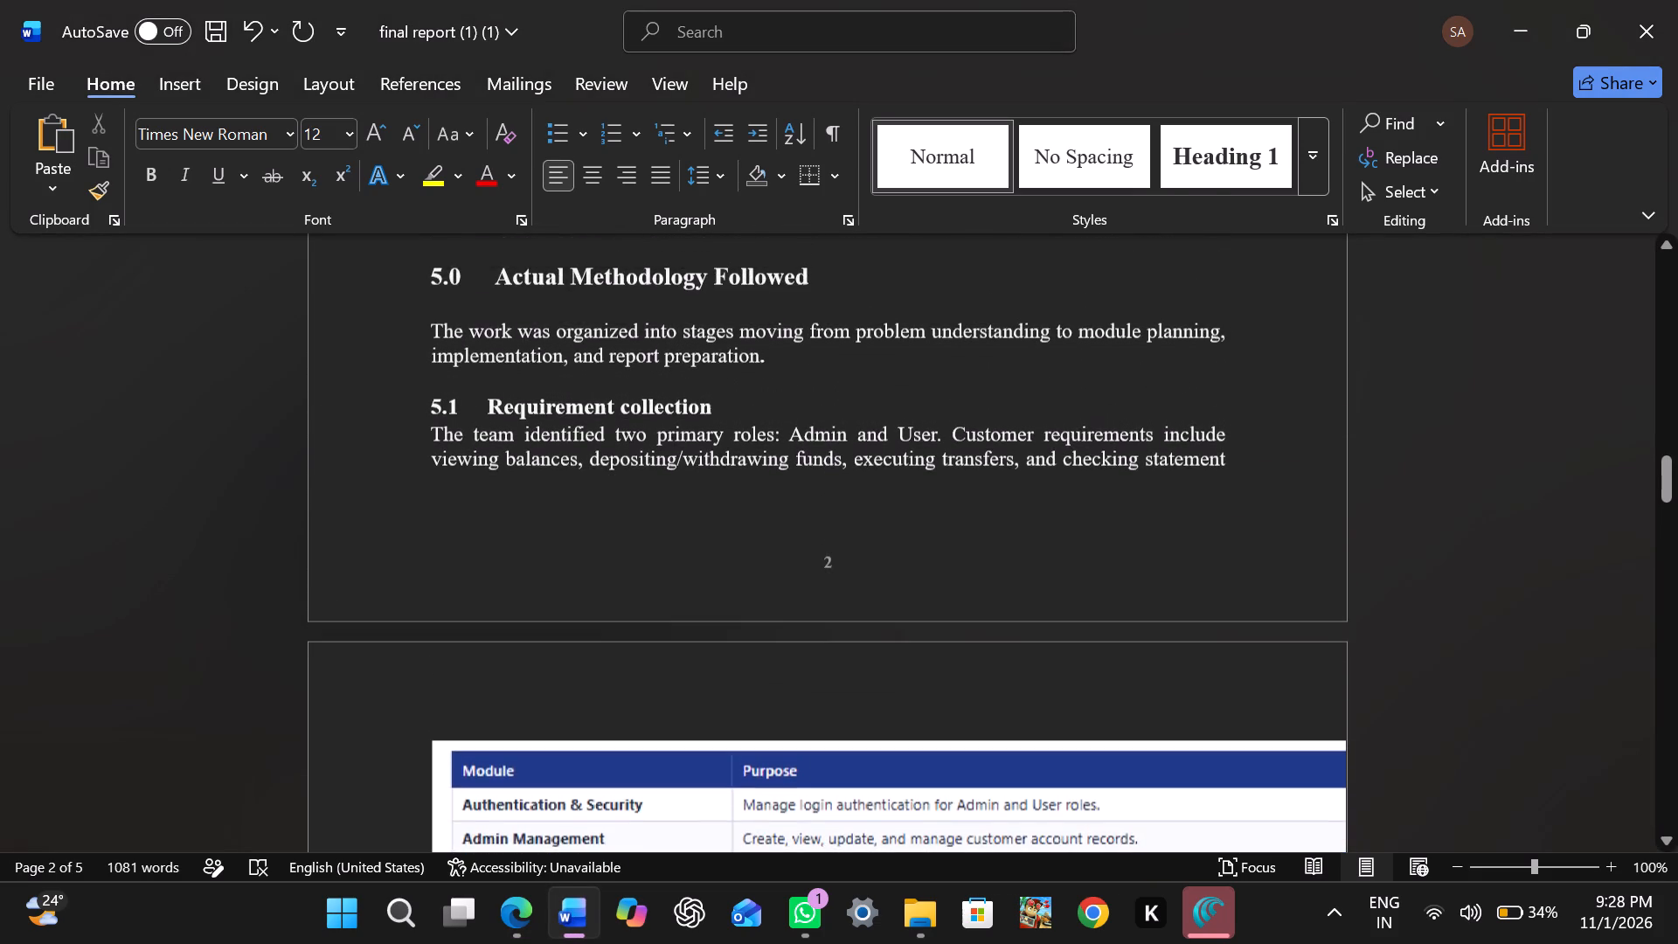
{"action": "scroll", "coordinate": [762, 711], "scroll_direction": "down", "scroll_amount": 2}
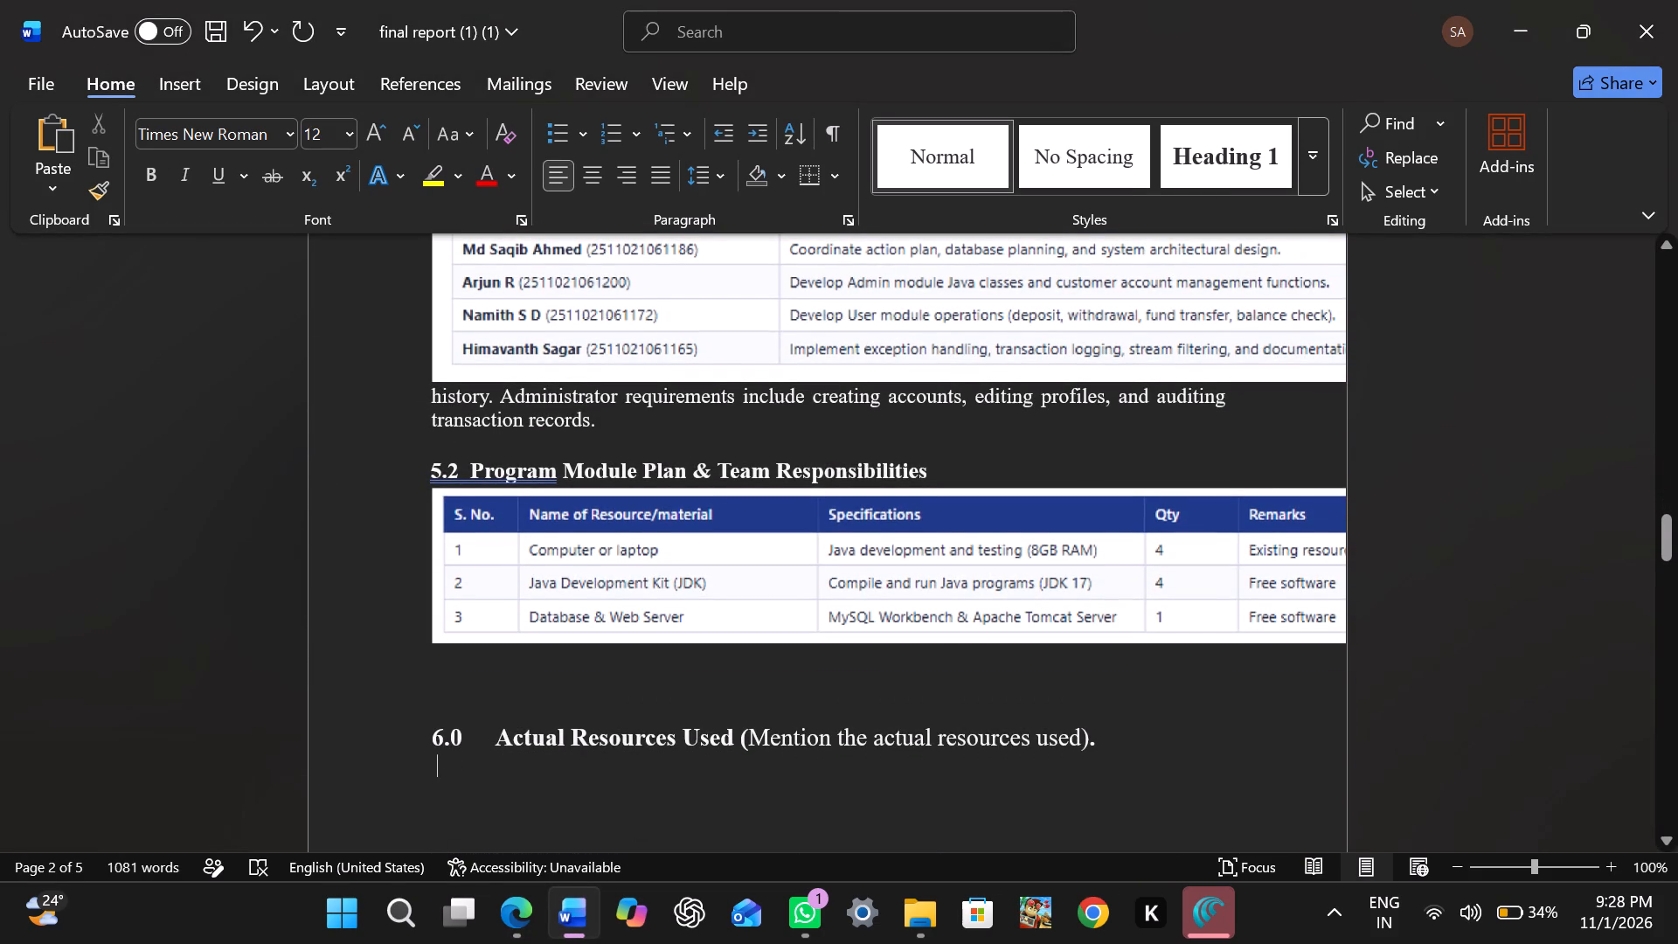
{"action": "scroll", "coordinate": [762, 711], "scroll_direction": "down", "scroll_amount": 1}
{"action": "scroll", "coordinate": [762, 711], "scroll_direction": "up", "scroll_amount": 1}
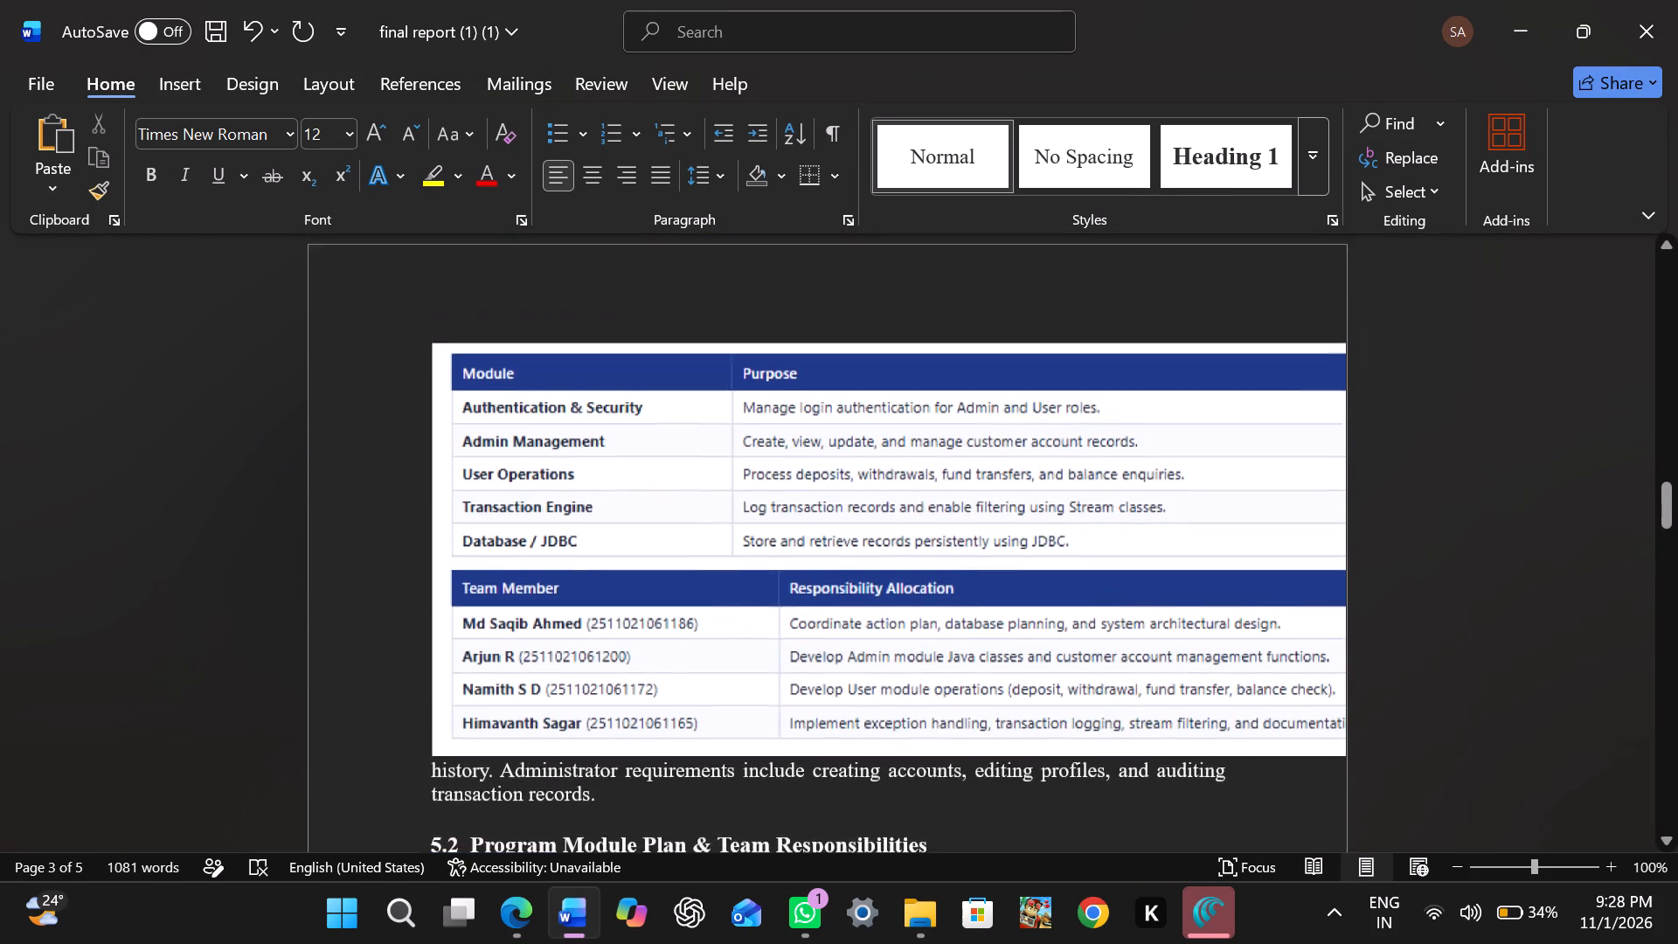
{"action": "scroll", "coordinate": [762, 711], "scroll_direction": "up", "scroll_amount": 1}
{"action": "left_click", "coordinate": [522, 905]}
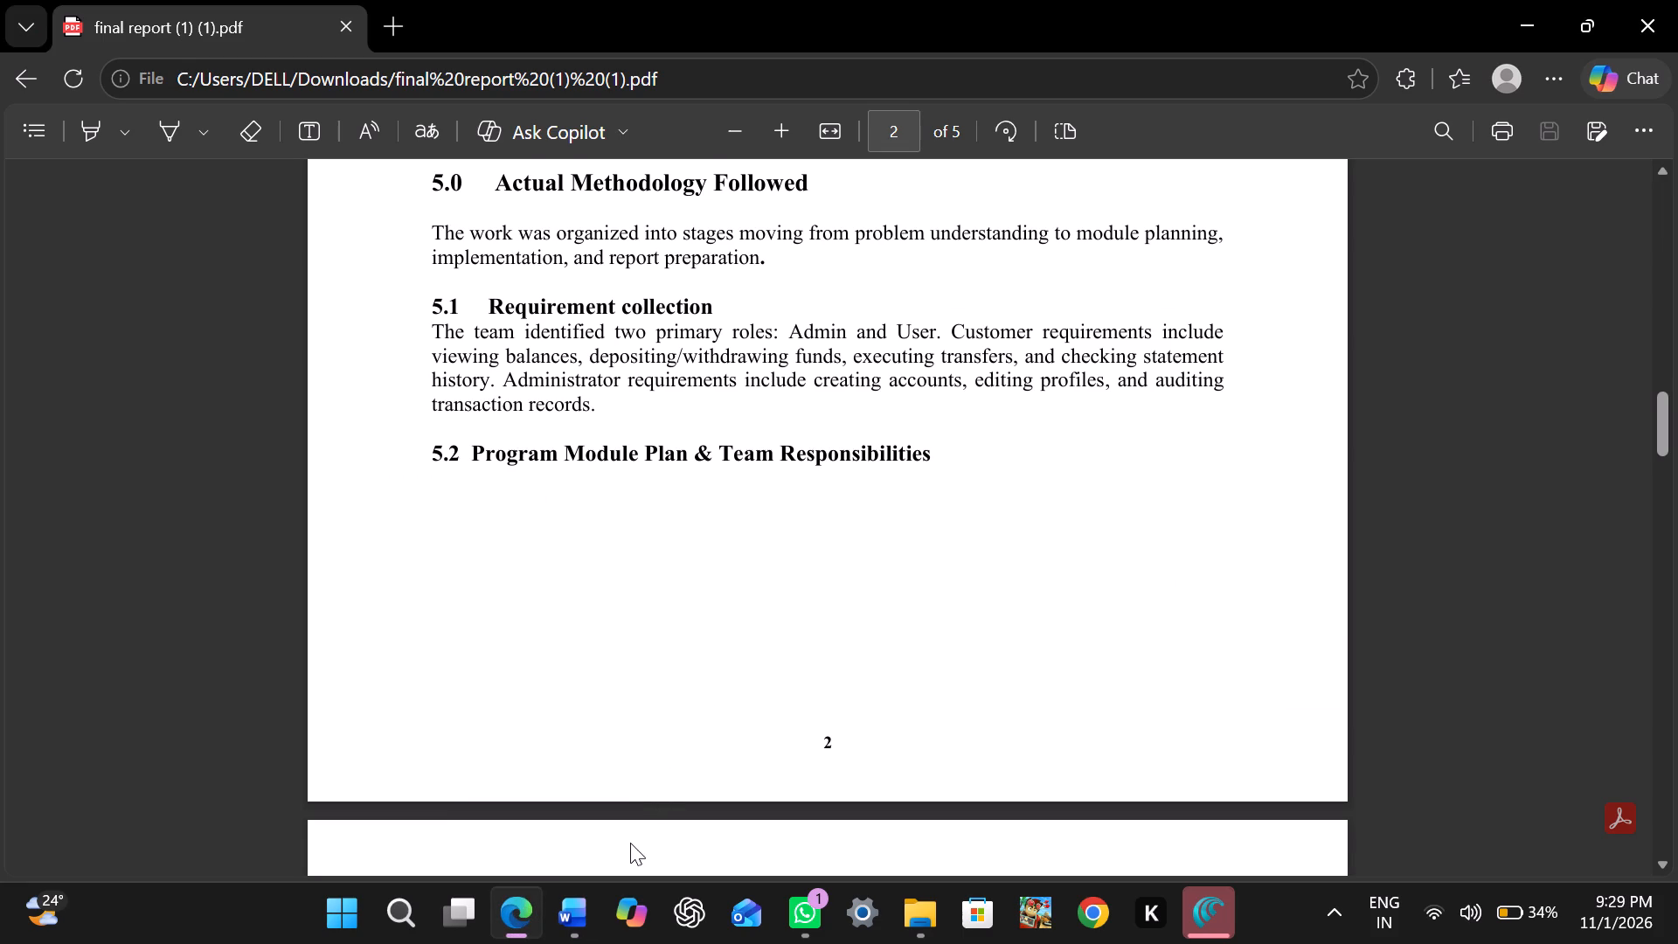
{"action": "scroll", "coordinate": [630, 843], "scroll_direction": "down", "scroll_amount": 3}
{"action": "left_click", "coordinate": [552, 918]}
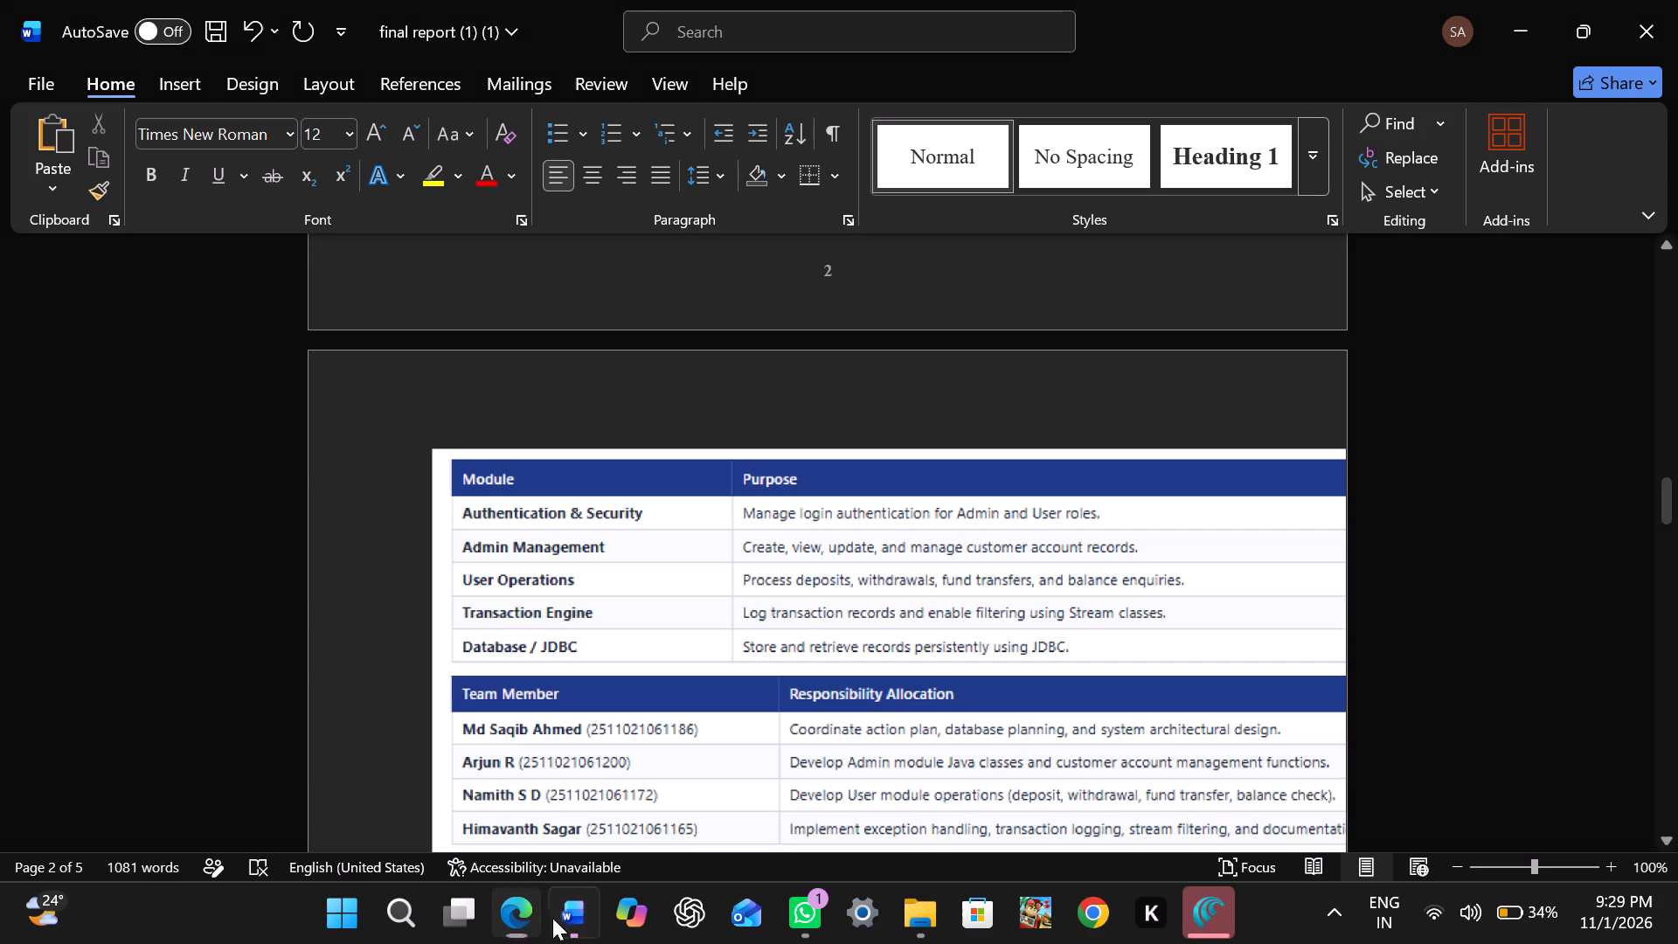
{"action": "scroll", "coordinate": [693, 633], "scroll_direction": "up", "scroll_amount": 3}
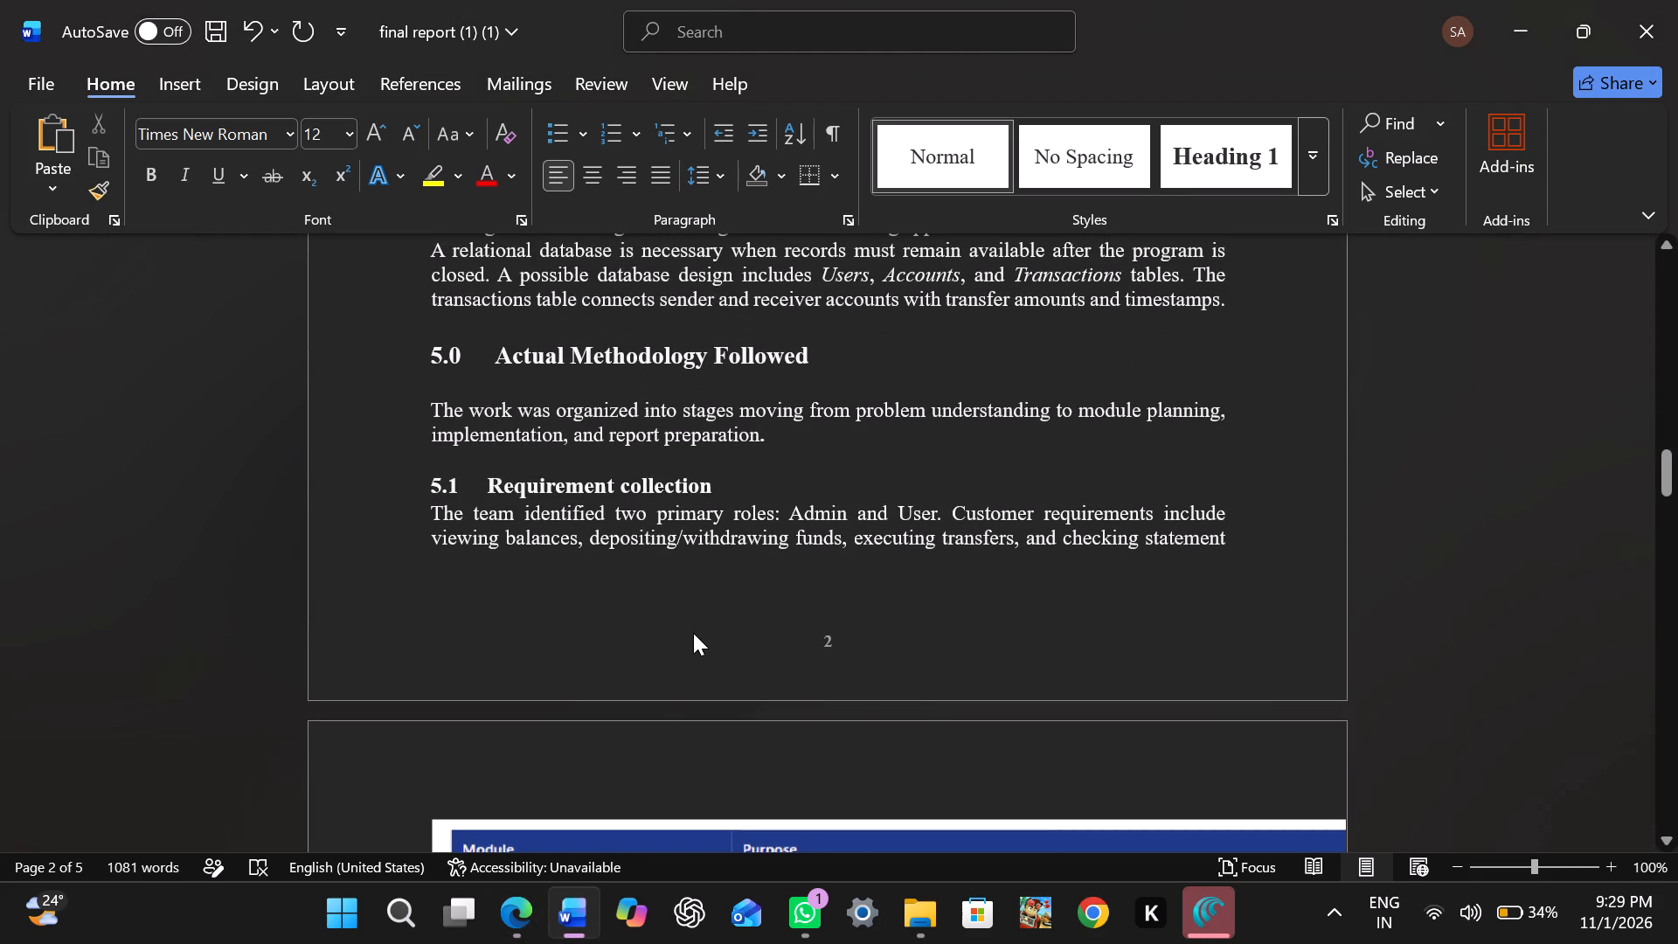
Compare the order of the 5.2 heading and the module, team and resources tables between the Word report and the PDF.
{"action": "scroll", "coordinate": [693, 633], "scroll_direction": "down", "scroll_amount": 4}
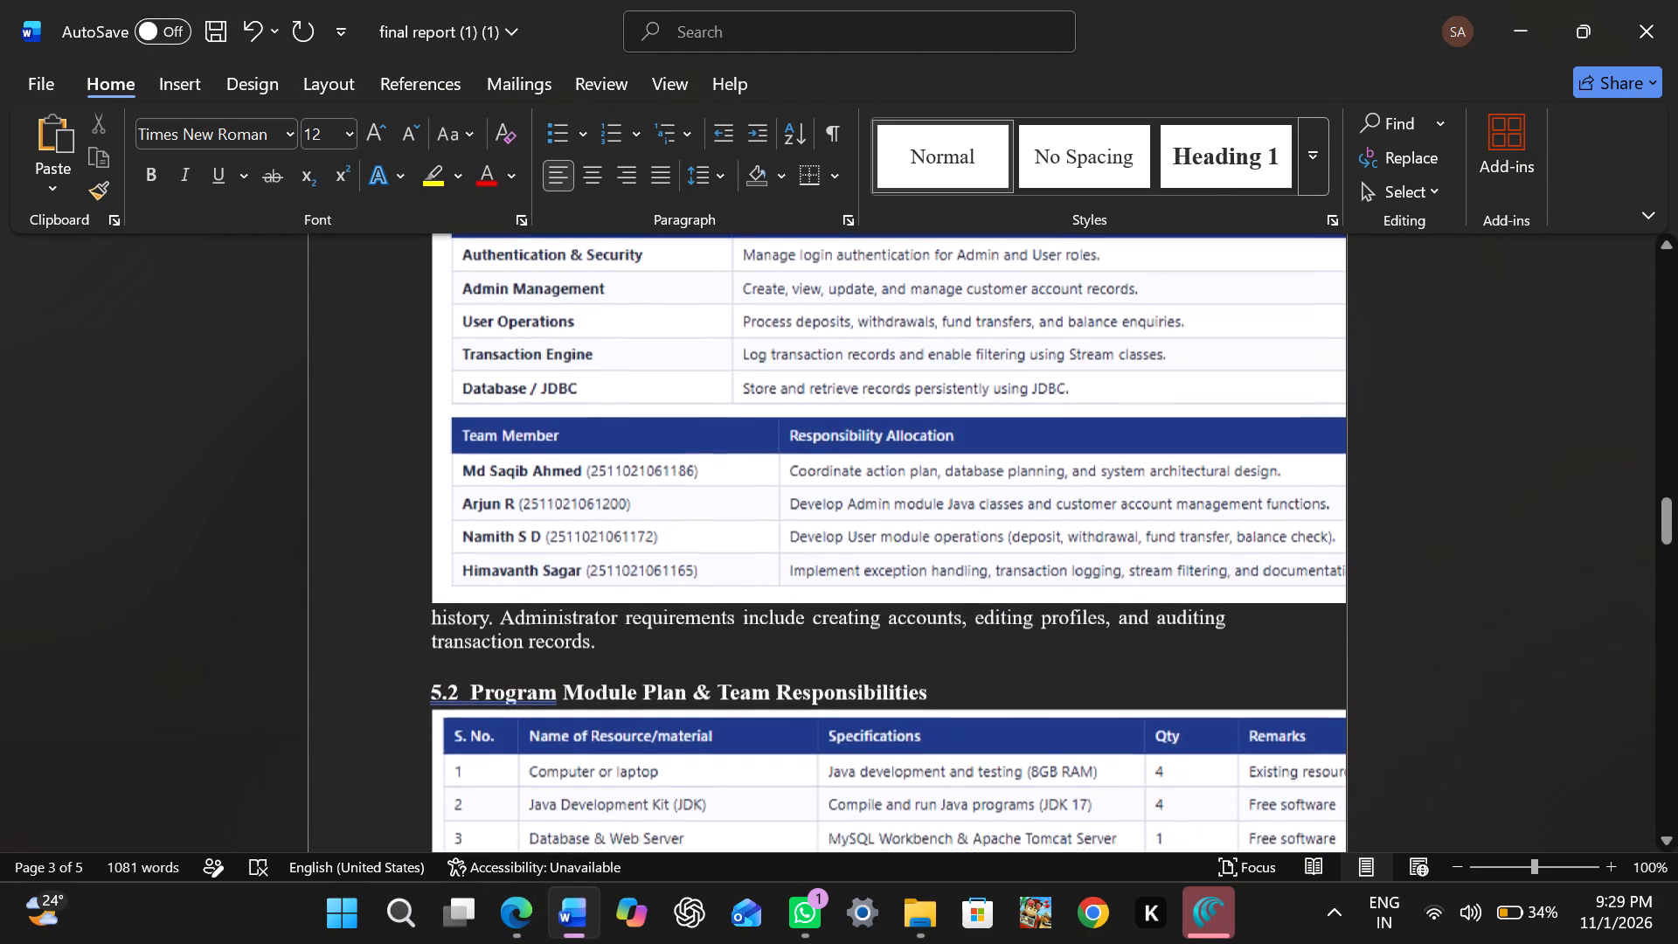
{"action": "scroll", "coordinate": [693, 633], "scroll_direction": "down", "scroll_amount": 1}
{"action": "left_click", "coordinate": [521, 909]}
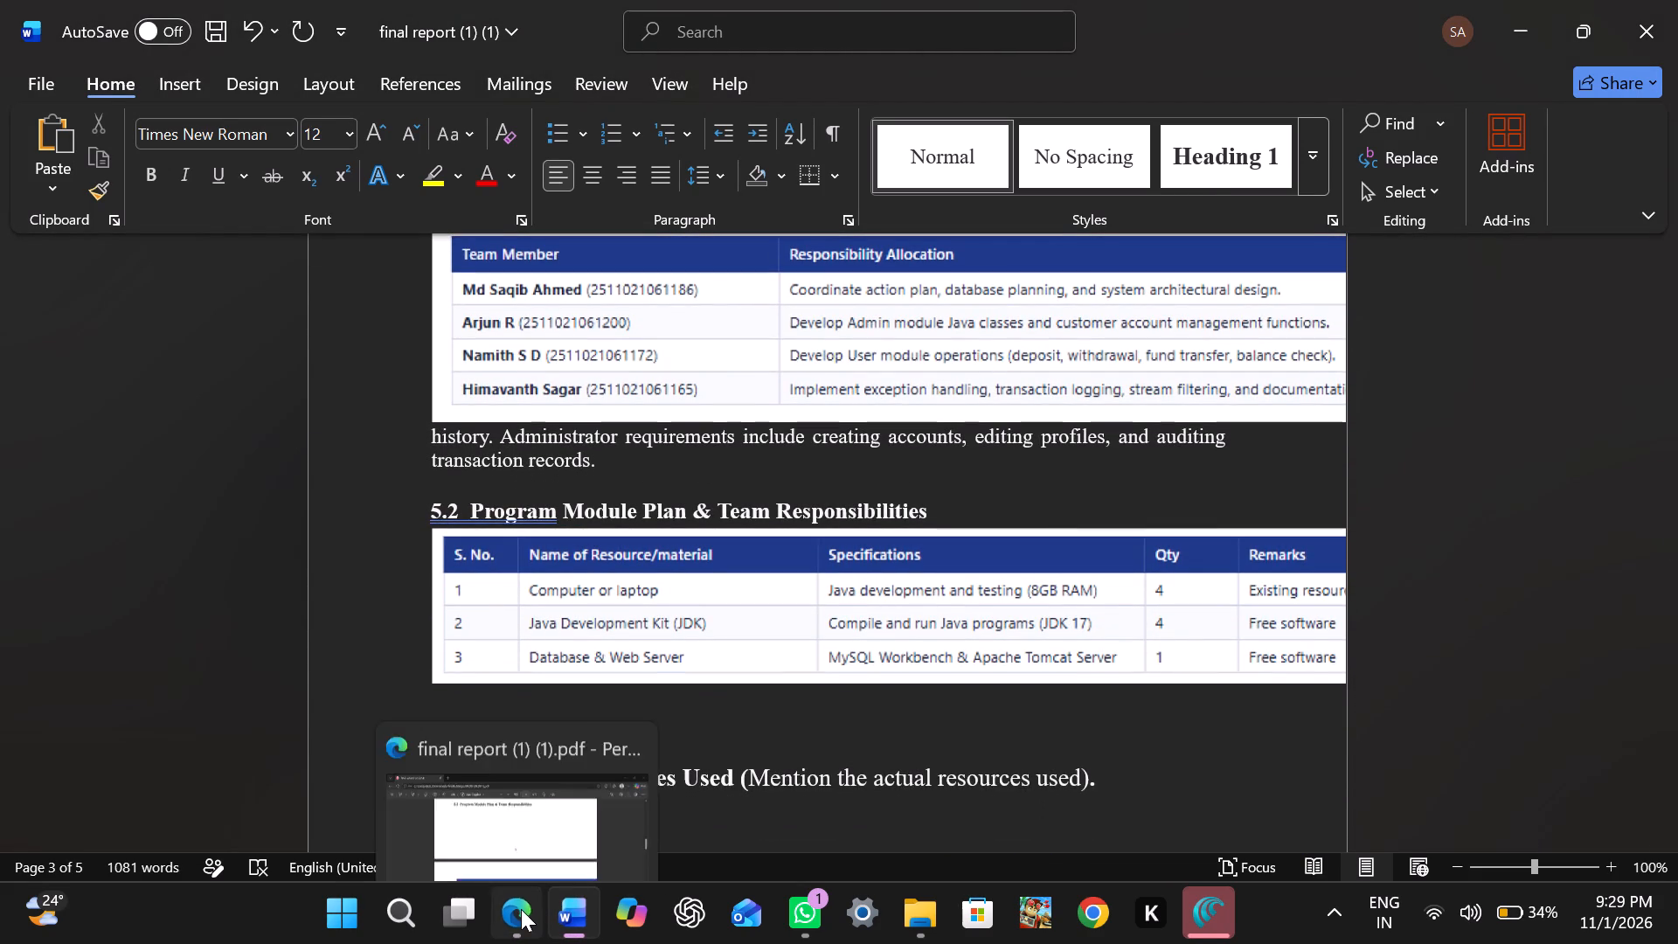
{"action": "scroll", "coordinate": [637, 615], "scroll_direction": "up", "scroll_amount": 1}
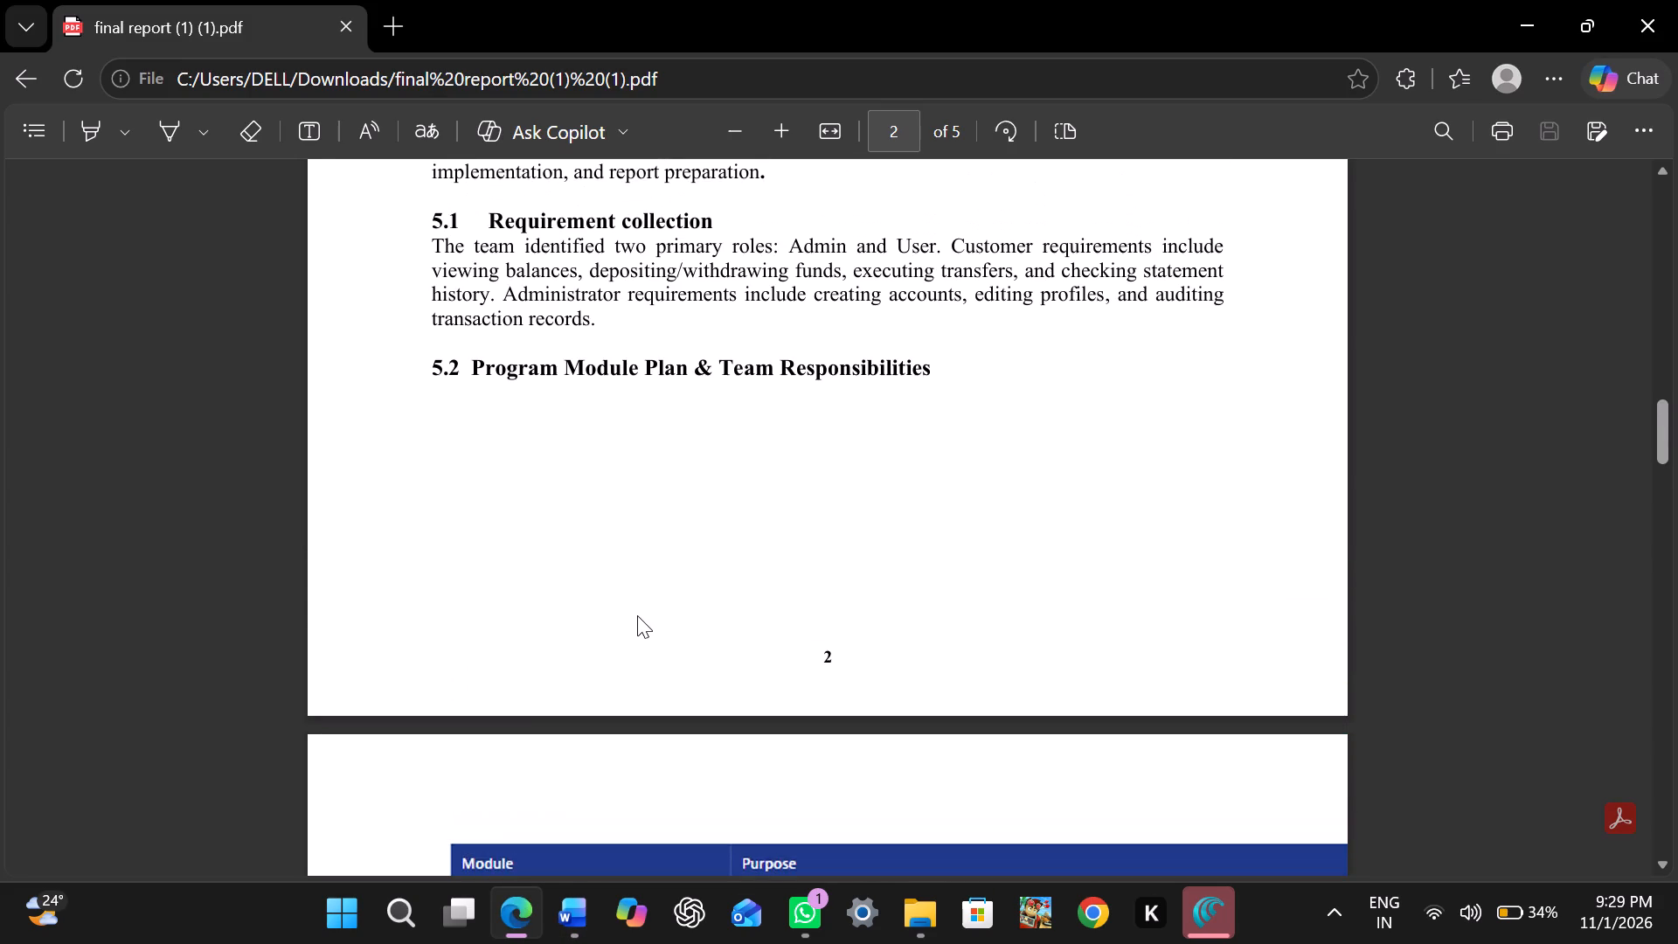
{"action": "scroll", "coordinate": [637, 615], "scroll_direction": "down", "scroll_amount": 2}
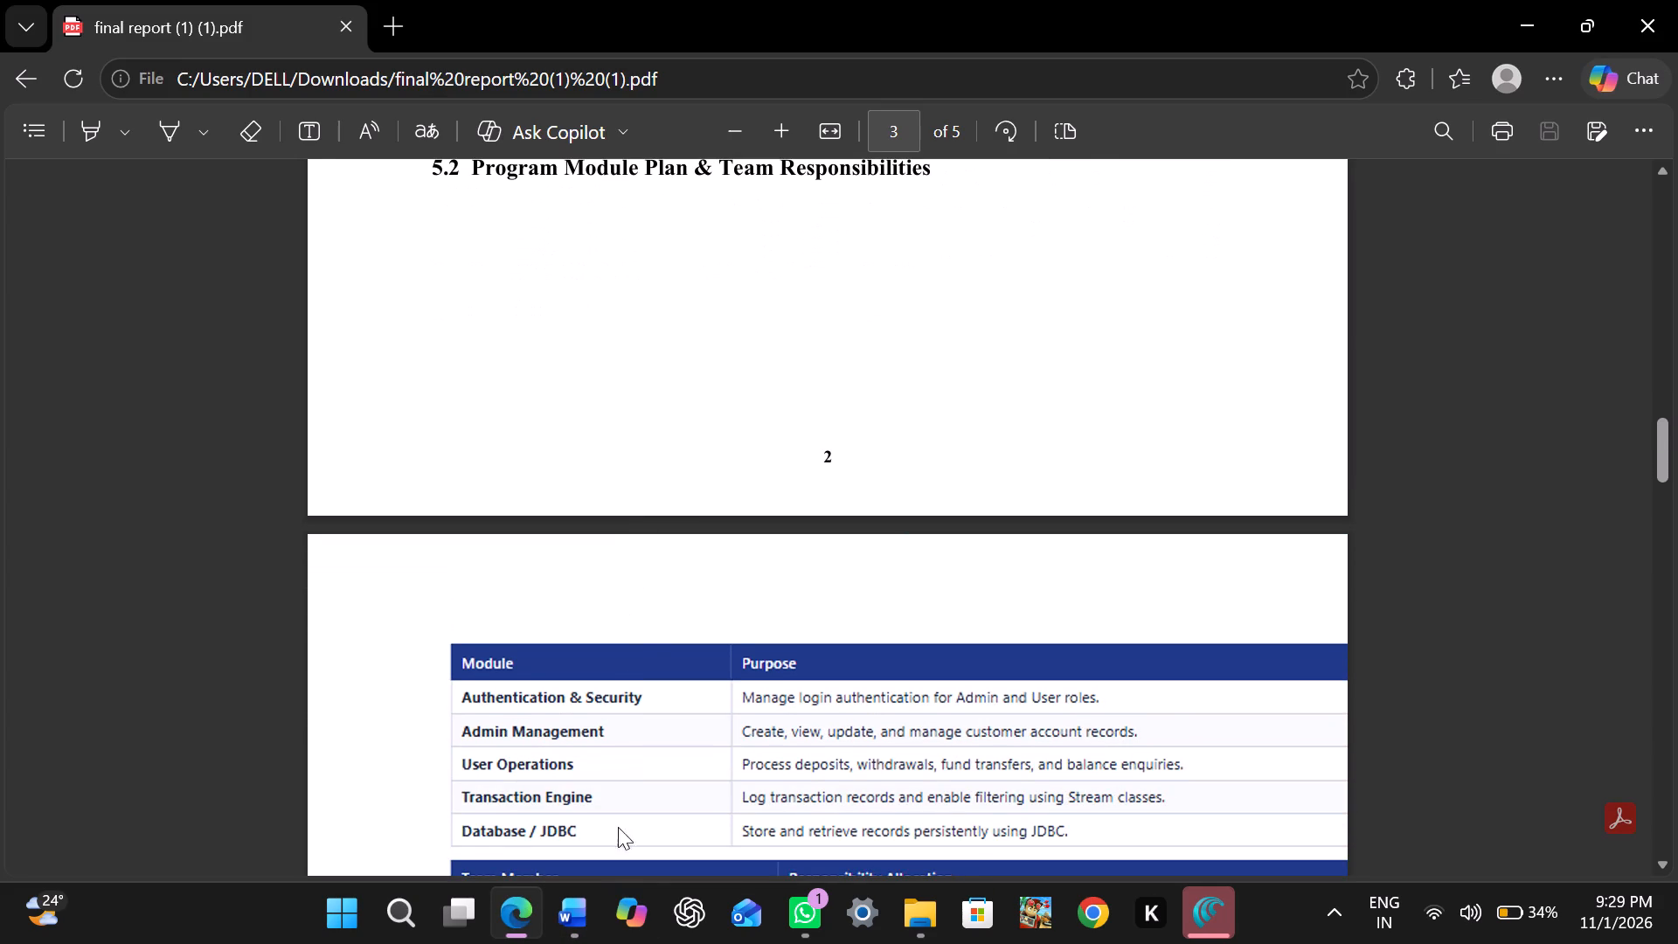
{"action": "left_click", "coordinate": [584, 931]}
Move the module and team tables picture directly beneath the heading "5.2 Program Module Plan & Team Responsibilities", lined up with the text's left margin.
{"action": "scroll", "coordinate": [665, 691], "scroll_direction": "up", "scroll_amount": 1}
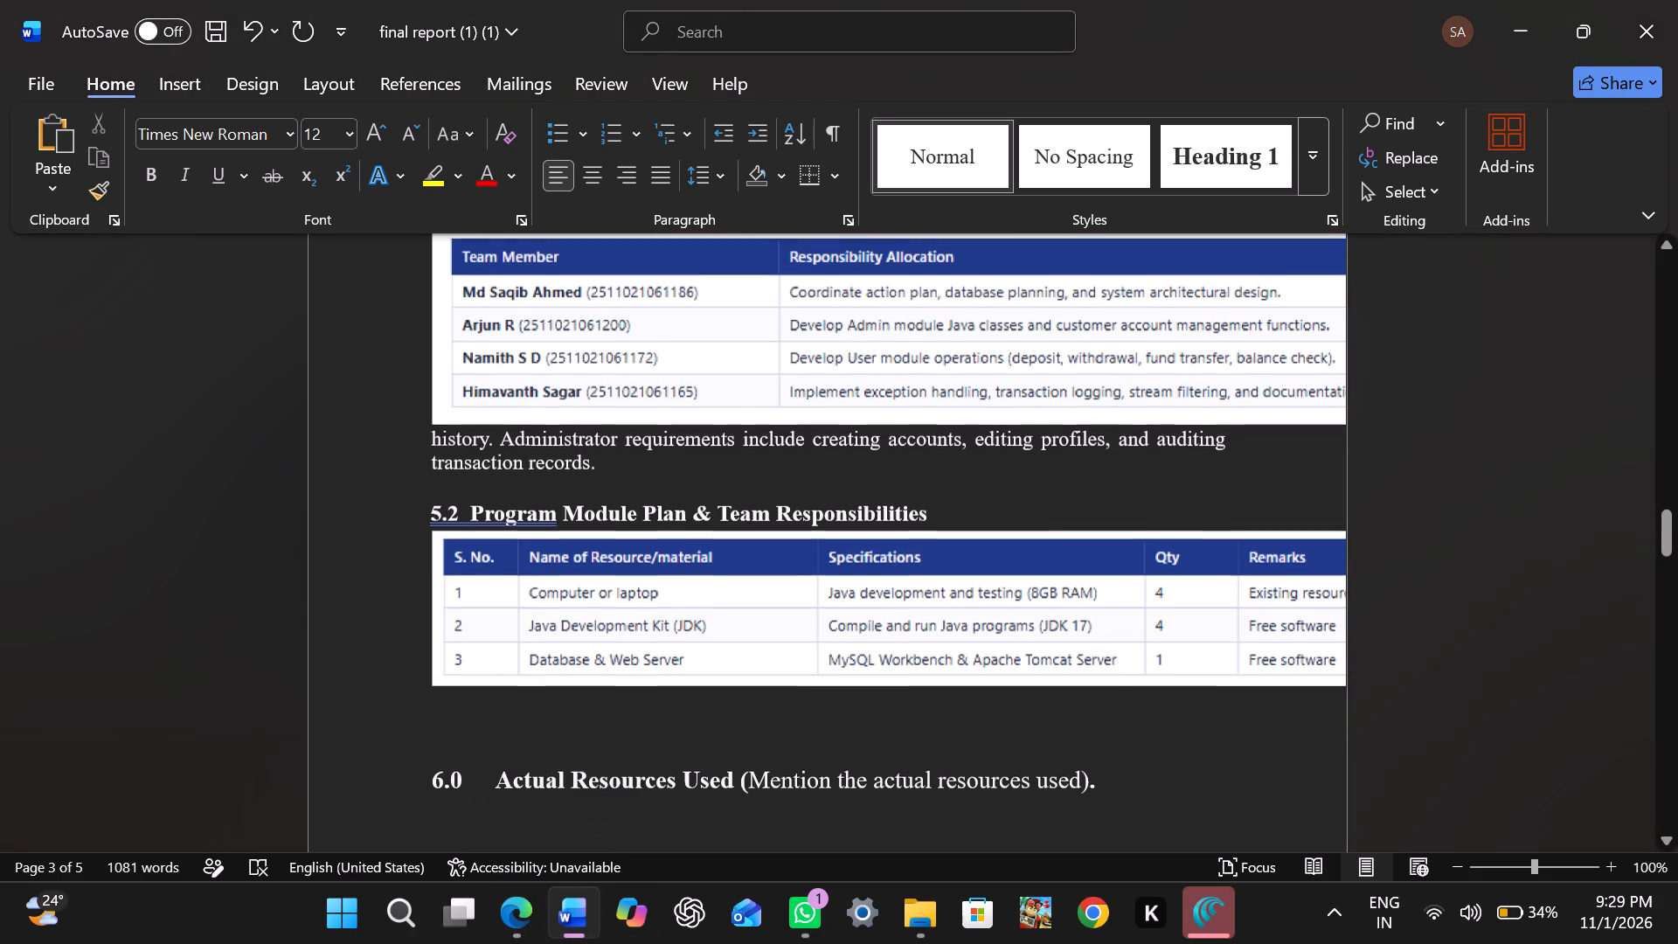
{"action": "scroll", "coordinate": [665, 691], "scroll_direction": "up", "scroll_amount": 4}
{"action": "scroll", "coordinate": [665, 691], "scroll_direction": "down", "scroll_amount": 1}
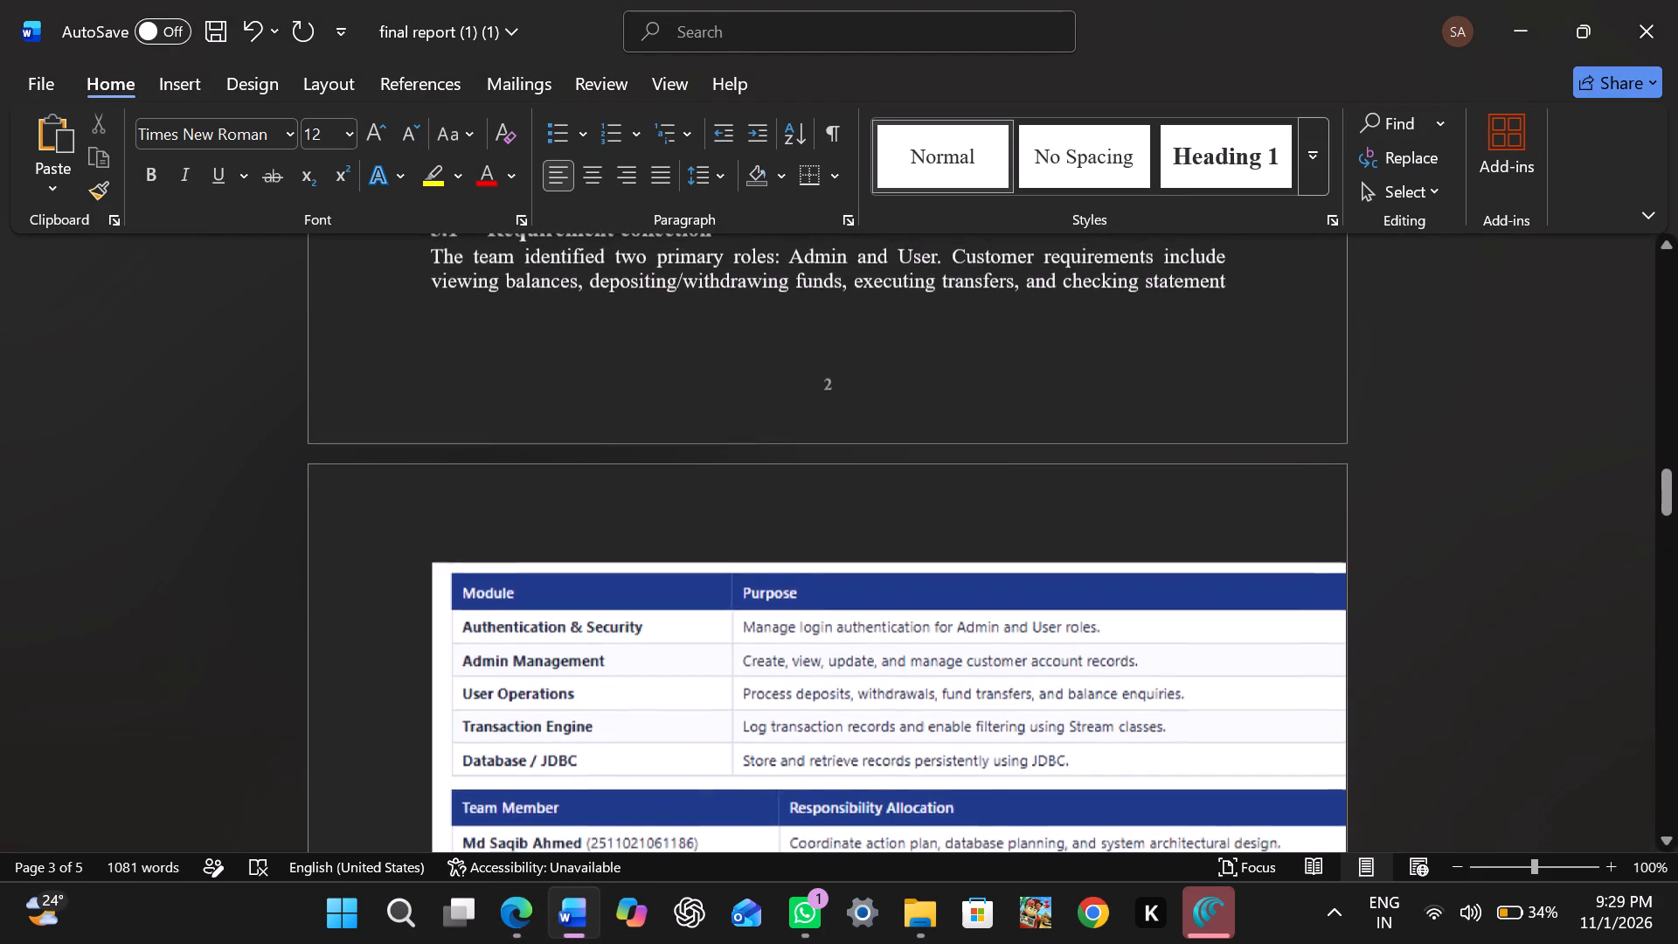
{"action": "scroll", "coordinate": [665, 691], "scroll_direction": "down", "scroll_amount": 1}
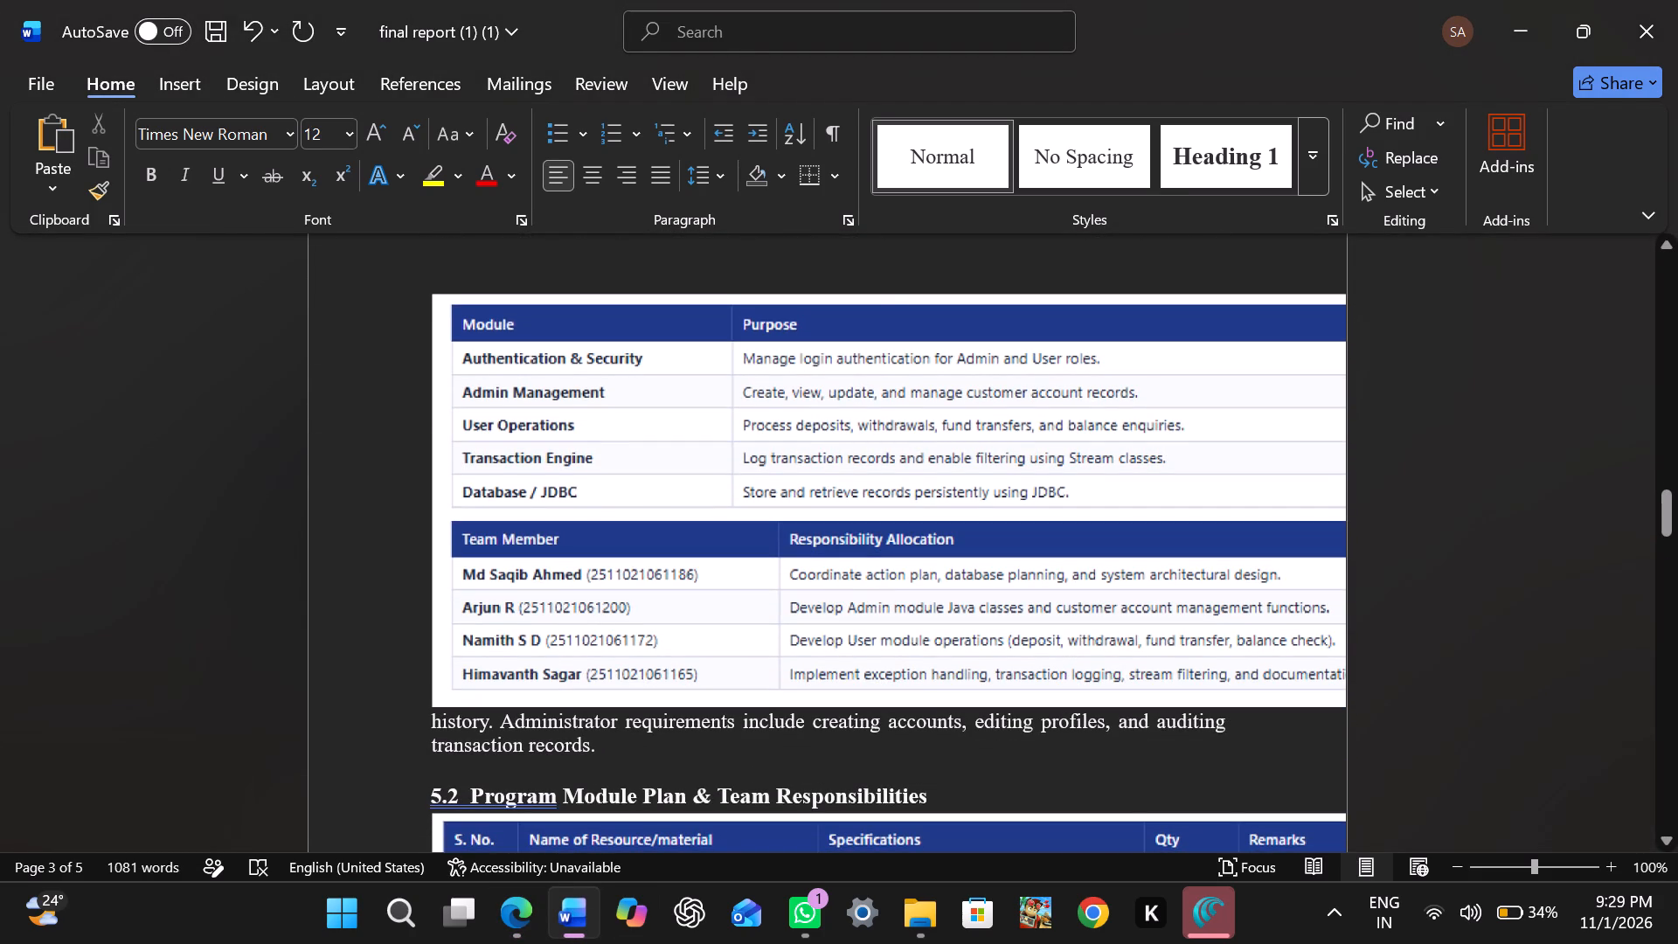
{"action": "left_click_drag", "start_coordinate": [445, 304], "coordinate": [1086, 668]}
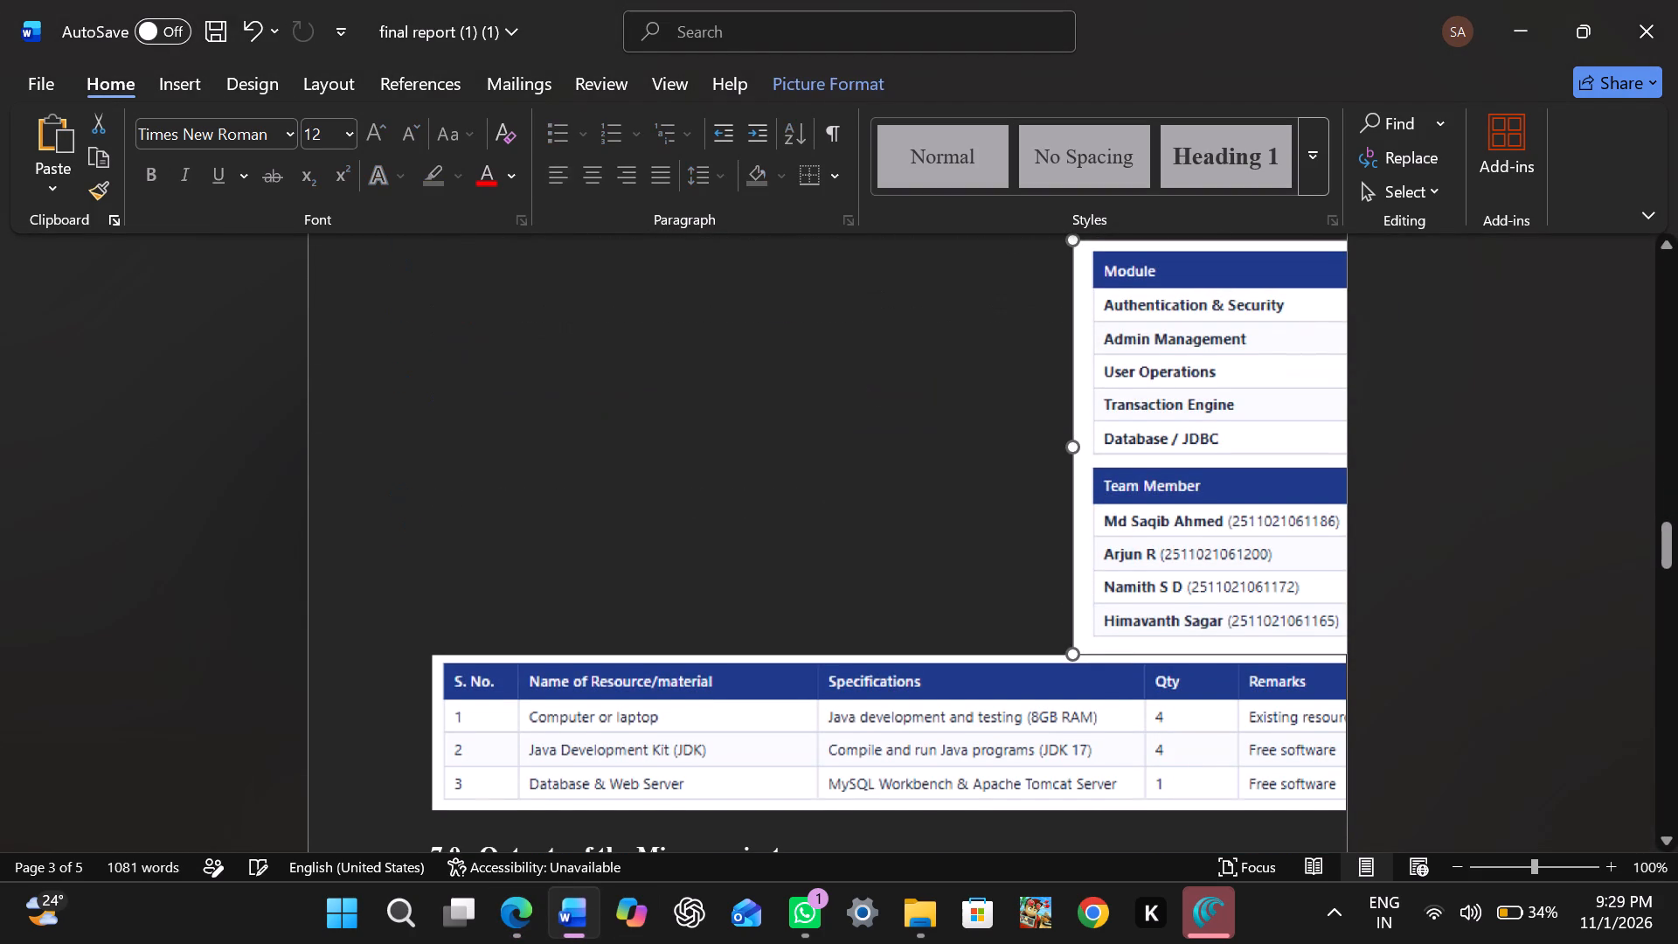
{"action": "left_click_drag", "start_coordinate": [1108, 584], "coordinate": [475, 521]}
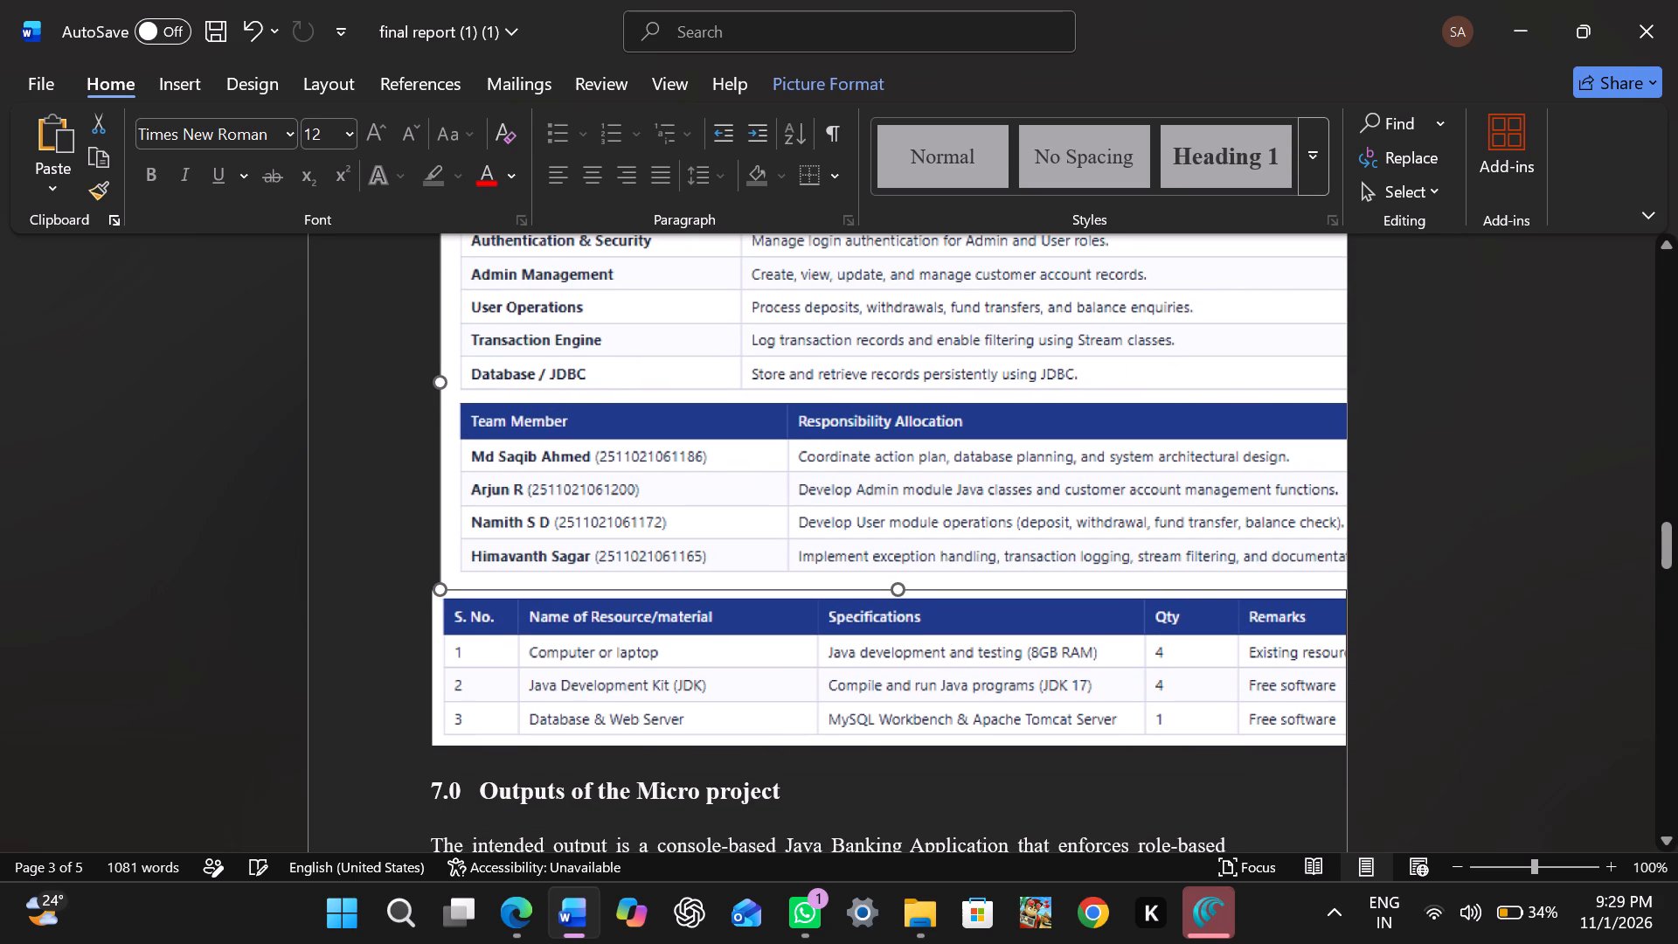
{"action": "left_click_drag", "start_coordinate": [475, 521], "coordinate": [466, 518]}
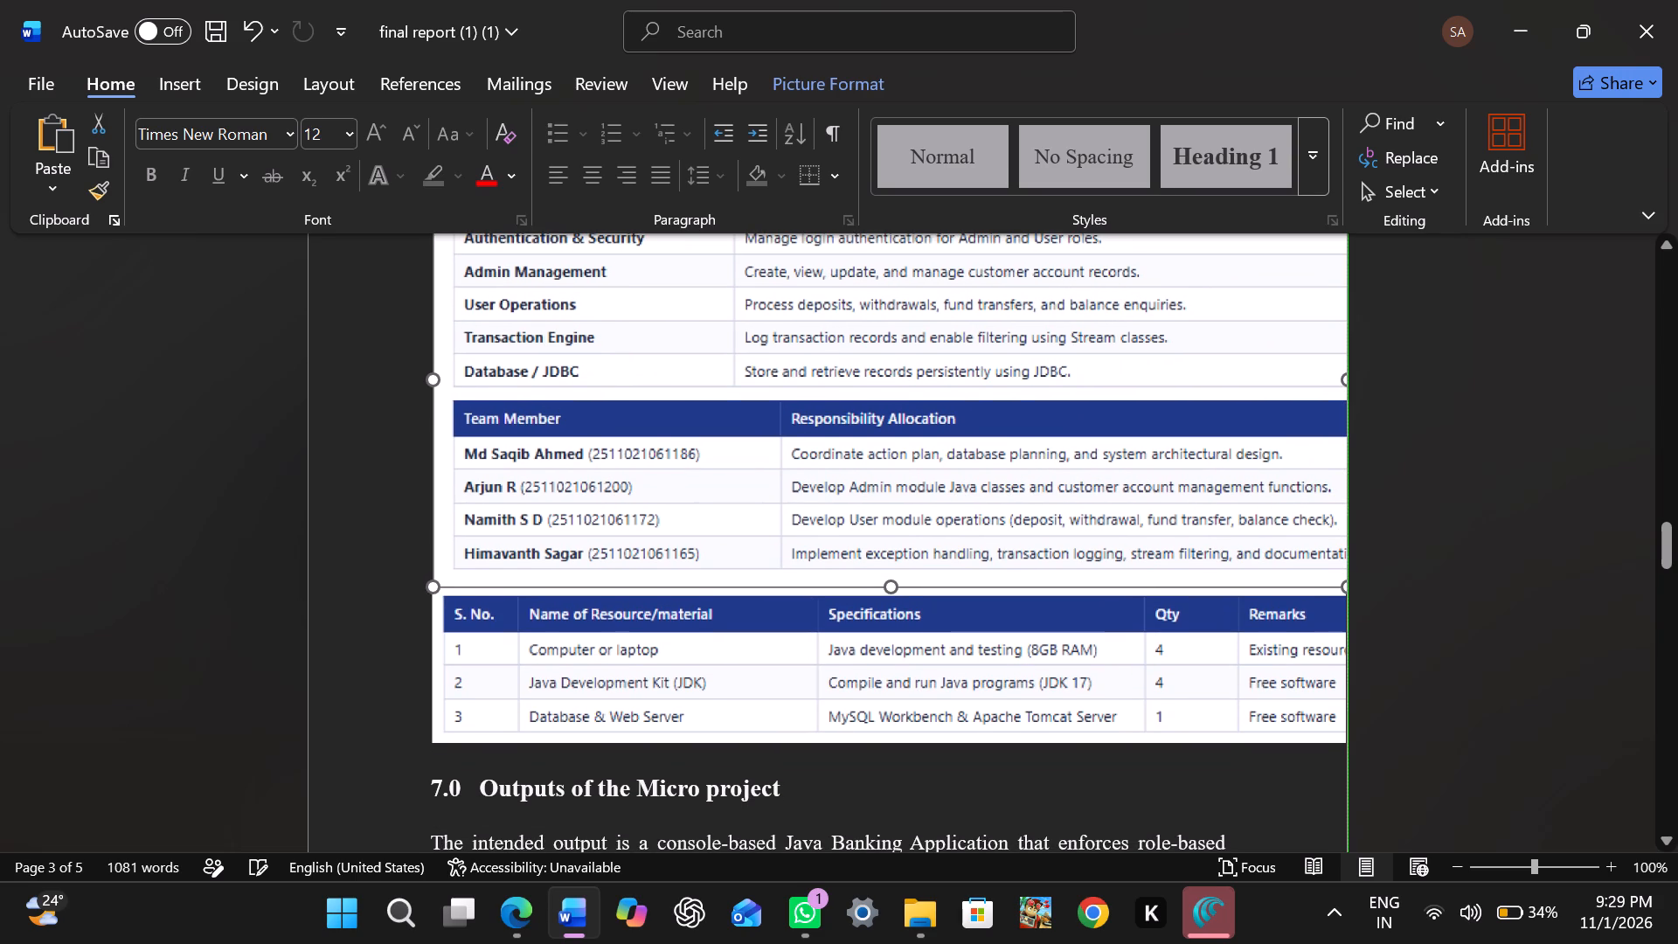
{"action": "left_click_drag", "start_coordinate": [466, 518], "coordinate": [469, 519]}
{"action": "scroll", "coordinate": [469, 519], "scroll_direction": "up", "scroll_amount": 1}
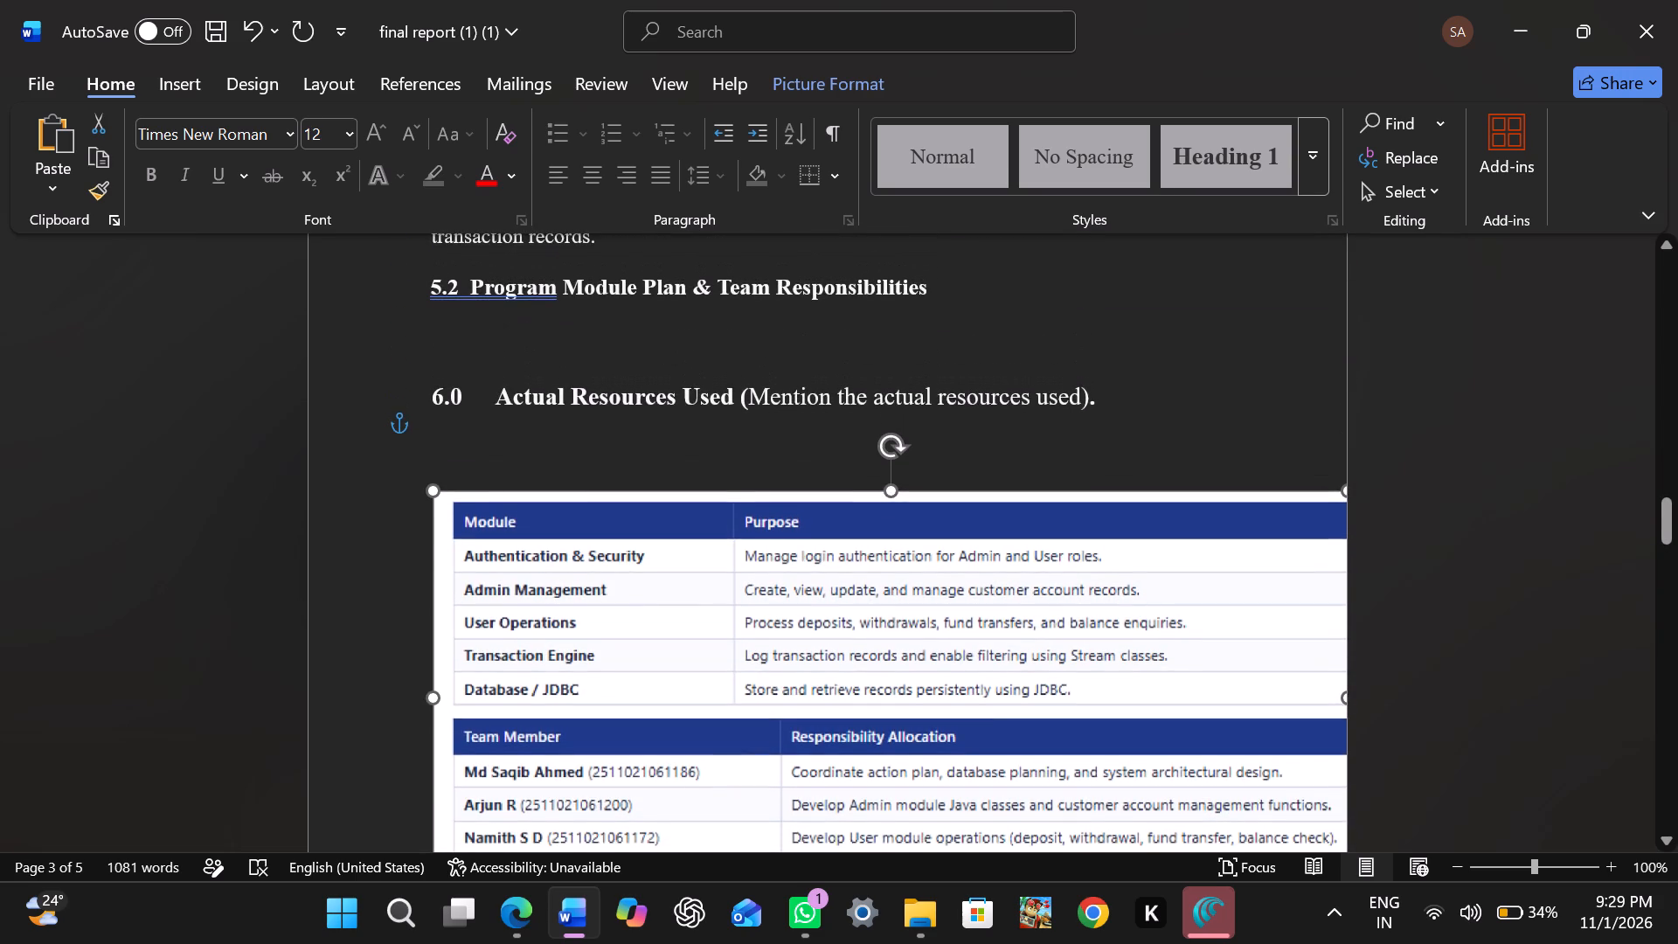
{"action": "scroll", "coordinate": [469, 519], "scroll_direction": "up", "scroll_amount": 2}
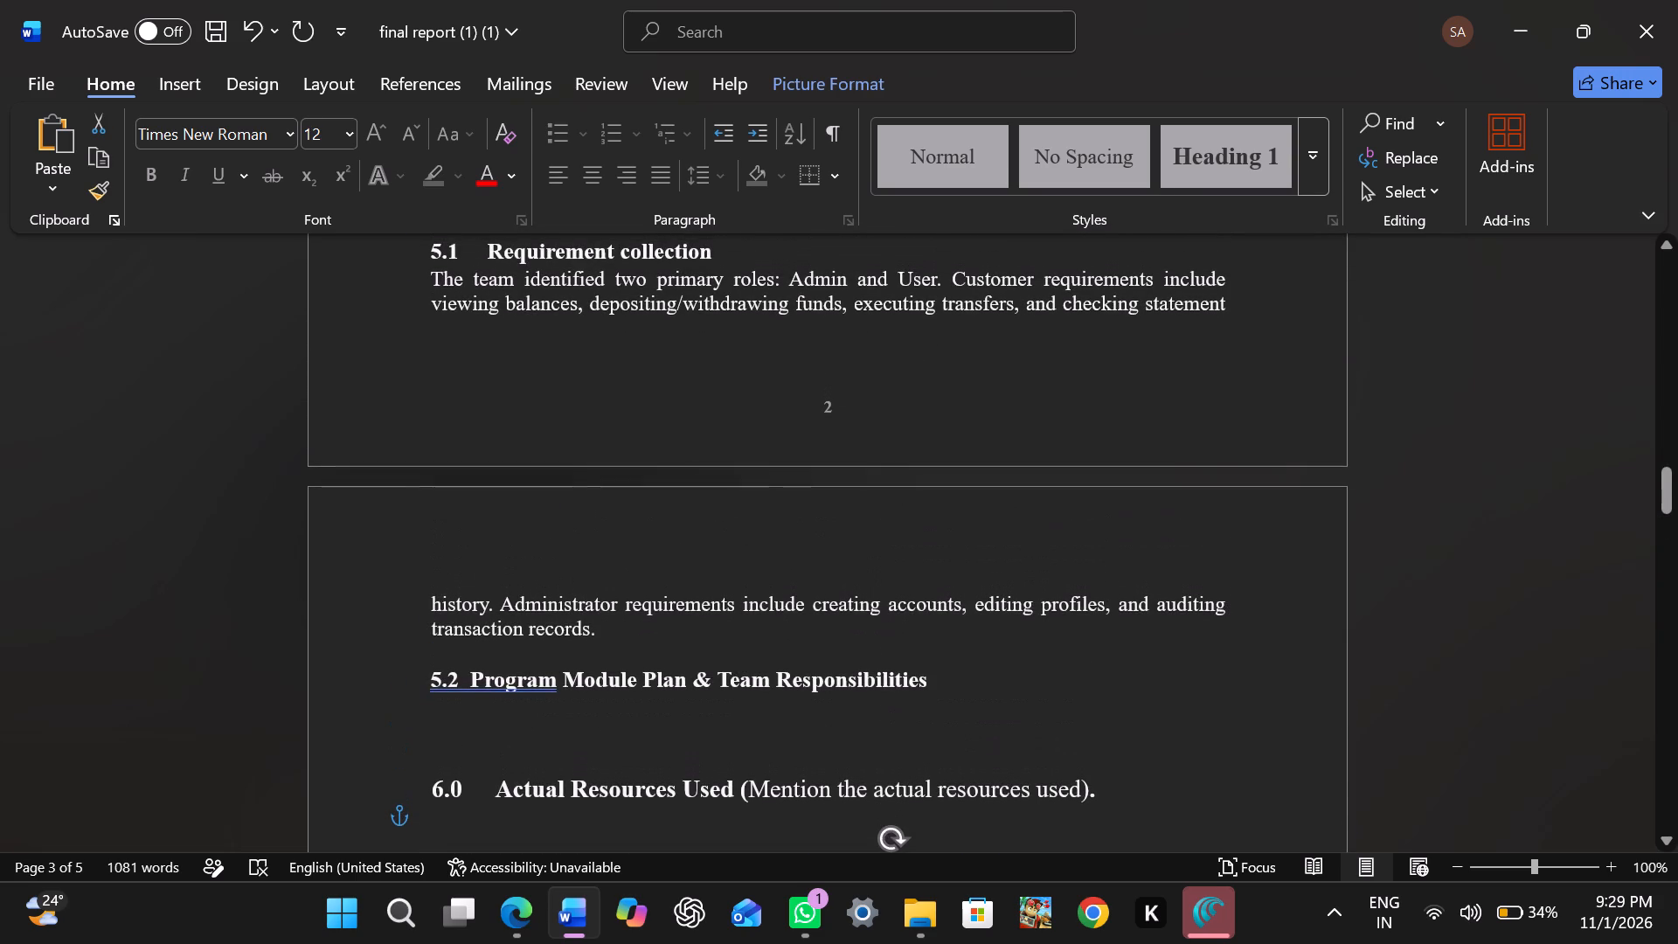
{"action": "scroll", "coordinate": [588, 705], "scroll_direction": "down", "scroll_amount": 1}
{"action": "left_click_drag", "start_coordinate": [588, 705], "coordinate": [575, 616]}
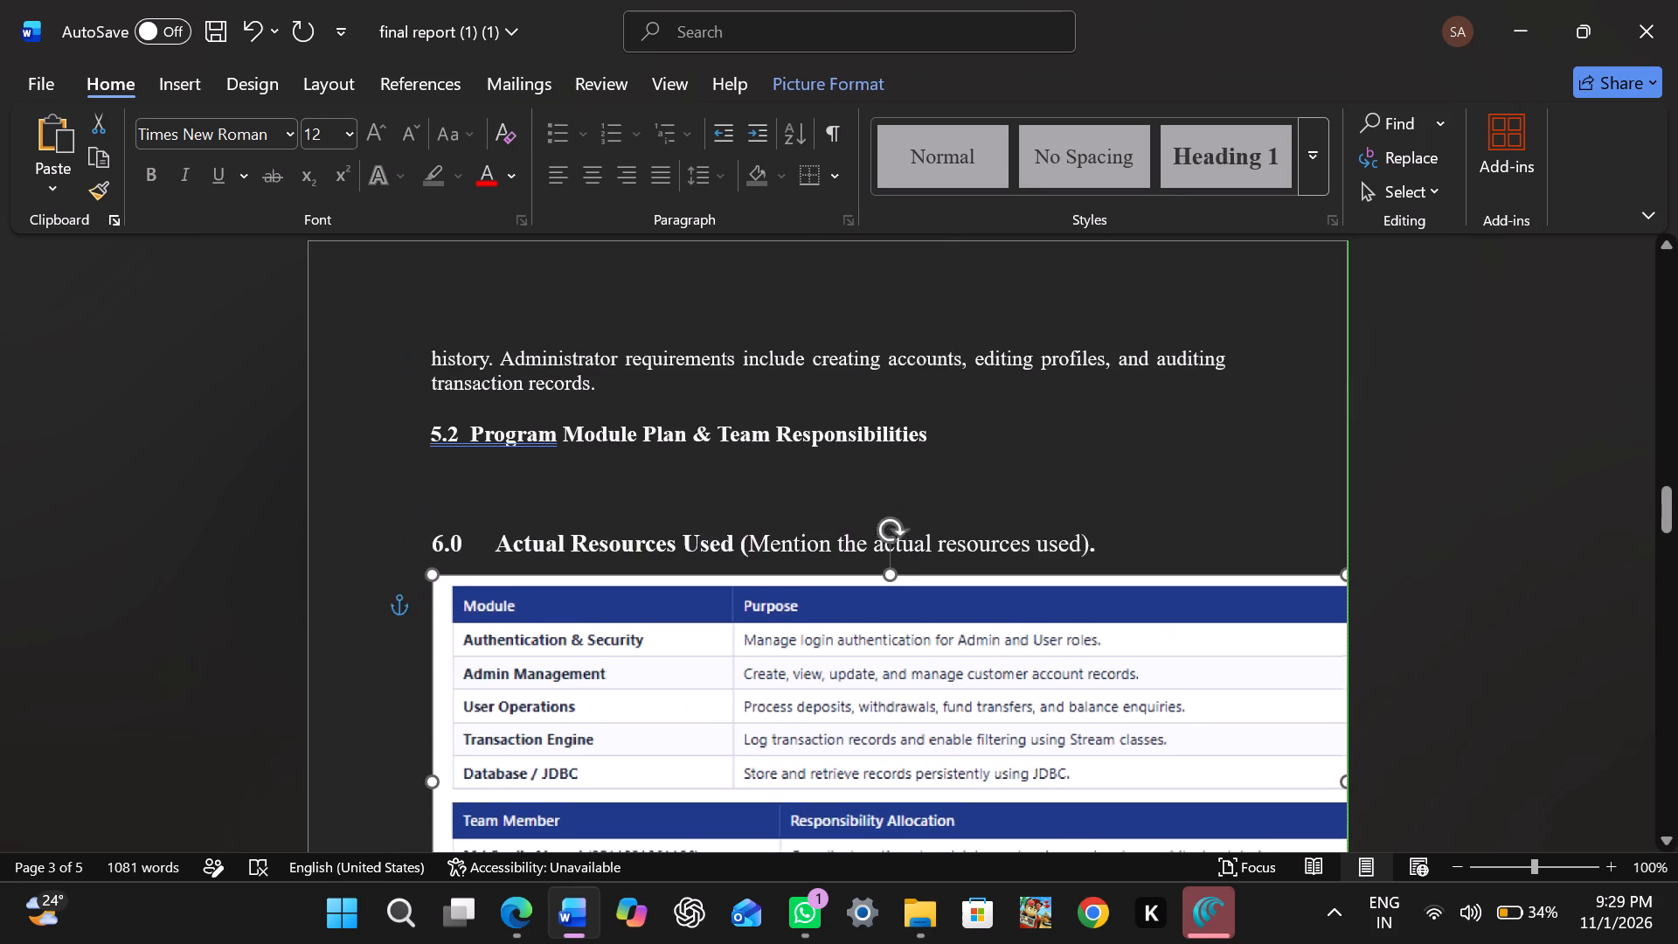
{"action": "left_click_drag", "start_coordinate": [575, 616], "coordinate": [578, 529]}
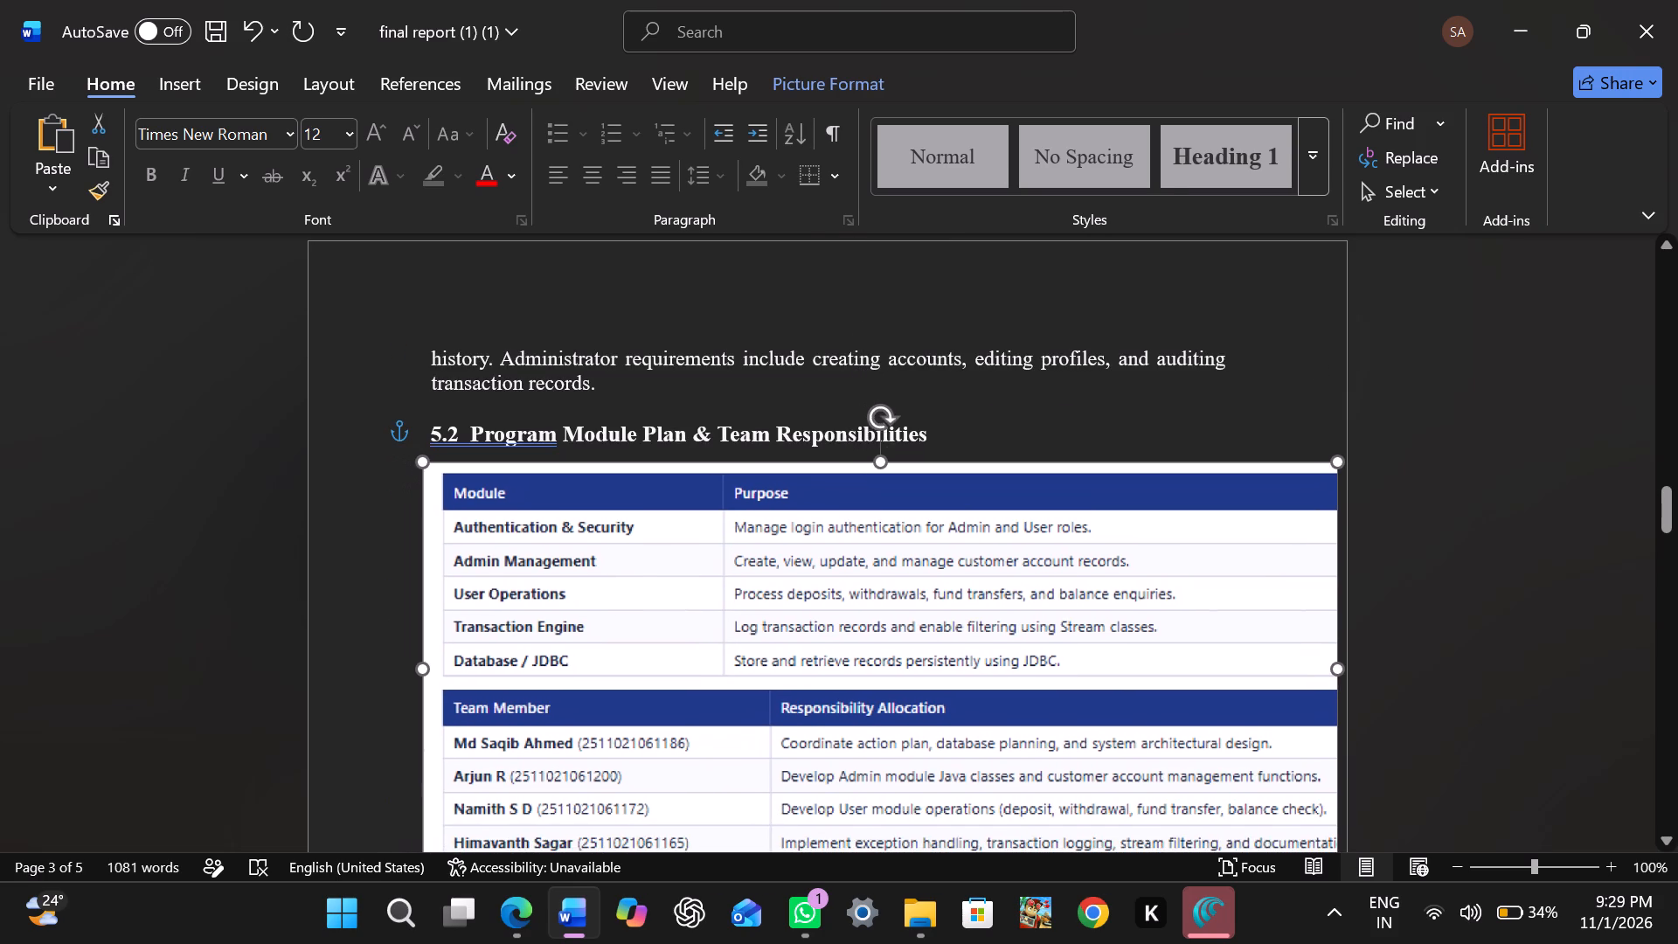
{"action": "left_click_drag", "start_coordinate": [578, 529], "coordinate": [588, 531]}
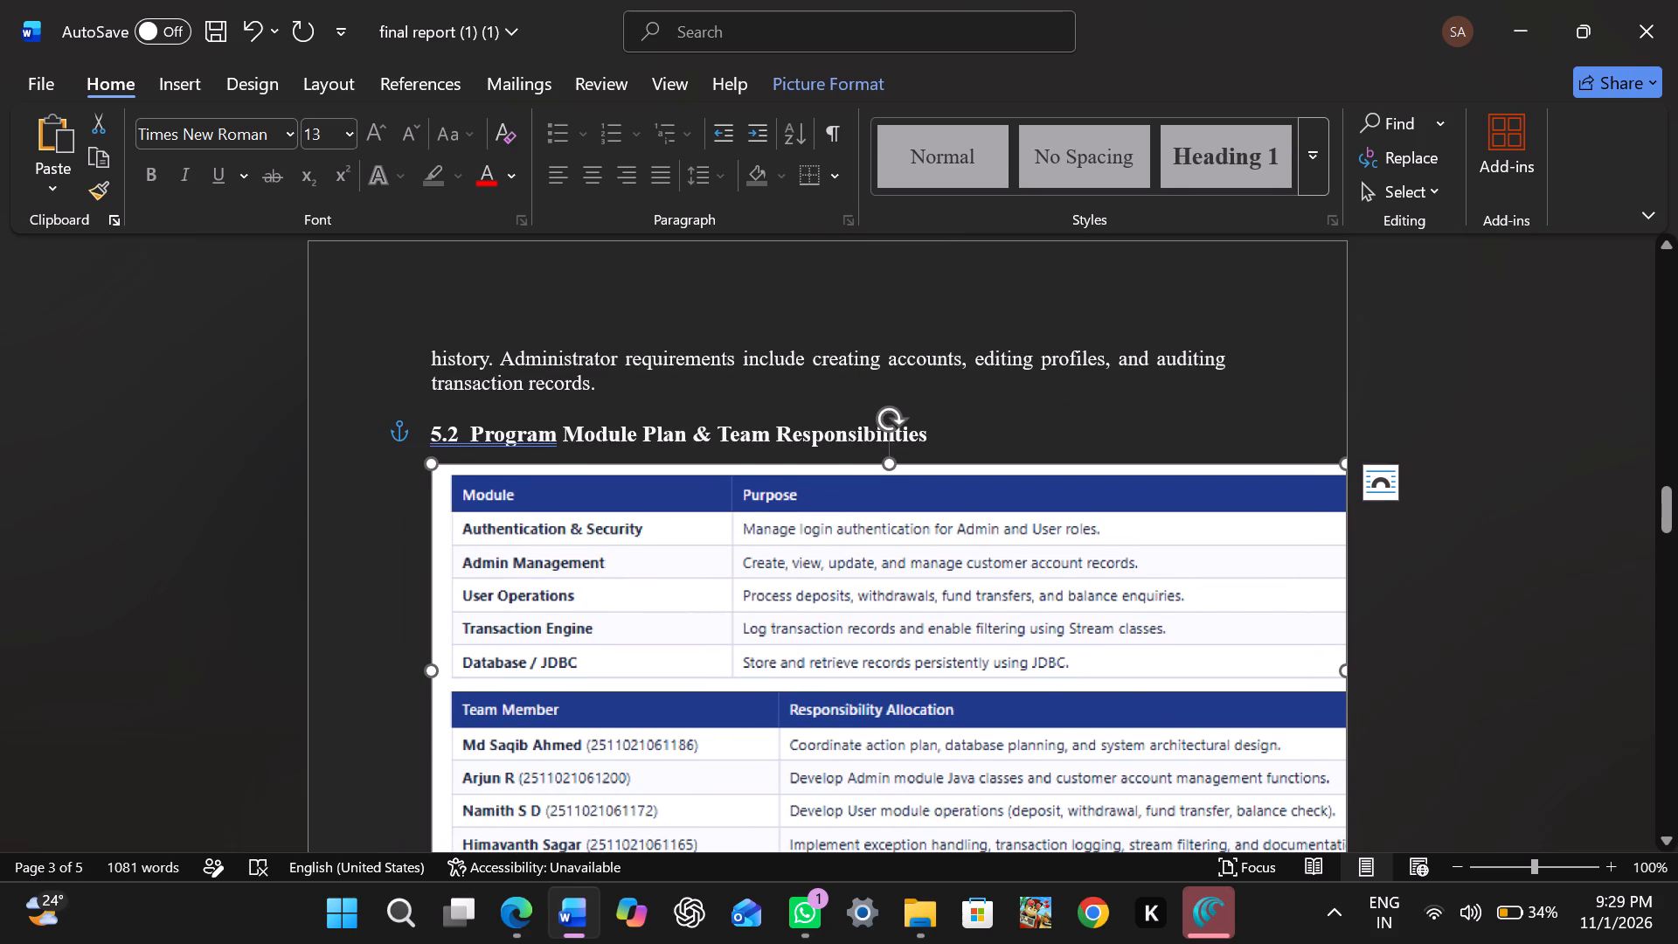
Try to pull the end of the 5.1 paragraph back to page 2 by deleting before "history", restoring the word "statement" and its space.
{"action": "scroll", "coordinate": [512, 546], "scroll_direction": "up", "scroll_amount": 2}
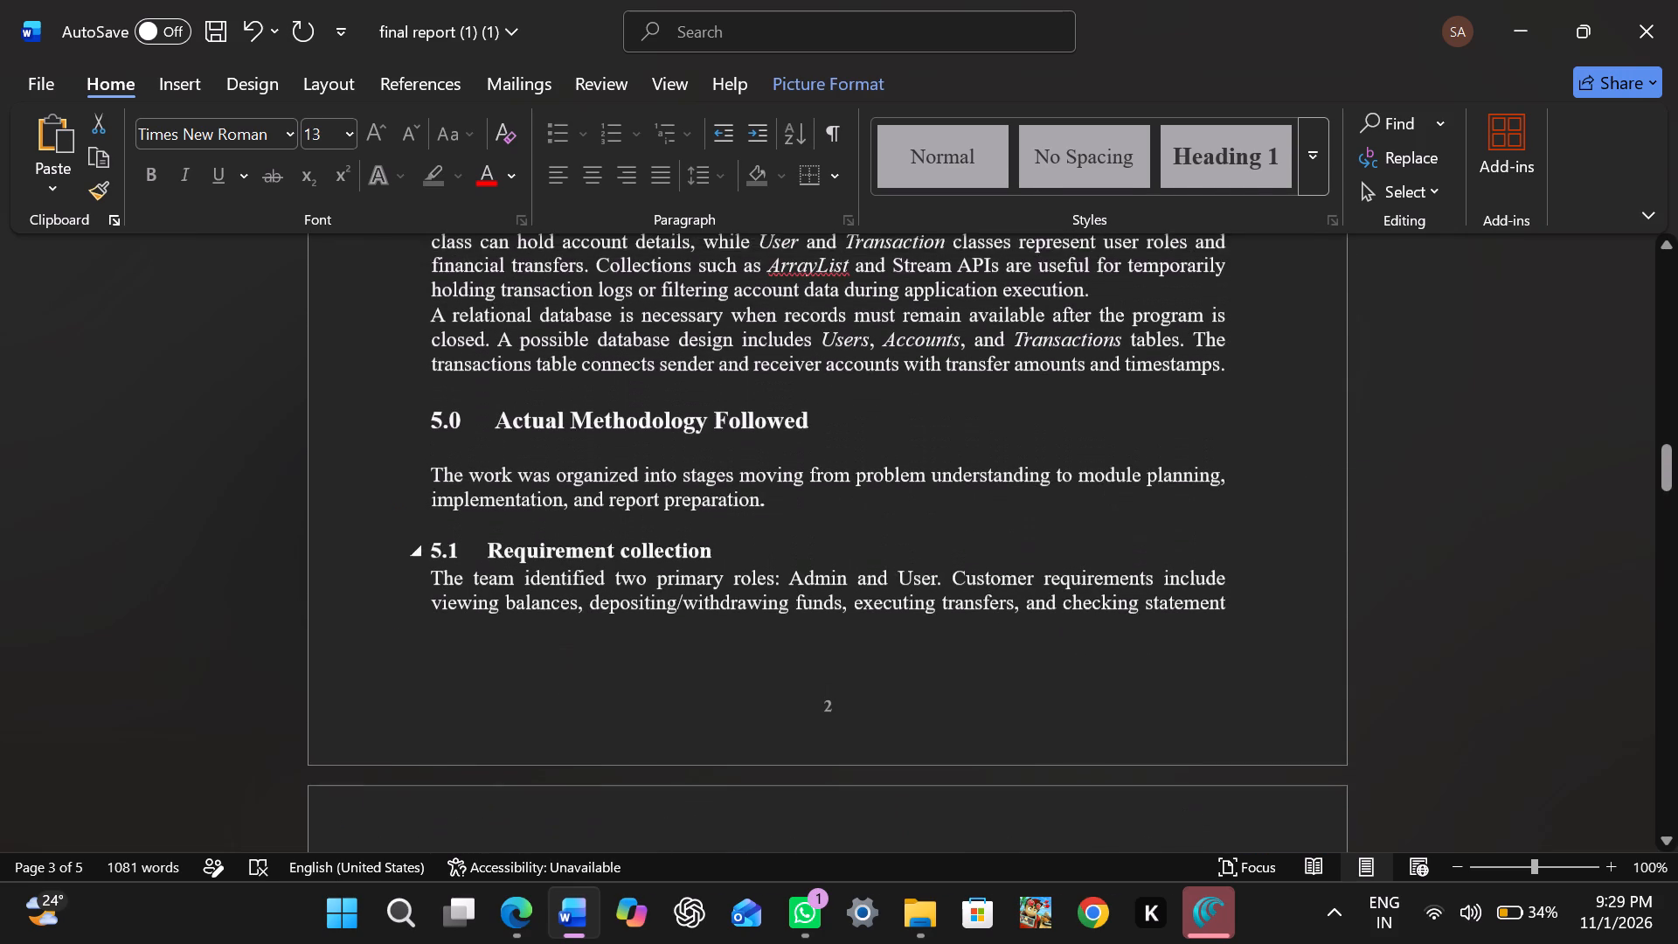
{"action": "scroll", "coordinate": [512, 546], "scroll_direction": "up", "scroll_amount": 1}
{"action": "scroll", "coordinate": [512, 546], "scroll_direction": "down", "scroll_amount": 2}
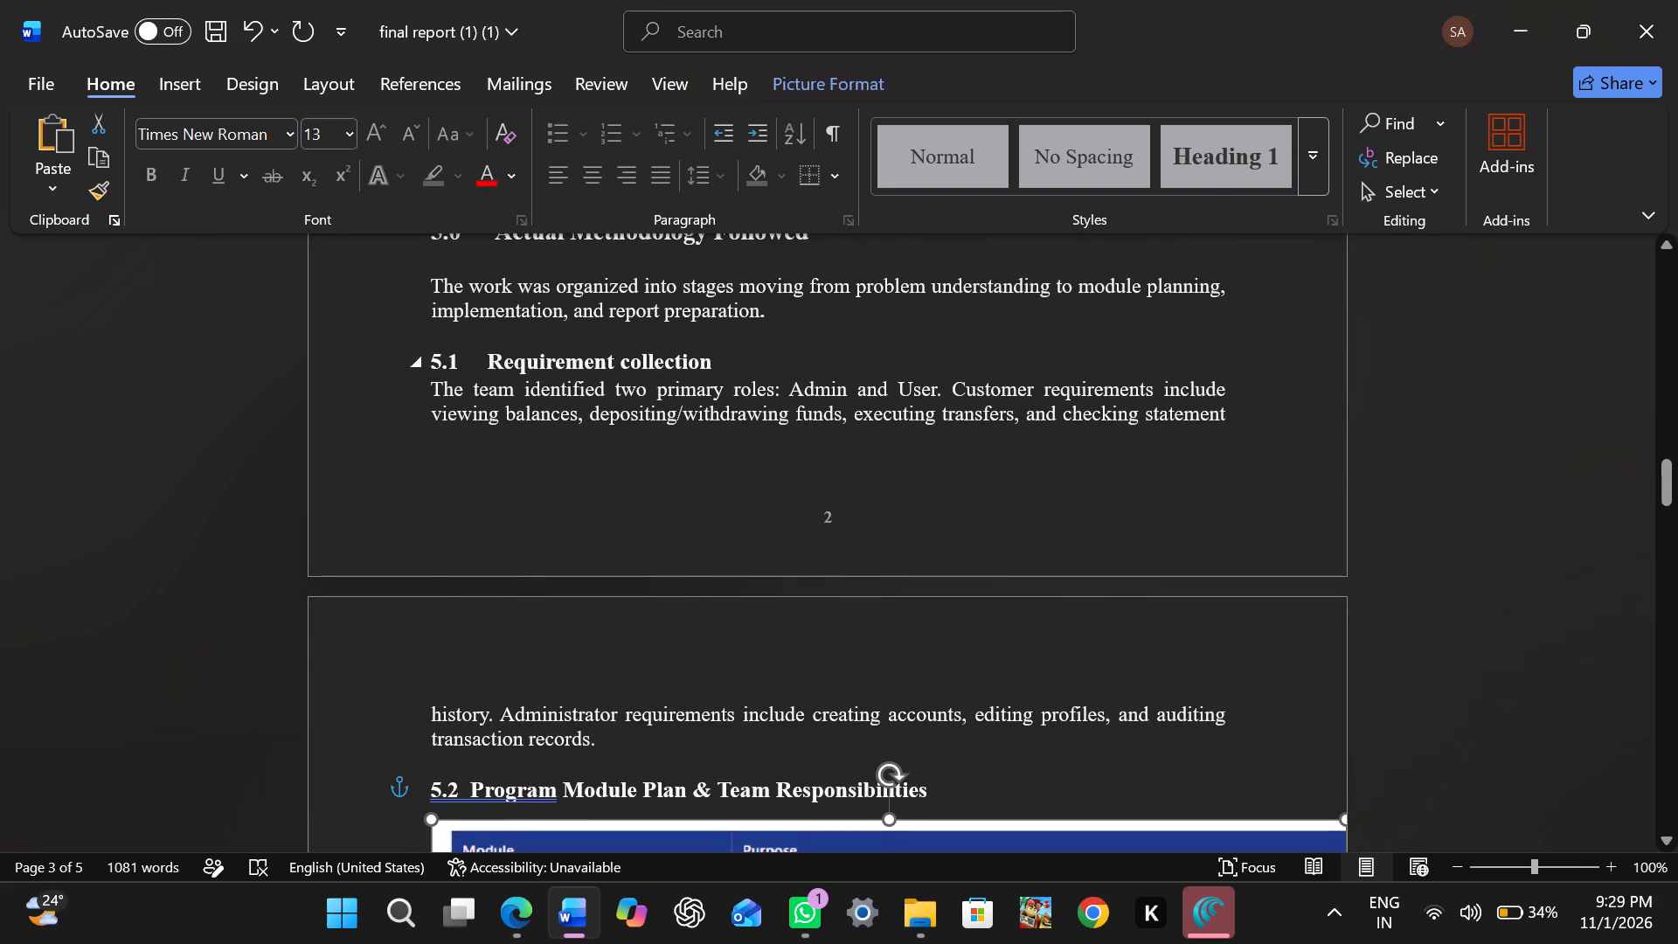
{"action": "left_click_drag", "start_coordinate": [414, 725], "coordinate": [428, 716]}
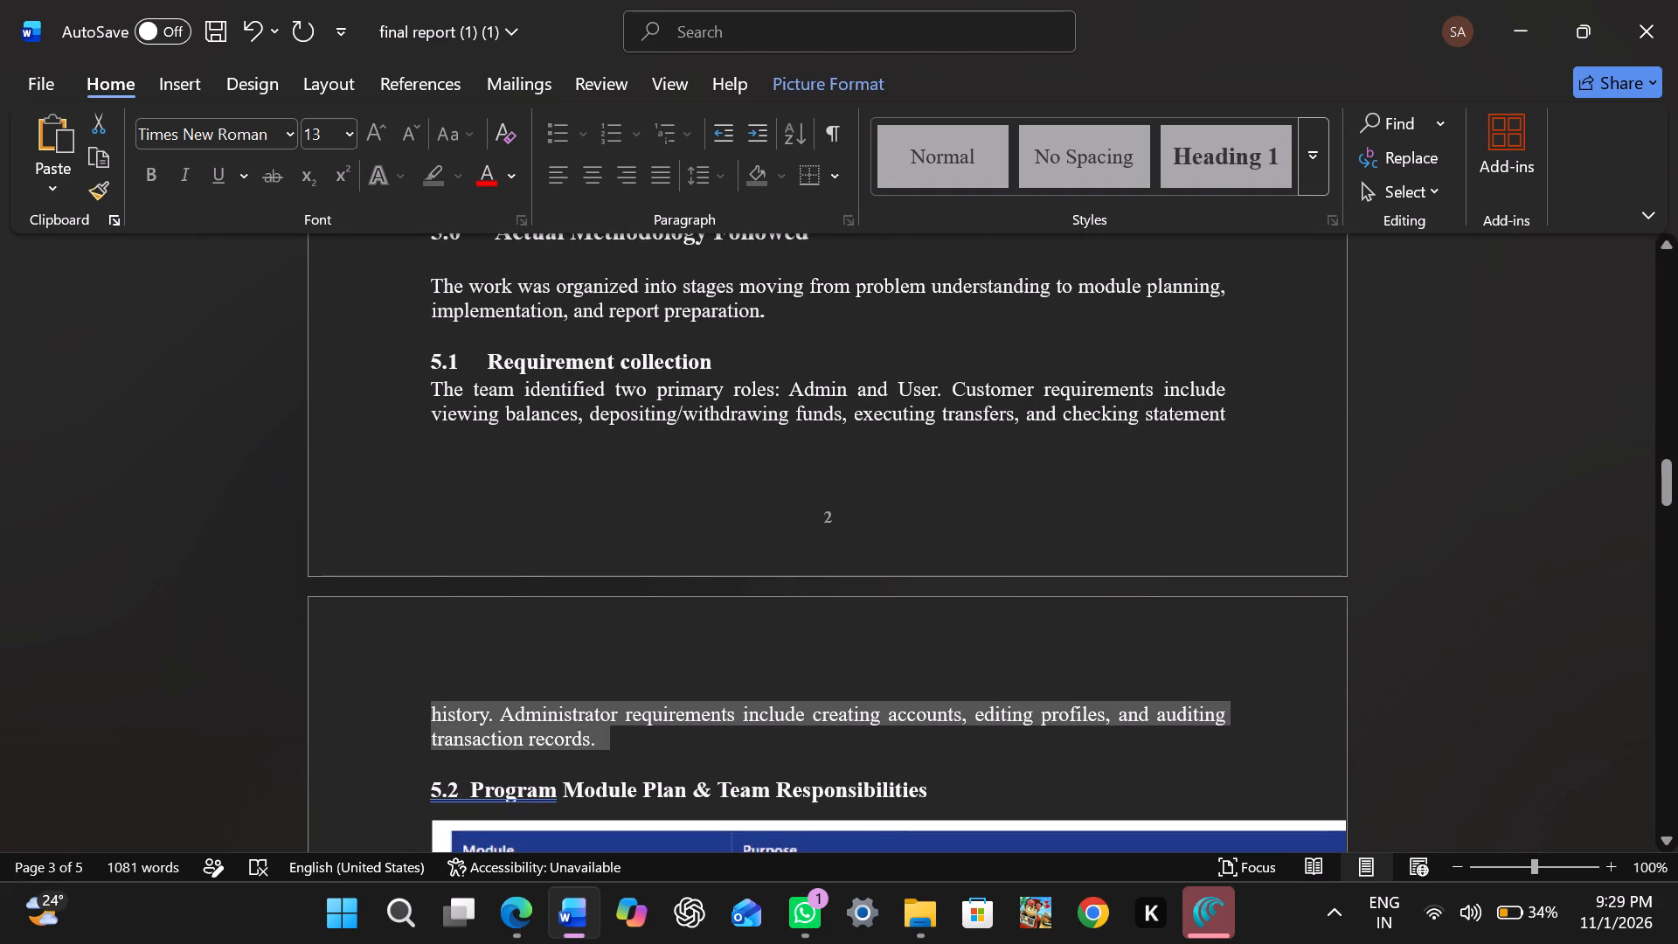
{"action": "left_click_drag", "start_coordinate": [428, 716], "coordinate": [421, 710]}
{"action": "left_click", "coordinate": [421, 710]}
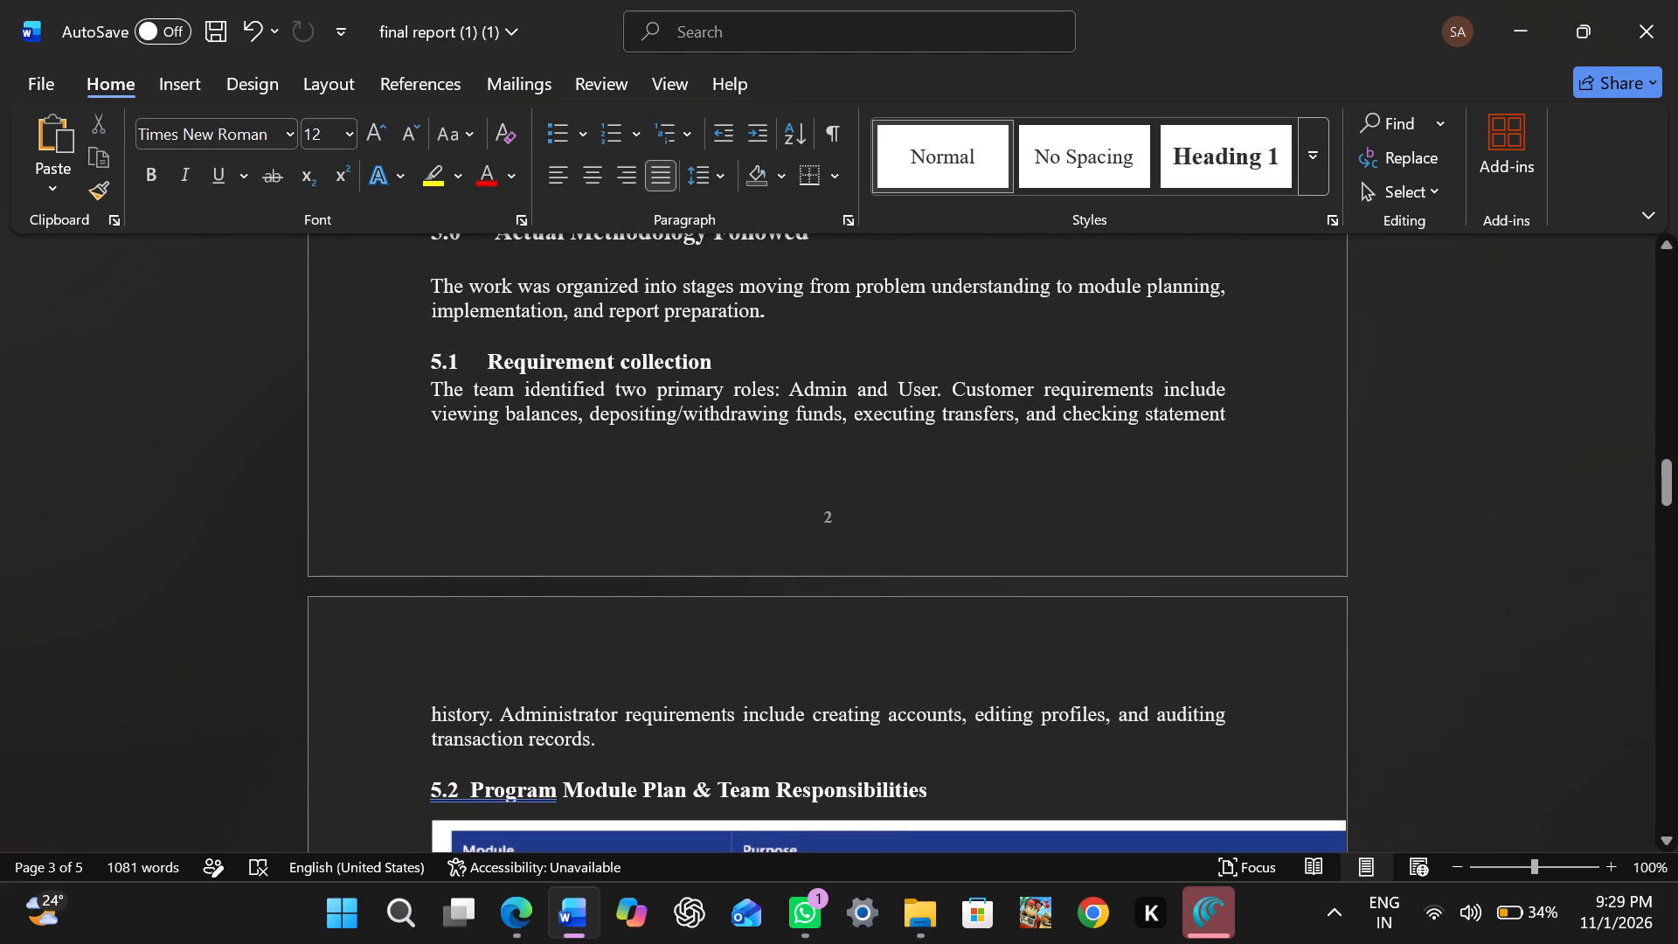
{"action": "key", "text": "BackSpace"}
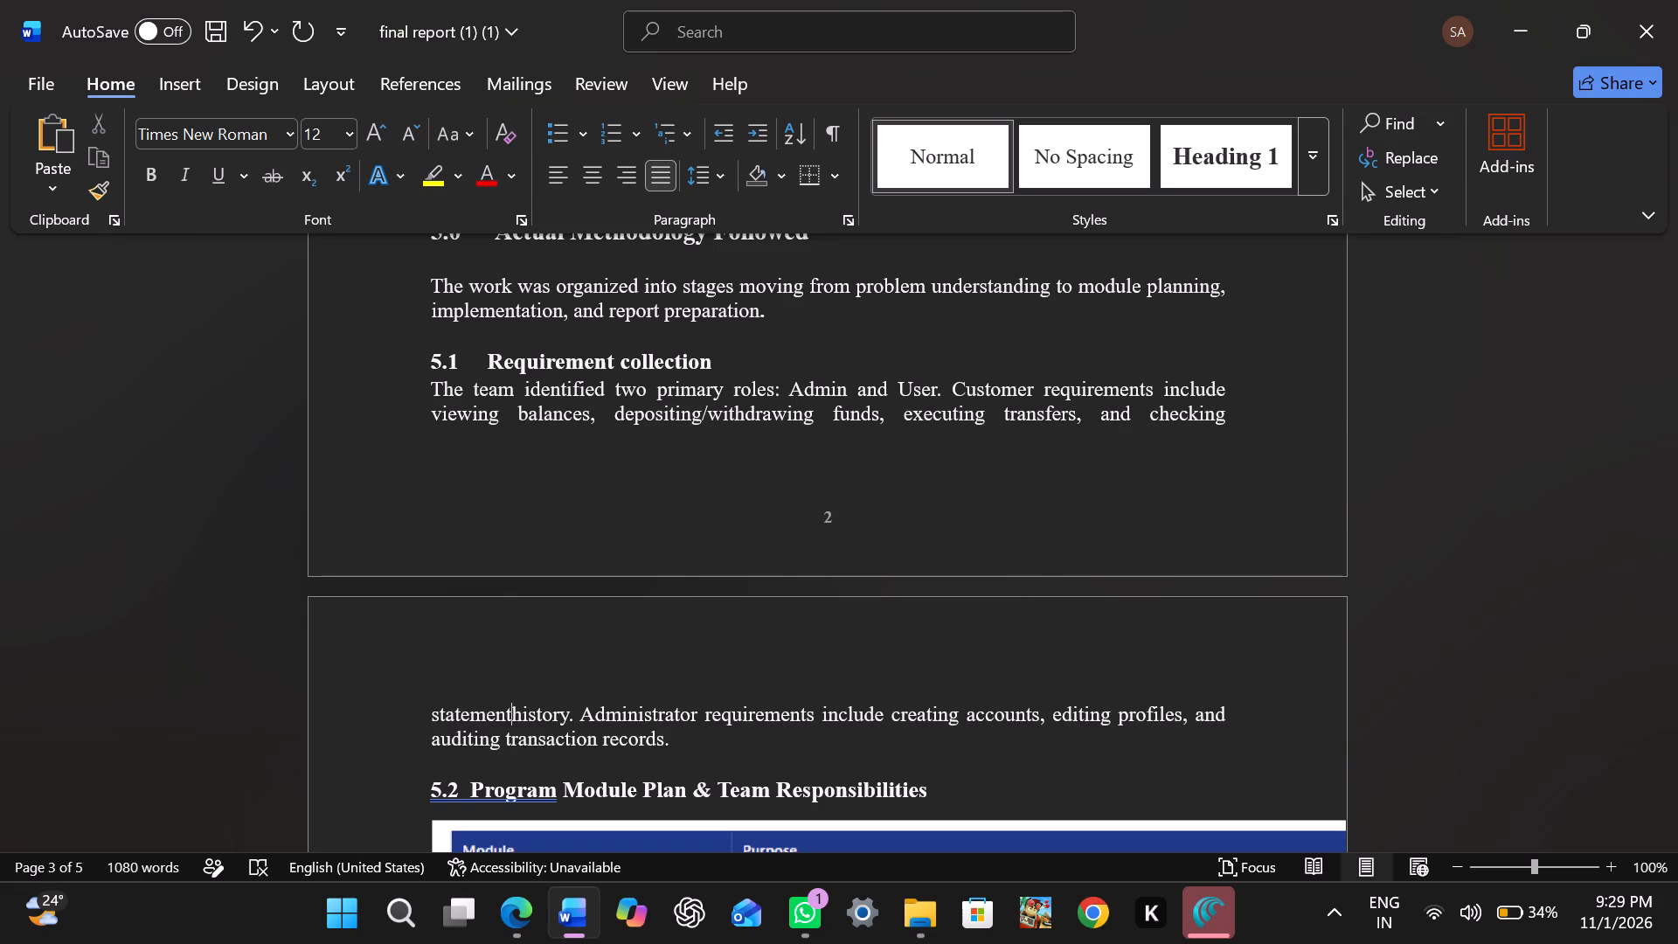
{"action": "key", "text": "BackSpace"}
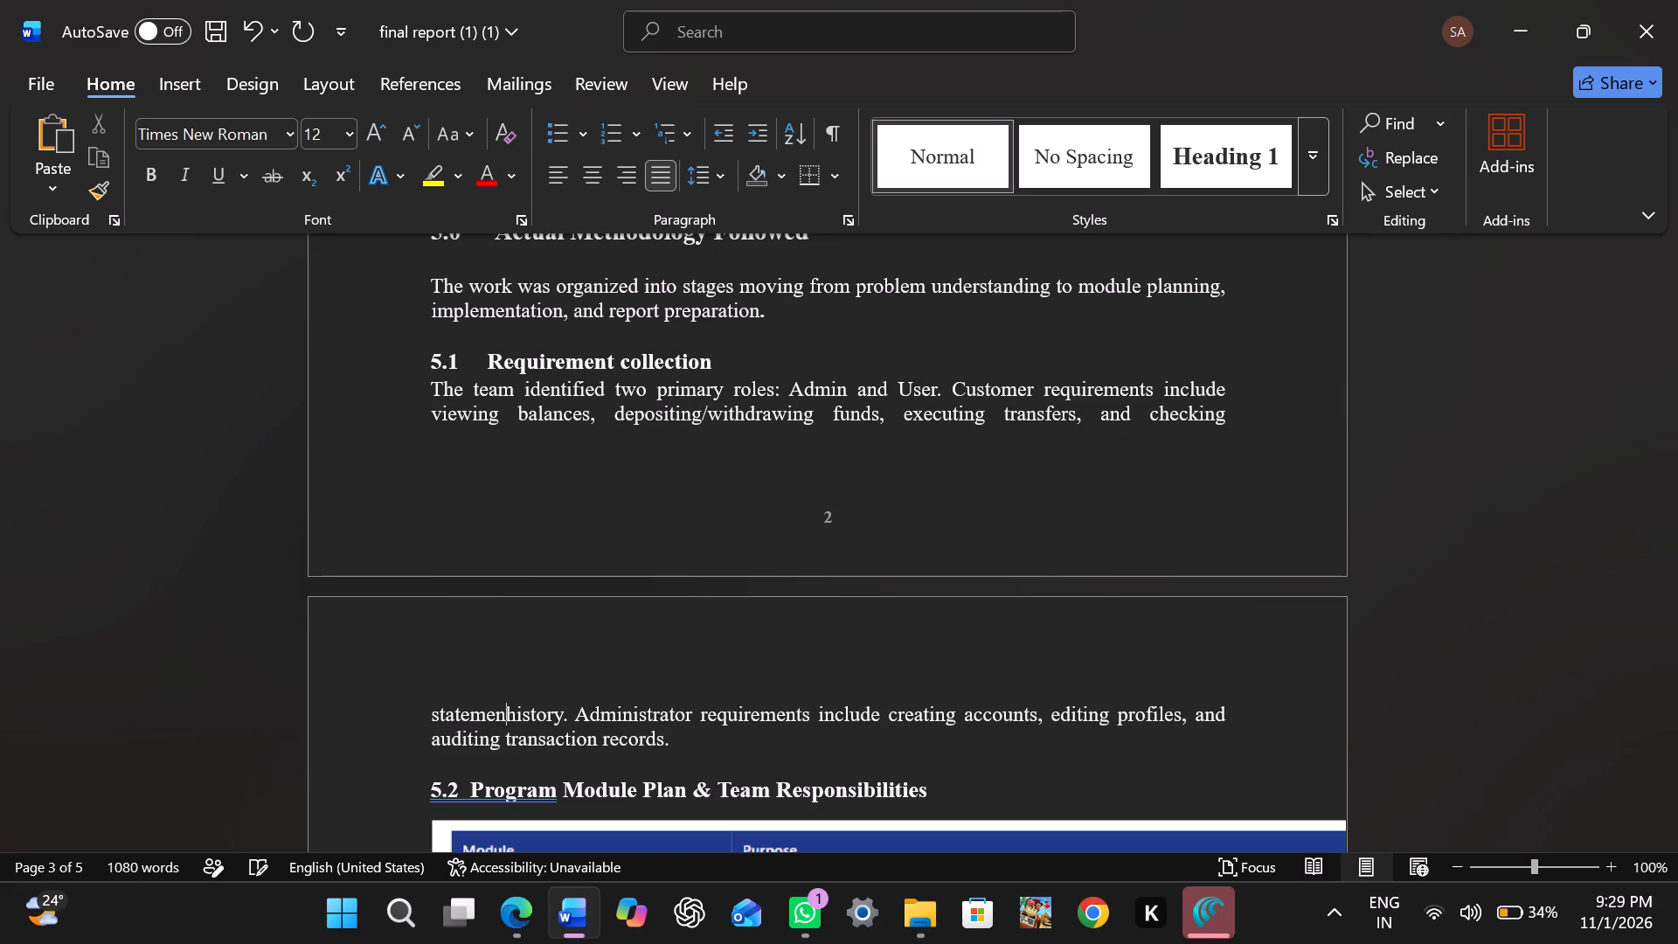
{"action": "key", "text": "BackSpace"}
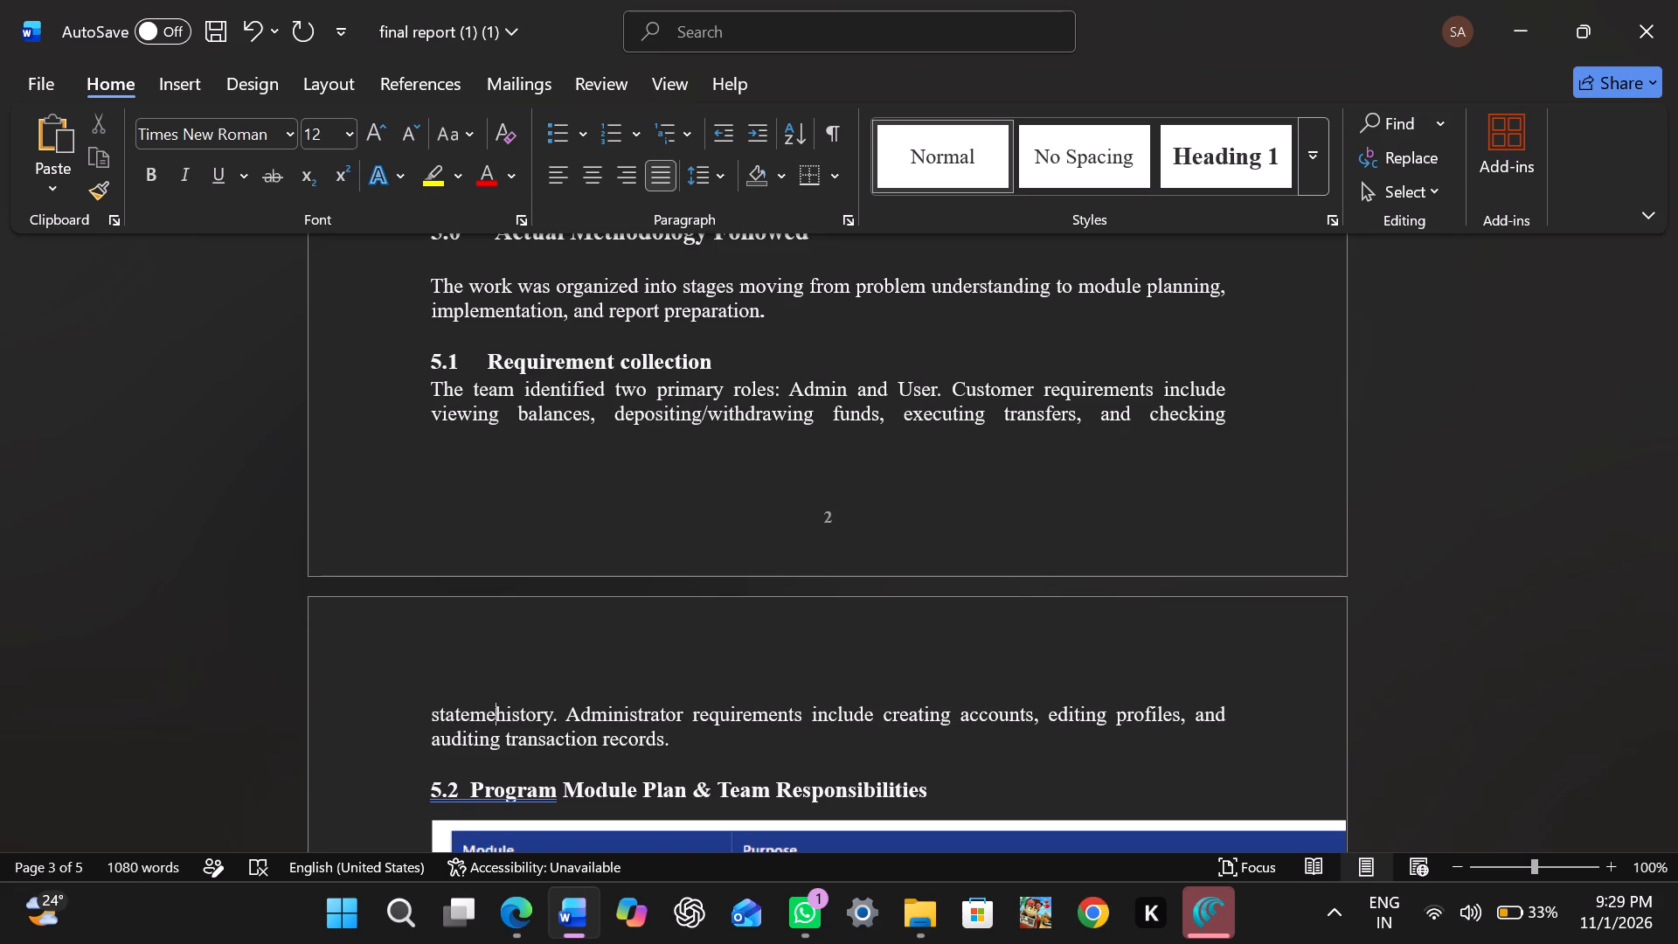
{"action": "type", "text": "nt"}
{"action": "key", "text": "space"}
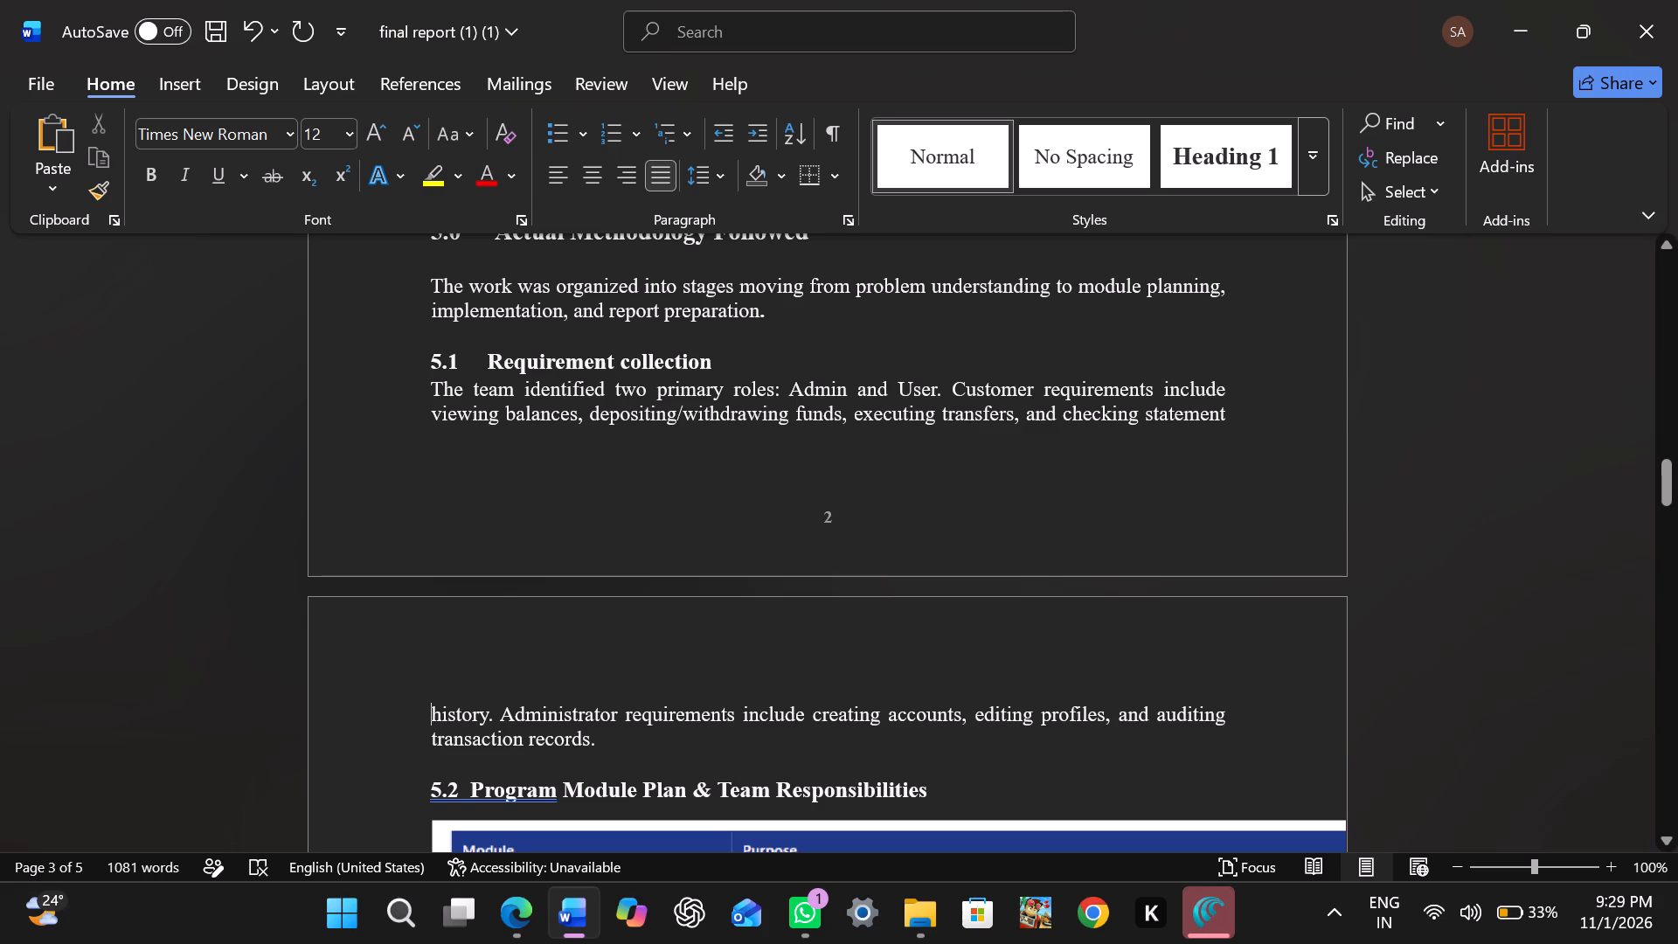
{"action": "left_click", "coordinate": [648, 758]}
Compare the page break around 5.1 and 5.2 and the placement of the tables up to section 6.0 between Word and the PDF.
{"action": "scroll", "coordinate": [648, 758], "scroll_direction": "up", "scroll_amount": 1}
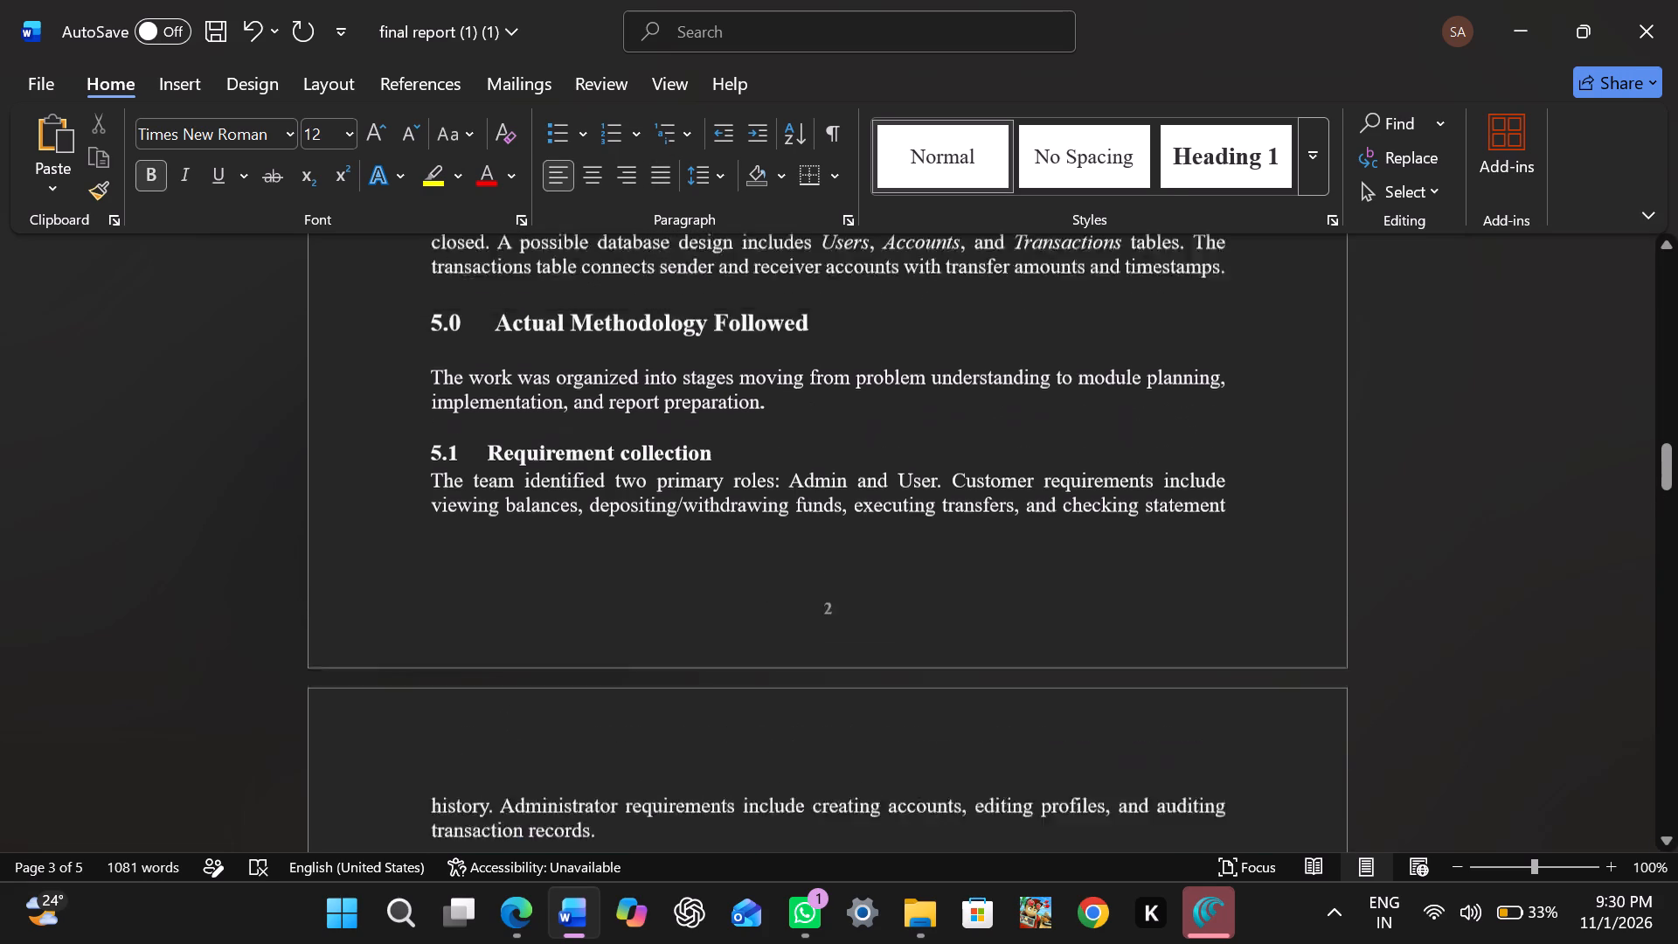
{"action": "scroll", "coordinate": [648, 758], "scroll_direction": "up", "scroll_amount": 1}
{"action": "scroll", "coordinate": [648, 758], "scroll_direction": "down", "scroll_amount": 1}
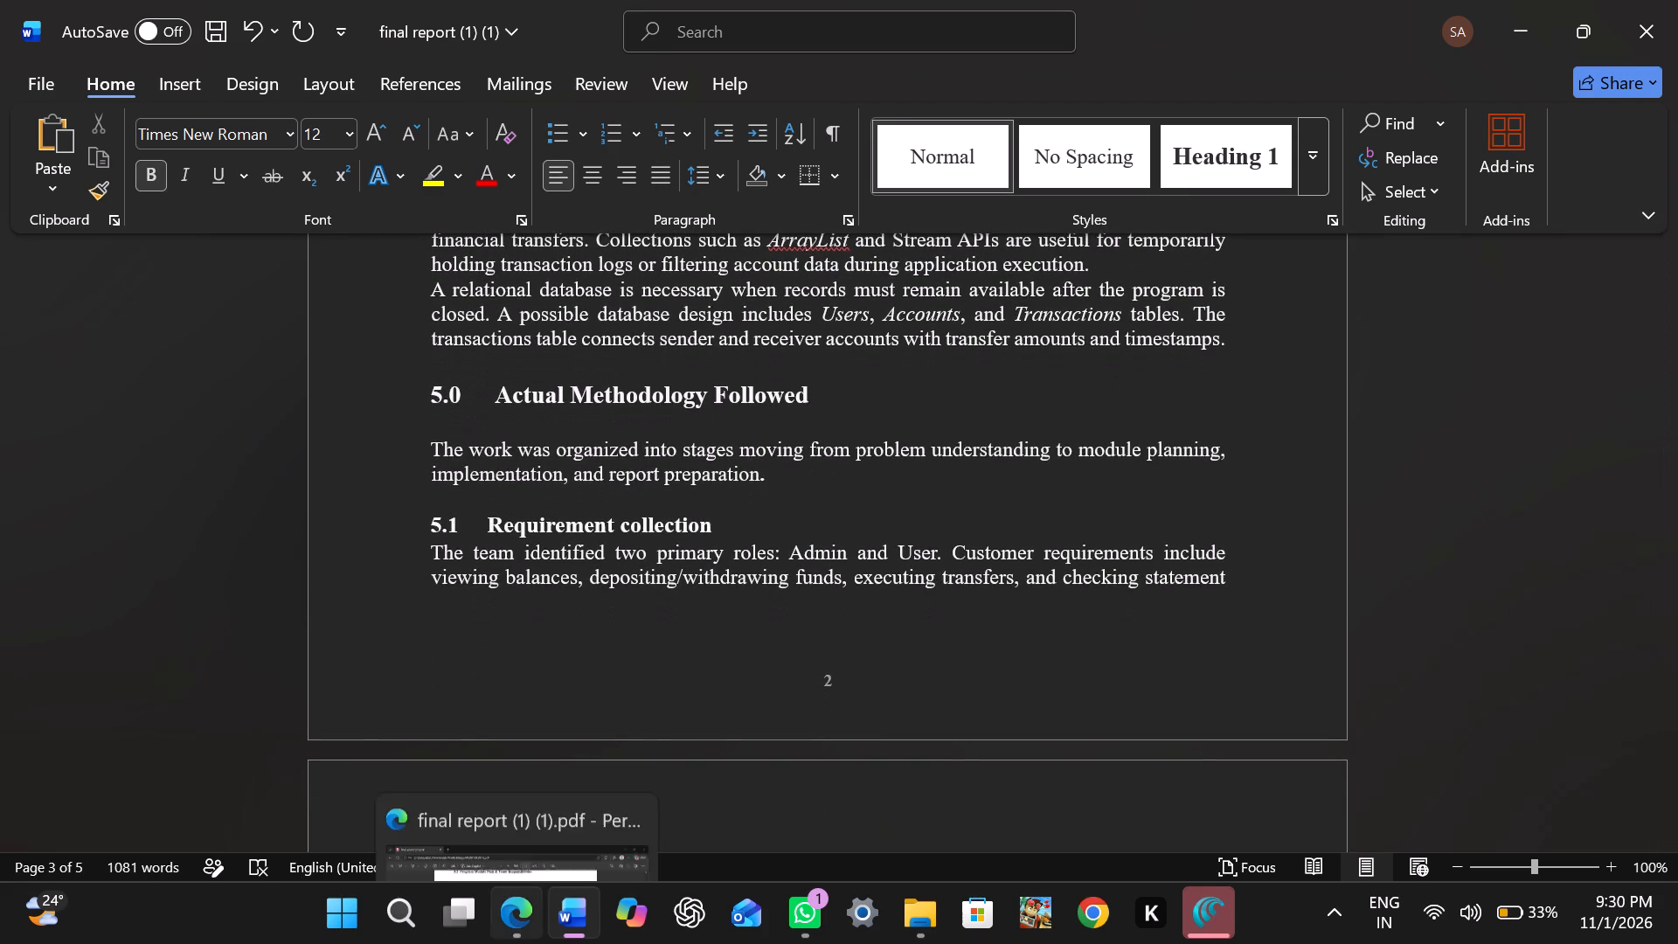
{"action": "left_click", "coordinate": [524, 943]}
{"action": "scroll", "coordinate": [683, 637], "scroll_direction": "up", "scroll_amount": 2}
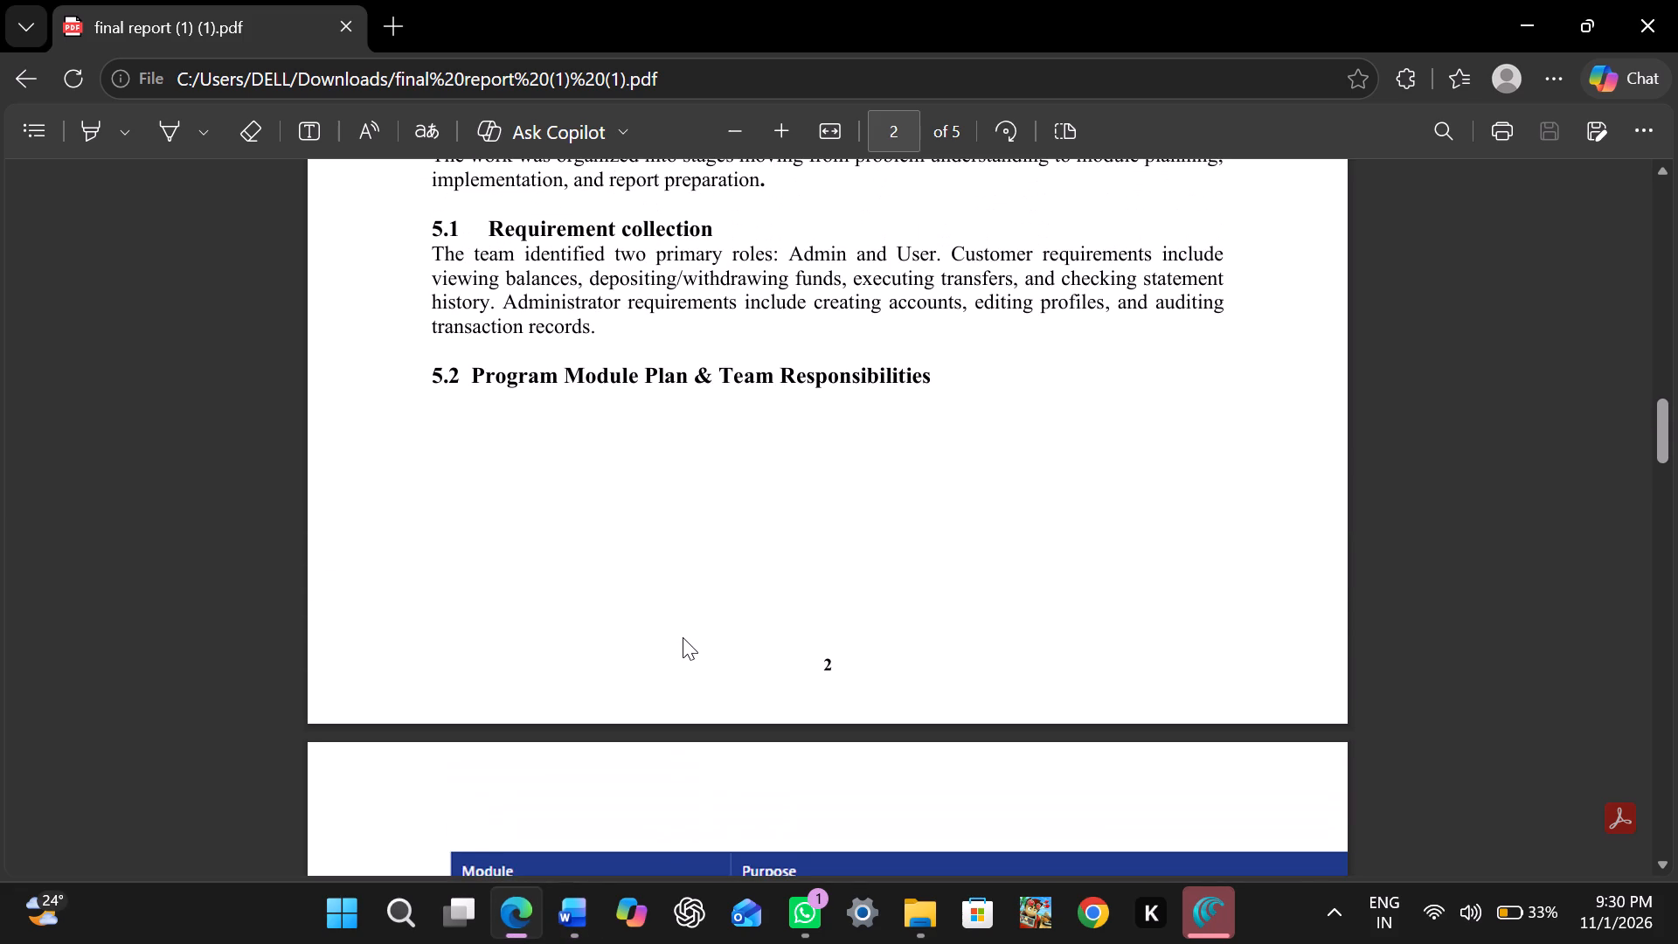
{"action": "left_click", "coordinate": [575, 917]}
{"action": "scroll", "coordinate": [712, 649], "scroll_direction": "down", "scroll_amount": 1}
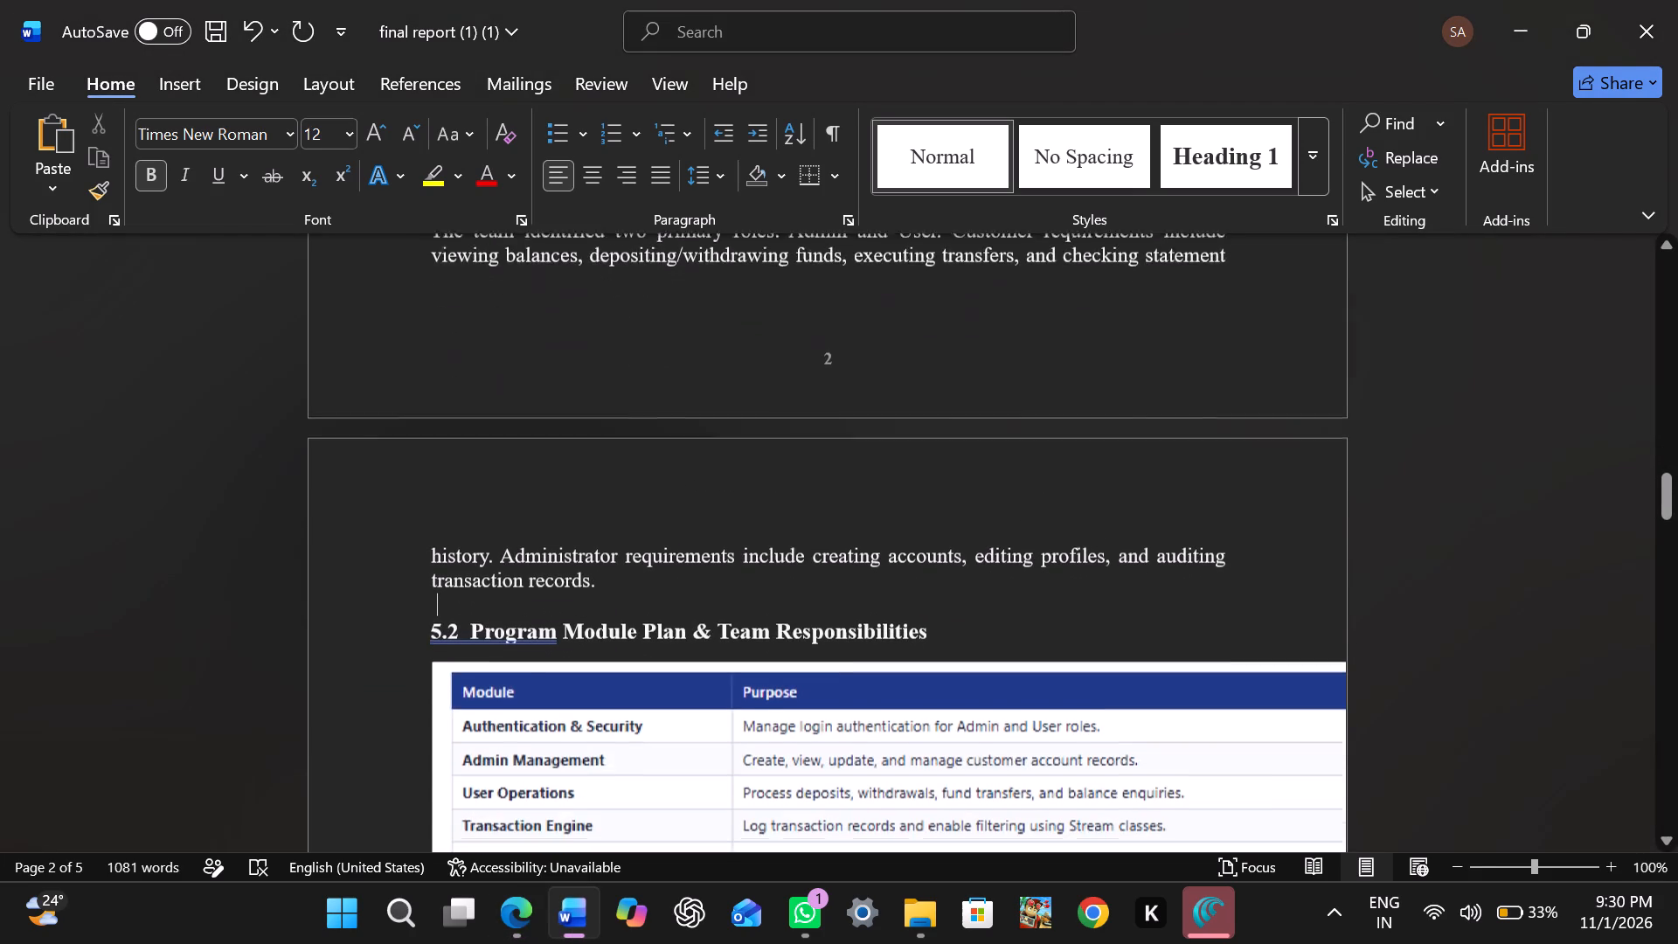
{"action": "scroll", "coordinate": [712, 649], "scroll_direction": "down", "scroll_amount": 3}
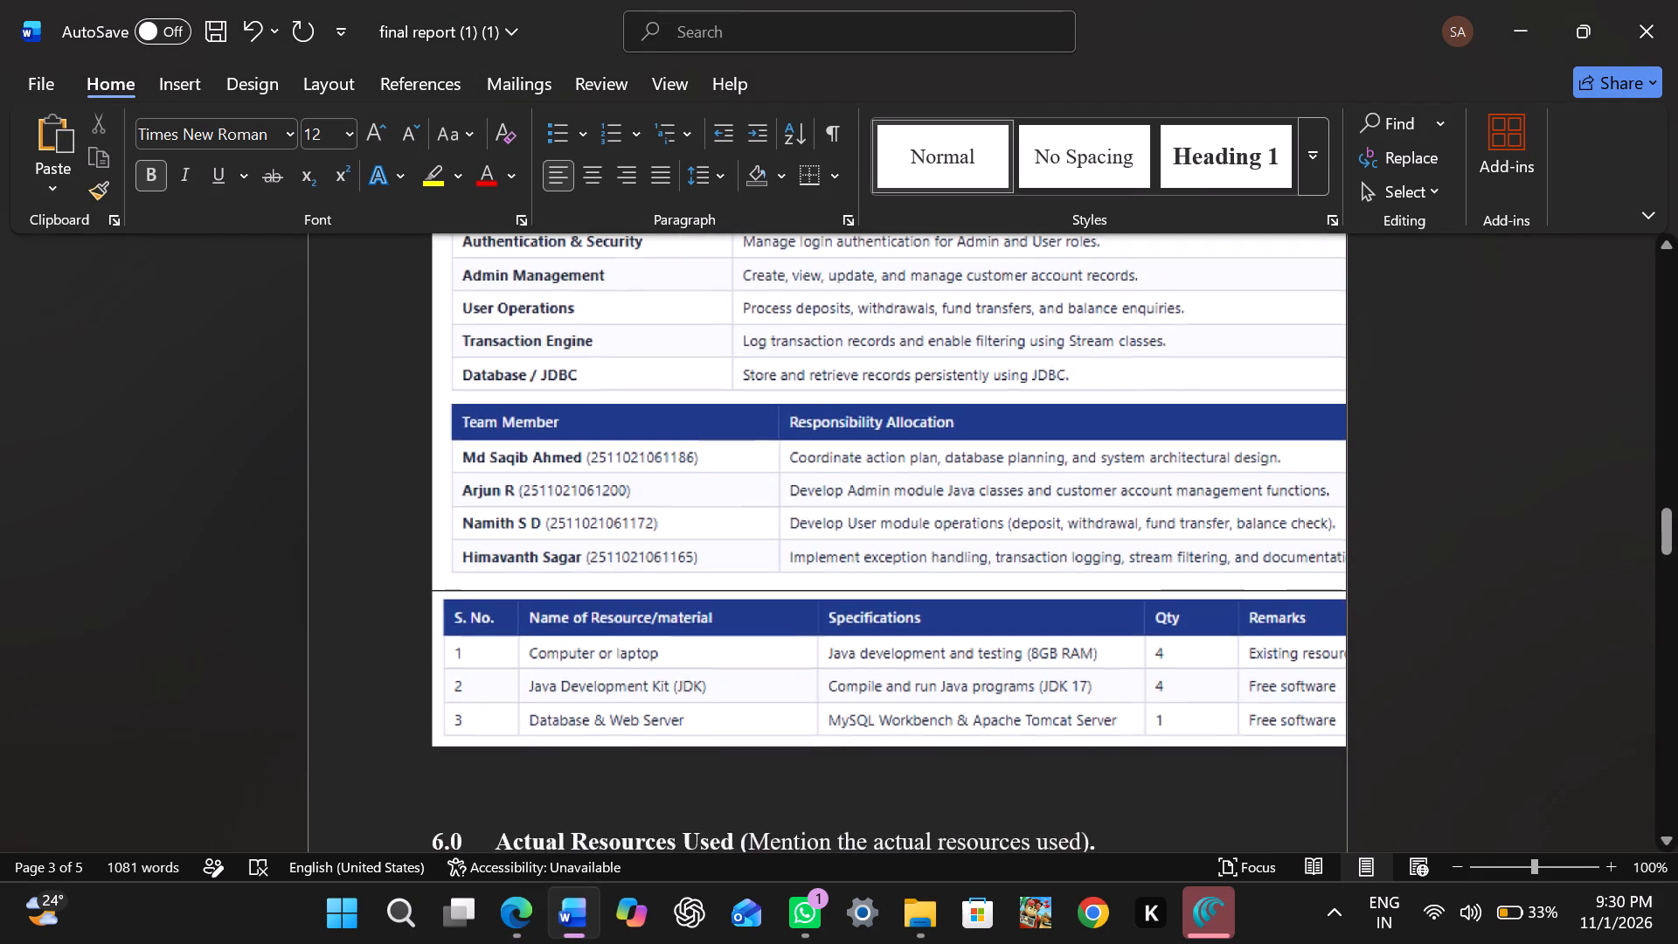
{"action": "scroll", "coordinate": [678, 628], "scroll_direction": "up", "scroll_amount": 1}
{"action": "left_click", "coordinate": [502, 890]}
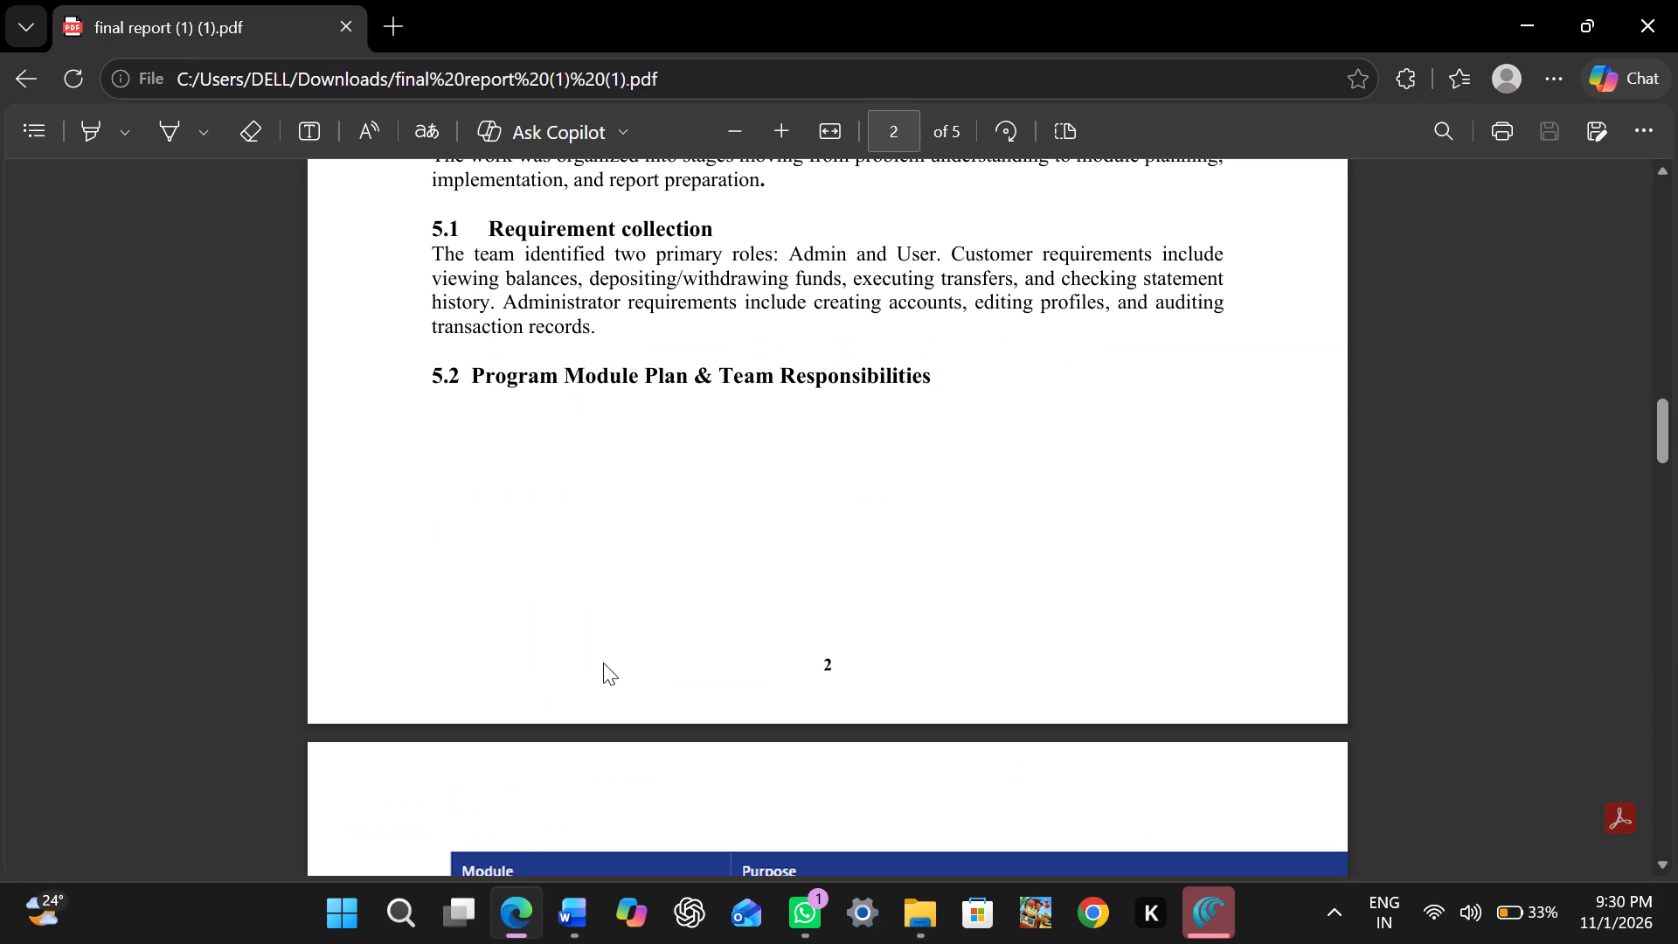
{"action": "scroll", "coordinate": [614, 653], "scroll_direction": "down", "scroll_amount": 4}
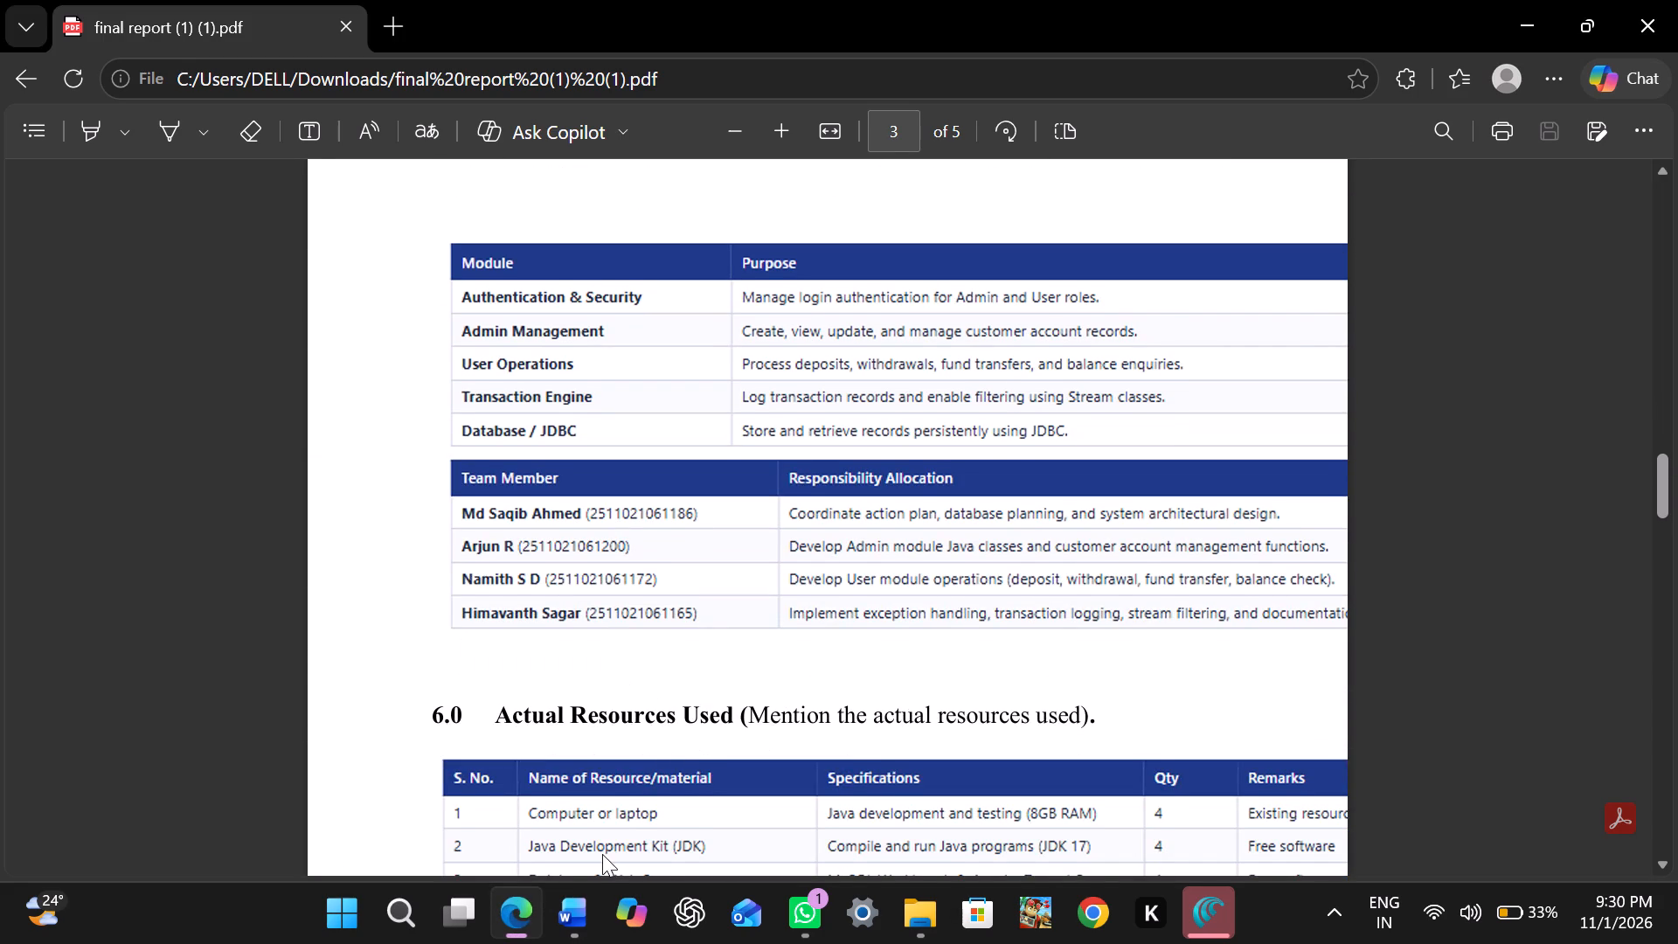
Move the resources table picture from under the team table to between the 6.0 Actual Resources Used and 7.0 headings, as in the PDF.
{"action": "left_click", "coordinate": [579, 906]}
{"action": "scroll", "coordinate": [640, 653], "scroll_direction": "down", "scroll_amount": 1}
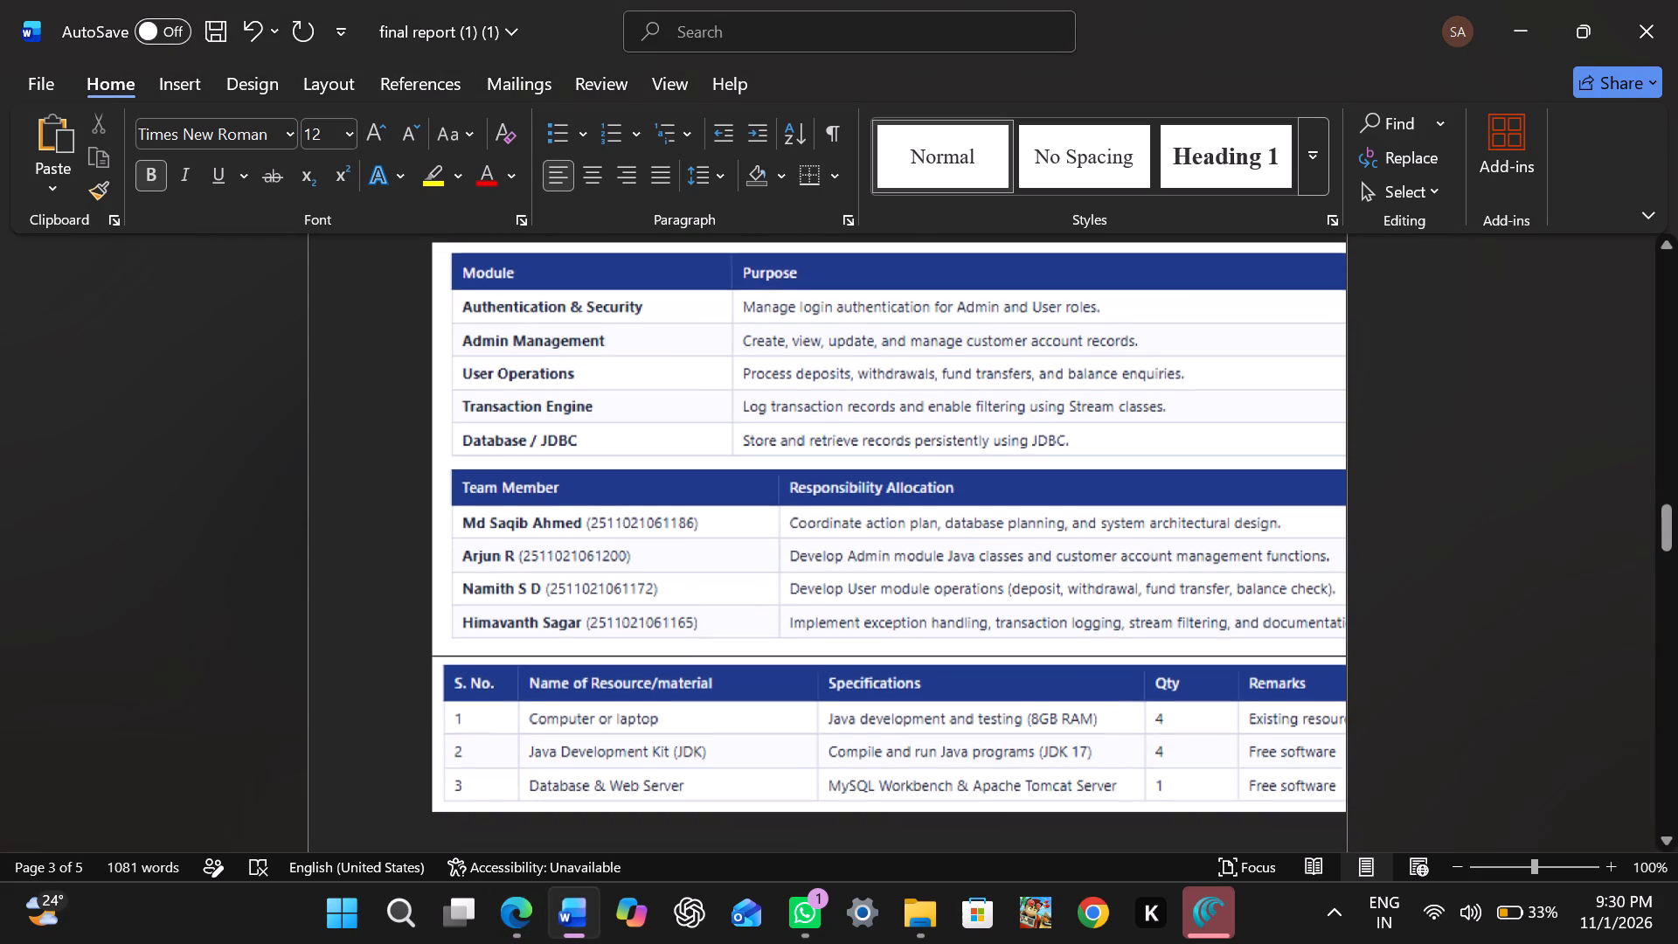
{"action": "scroll", "coordinate": [640, 653], "scroll_direction": "down", "scroll_amount": 3}
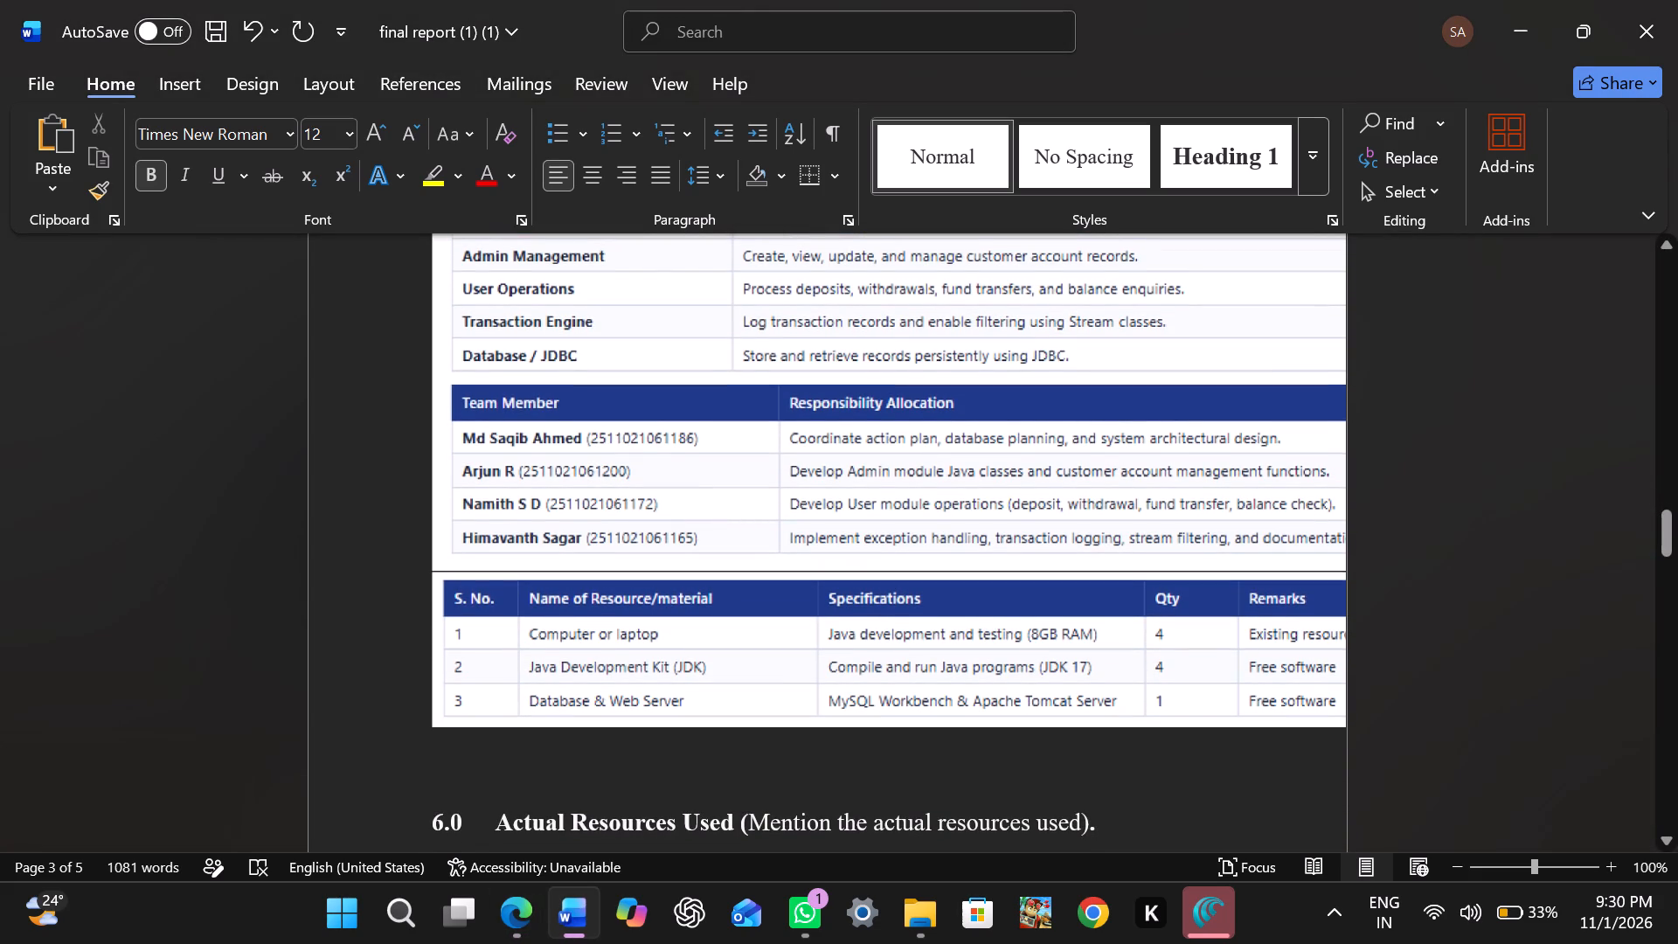
{"action": "left_click", "coordinate": [510, 938]}
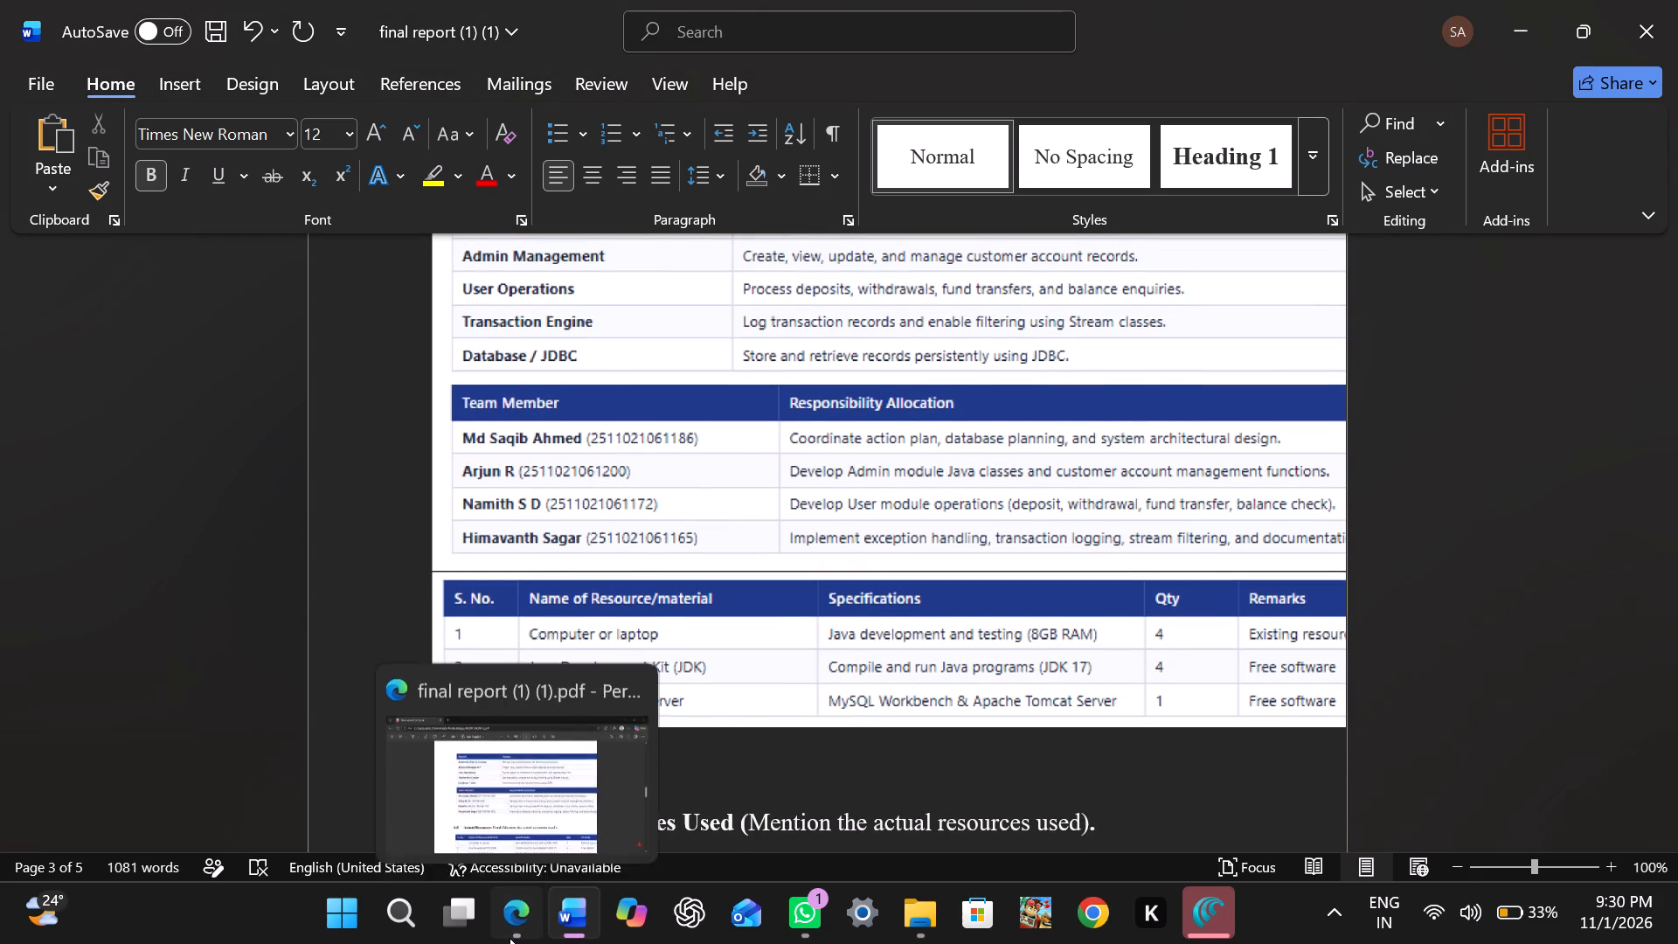
{"action": "scroll", "coordinate": [579, 742], "scroll_direction": "down", "scroll_amount": 2}
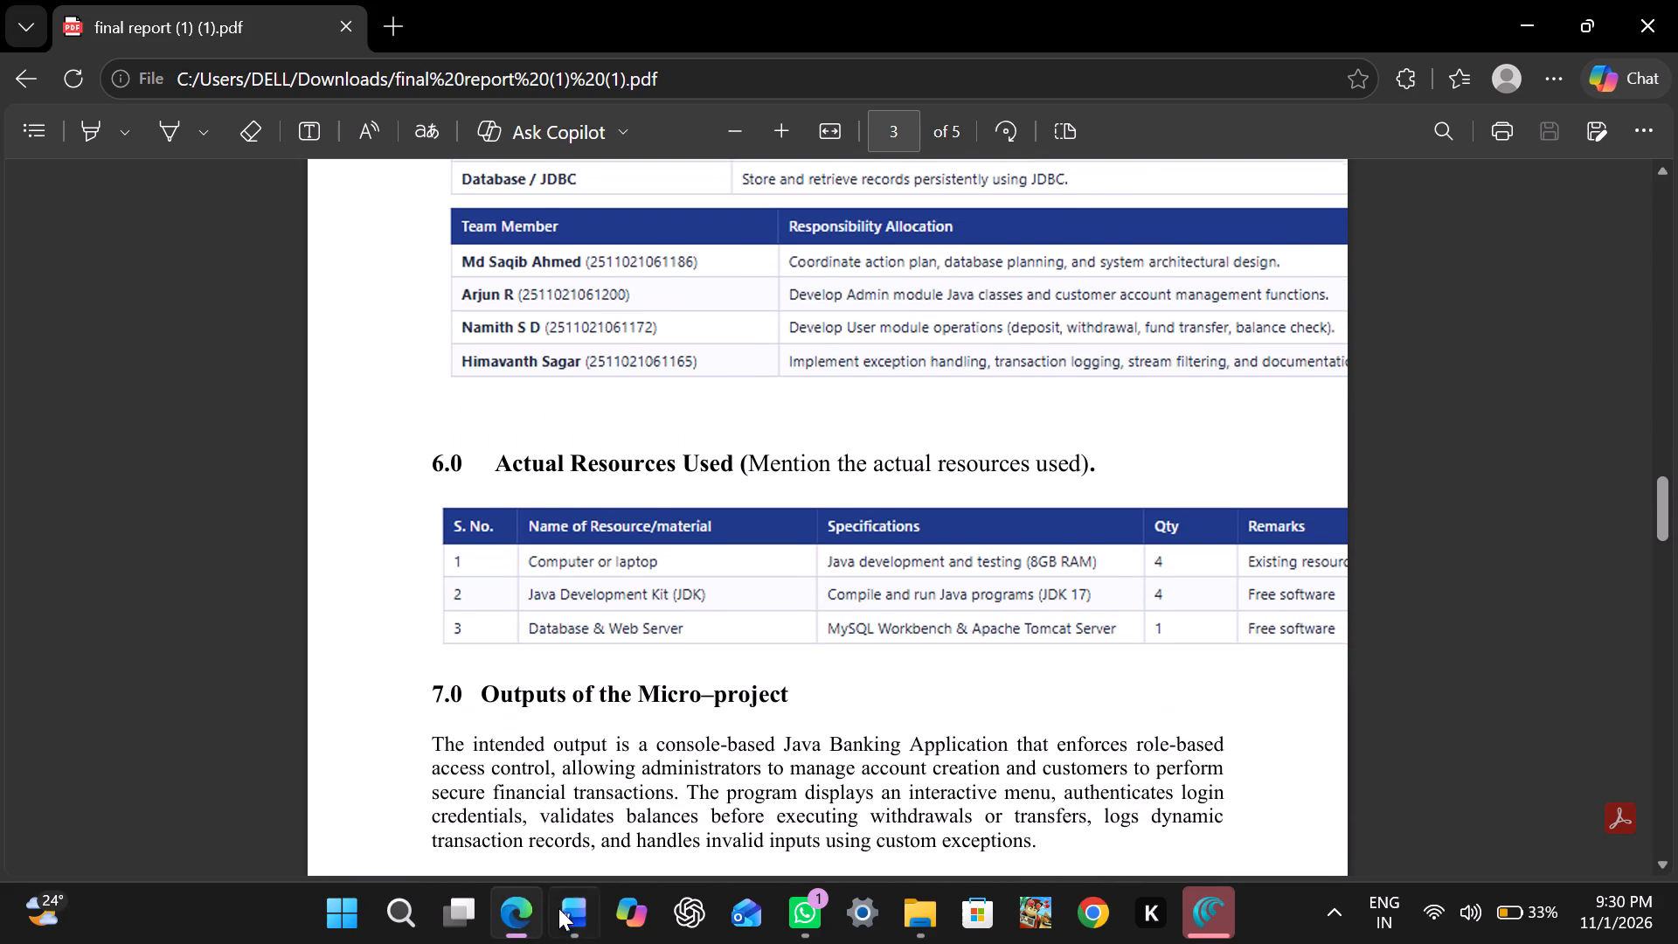
{"action": "left_click", "coordinate": [560, 937]}
{"action": "left_click_drag", "start_coordinate": [622, 659], "coordinate": [634, 809]}
{"action": "scroll", "coordinate": [643, 727], "scroll_direction": "down", "scroll_amount": 1}
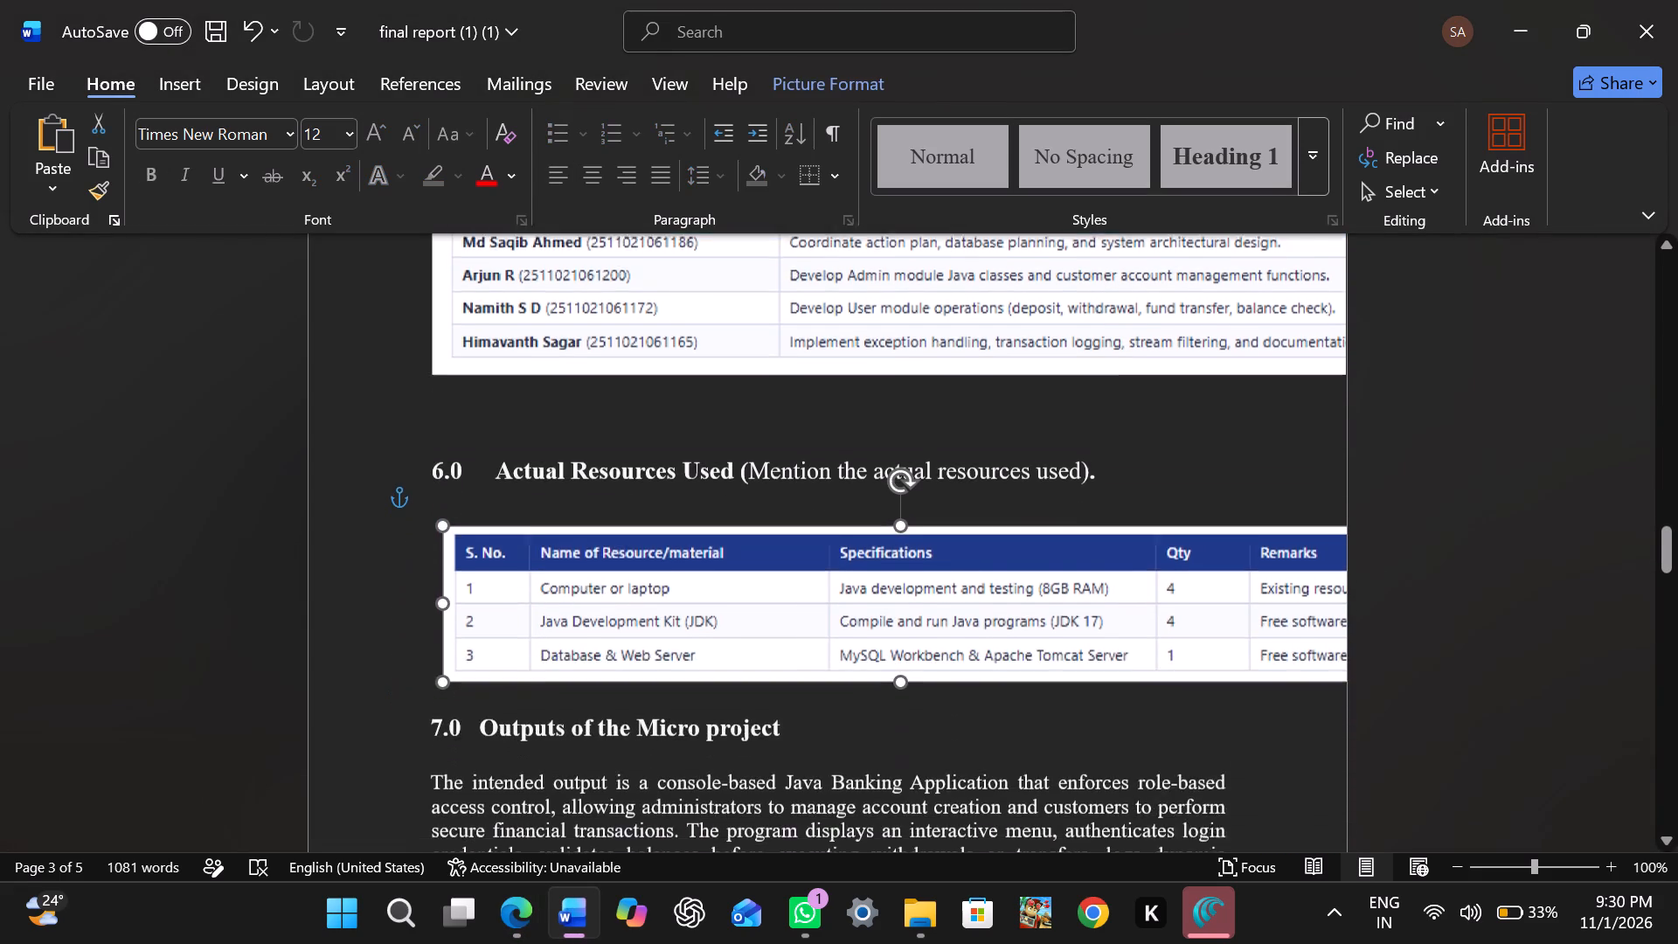
Reposition the resources table picture with a small gap under the 6.0 heading and directly above the 7.0 heading, following the PDF.
{"action": "scroll", "coordinate": [643, 727], "scroll_direction": "down", "scroll_amount": 1}
{"action": "left_click_drag", "start_coordinate": [608, 608], "coordinate": [587, 578]}
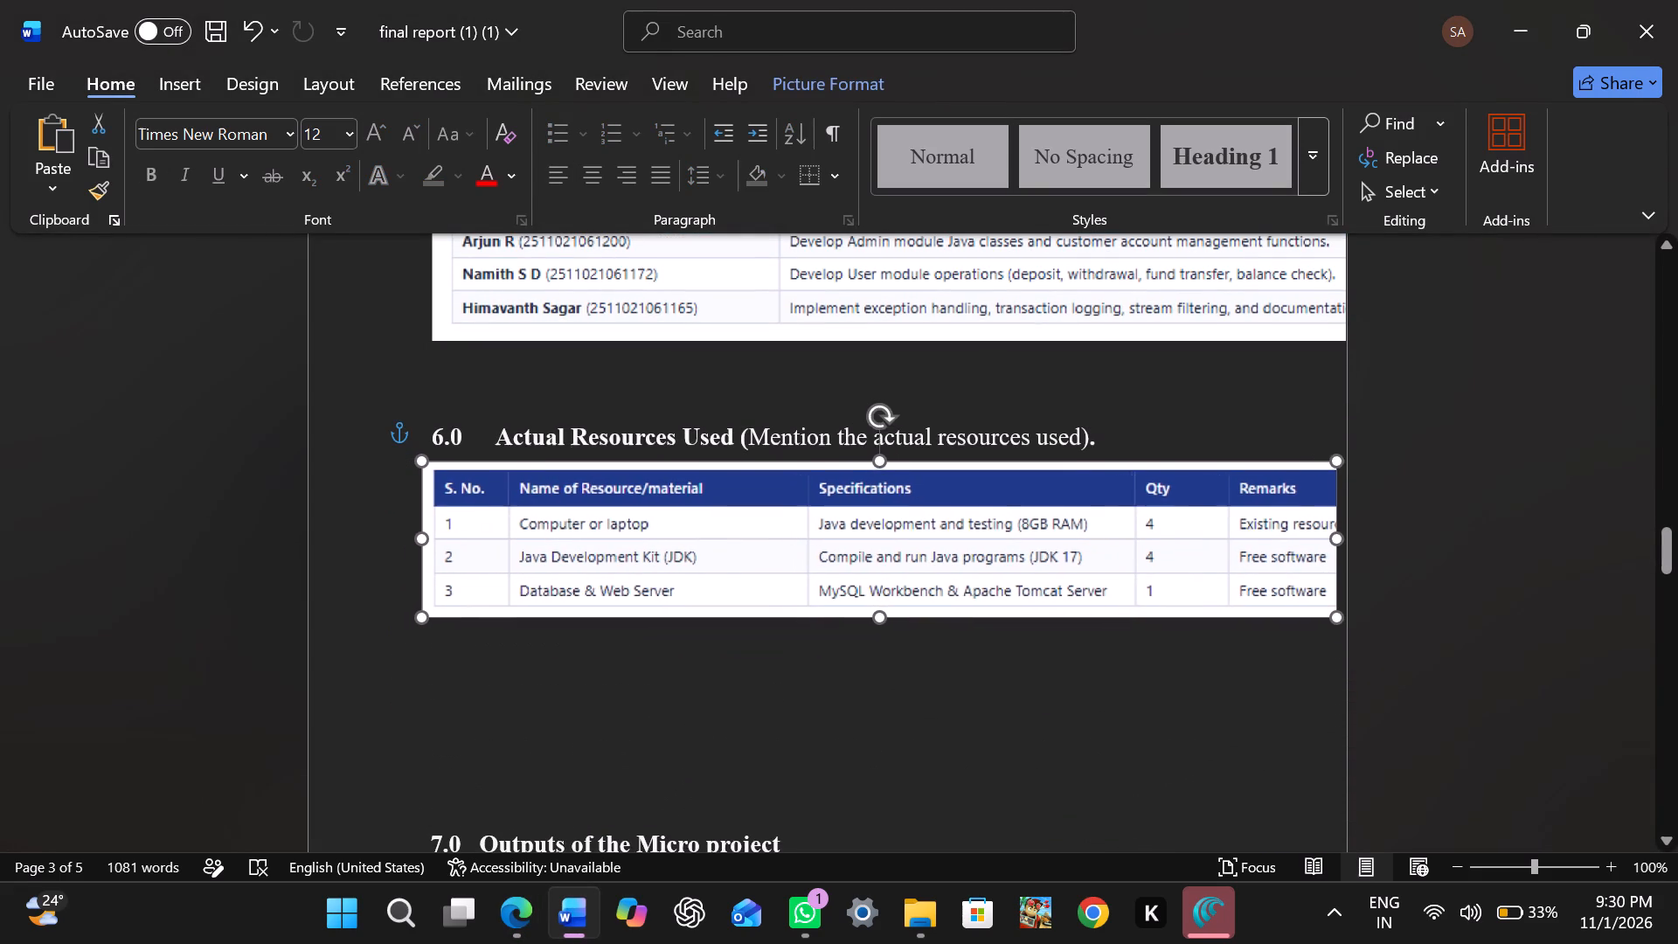
{"action": "left_click_drag", "start_coordinate": [587, 578], "coordinate": [586, 572]}
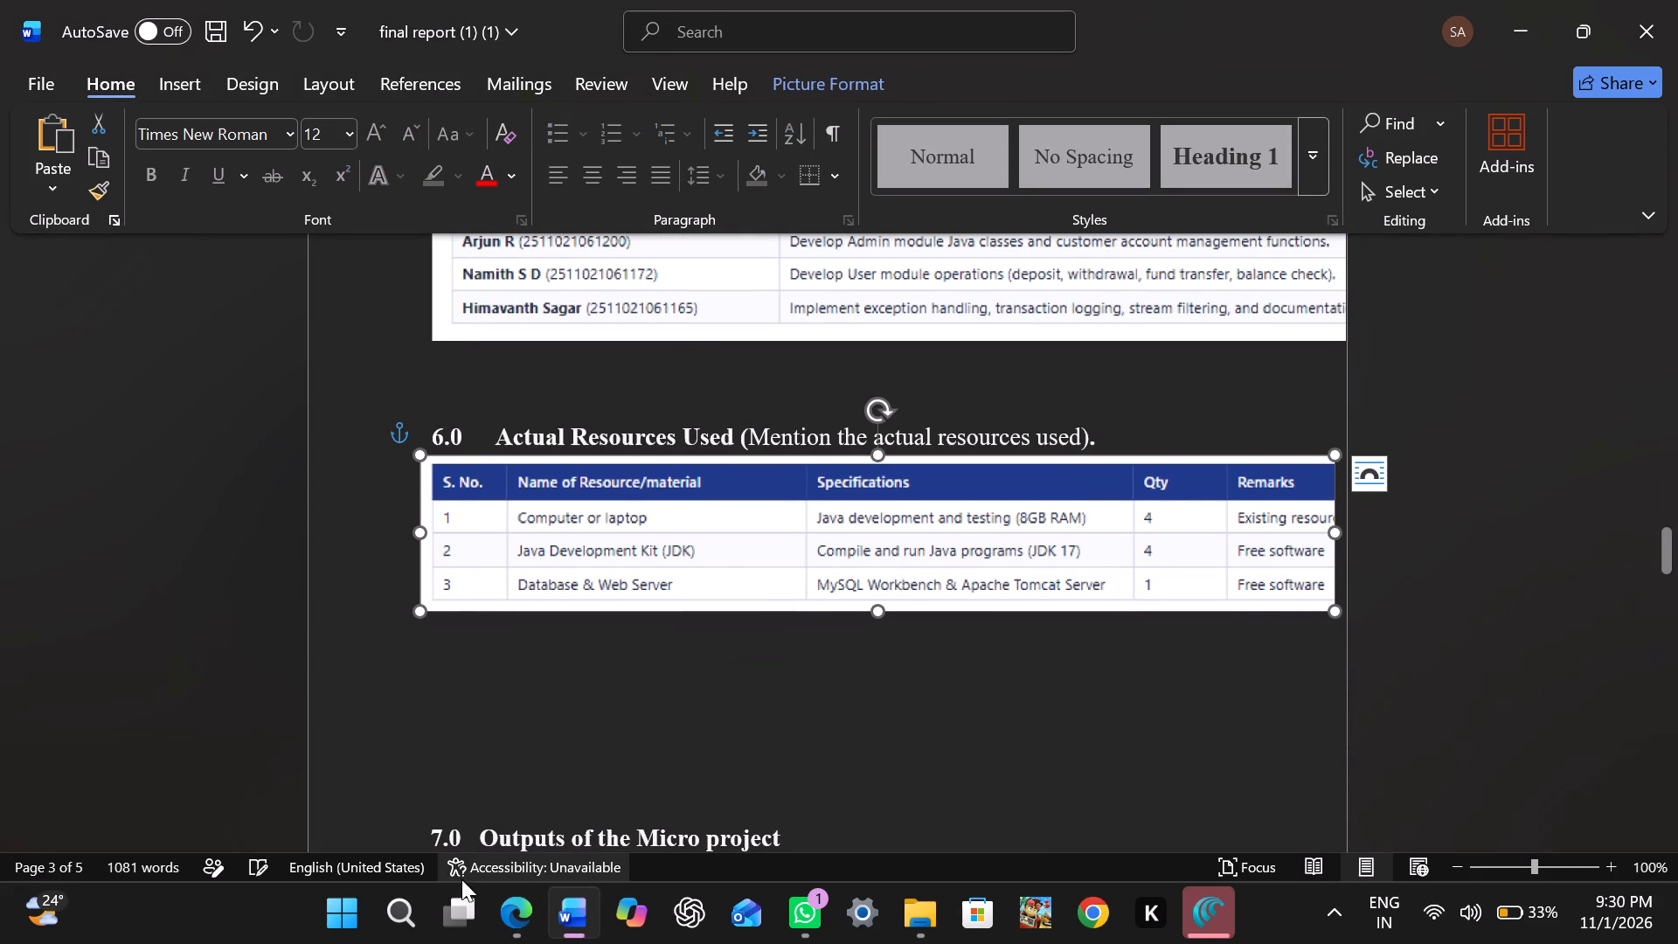
{"action": "scroll", "coordinate": [447, 839], "scroll_direction": "down", "scroll_amount": 1}
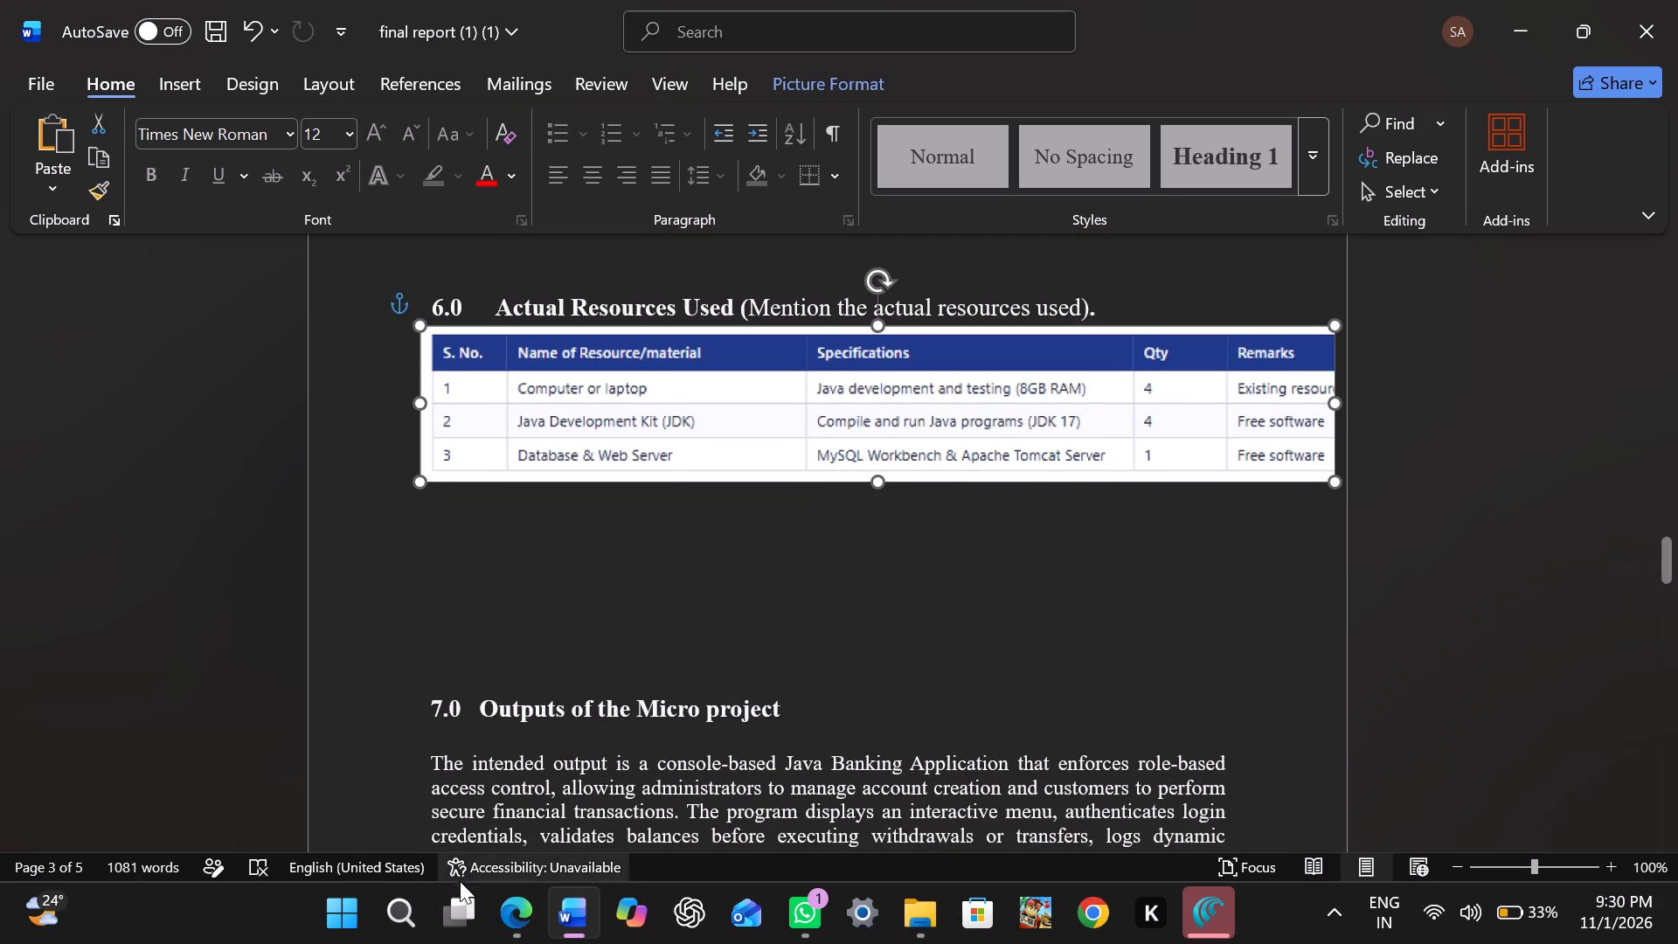
{"action": "left_click", "coordinate": [500, 910]}
{"action": "scroll", "coordinate": [595, 708], "scroll_direction": "down", "scroll_amount": 1}
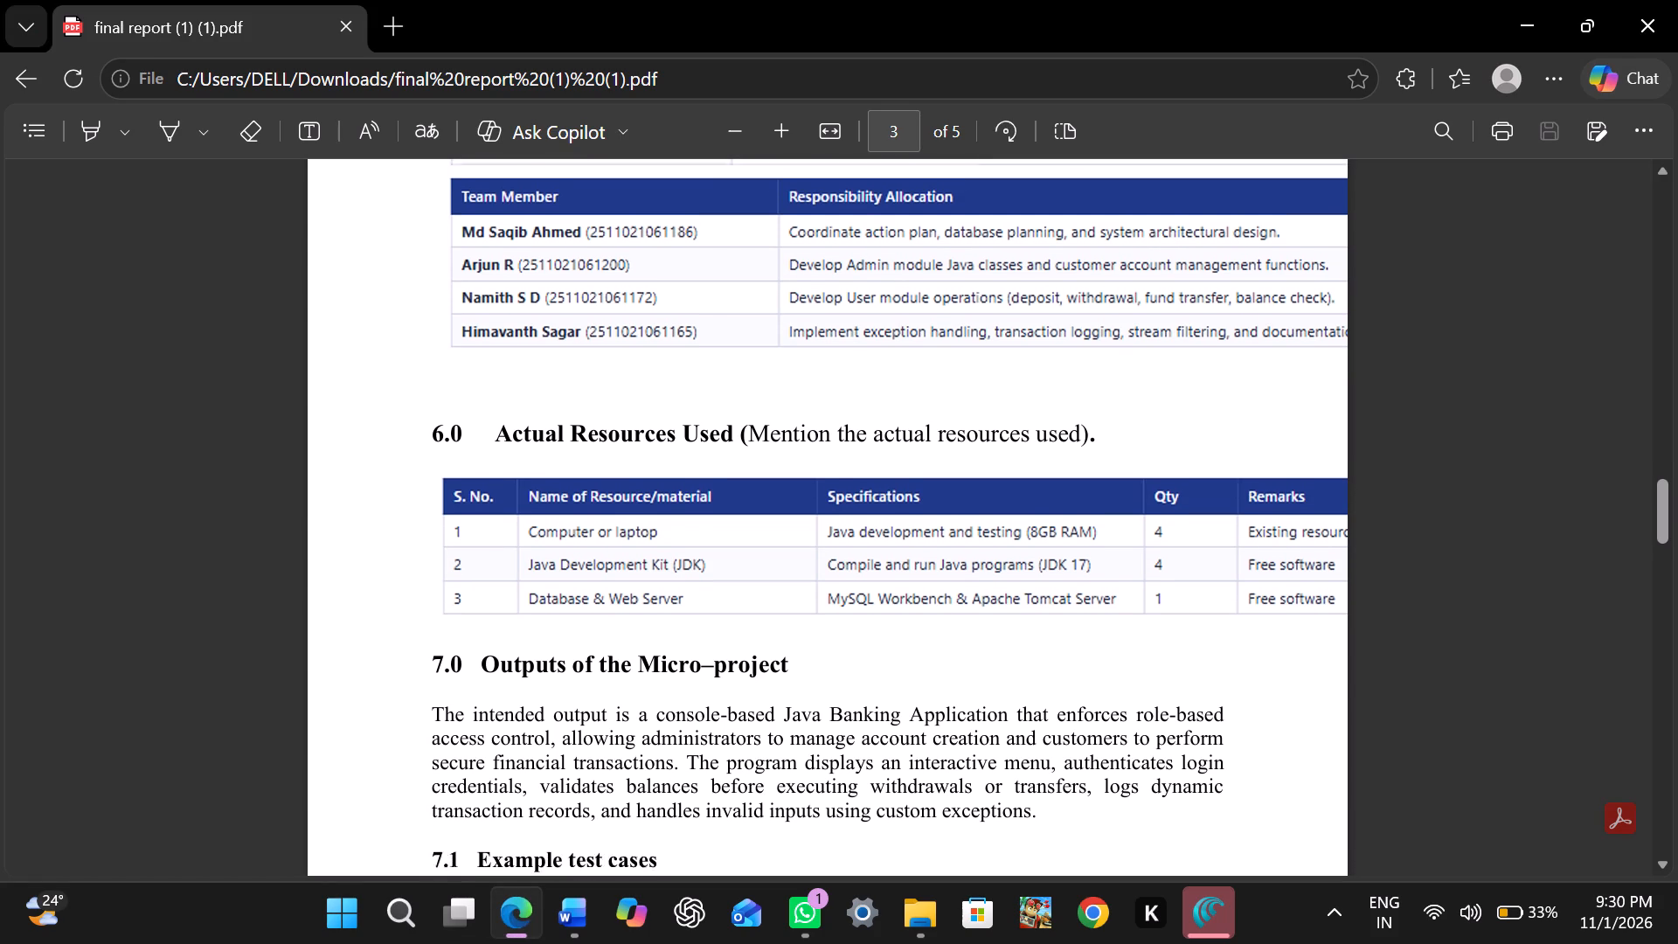
{"action": "scroll", "coordinate": [595, 708], "scroll_direction": "down", "scroll_amount": 1}
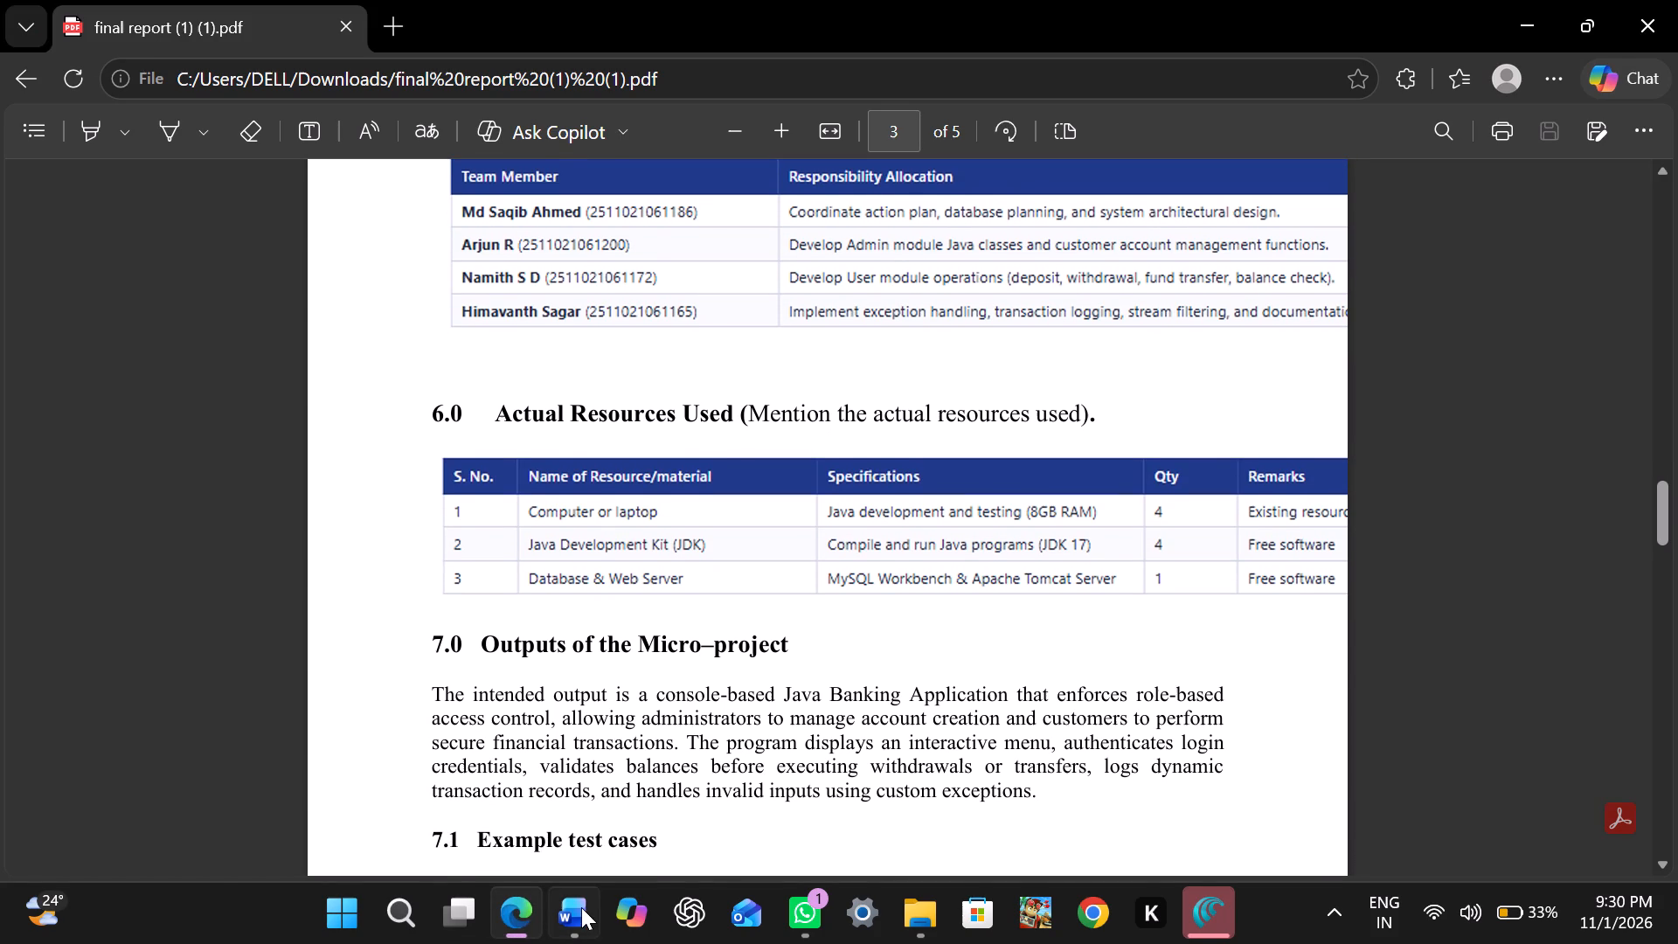
{"action": "left_click", "coordinate": [581, 907]}
{"action": "left_click_drag", "start_coordinate": [600, 431], "coordinate": [600, 435]}
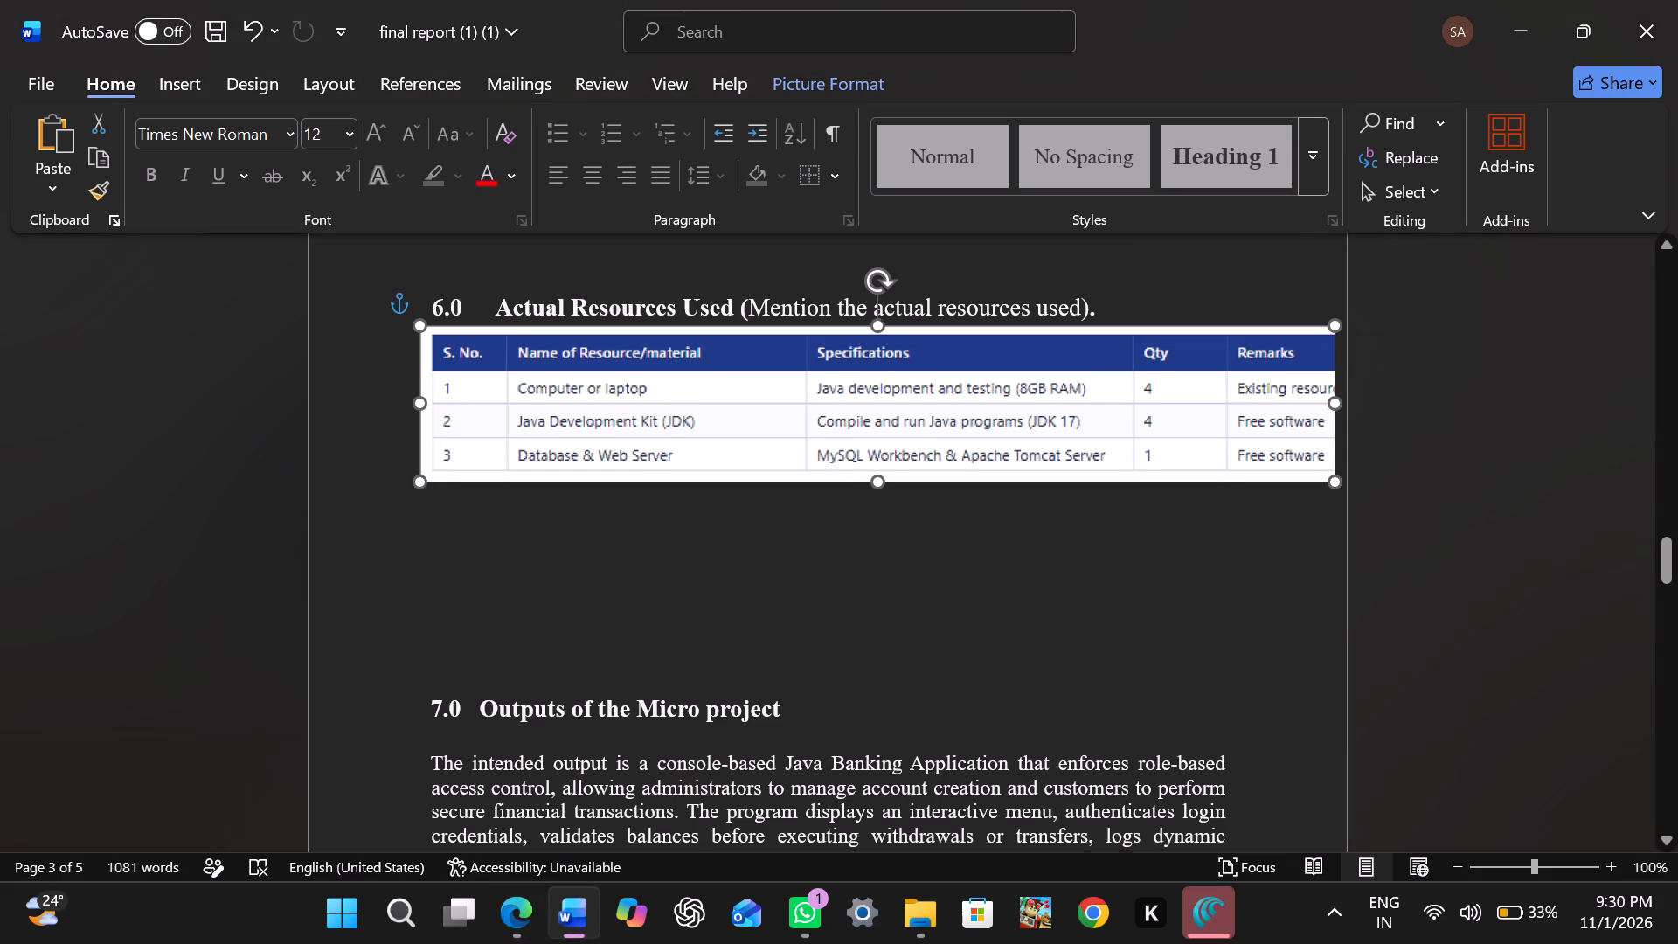
{"action": "left_click_drag", "start_coordinate": [600, 435], "coordinate": [599, 459]}
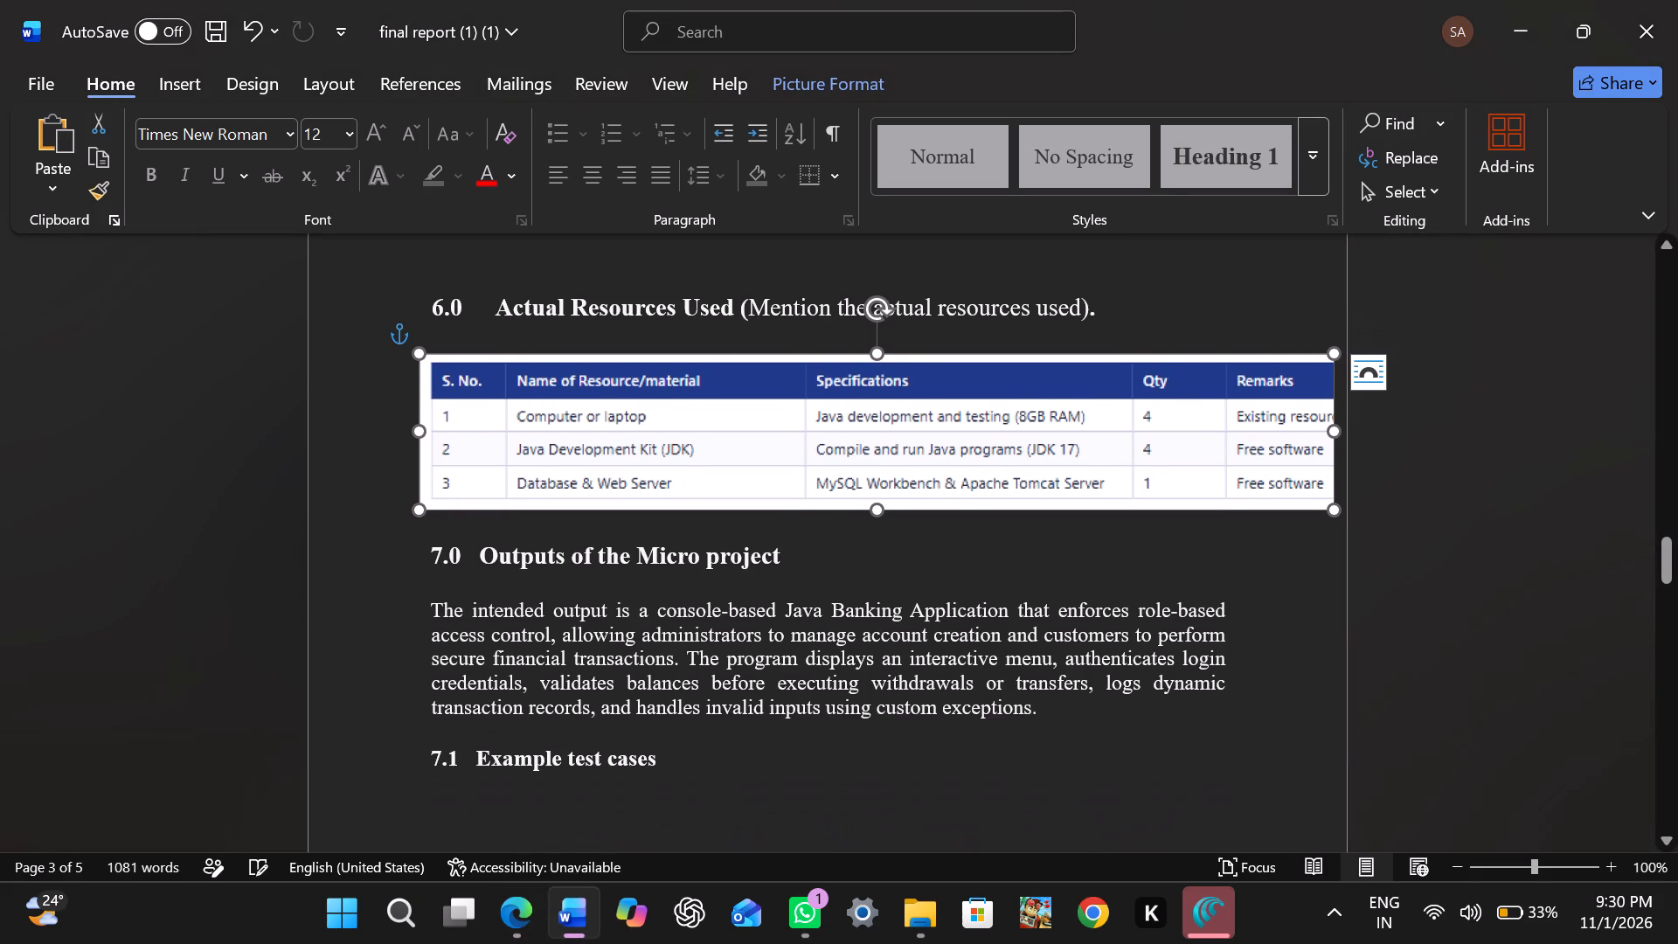
{"action": "left_click", "coordinate": [570, 617]}
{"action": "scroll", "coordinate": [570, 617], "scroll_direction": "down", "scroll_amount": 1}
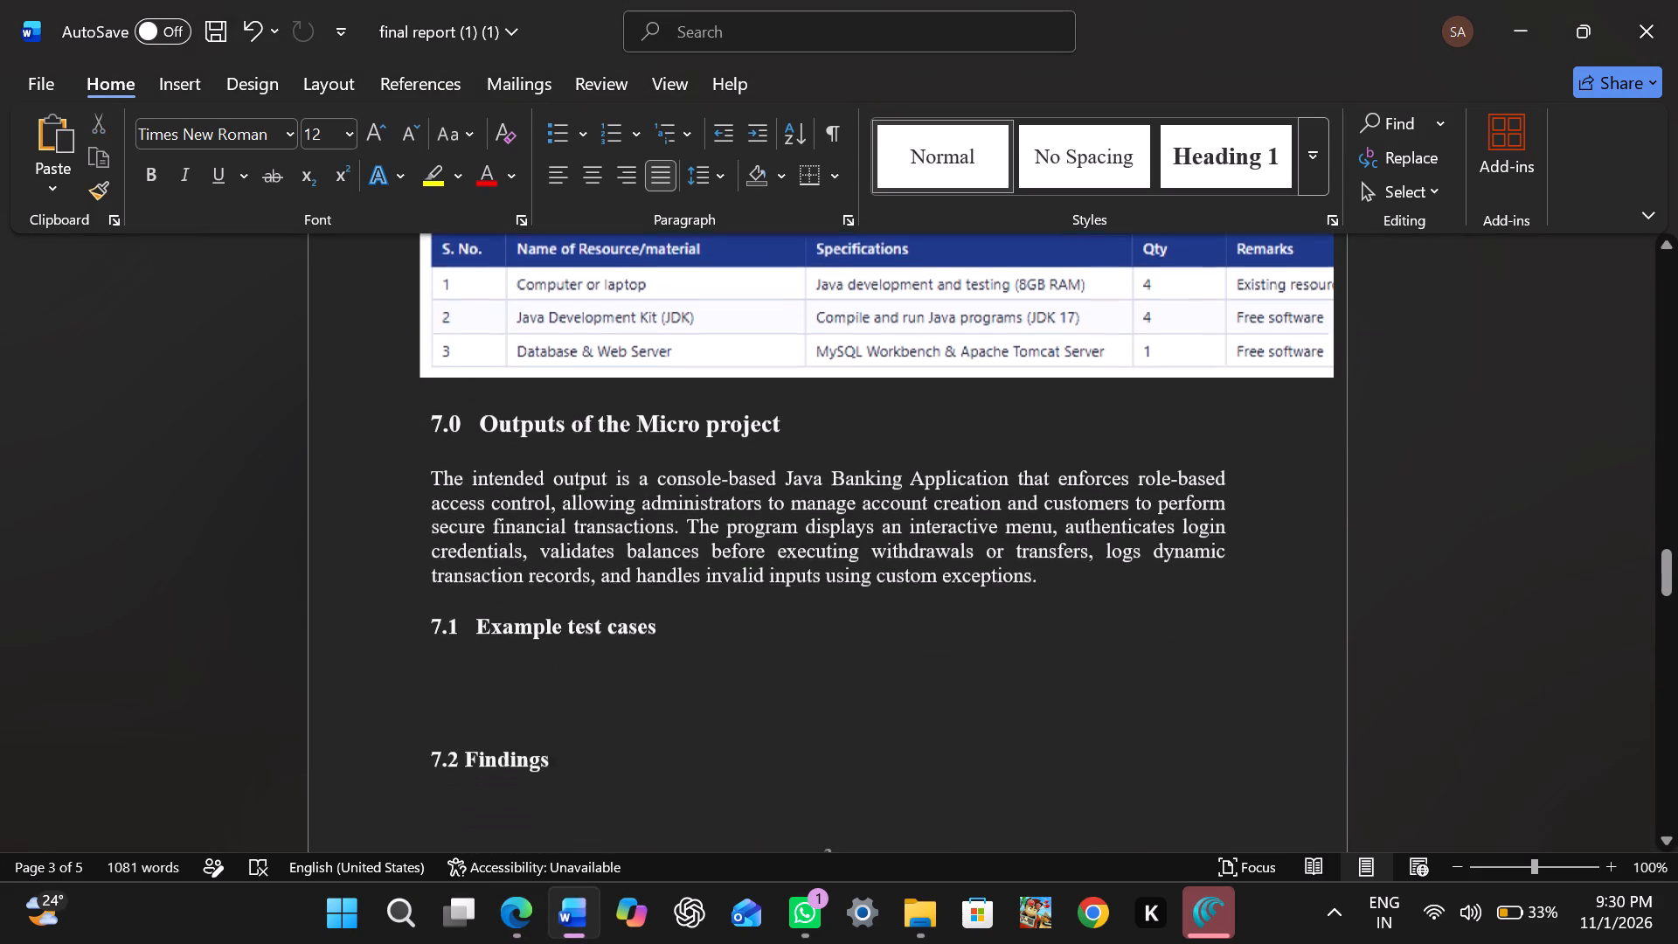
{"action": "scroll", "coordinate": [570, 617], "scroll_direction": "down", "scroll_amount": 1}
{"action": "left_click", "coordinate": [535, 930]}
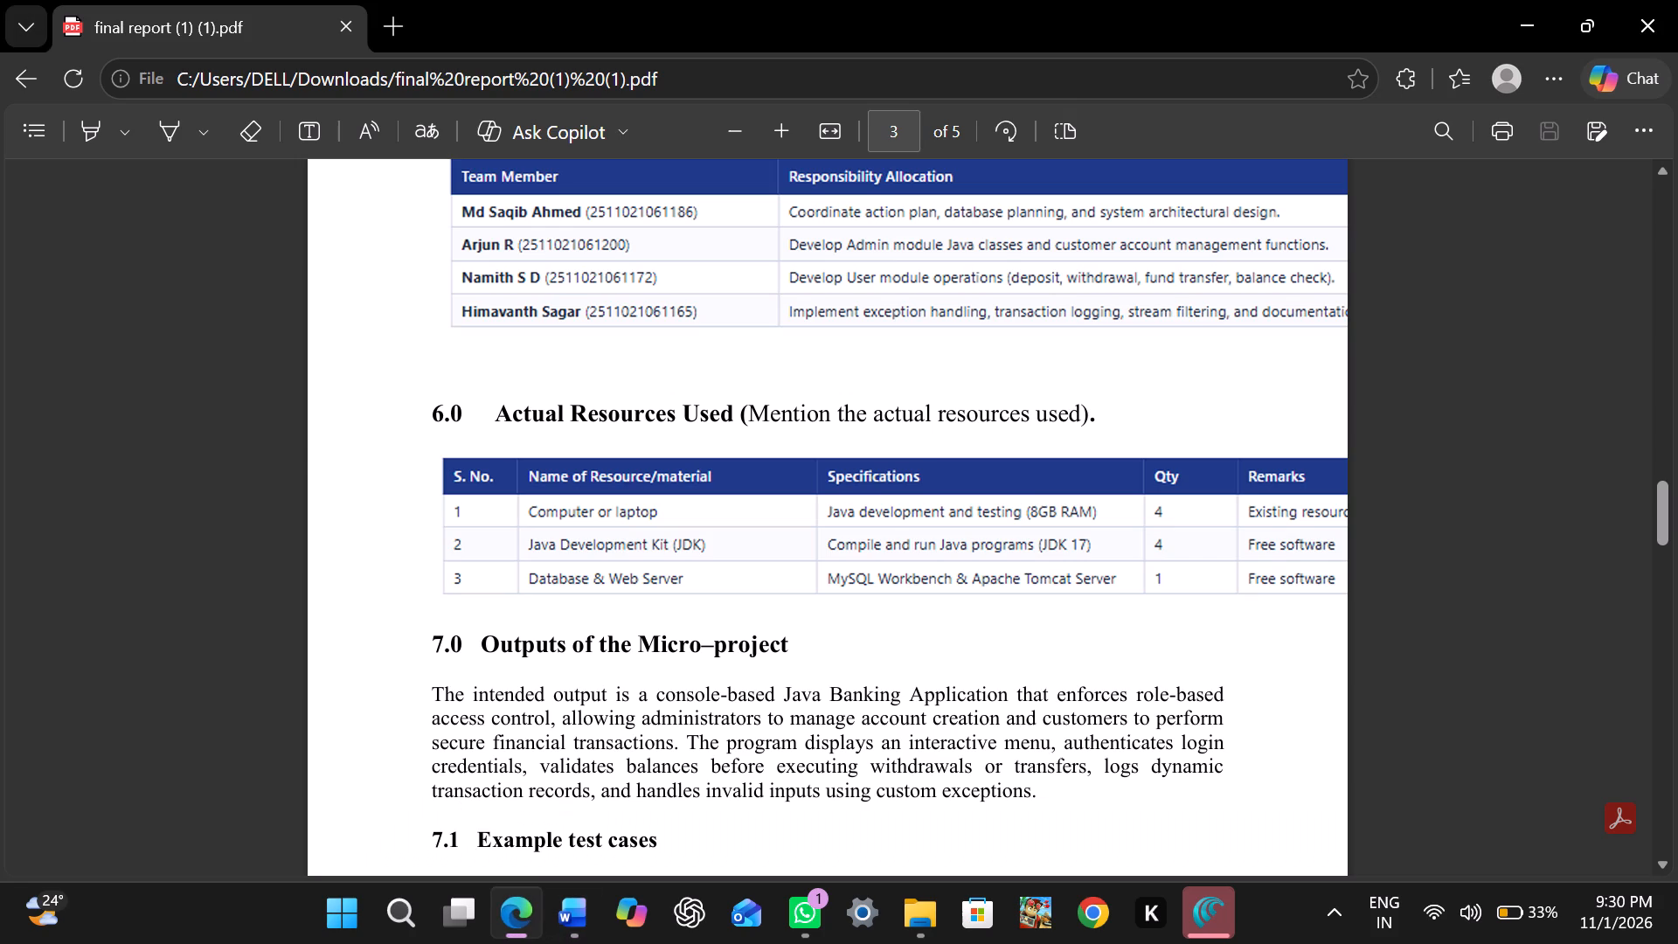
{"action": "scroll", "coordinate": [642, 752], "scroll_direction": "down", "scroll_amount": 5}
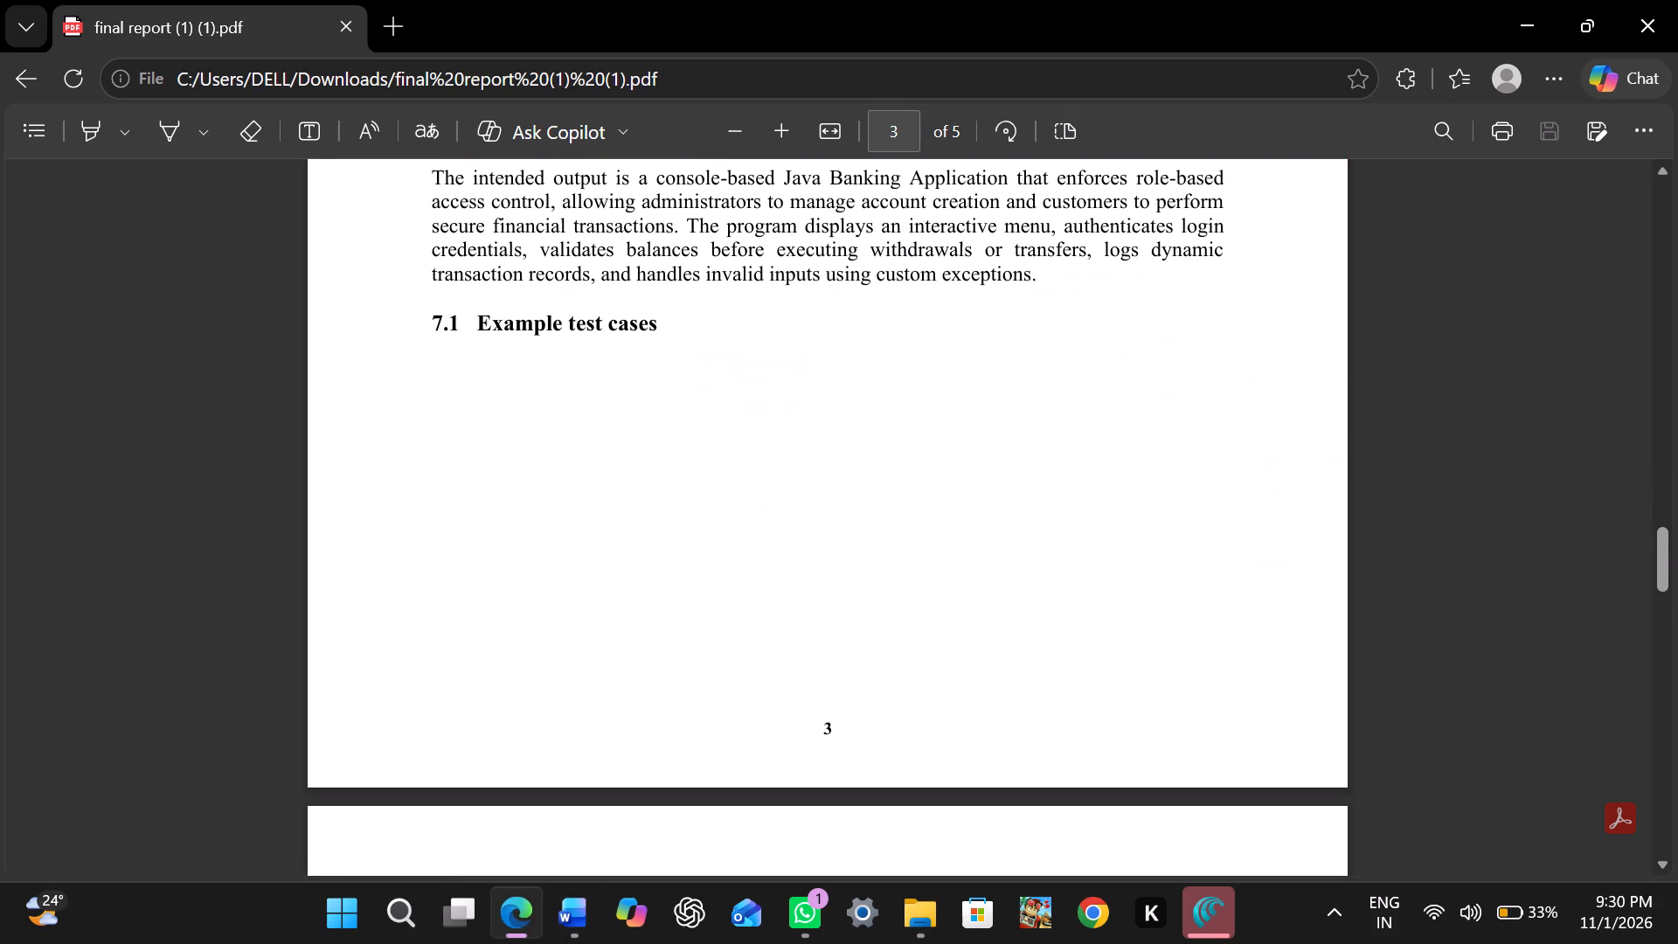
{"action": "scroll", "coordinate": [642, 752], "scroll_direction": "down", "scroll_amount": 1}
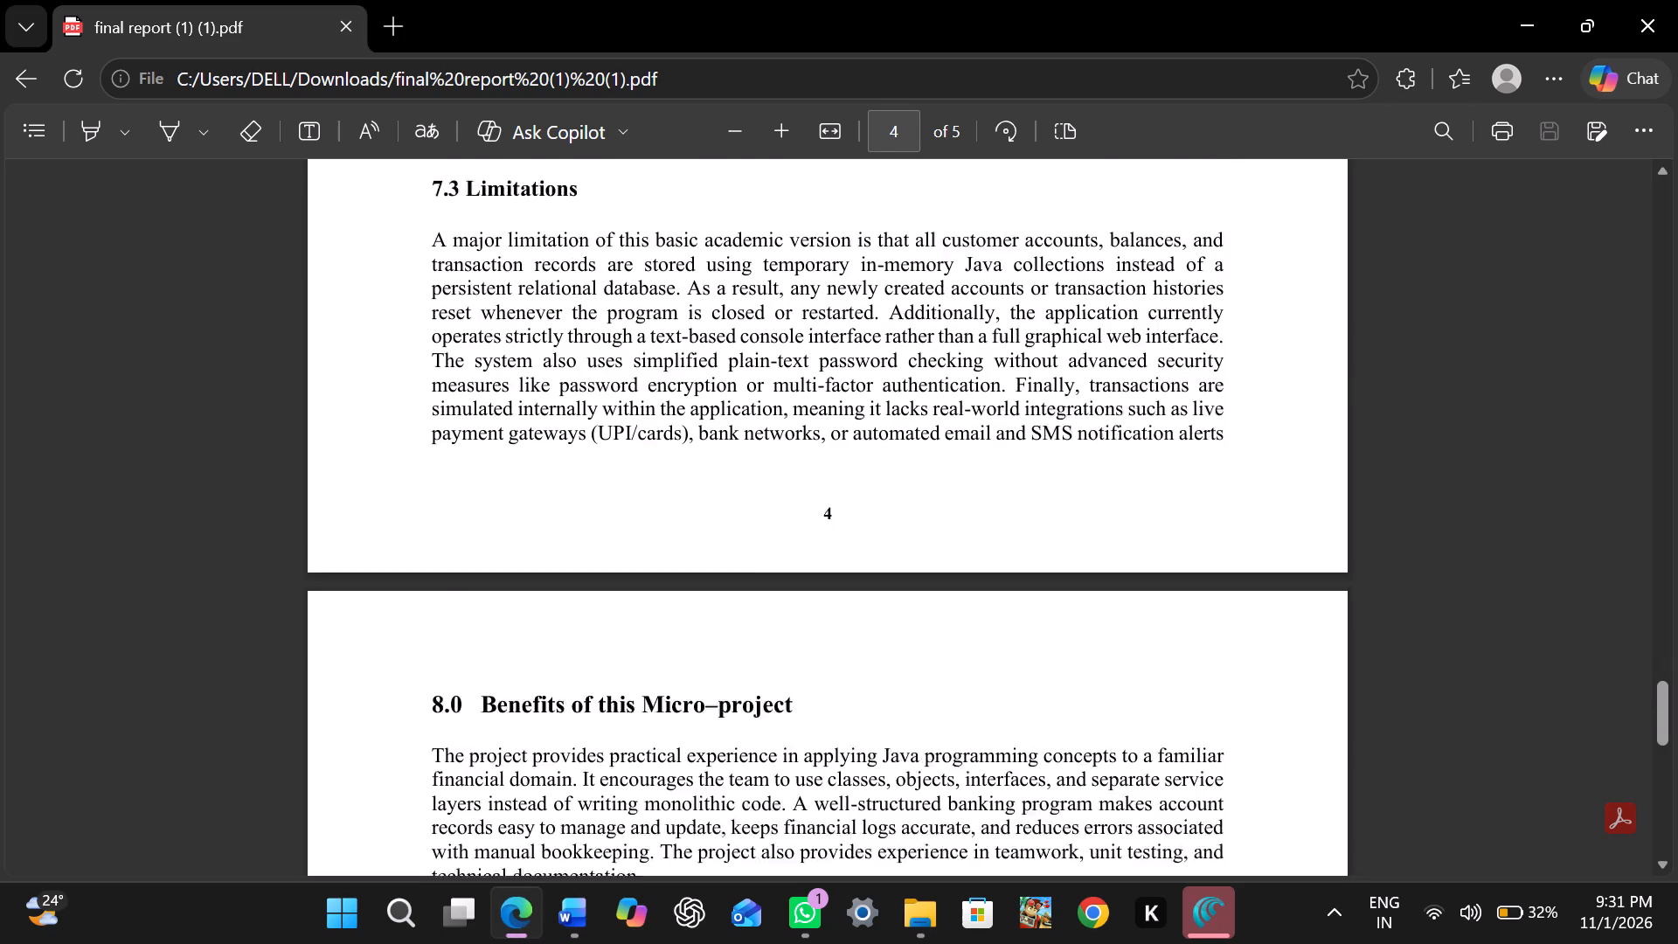
{"action": "scroll", "coordinate": [653, 720], "scroll_direction": "down", "scroll_amount": 3}
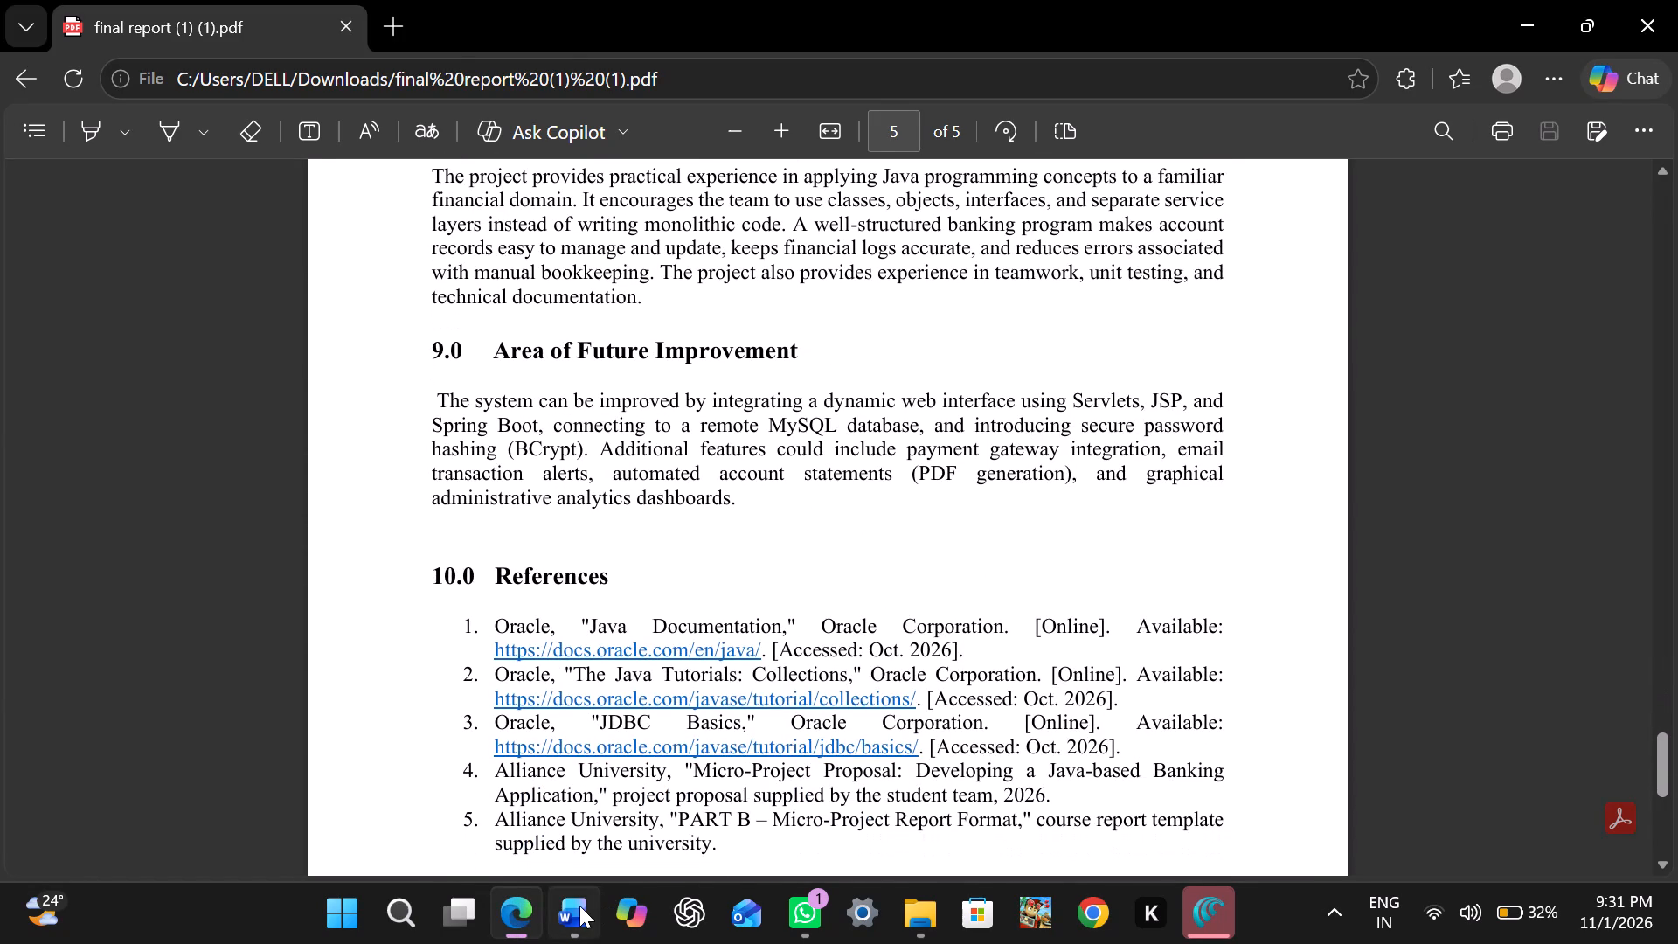
{"action": "left_click", "coordinate": [579, 906]}
{"action": "scroll", "coordinate": [679, 698], "scroll_direction": "down", "scroll_amount": 3}
Compare the pages from section 1.0 Rationale to section 4.0 Literature Review between the Word report and the PDF.
{"action": "scroll", "coordinate": [679, 698], "scroll_direction": "up", "scroll_amount": 2}
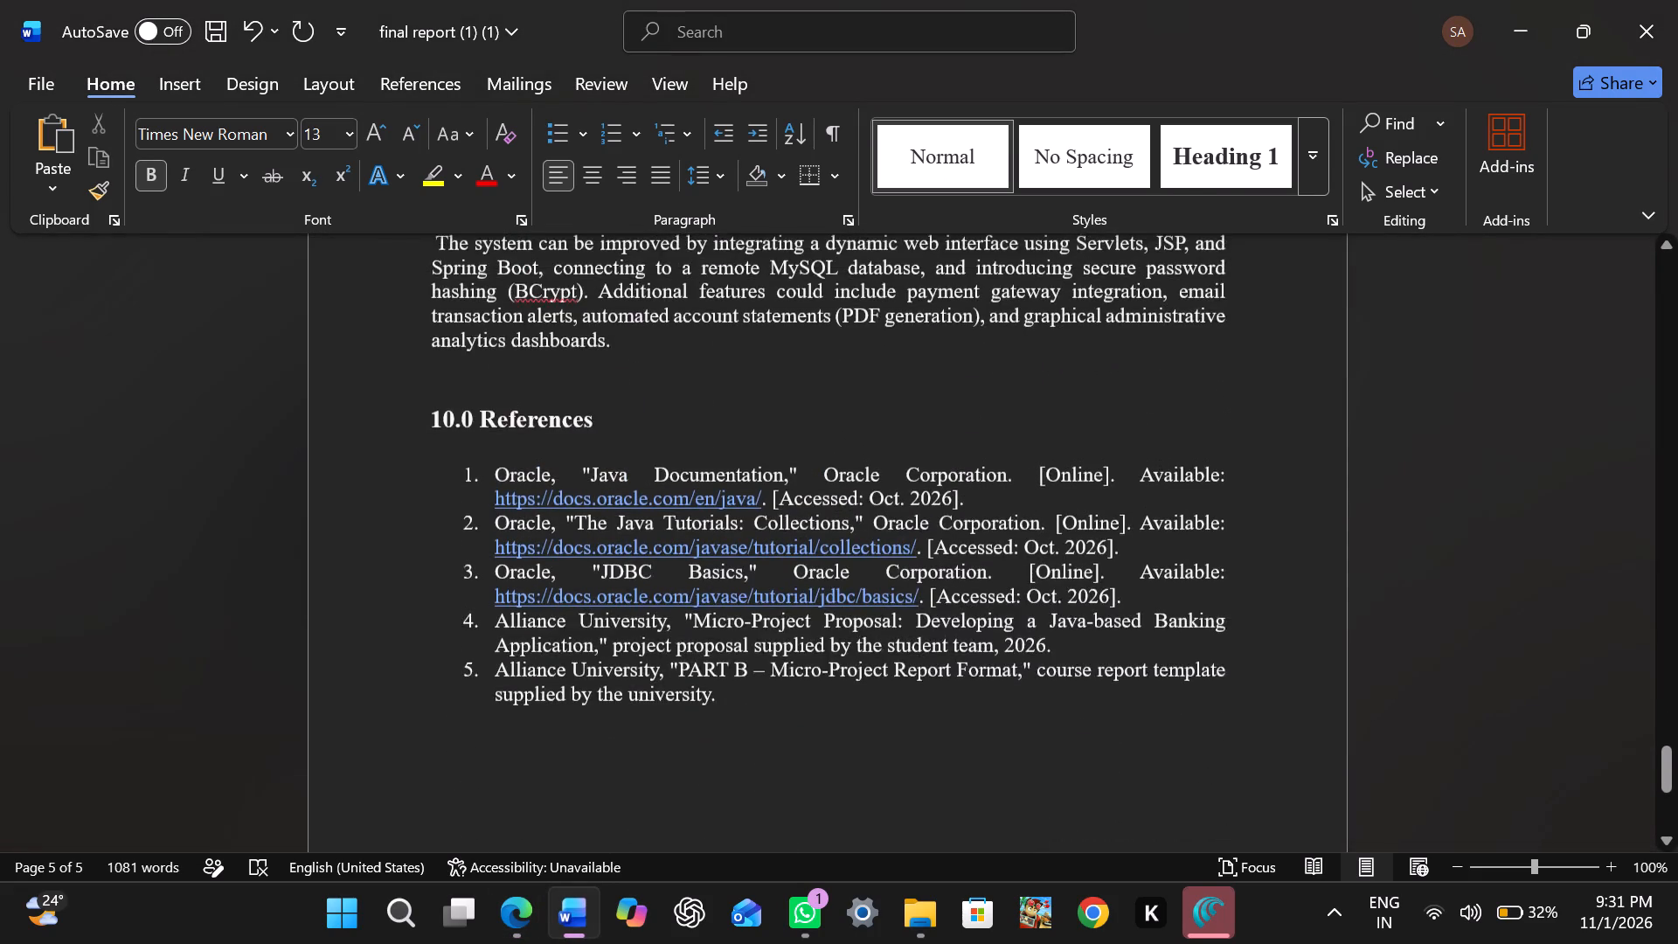
{"action": "scroll", "coordinate": [679, 698], "scroll_direction": "up", "scroll_amount": 4}
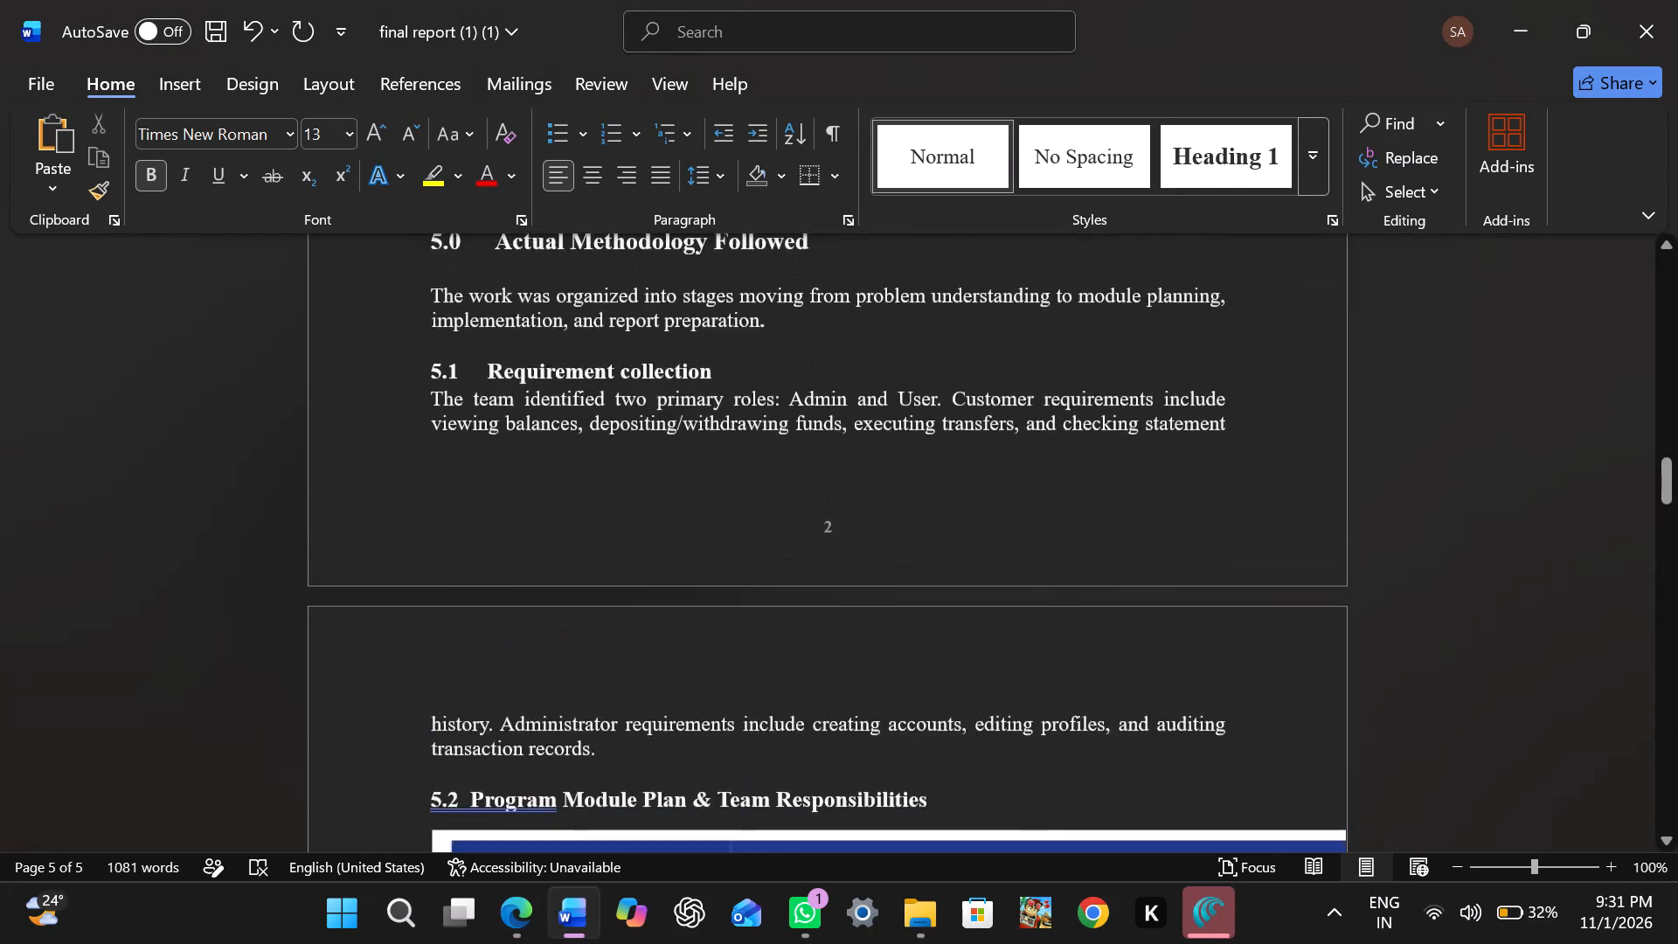
{"action": "scroll", "coordinate": [679, 698], "scroll_direction": "up", "scroll_amount": 3}
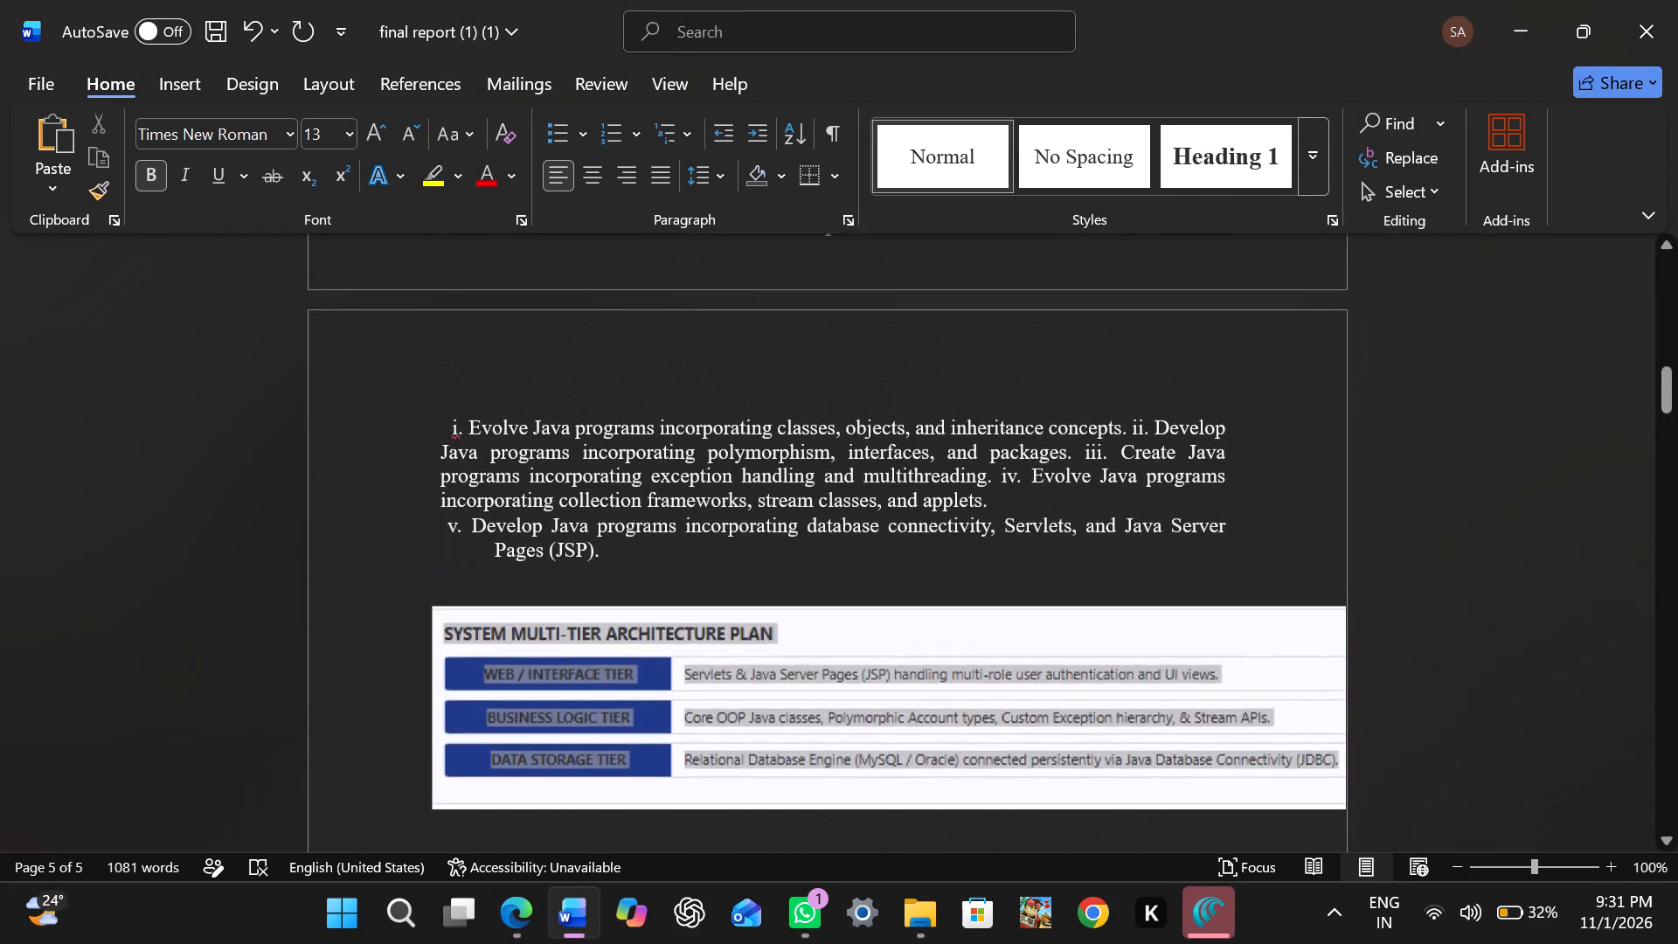
{"action": "scroll", "coordinate": [679, 698], "scroll_direction": "up", "scroll_amount": 1}
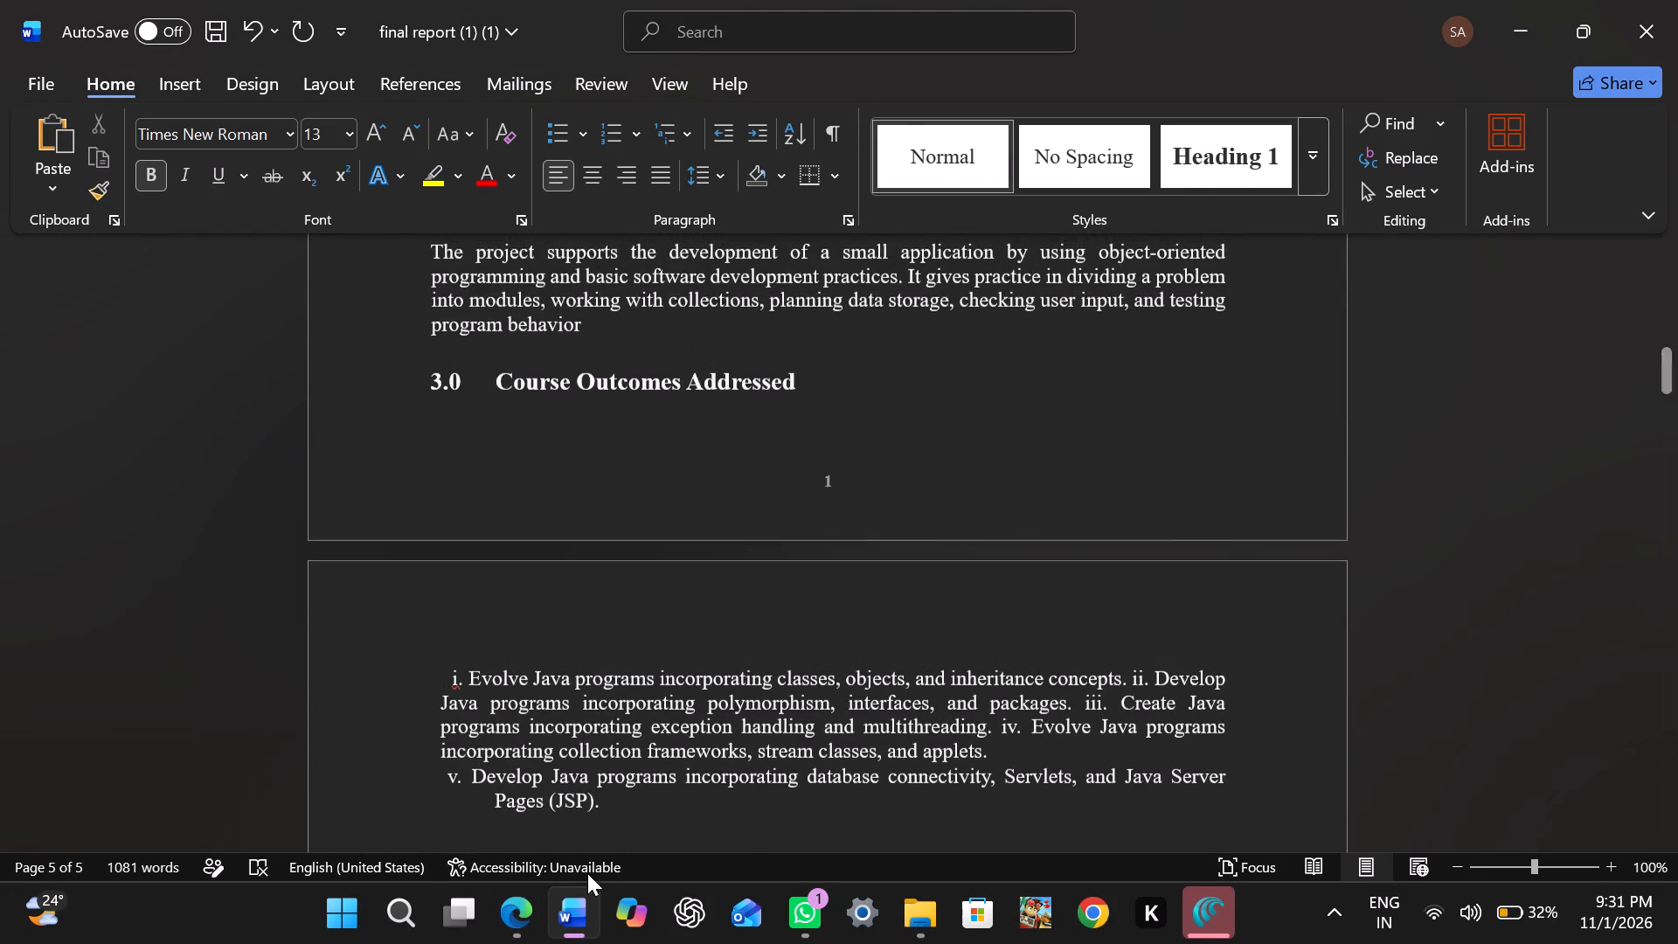
{"action": "left_click", "coordinate": [519, 897]}
{"action": "scroll", "coordinate": [632, 739], "scroll_direction": "up", "scroll_amount": 4}
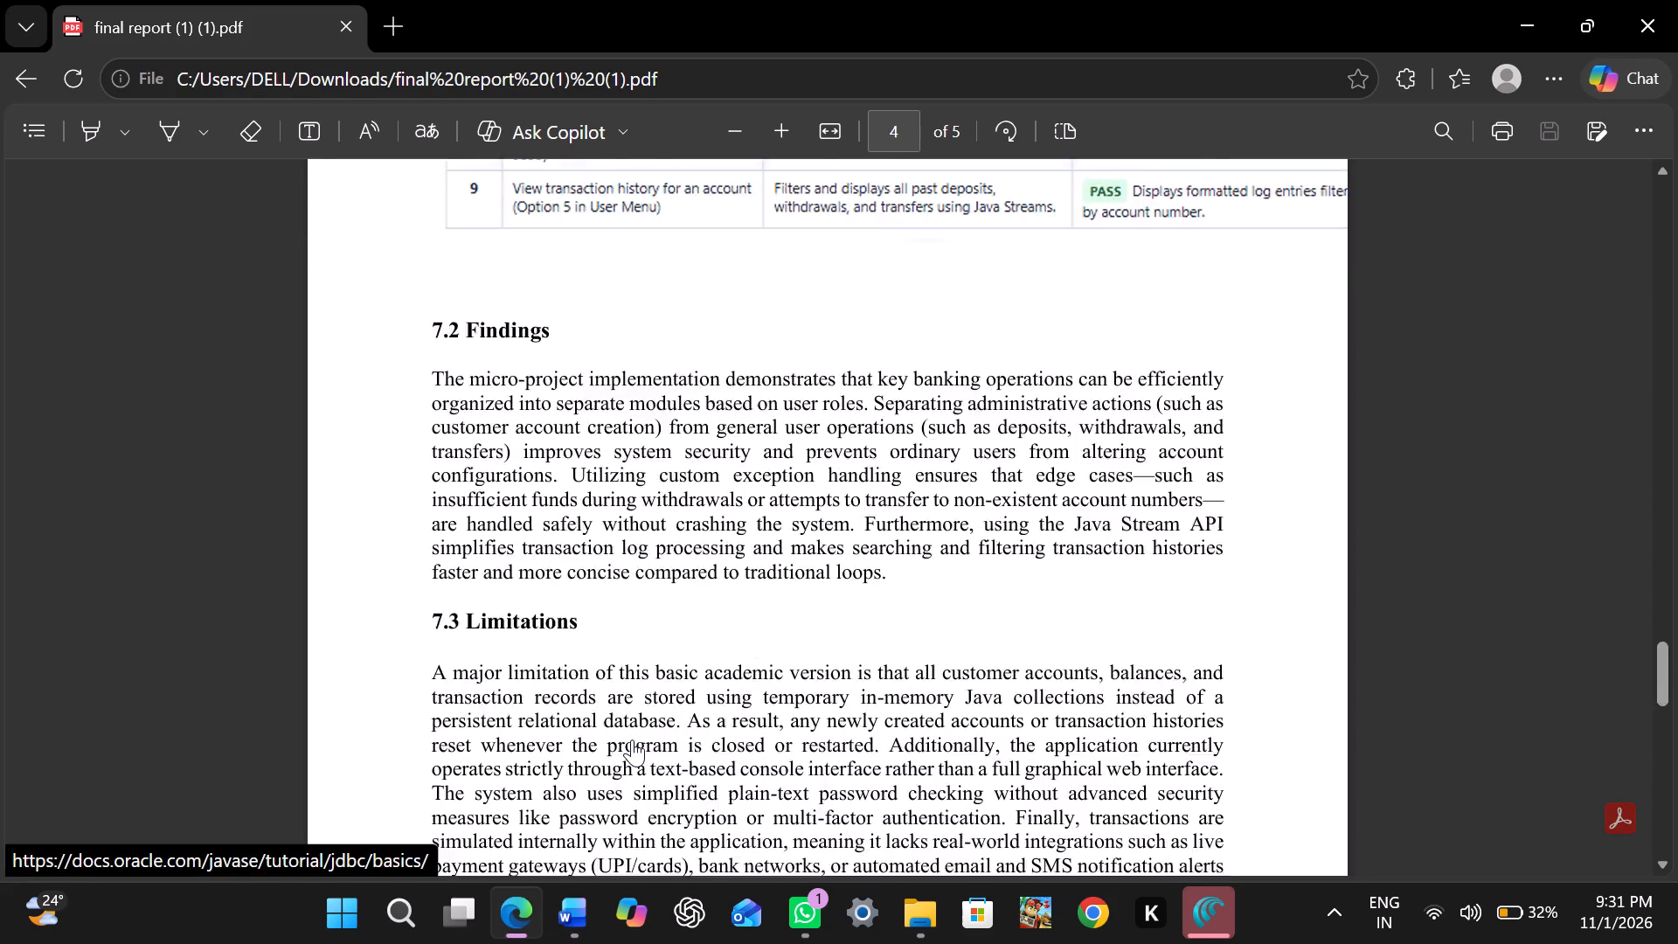
{"action": "scroll", "coordinate": [632, 739], "scroll_direction": "up", "scroll_amount": 6}
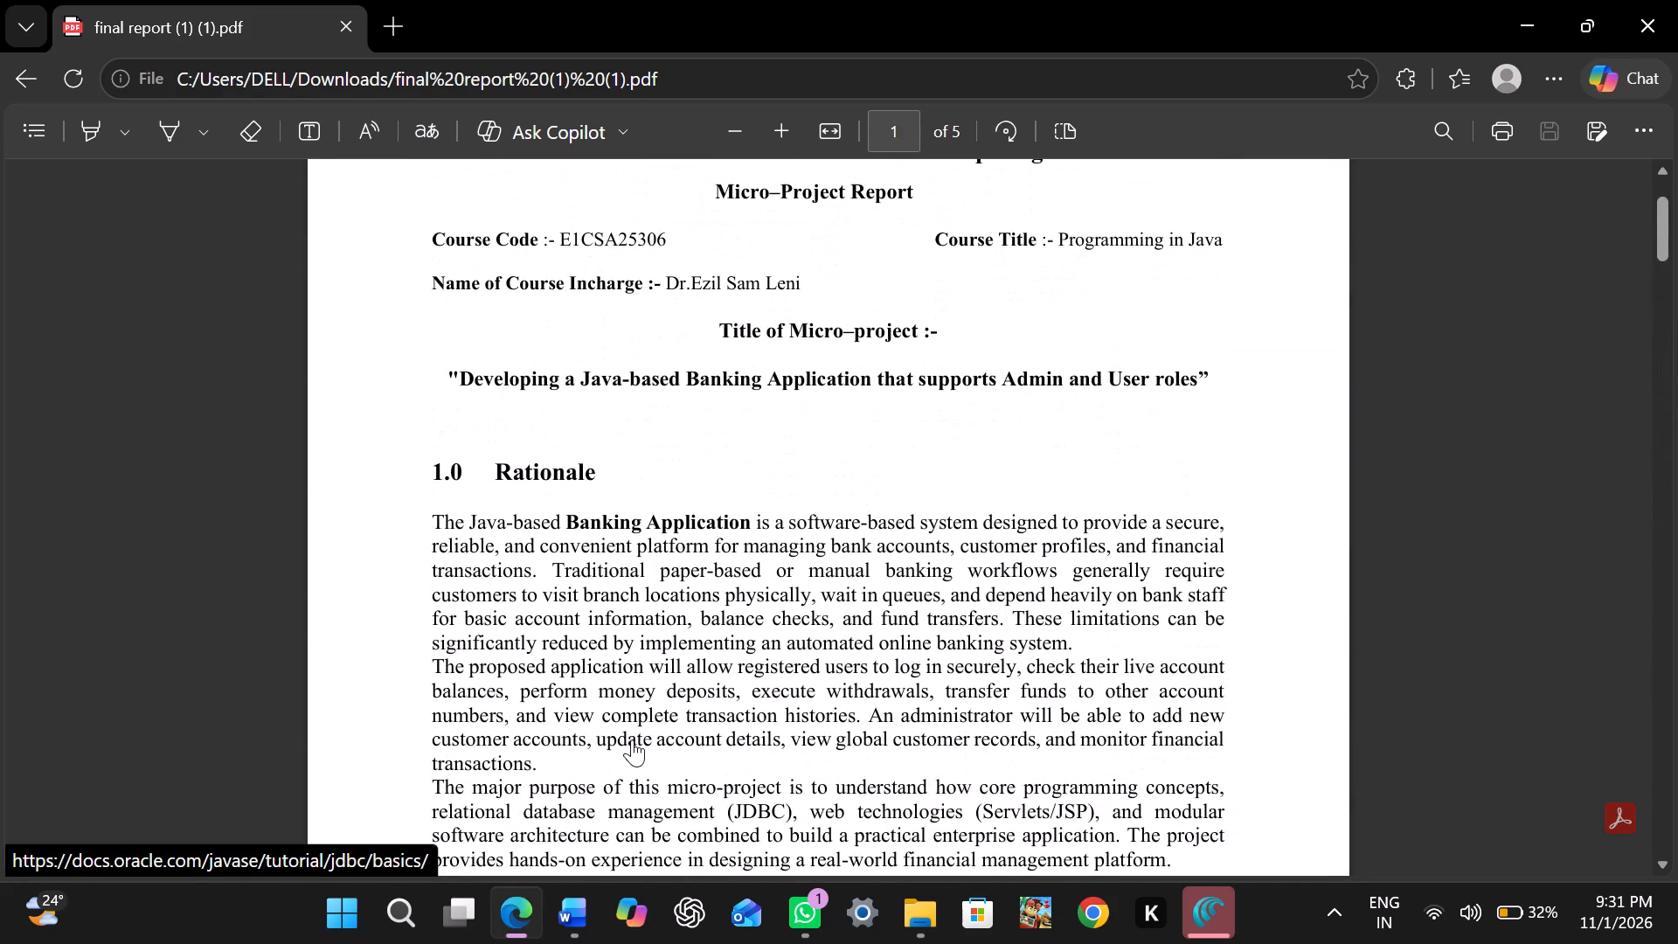
{"action": "scroll", "coordinate": [632, 739], "scroll_direction": "down", "scroll_amount": 4}
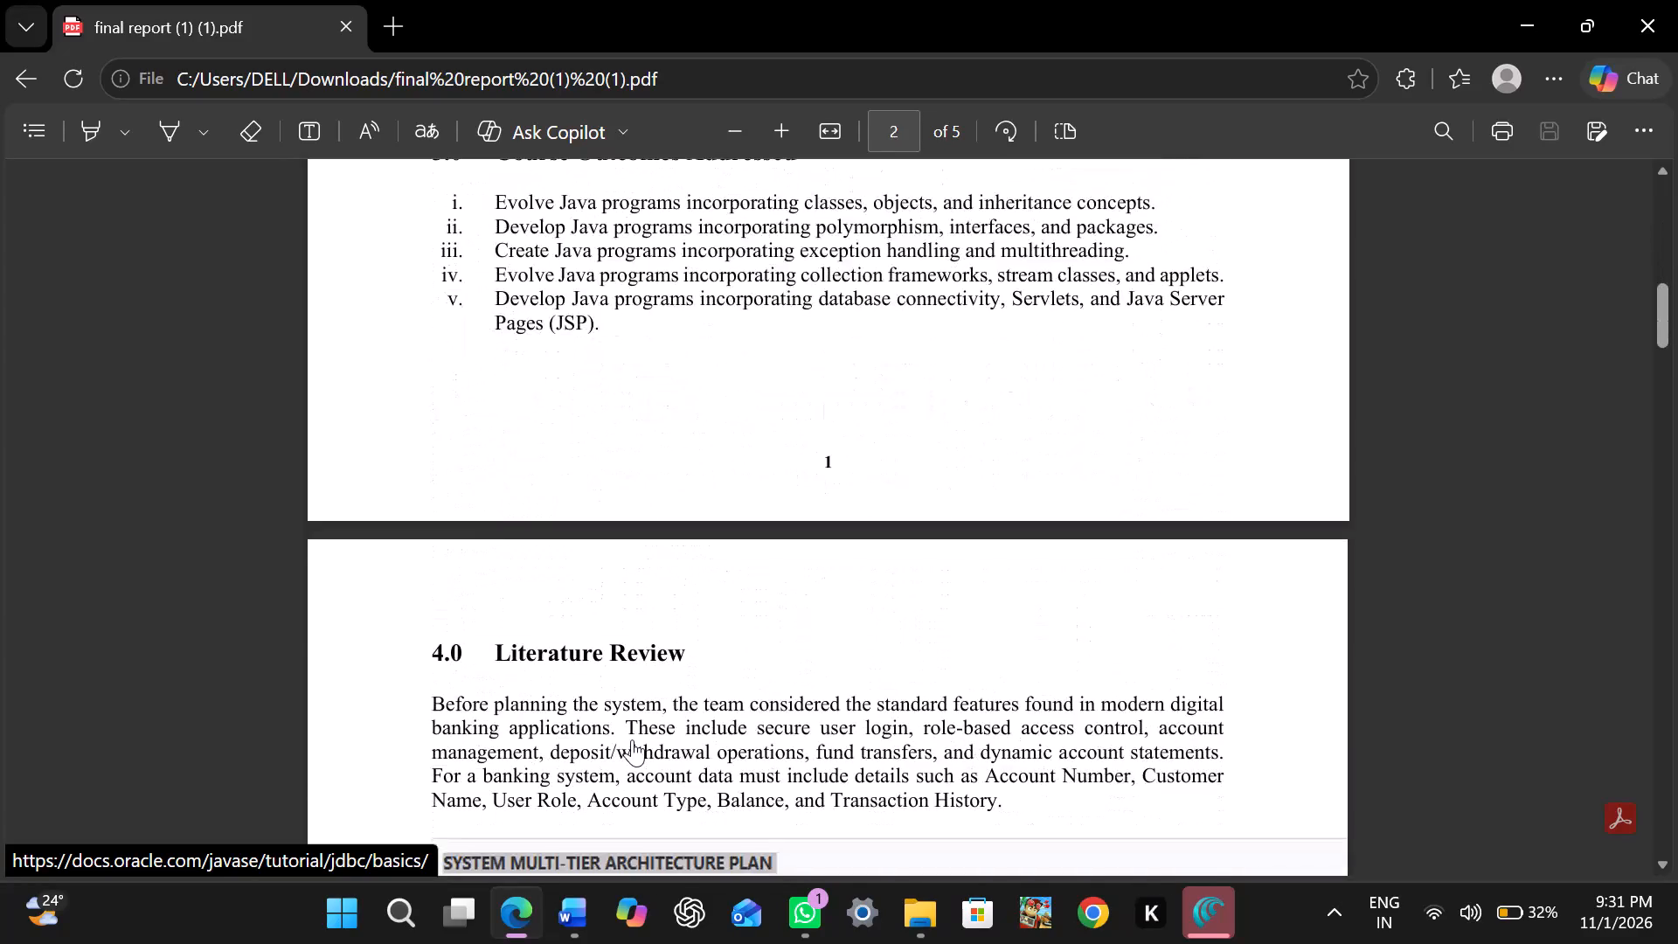
{"action": "scroll", "coordinate": [632, 739], "scroll_direction": "down", "scroll_amount": 4}
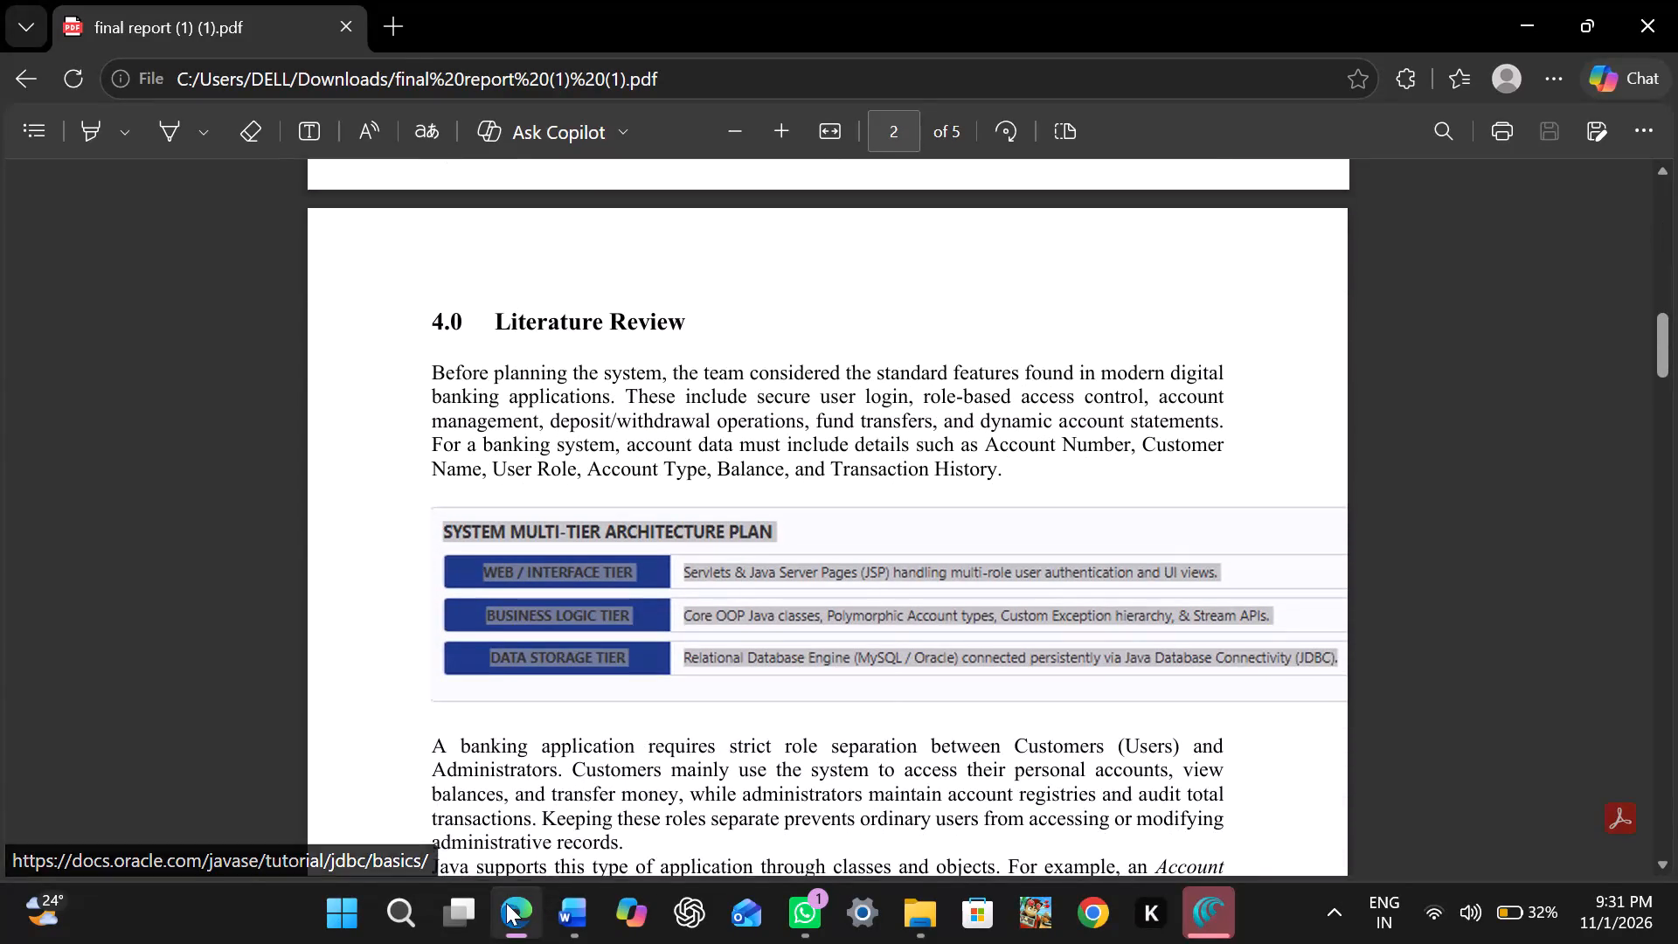
Move the System Multi-Tier Architecture Plan picture below the first Literature Review paragraph, aligned with the left text margin, as in the PDF.
{"action": "left_click", "coordinate": [580, 898]}
{"action": "scroll", "coordinate": [658, 475], "scroll_direction": "down", "scroll_amount": 1}
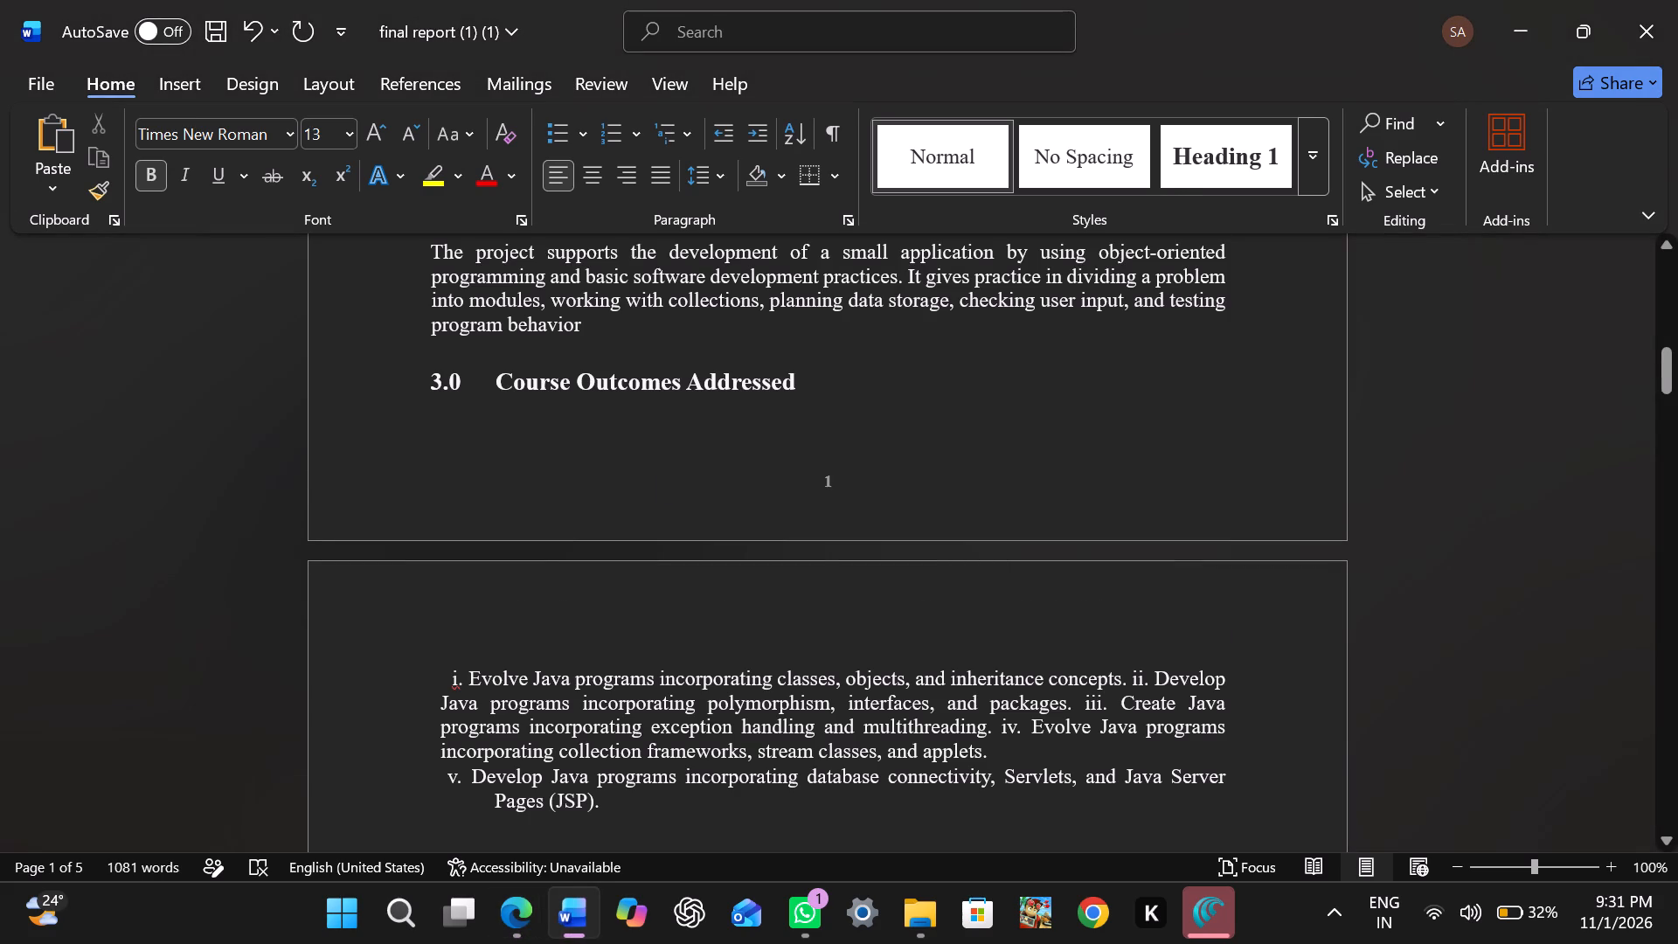
{"action": "scroll", "coordinate": [658, 475], "scroll_direction": "down", "scroll_amount": 1}
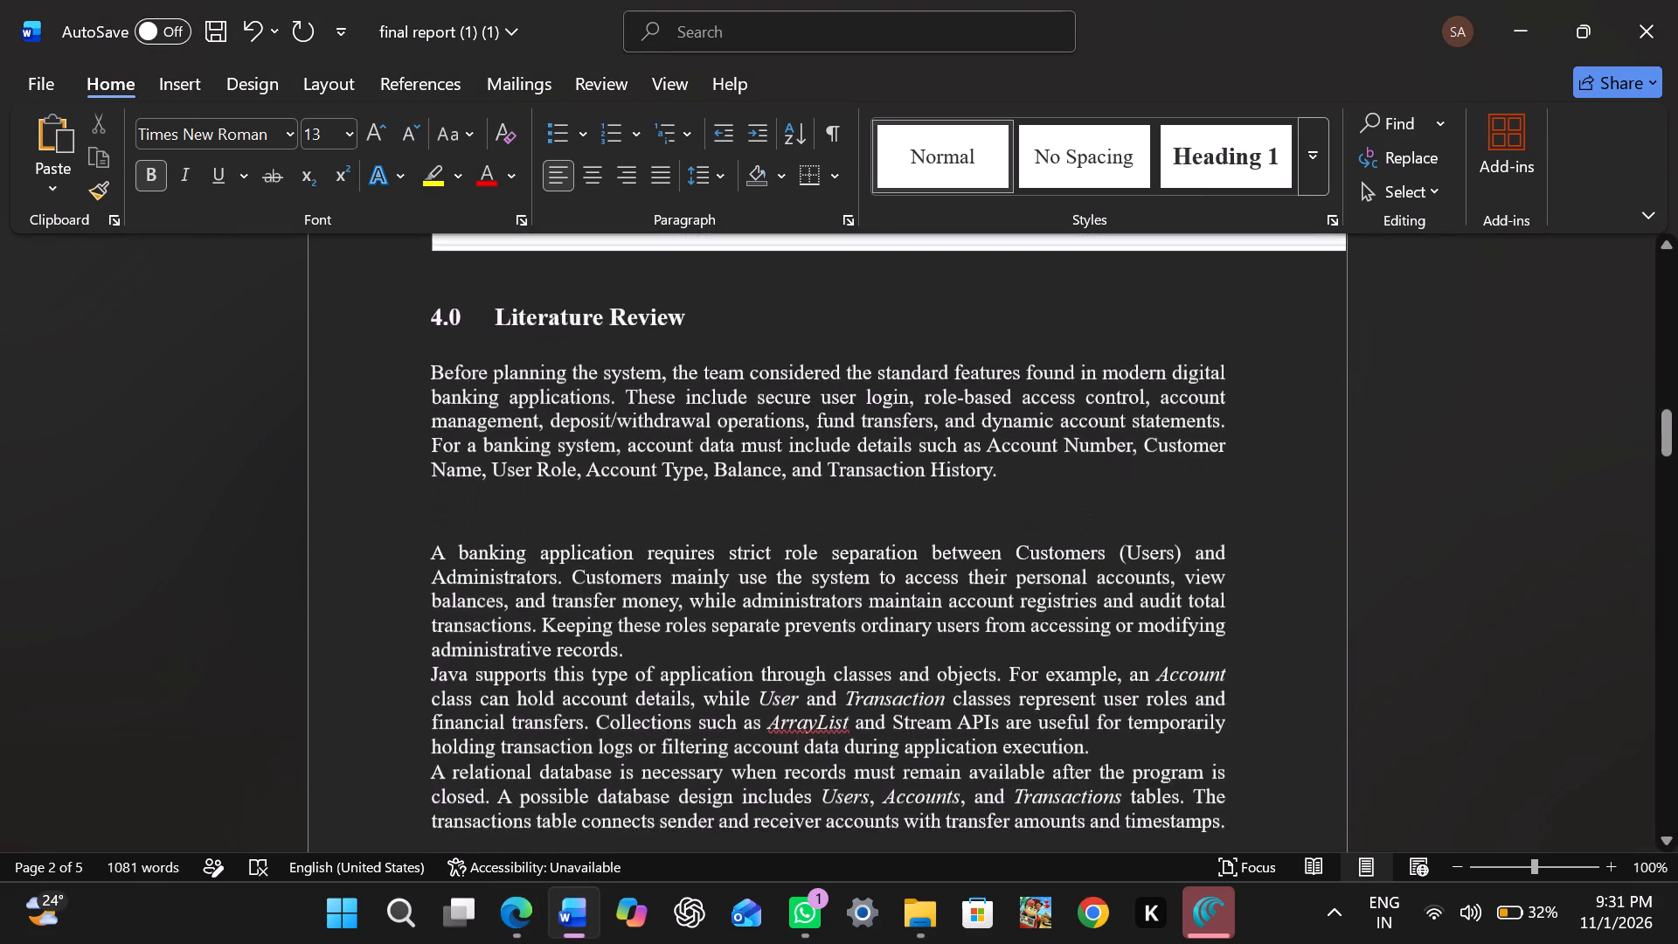
{"action": "left_click", "coordinate": [537, 904]}
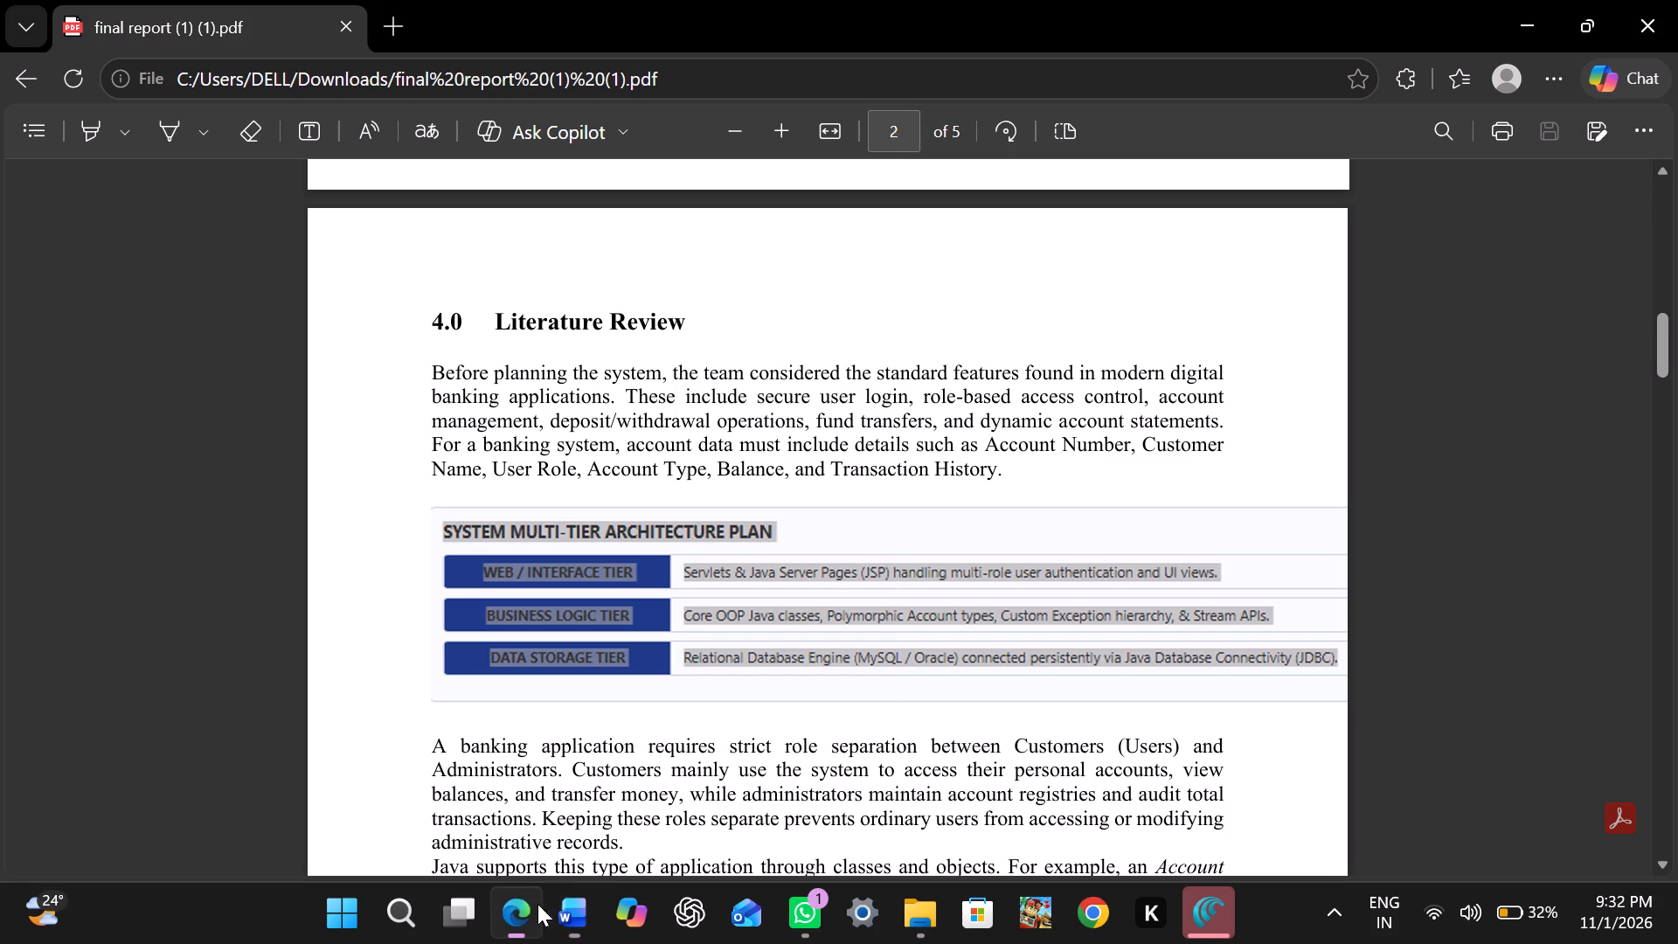
{"action": "scroll", "coordinate": [680, 646], "scroll_direction": "down", "scroll_amount": 1}
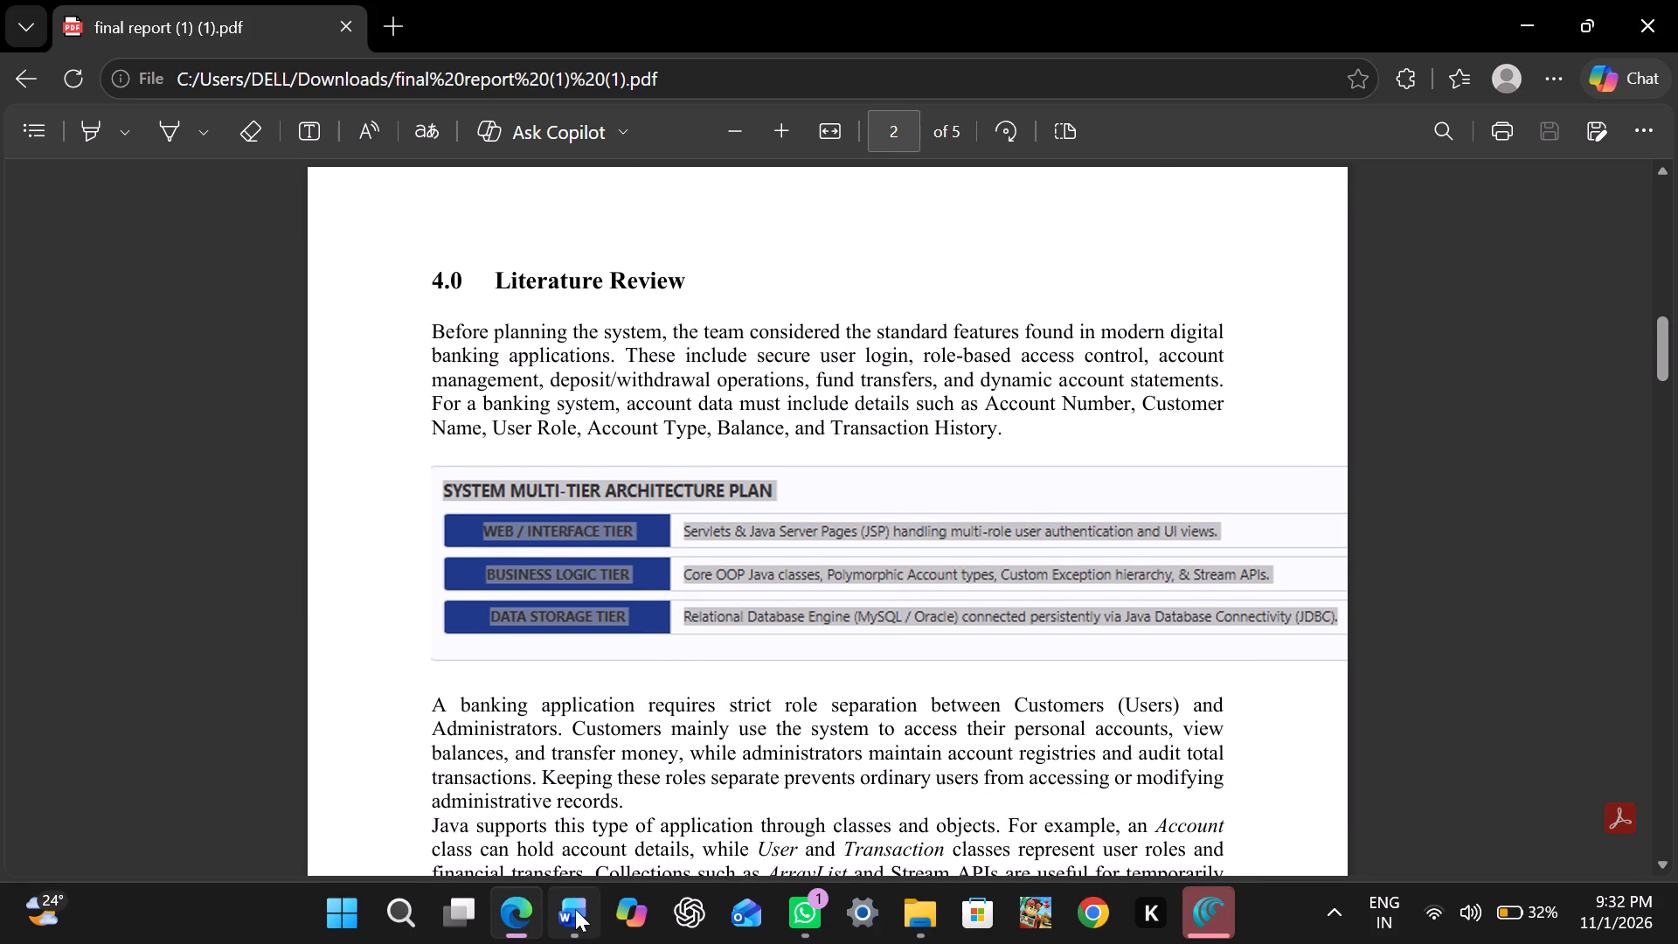
{"action": "left_click", "coordinate": [575, 909]}
{"action": "left_click_drag", "start_coordinate": [743, 310], "coordinate": [745, 392]}
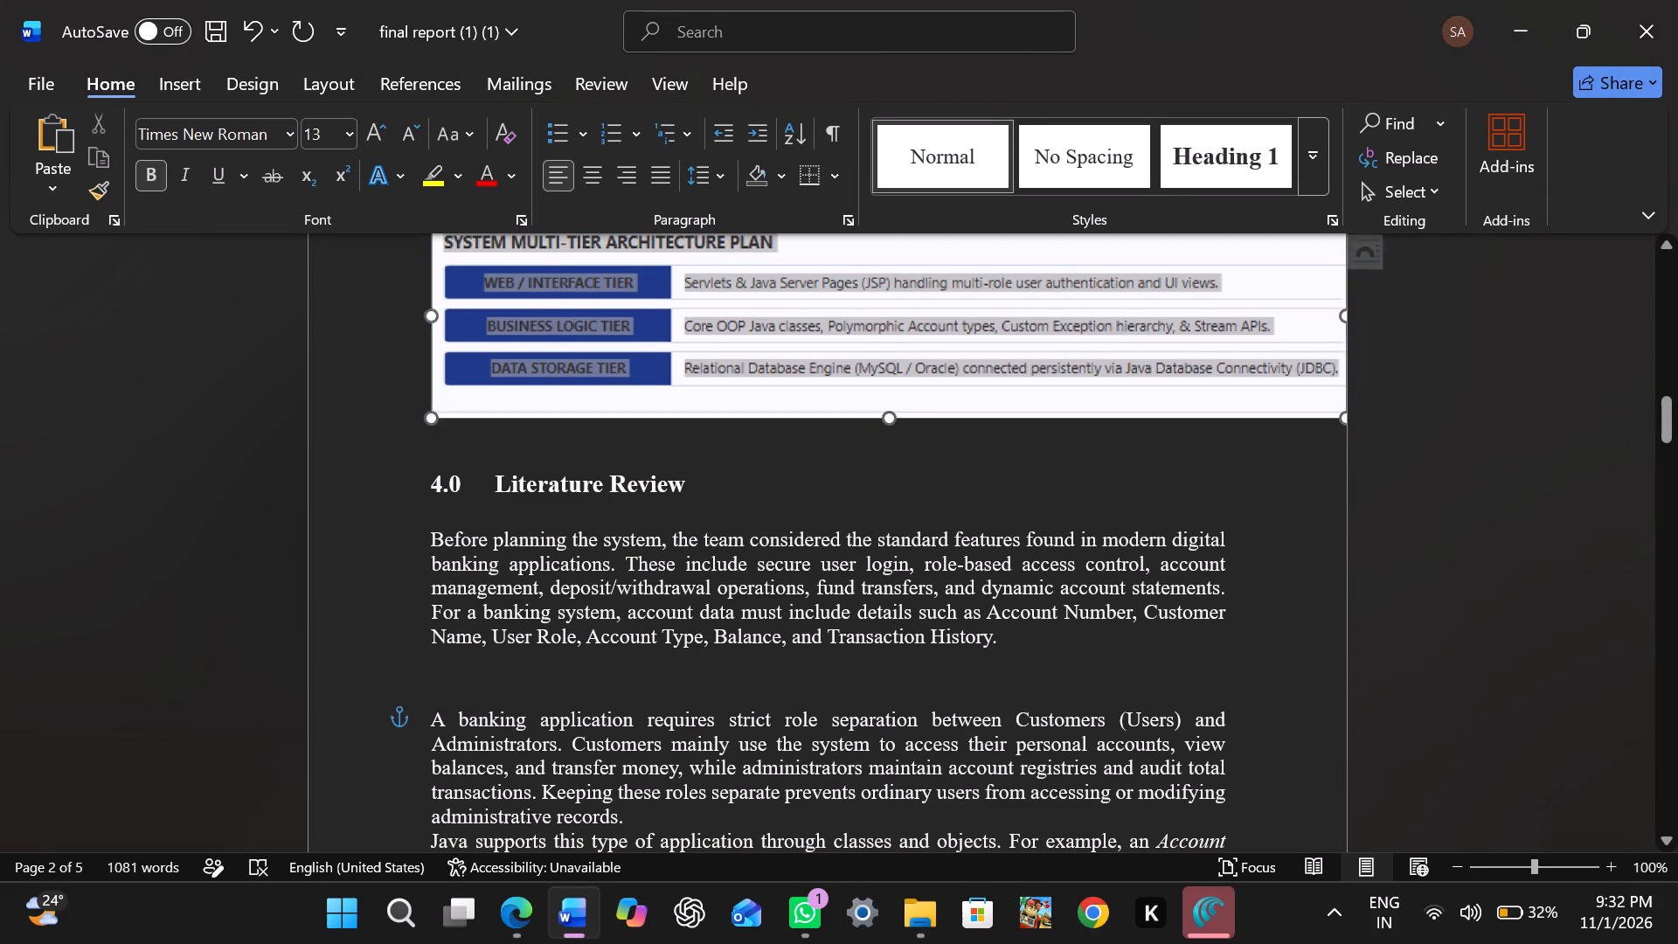
{"action": "left_click_drag", "start_coordinate": [745, 392], "coordinate": [738, 553]}
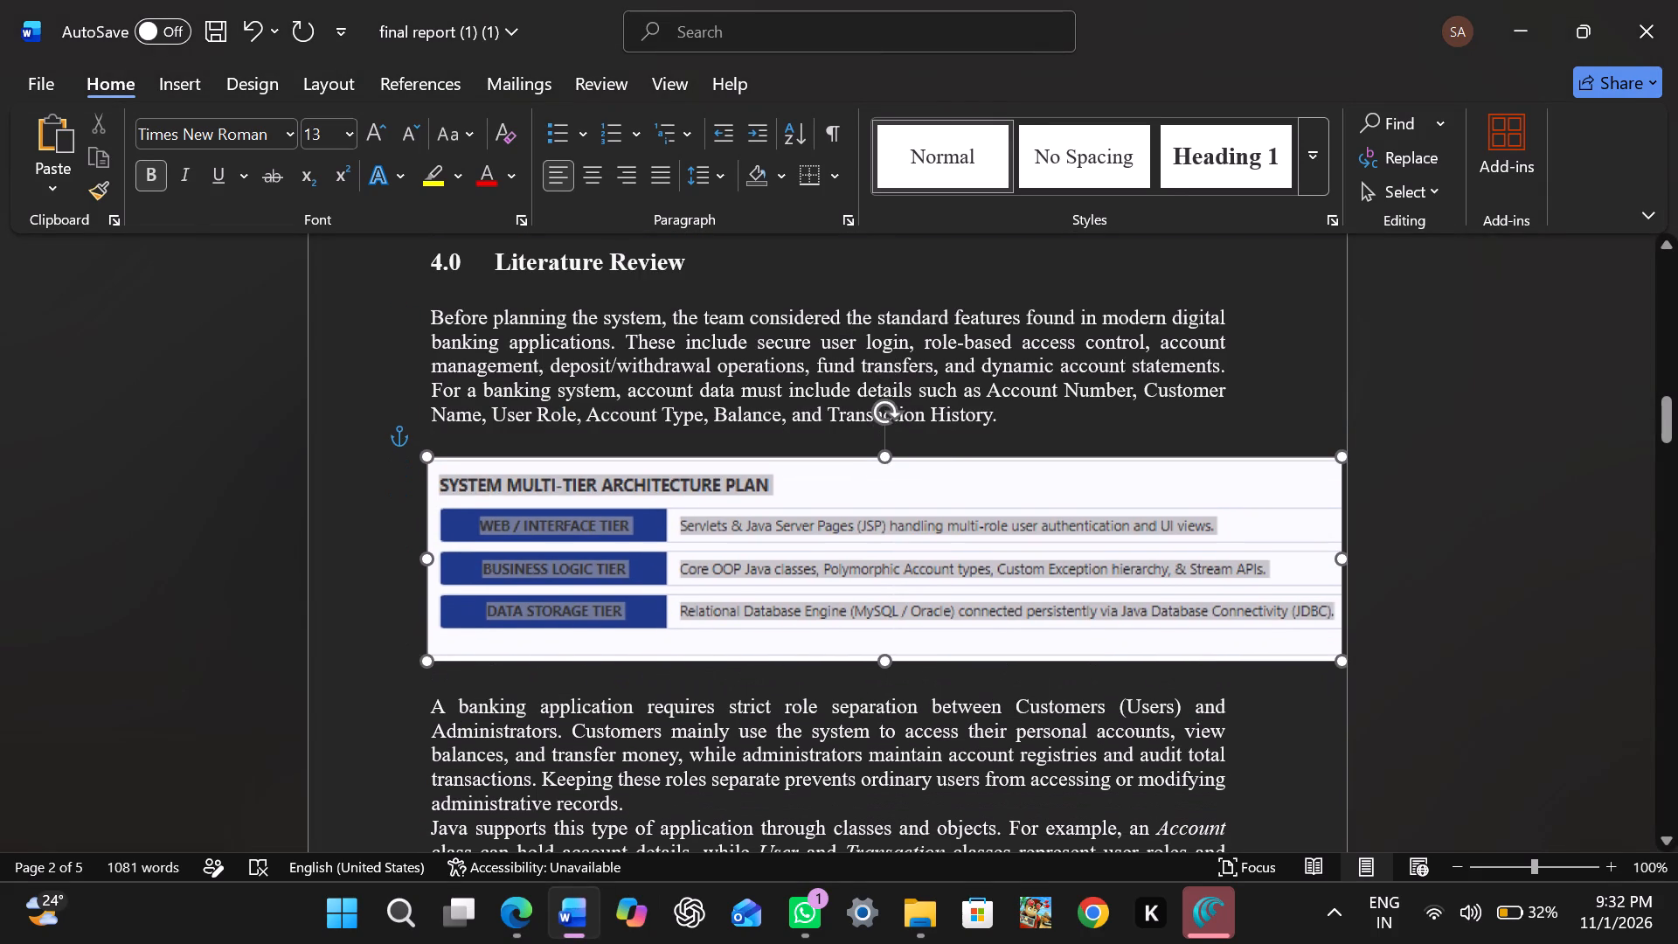
{"action": "left_click_drag", "start_coordinate": [738, 553], "coordinate": [743, 549]}
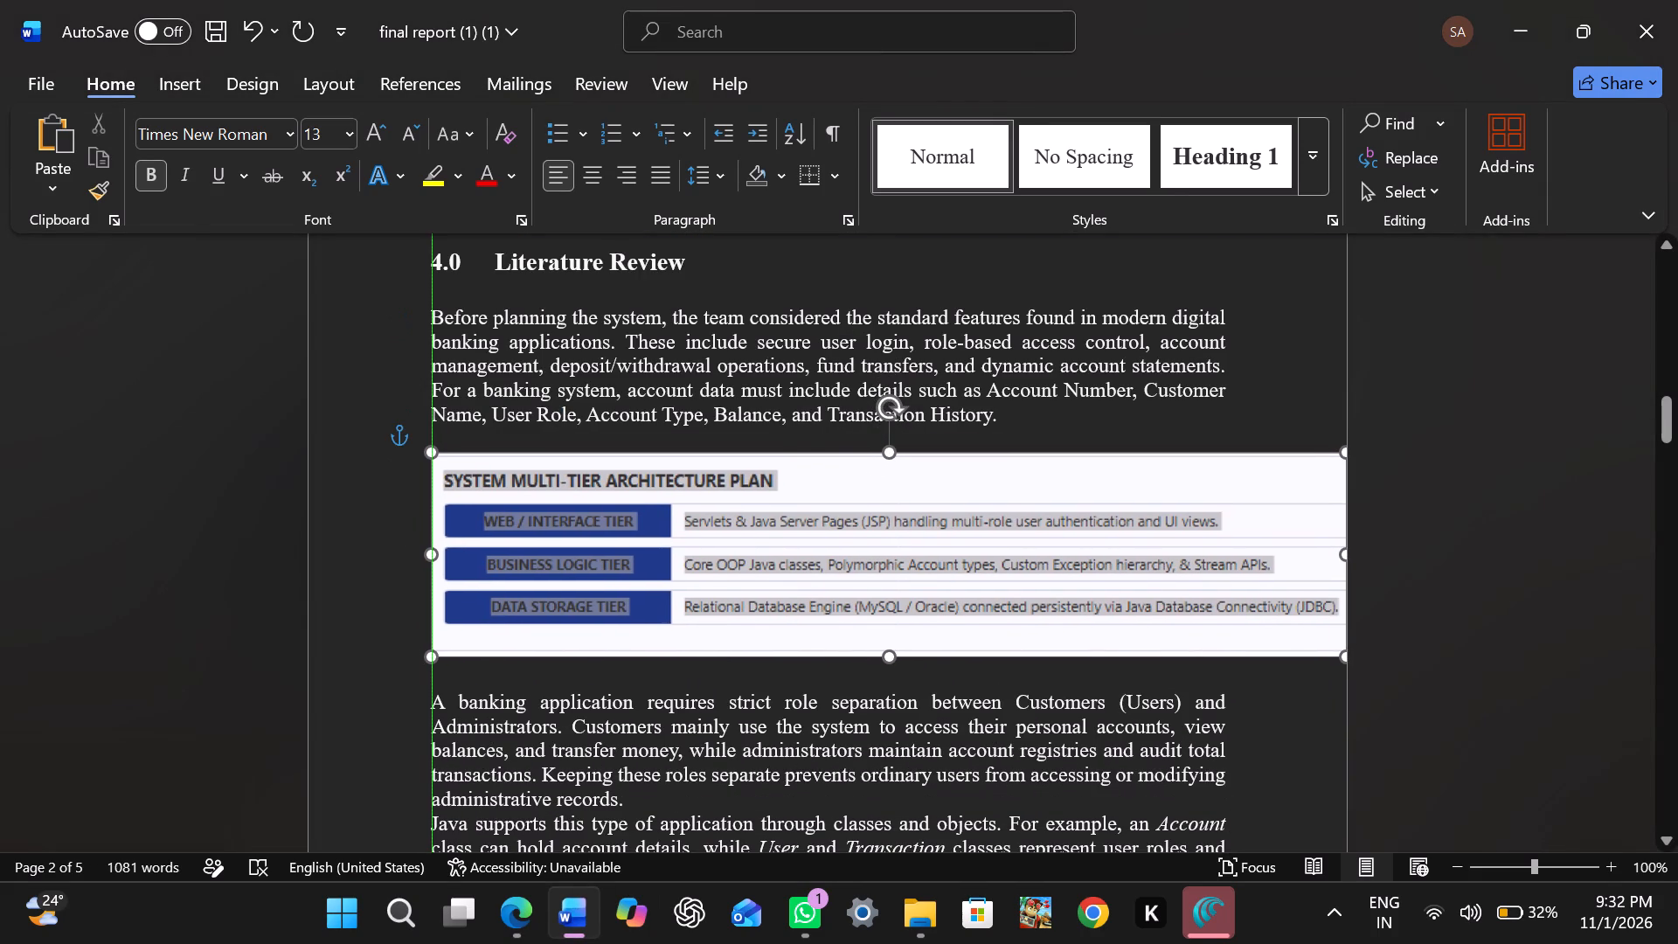
{"action": "left_click_drag", "start_coordinate": [743, 549], "coordinate": [743, 548]}
In course outcome v, shorten "Server" to "Serv" so that "Pages" moves up onto the preceding line.
{"action": "scroll", "coordinate": [743, 548], "scroll_direction": "up", "scroll_amount": 2}
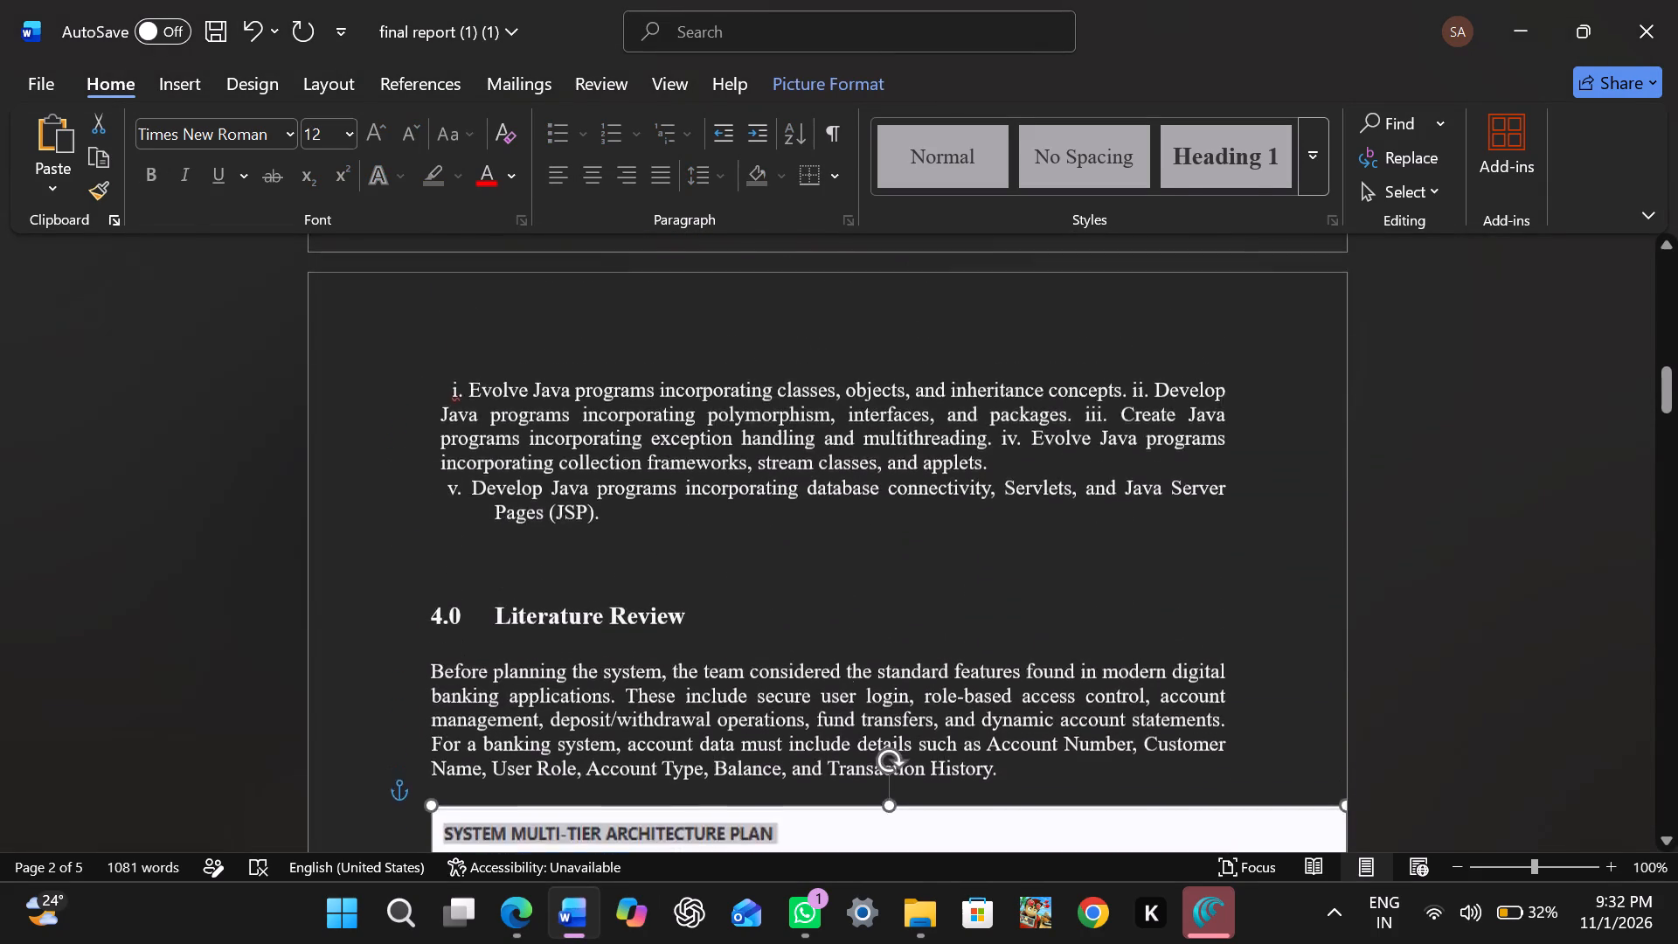
{"action": "scroll", "coordinate": [743, 548], "scroll_direction": "up", "scroll_amount": 1}
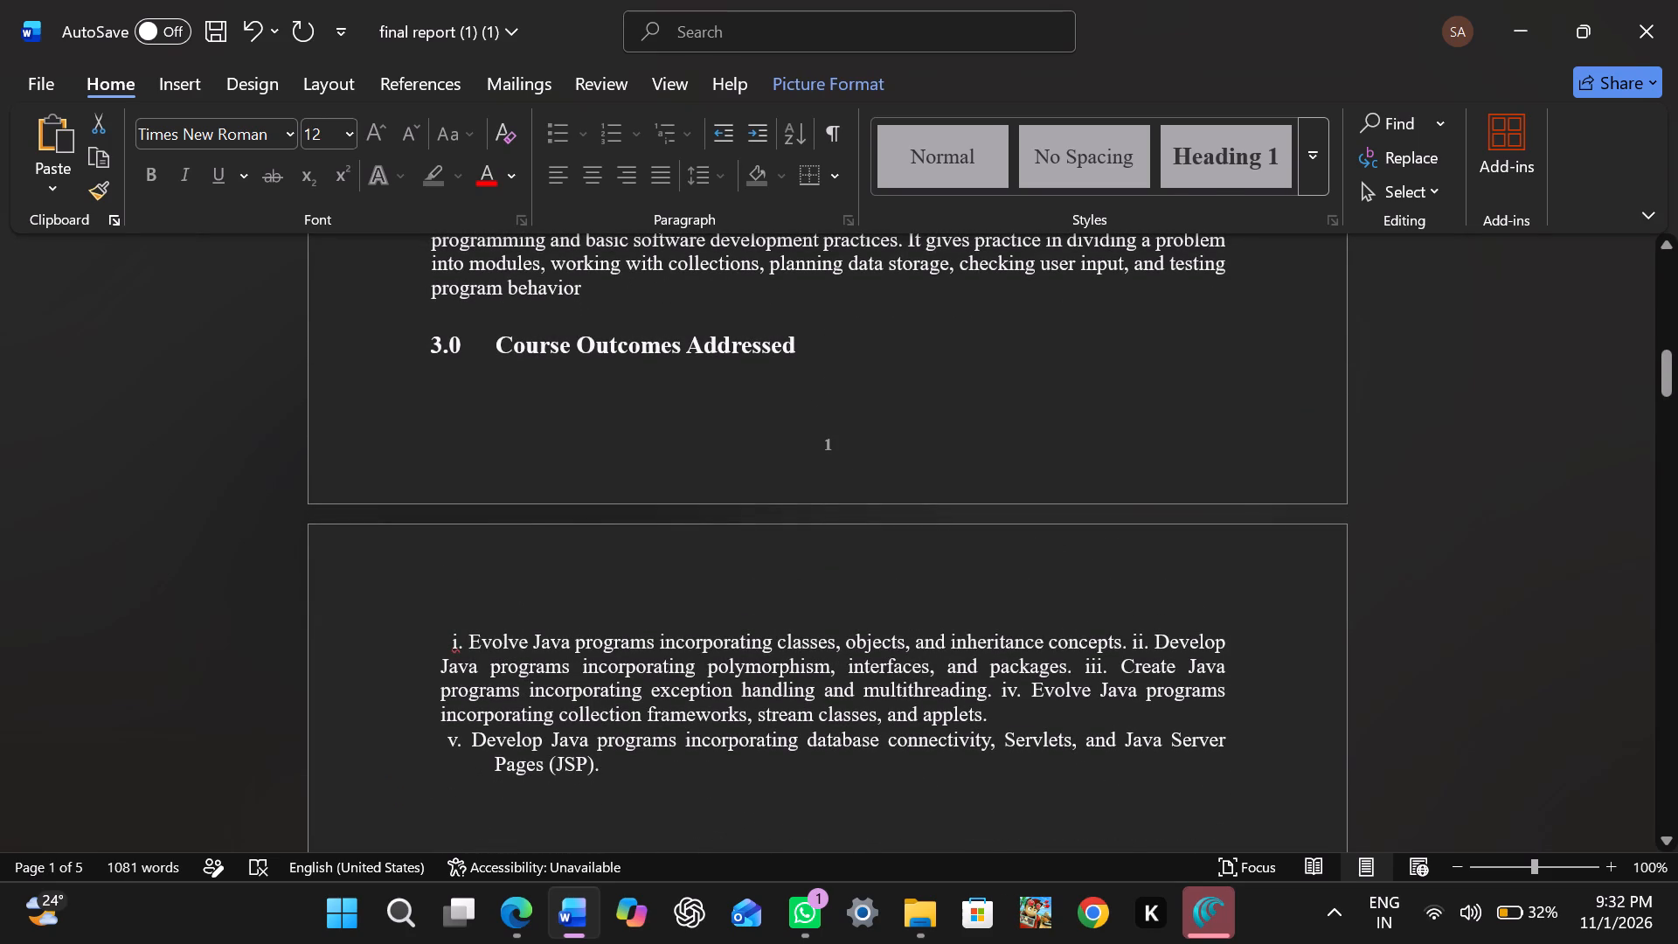
{"action": "left_click", "coordinate": [492, 770]}
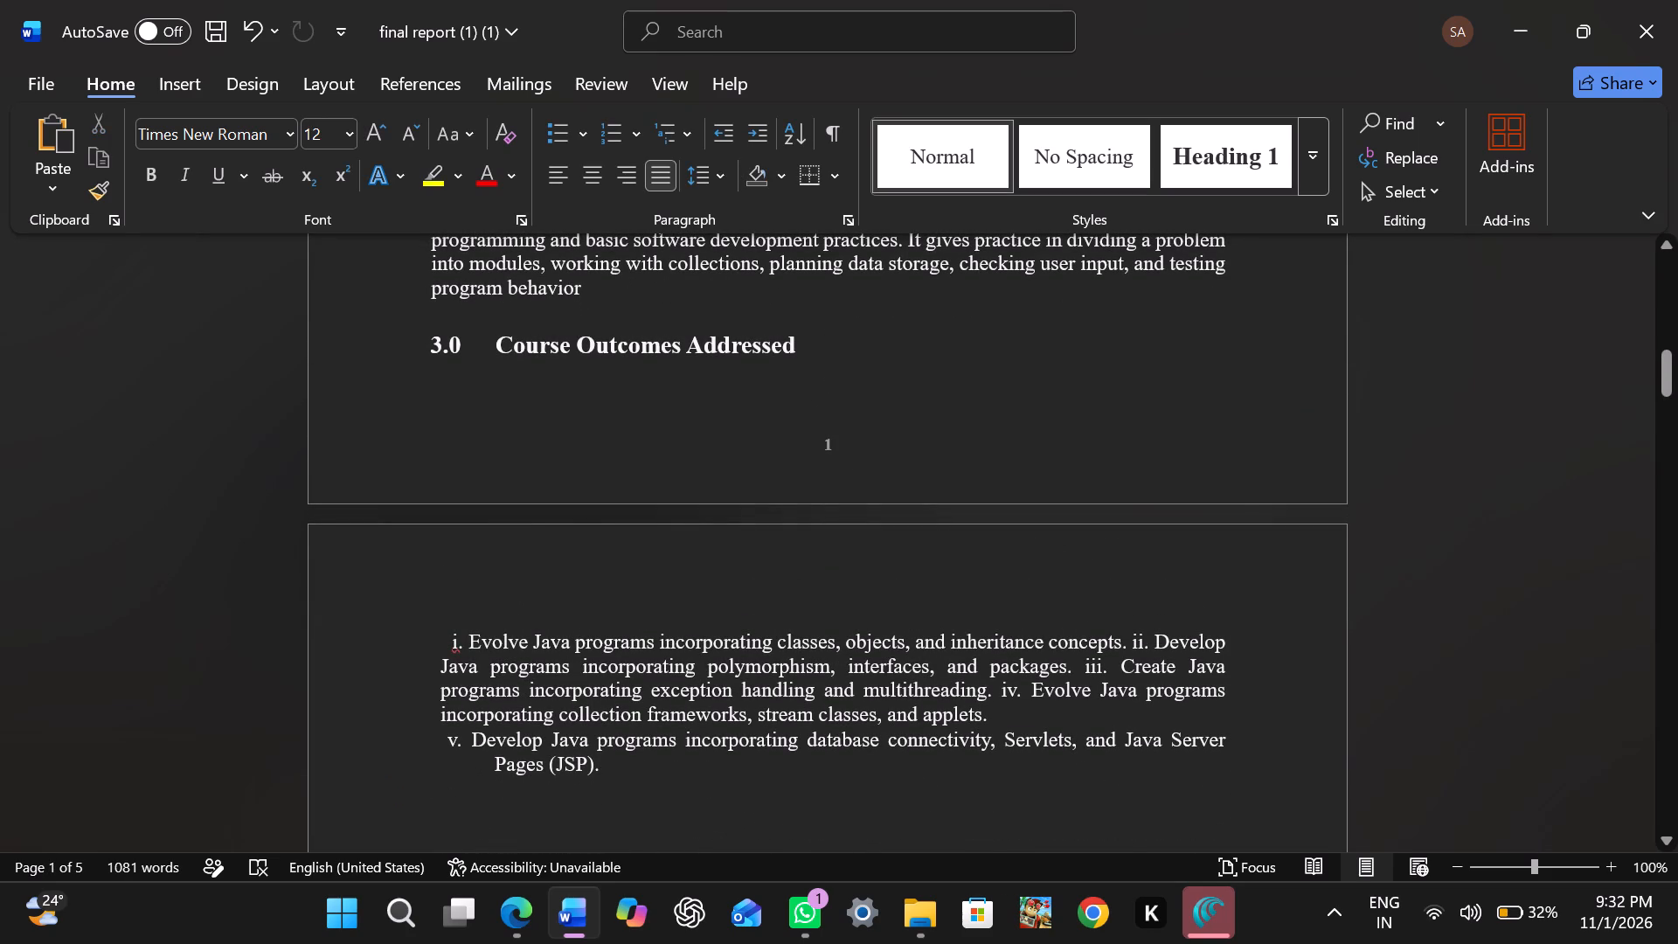
{"action": "key", "text": "BackSpace"}
{"action": "key", "text": "BackSpace"}
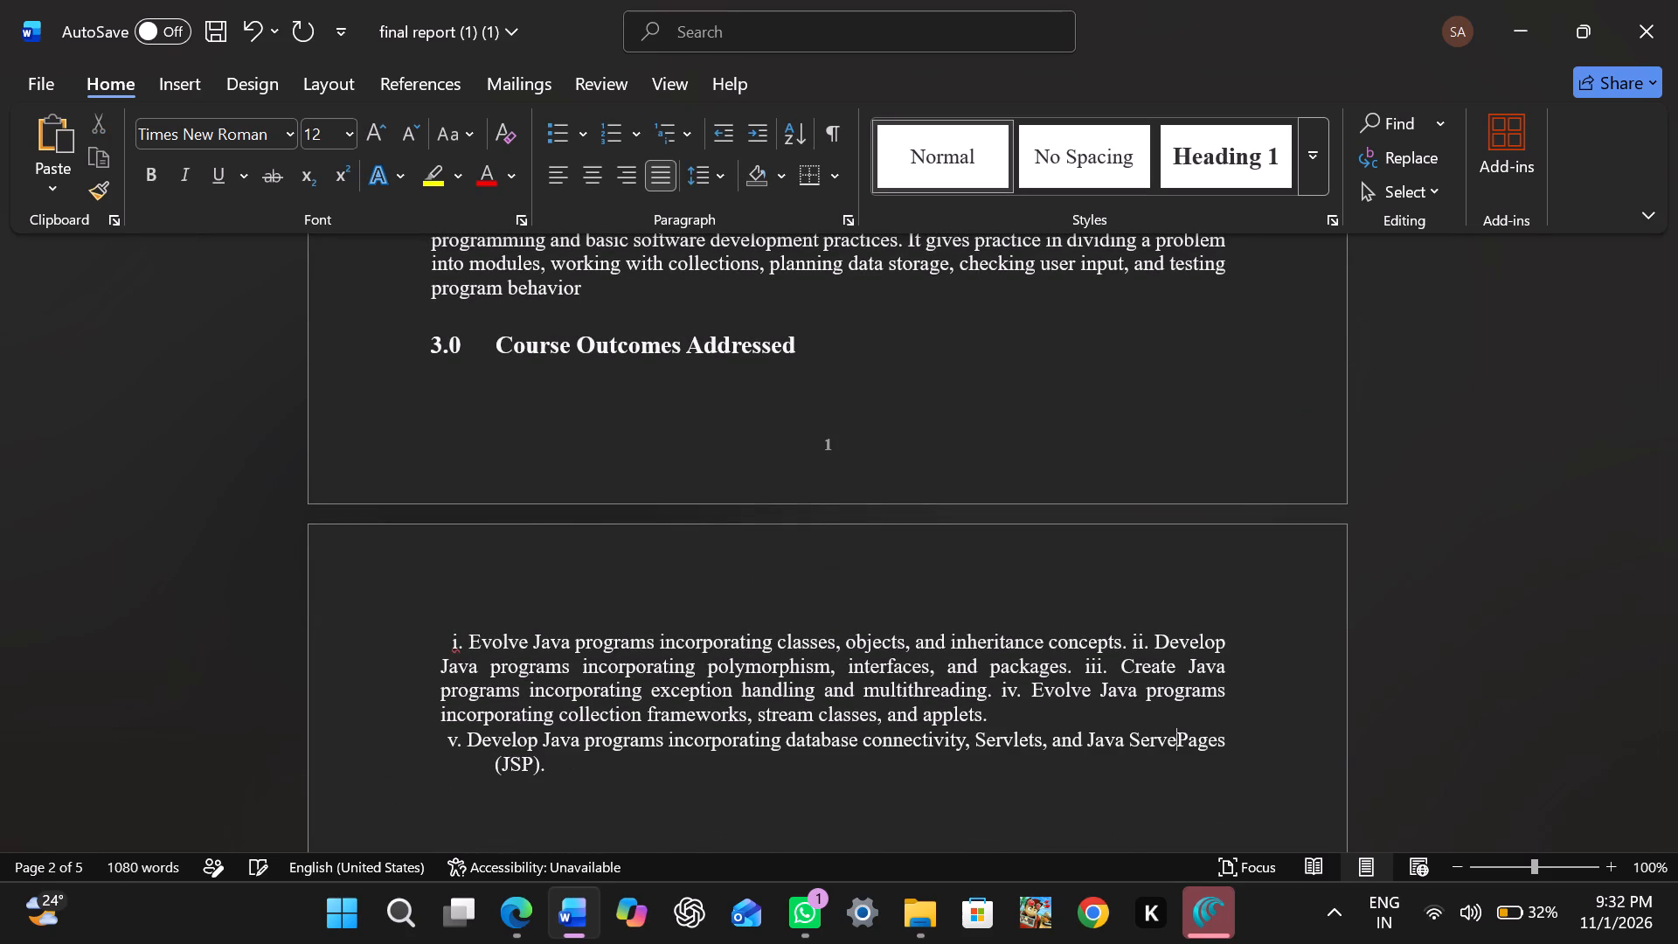
{"action": "key", "text": "BackSpace"}
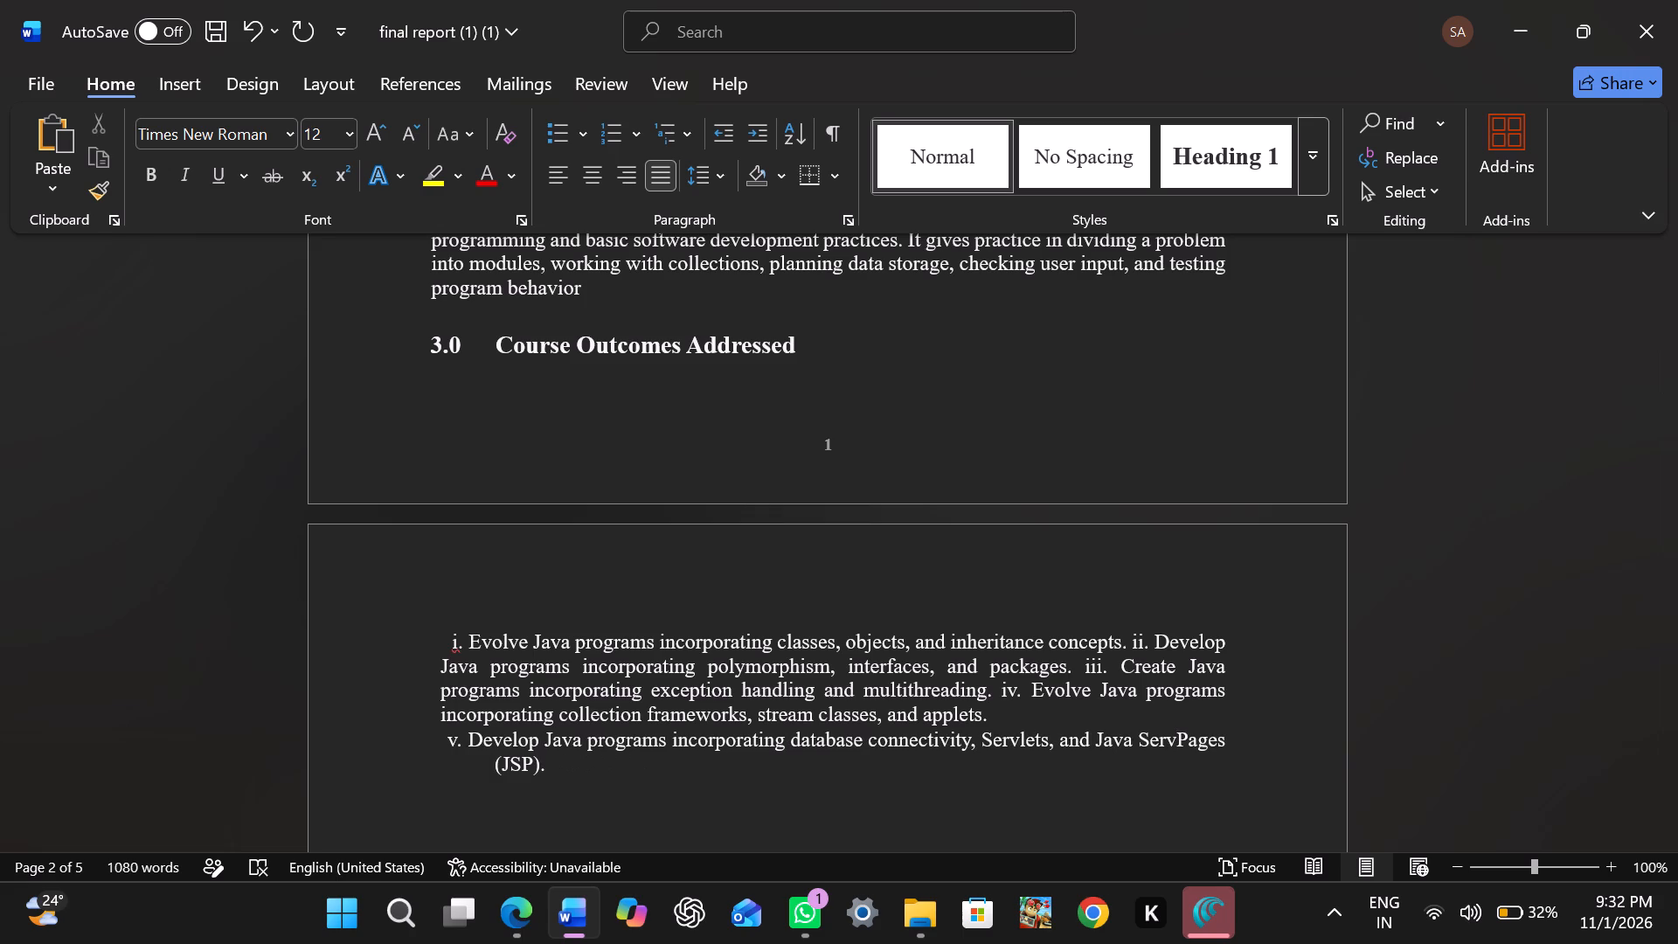
{"action": "key", "text": "space"}
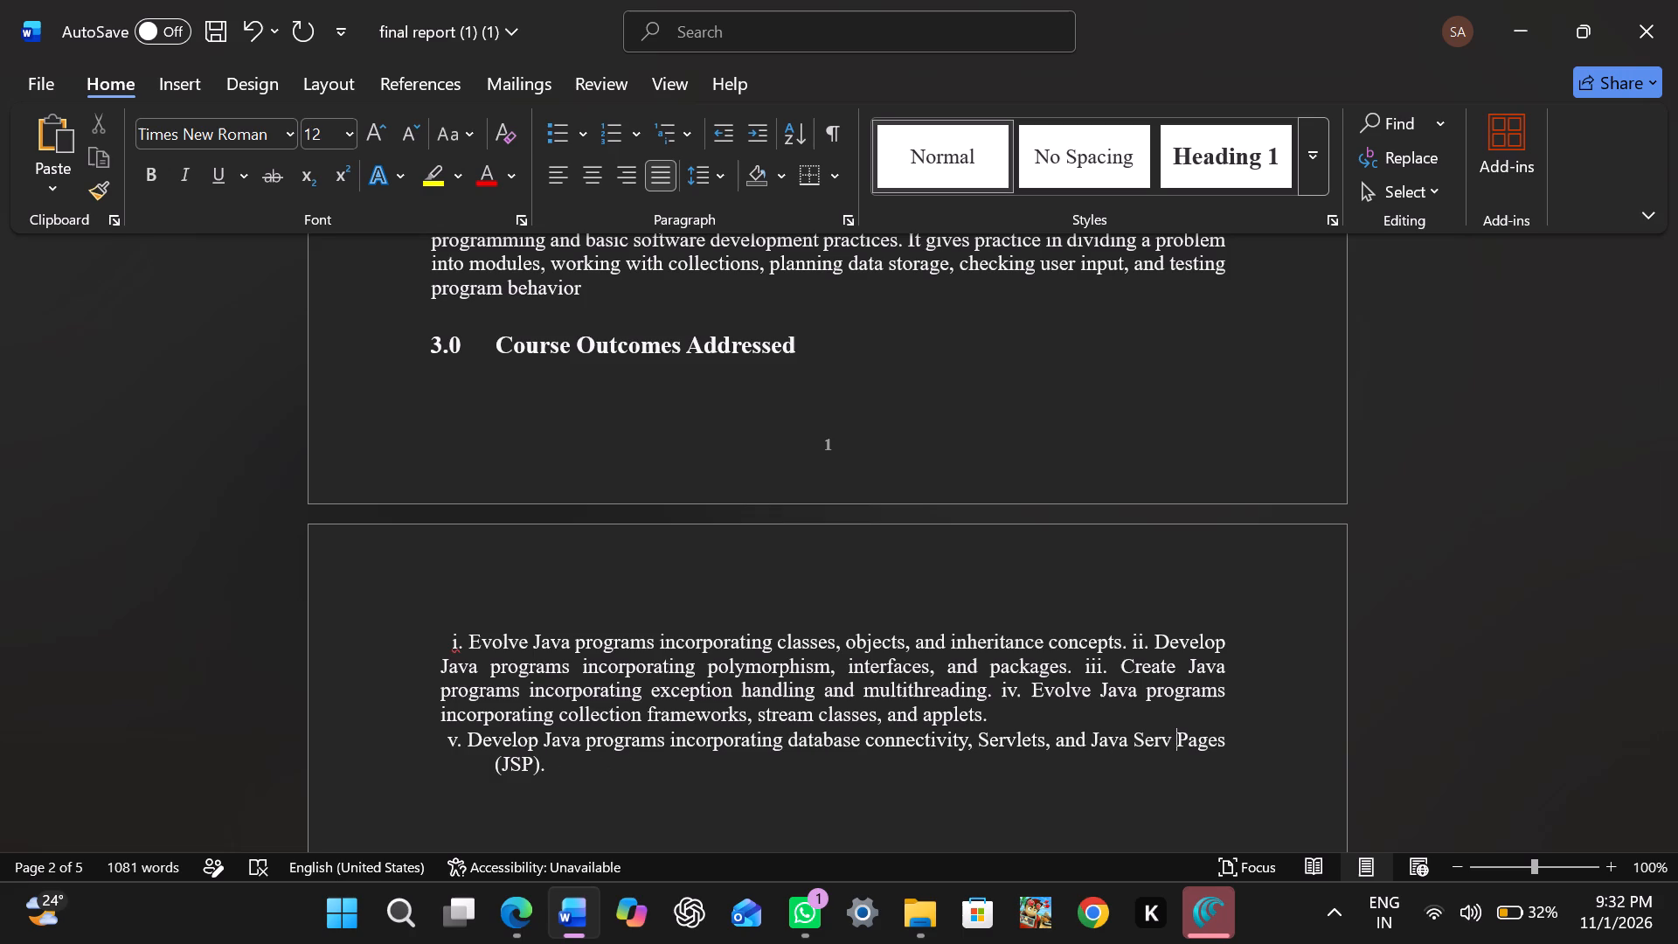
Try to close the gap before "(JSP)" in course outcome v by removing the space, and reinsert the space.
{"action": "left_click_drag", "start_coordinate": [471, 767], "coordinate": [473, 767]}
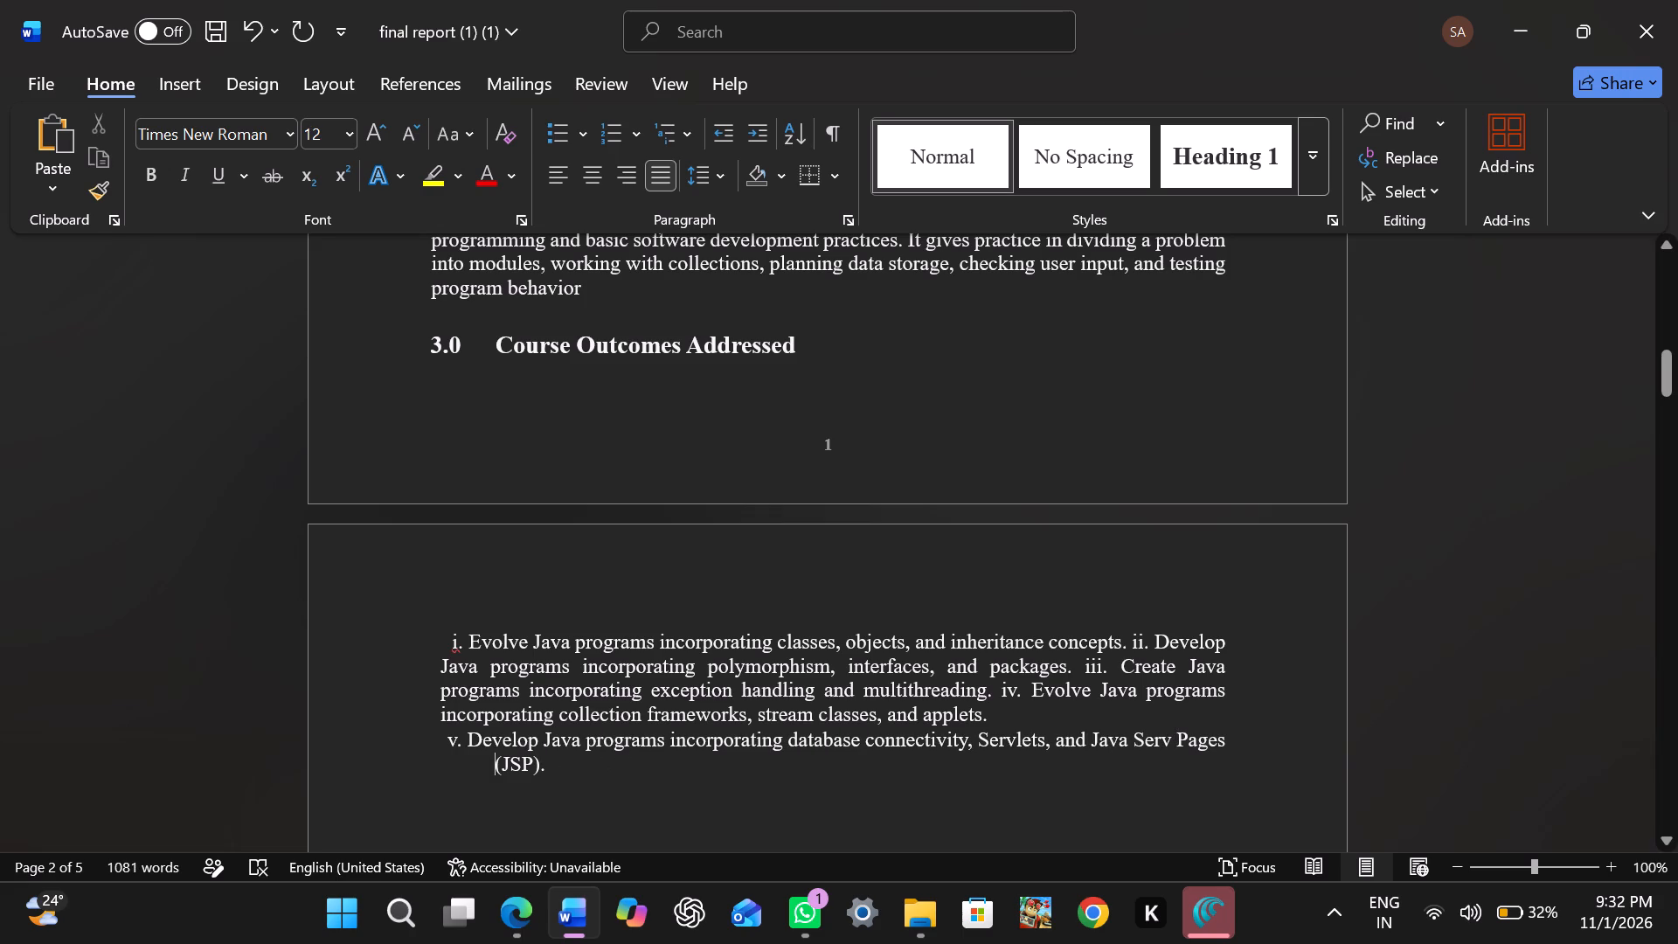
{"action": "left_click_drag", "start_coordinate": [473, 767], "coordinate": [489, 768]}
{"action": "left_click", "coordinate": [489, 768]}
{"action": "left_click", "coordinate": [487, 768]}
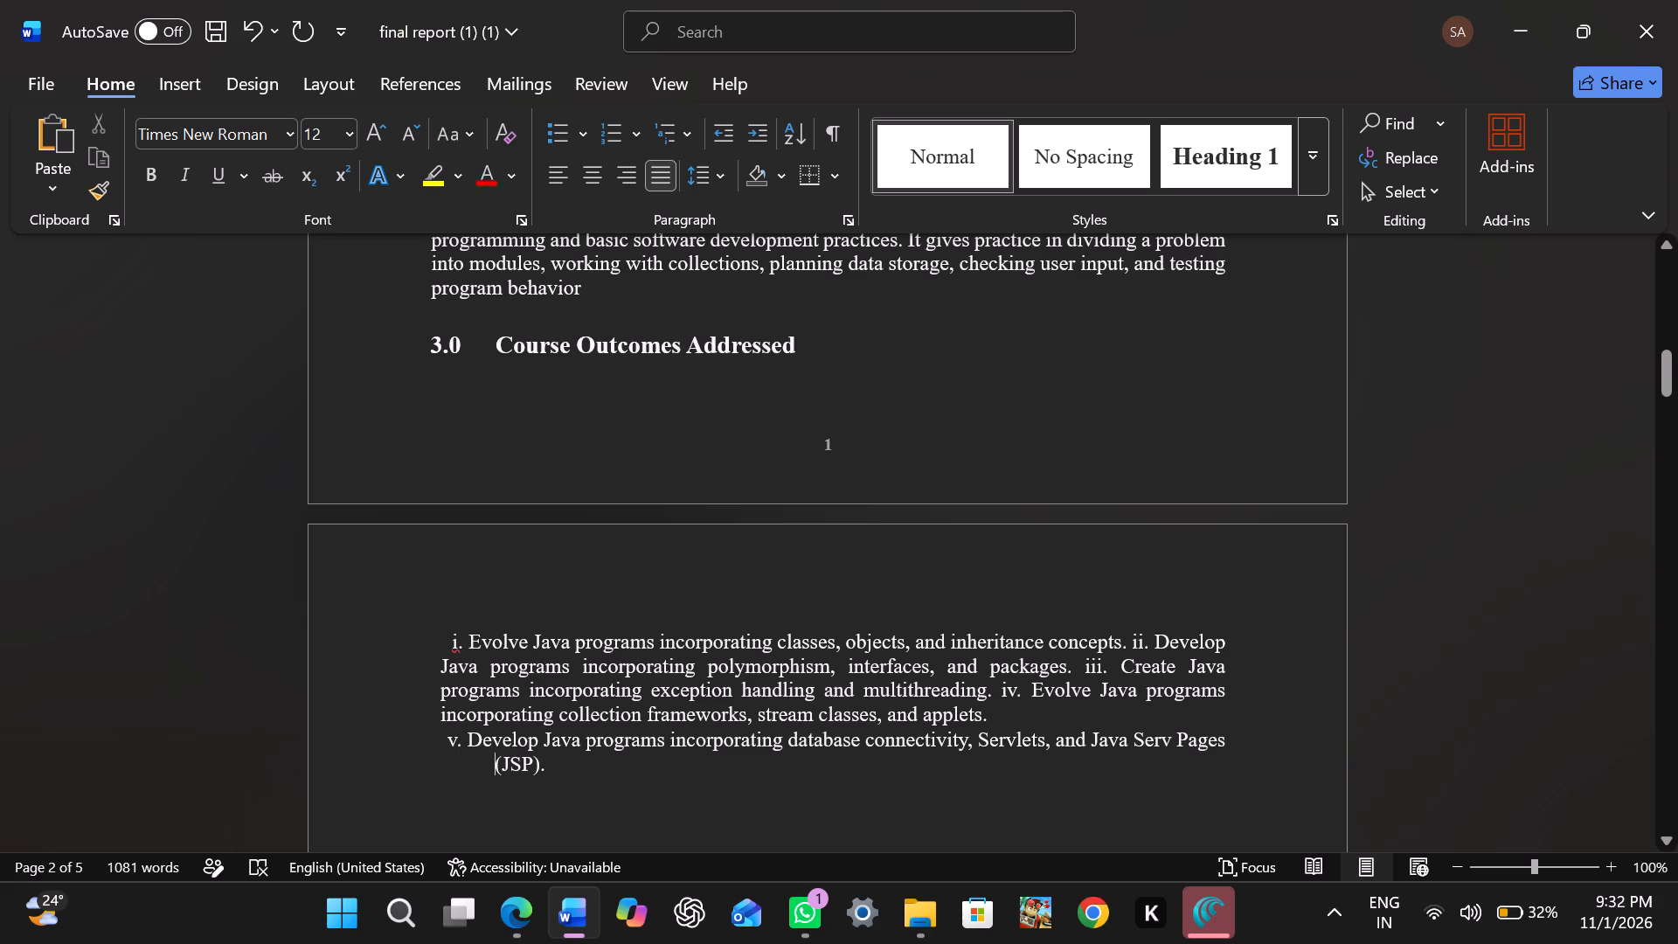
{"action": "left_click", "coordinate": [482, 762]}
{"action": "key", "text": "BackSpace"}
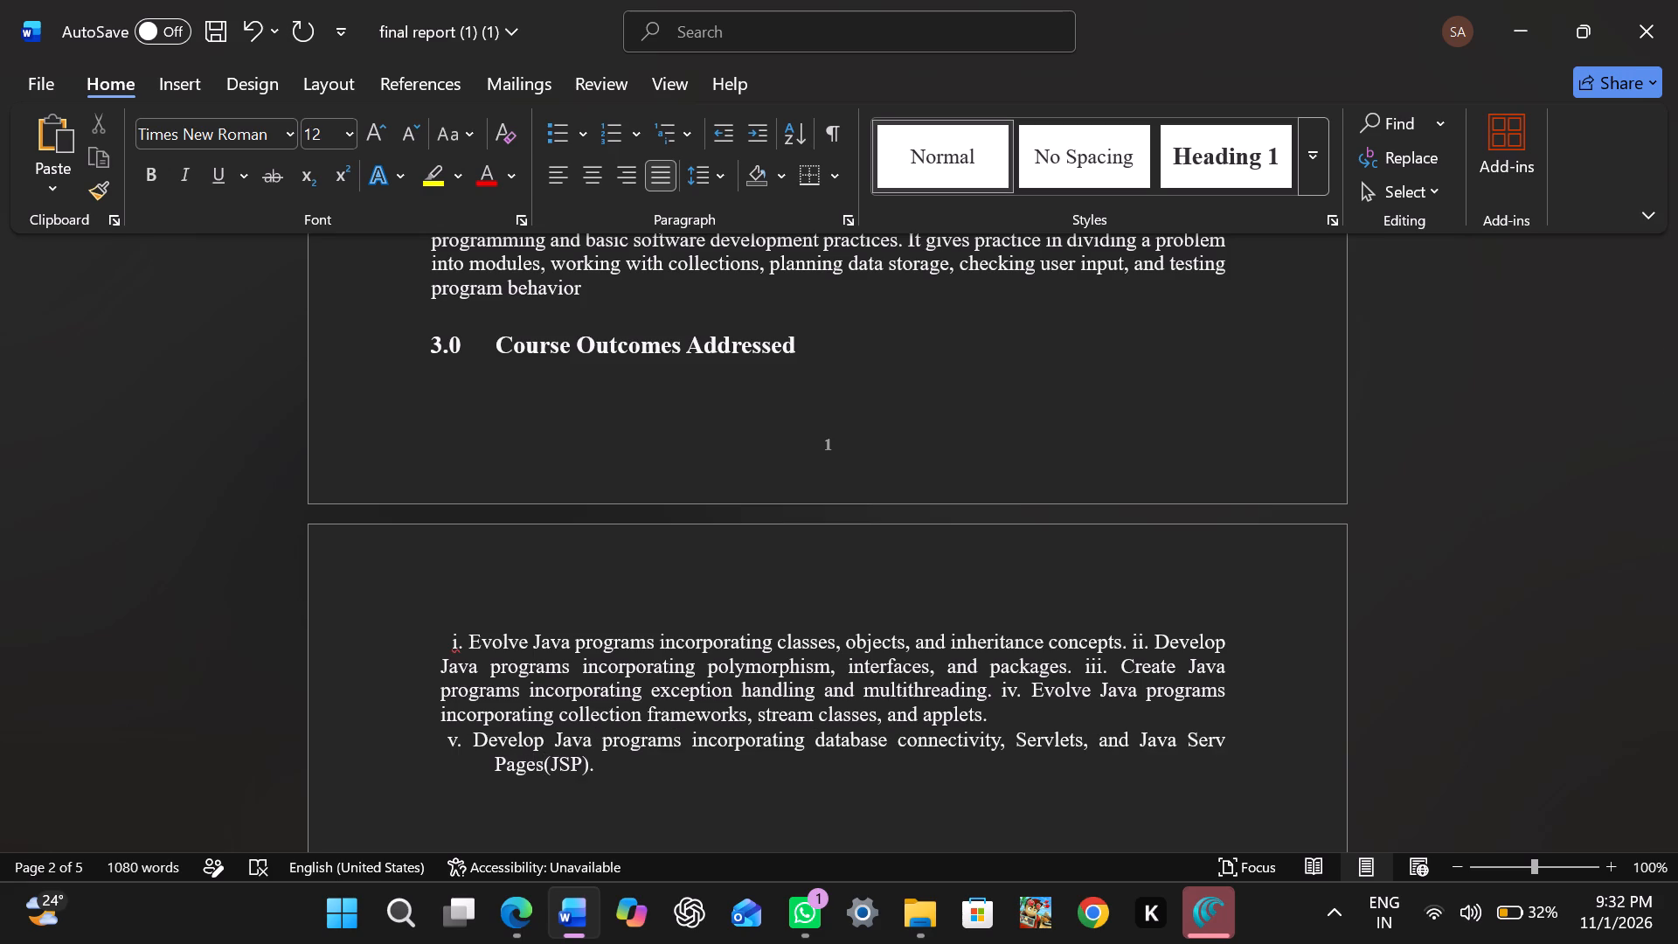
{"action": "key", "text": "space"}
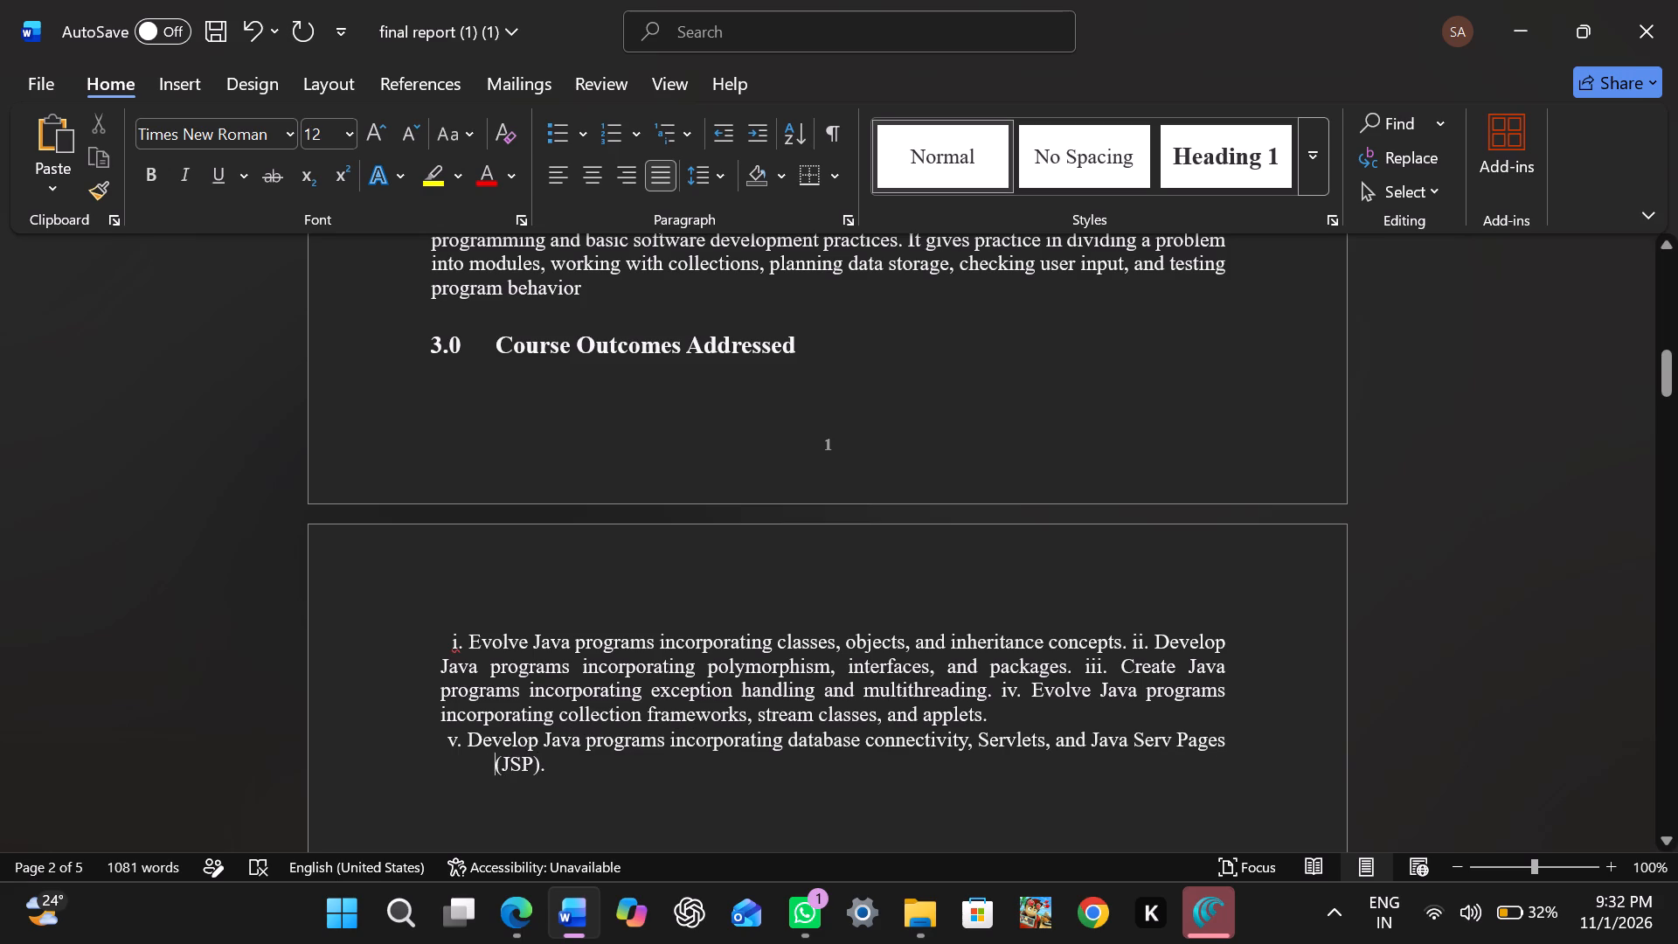
Remove the extra indent before course outcome i and the hanging indent of course outcome v.
{"action": "left_click_drag", "start_coordinate": [437, 635], "coordinate": [445, 644]}
{"action": "key", "text": "BackSpace"}
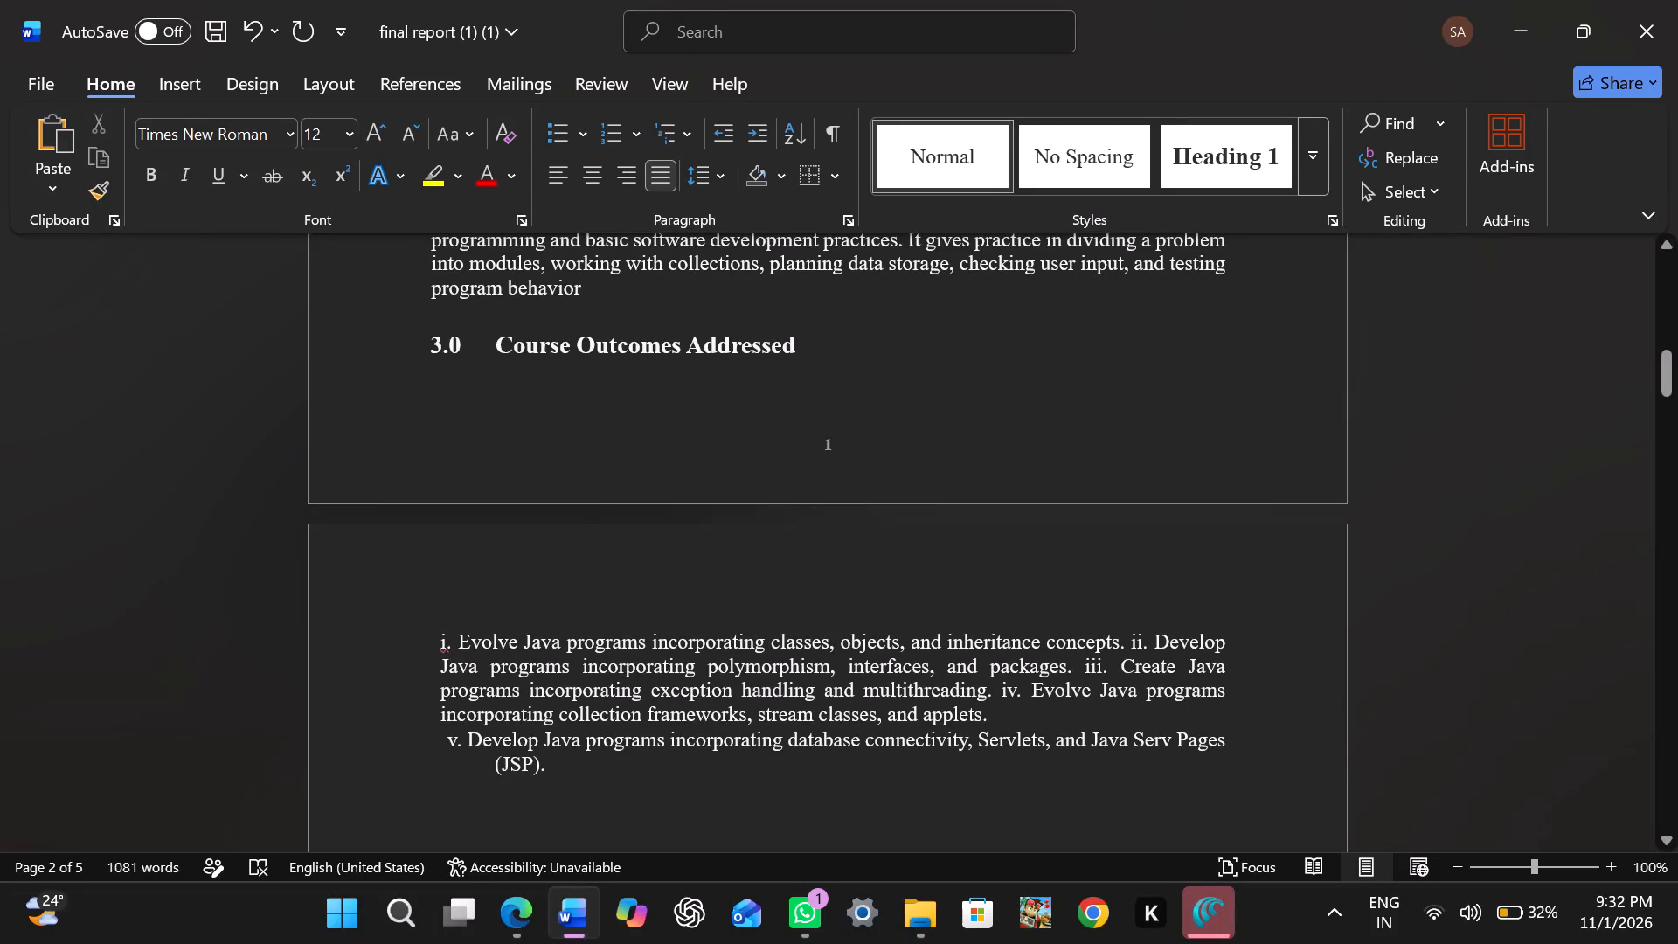
{"action": "left_click", "coordinate": [444, 746]}
{"action": "key", "text": "BackSpace"}
Following the PDF's list, put course outcomes ii, iii and iv each on a new line within the same paragraph.
{"action": "left_click", "coordinate": [521, 934]}
{"action": "scroll", "coordinate": [675, 699], "scroll_direction": "up", "scroll_amount": 3}
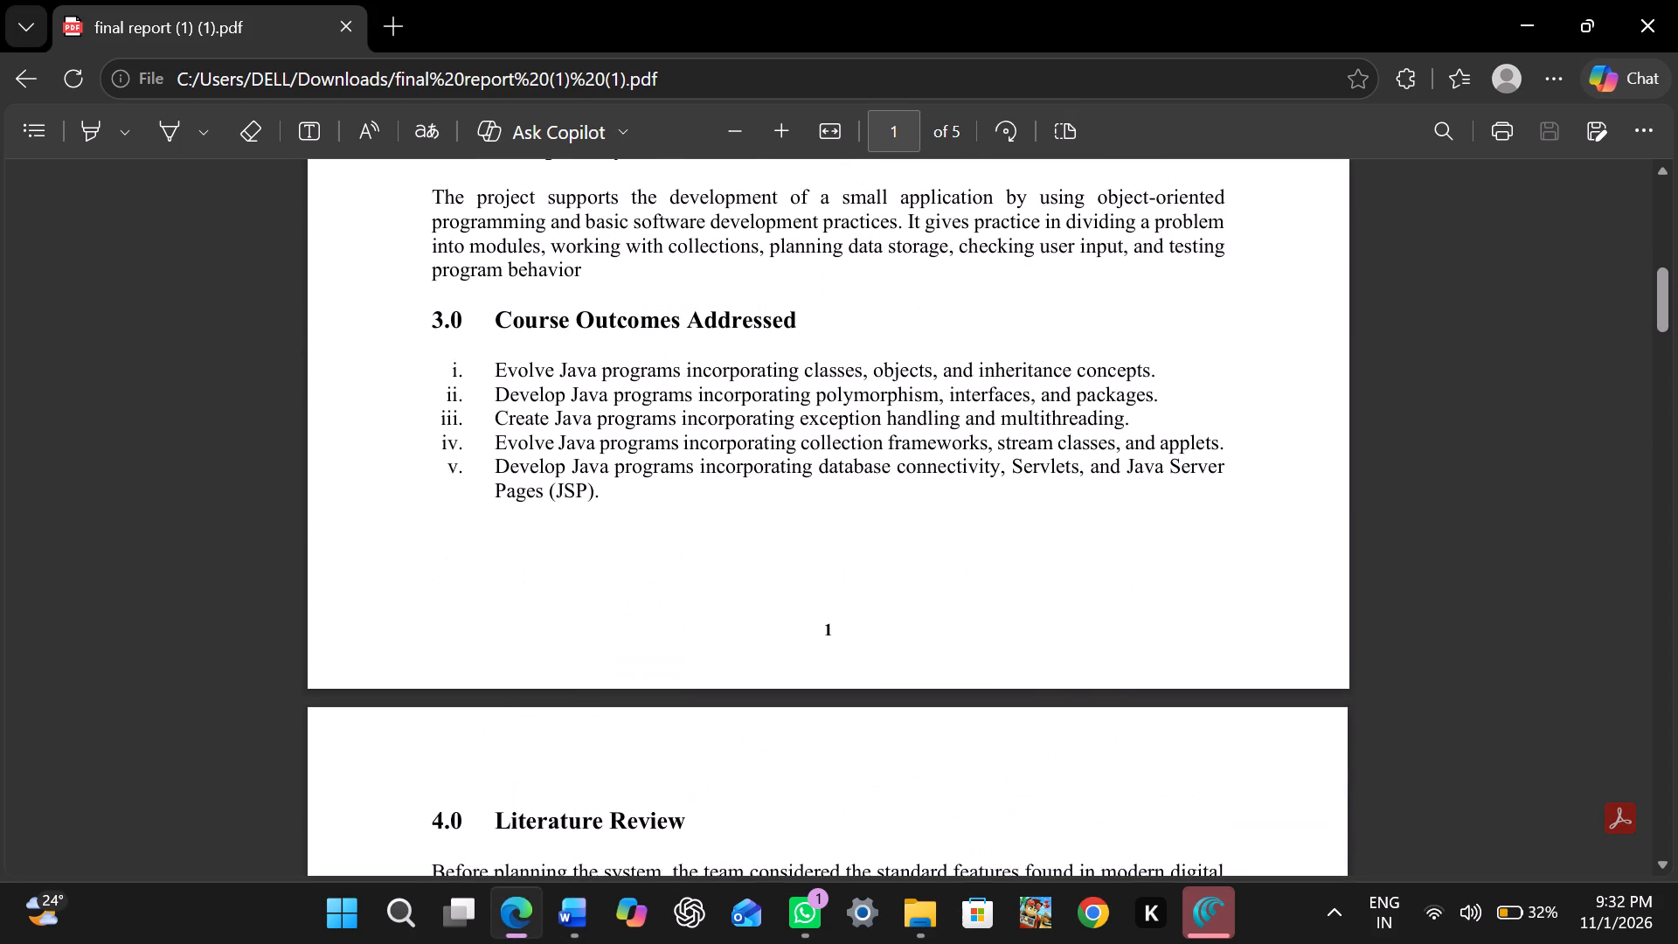
{"action": "scroll", "coordinate": [675, 699], "scroll_direction": "up", "scroll_amount": 1}
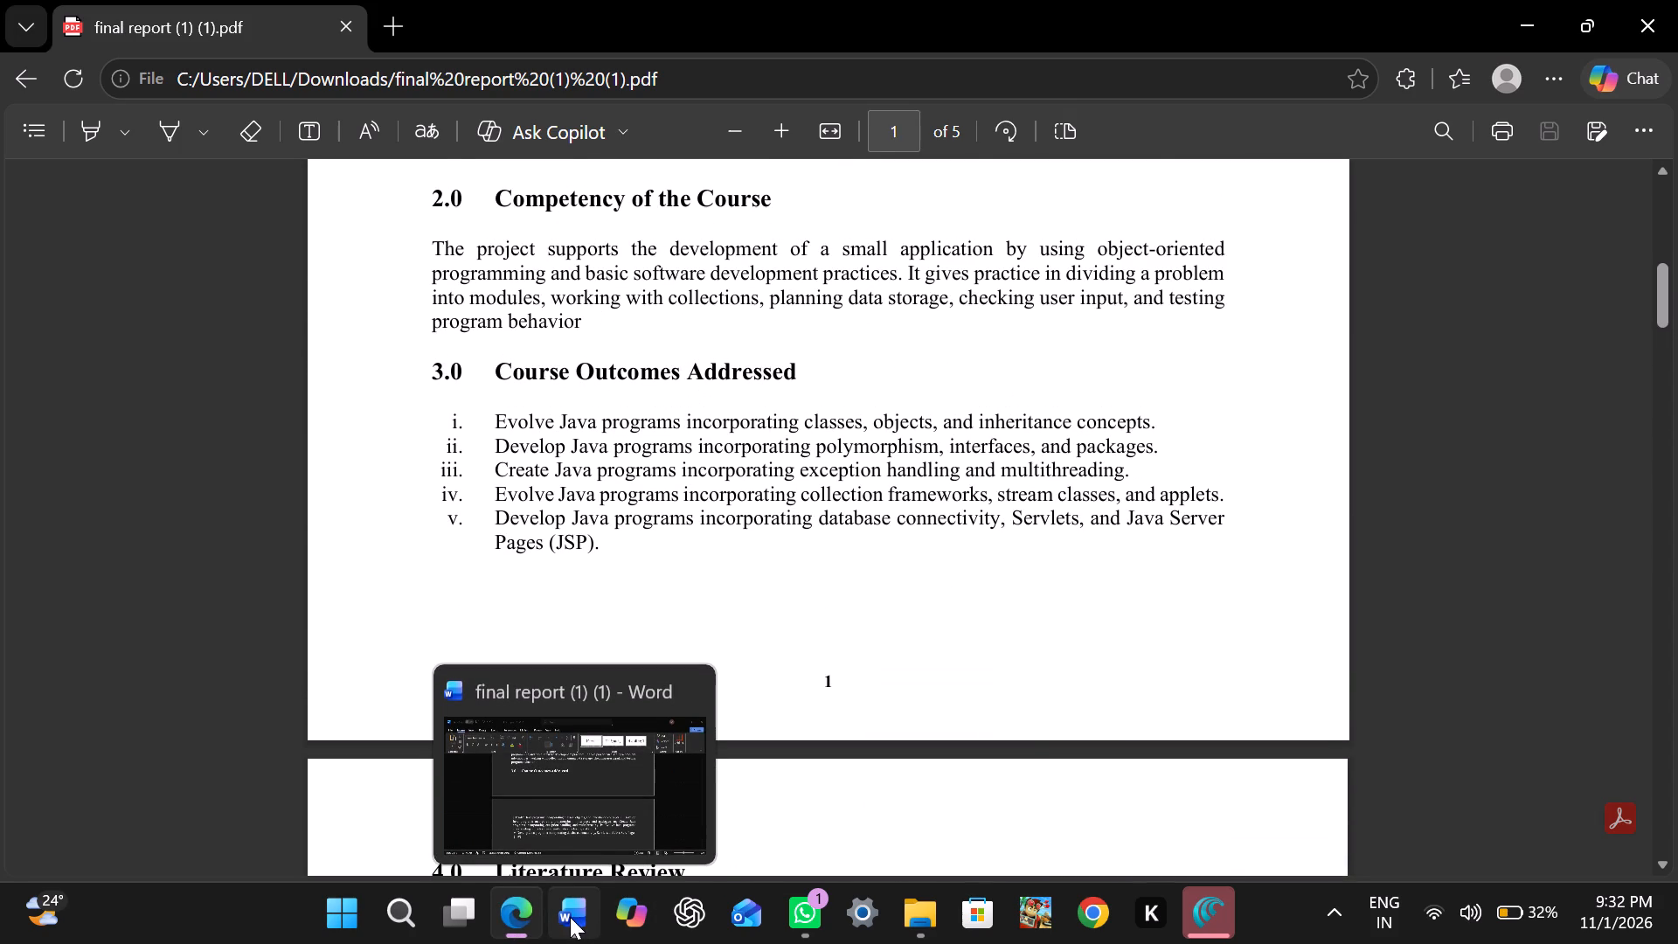
{"action": "left_click", "coordinate": [570, 917]}
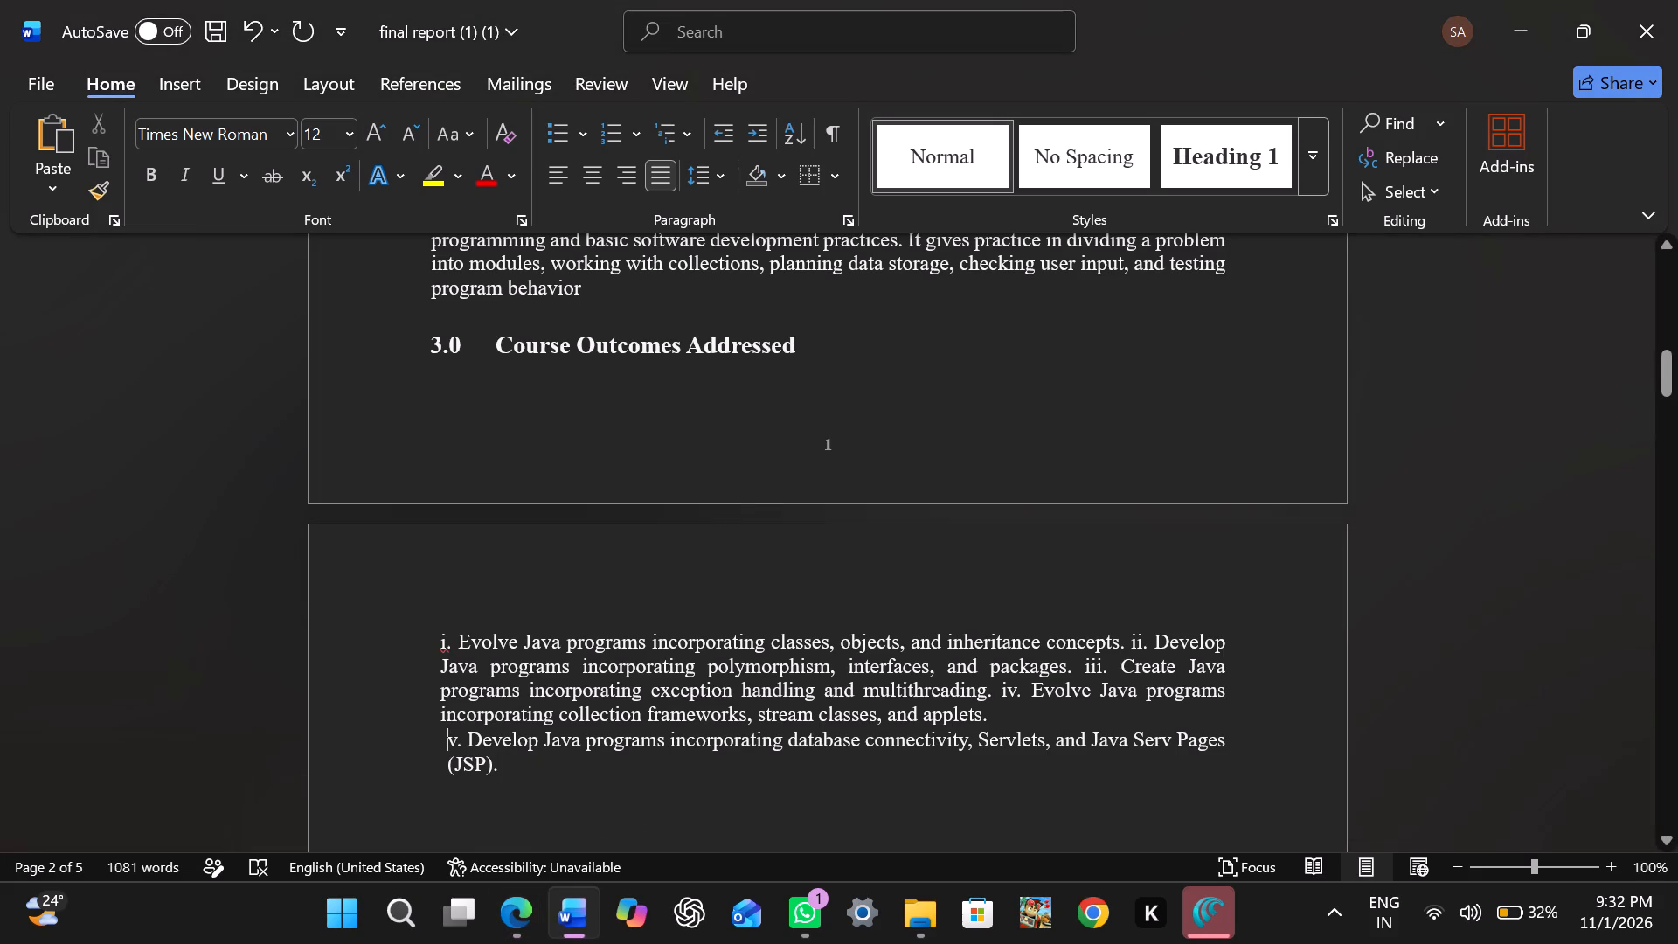
{"action": "left_click", "coordinate": [1124, 646]}
{"action": "key", "text": "shift+Return"}
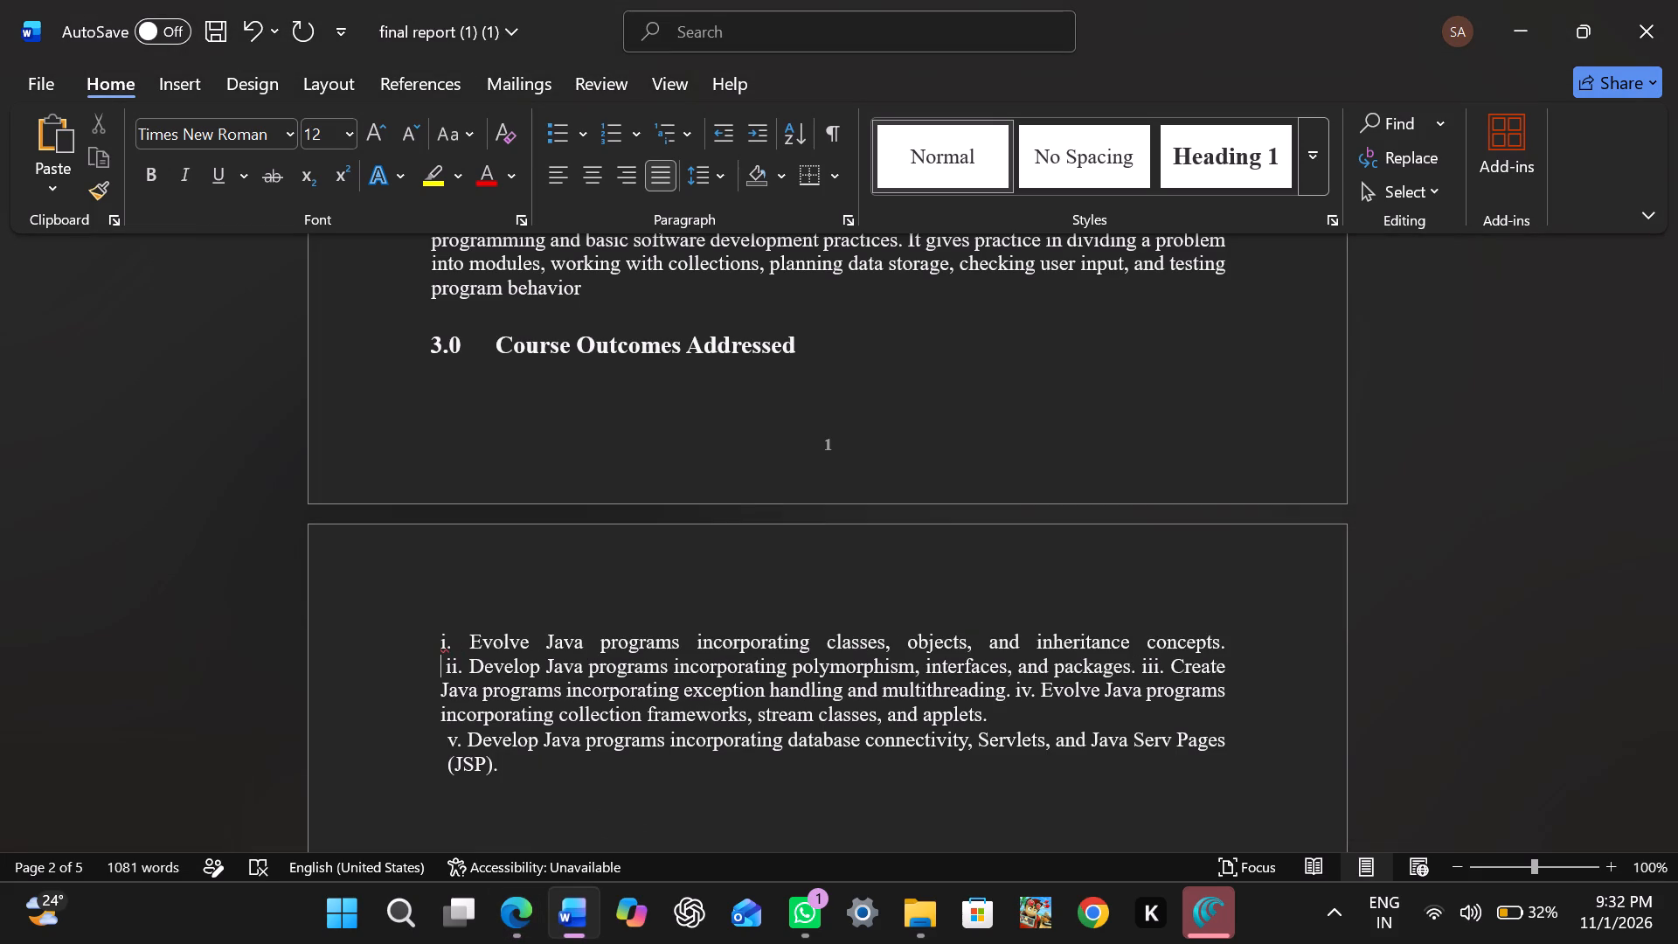
{"action": "key", "text": "BackSpace"}
{"action": "key", "text": "shift+Return"}
{"action": "left_click", "coordinate": [1140, 666]}
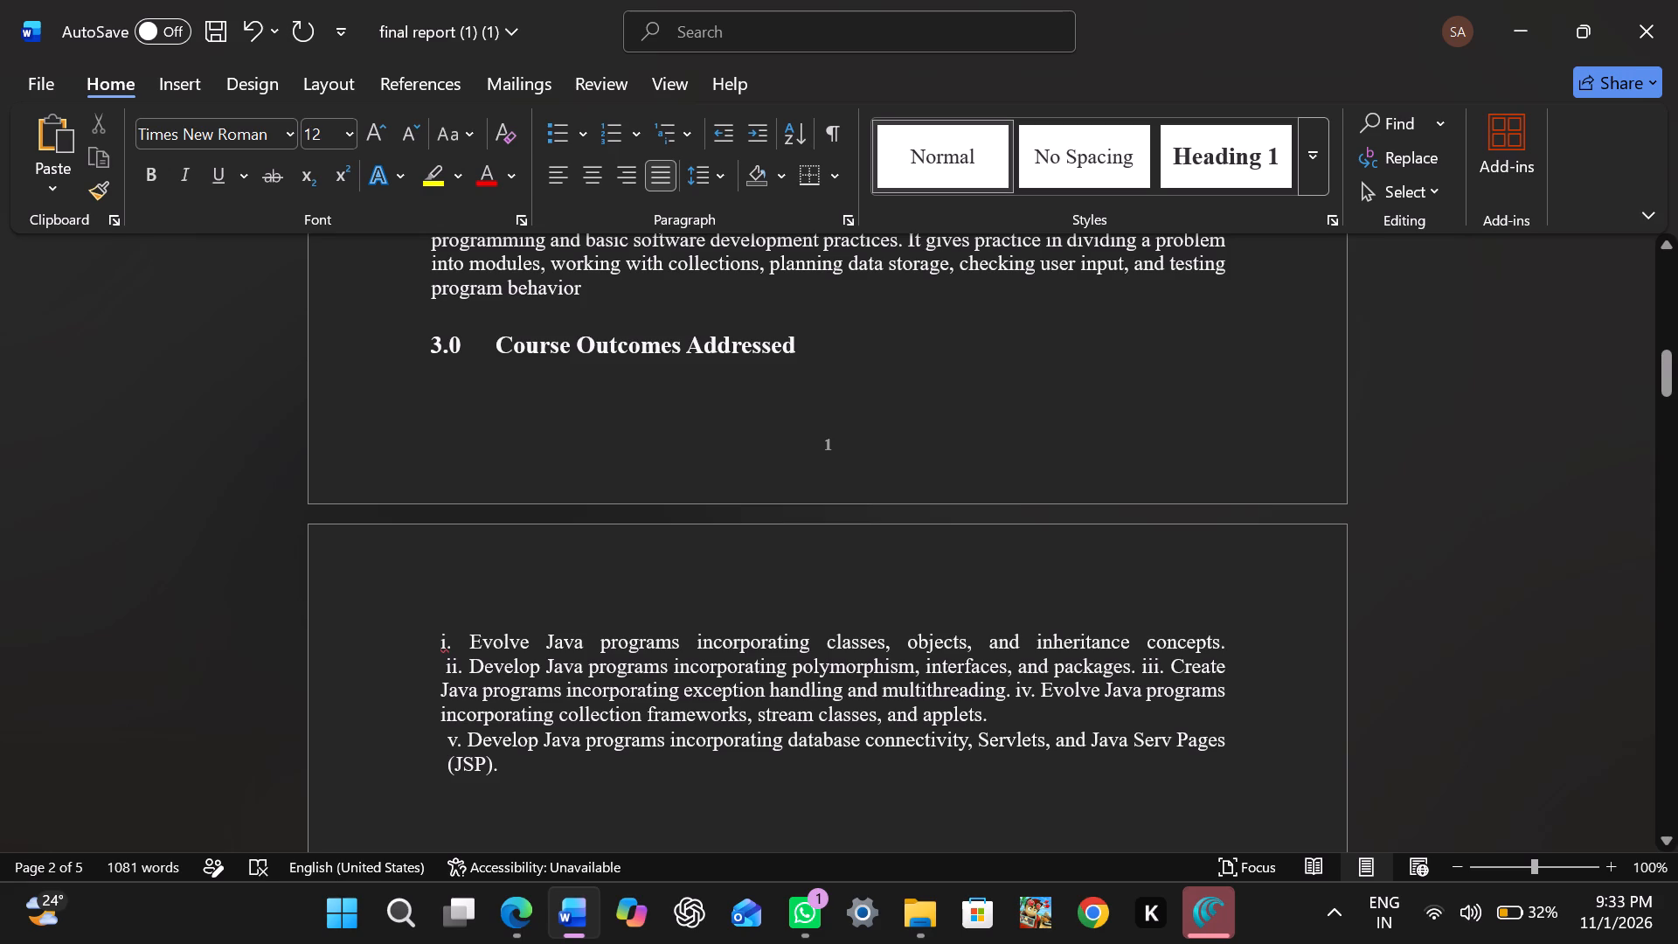
{"action": "key", "text": "shift+Return"}
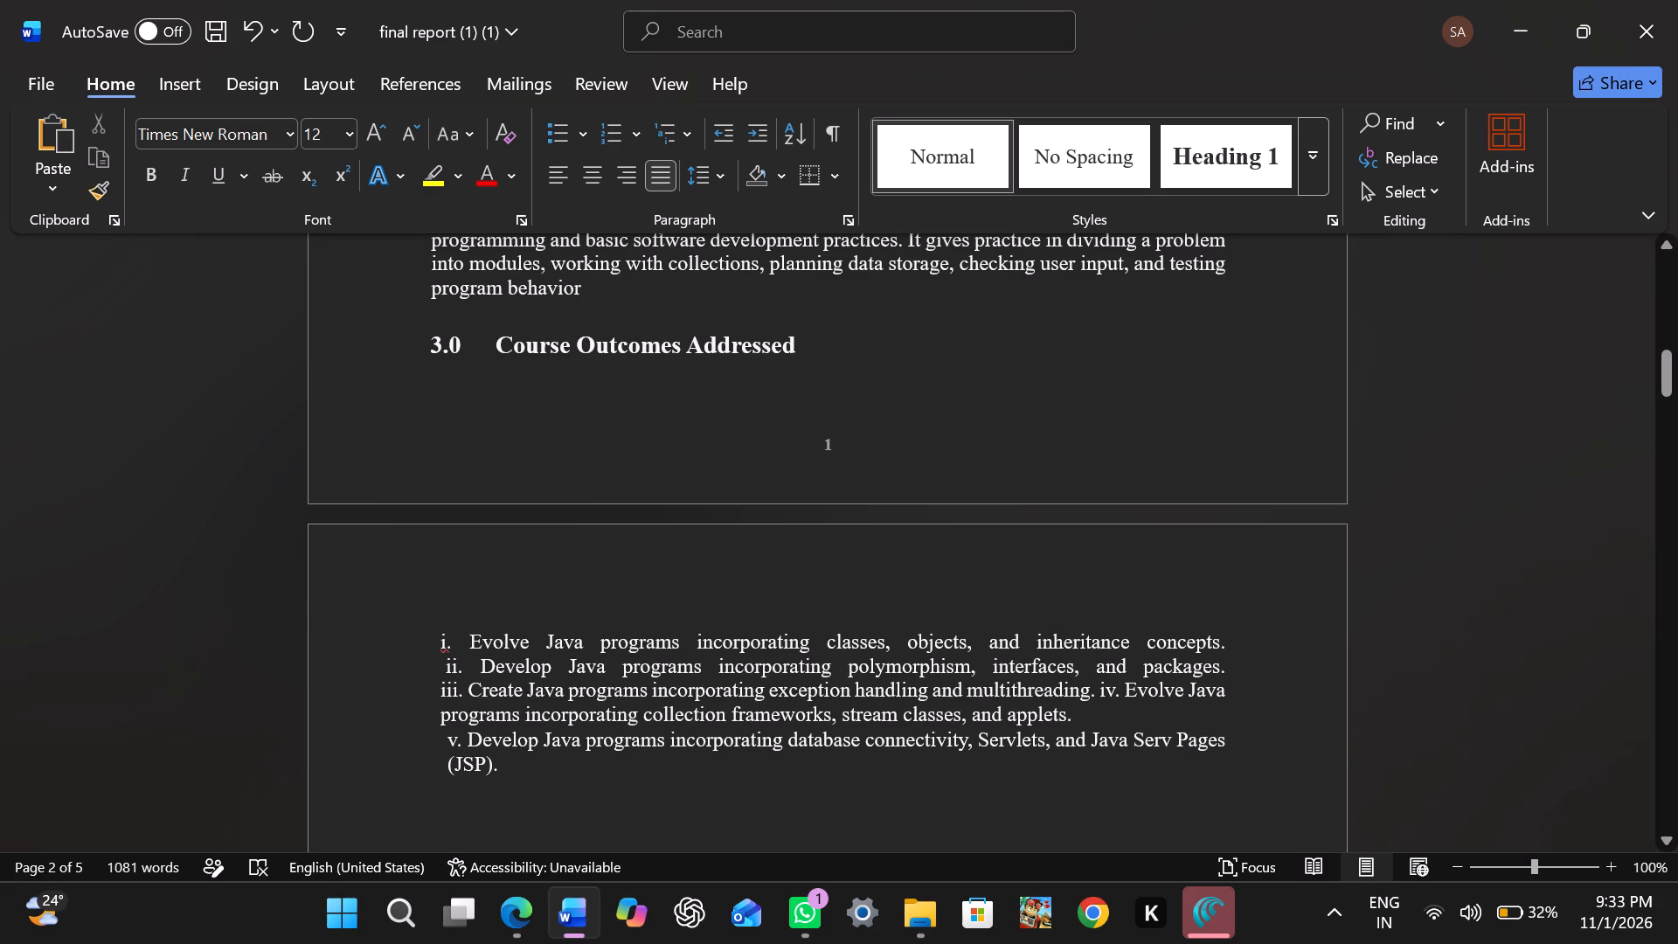
{"action": "left_click", "coordinate": [1101, 687]}
{"action": "key", "text": "shift+Return"}
Reduce the indent of course outcome v and add a leading space before outcomes i, iii, iv and v to align their numerals.
{"action": "left_click", "coordinate": [440, 739]}
{"action": "key", "text": "BackSpace"}
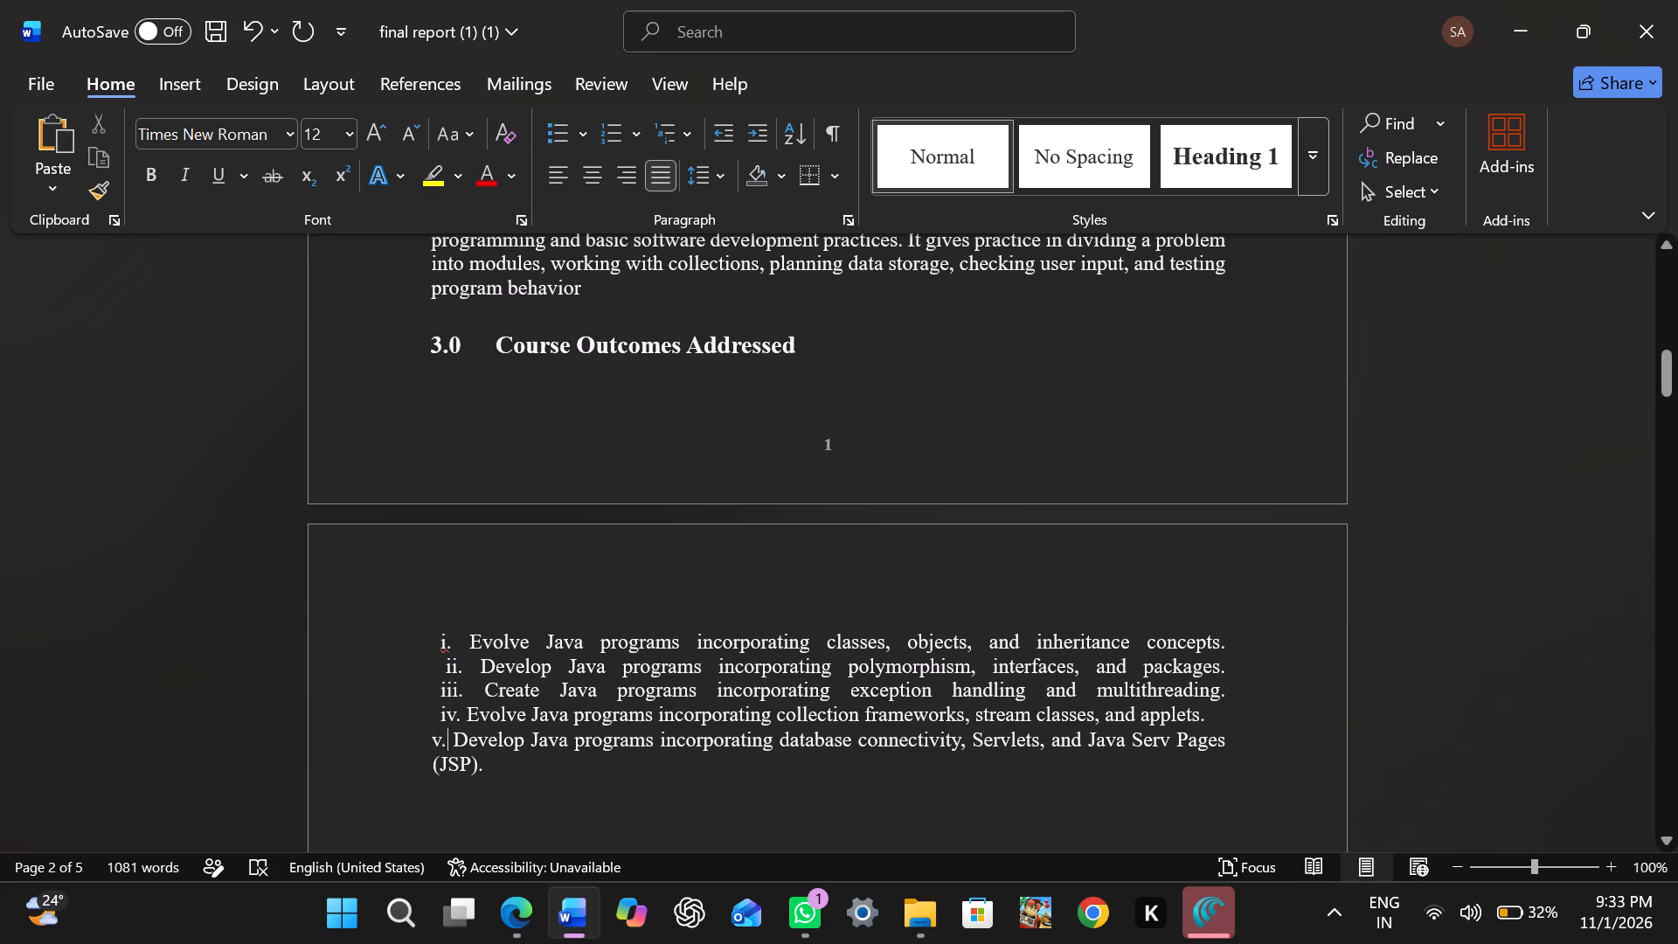
{"action": "key", "text": "space"}
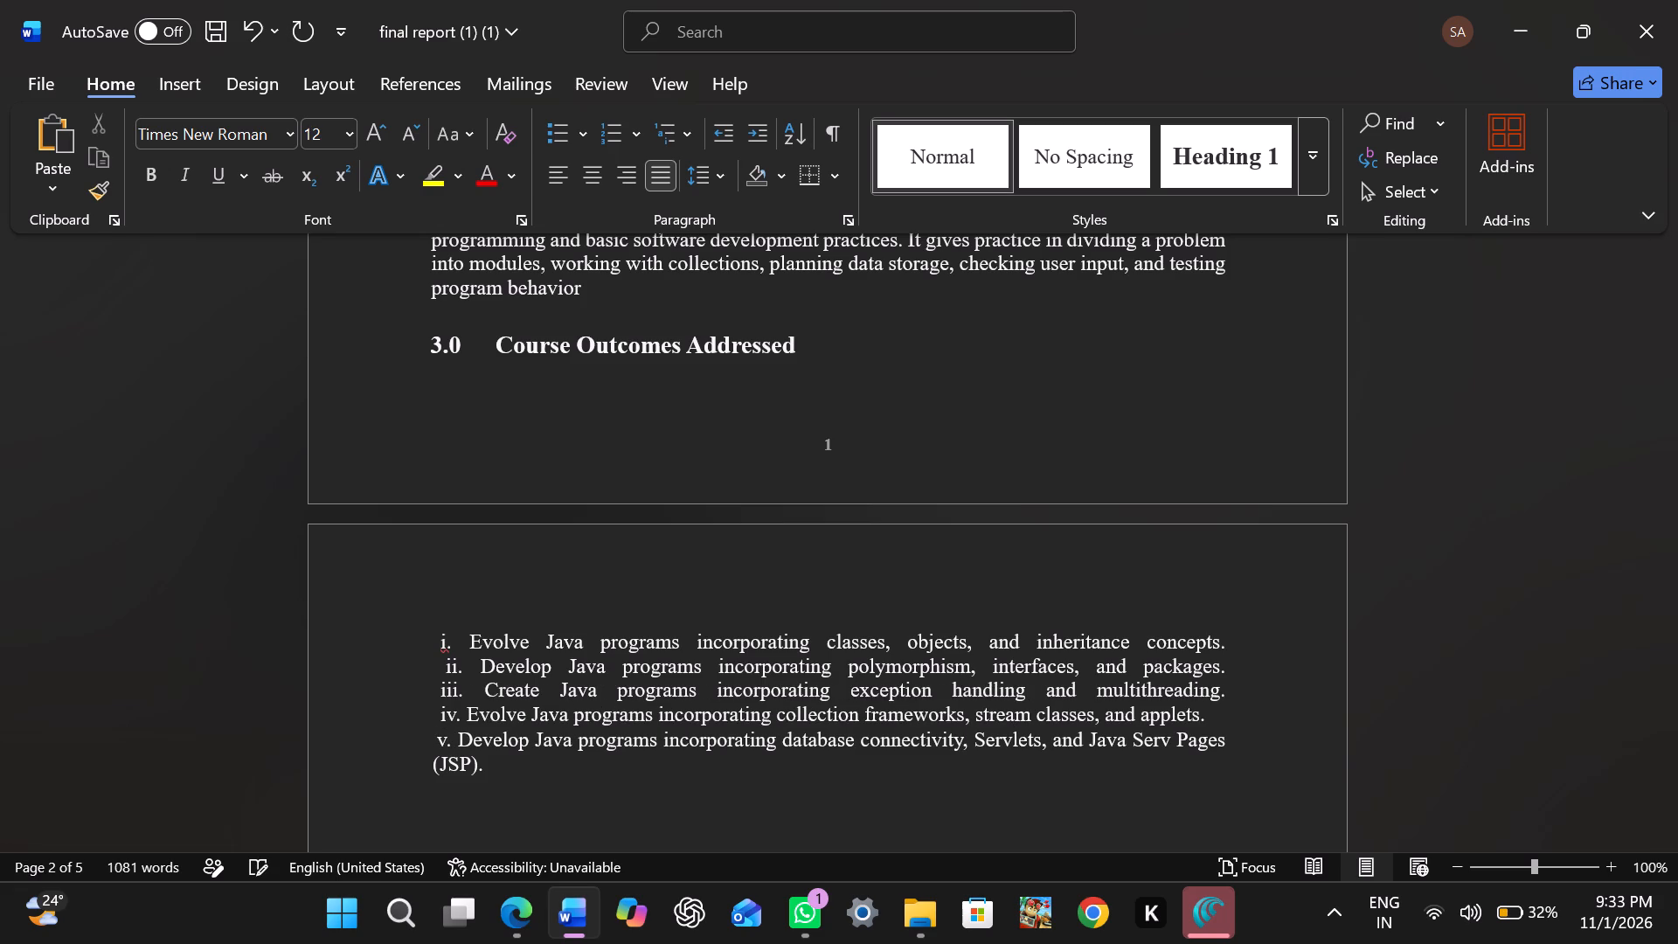
{"action": "left_click", "coordinate": [441, 645]}
{"action": "key", "text": "space"}
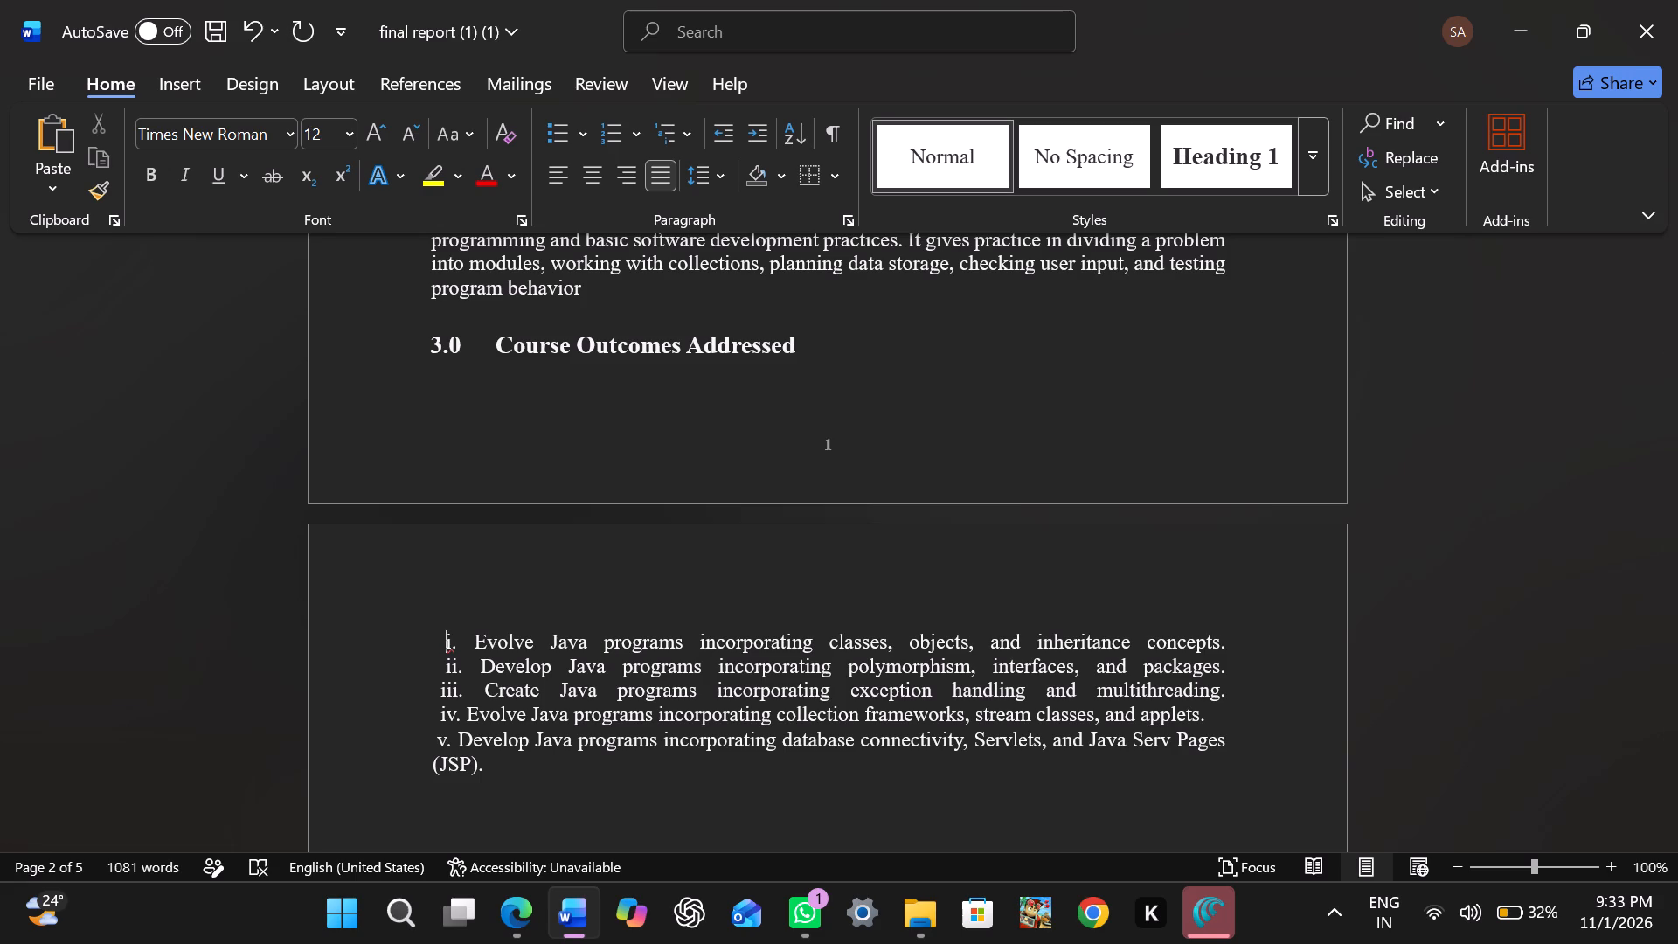
{"action": "left_click", "coordinate": [435, 691]}
{"action": "key", "text": "space"}
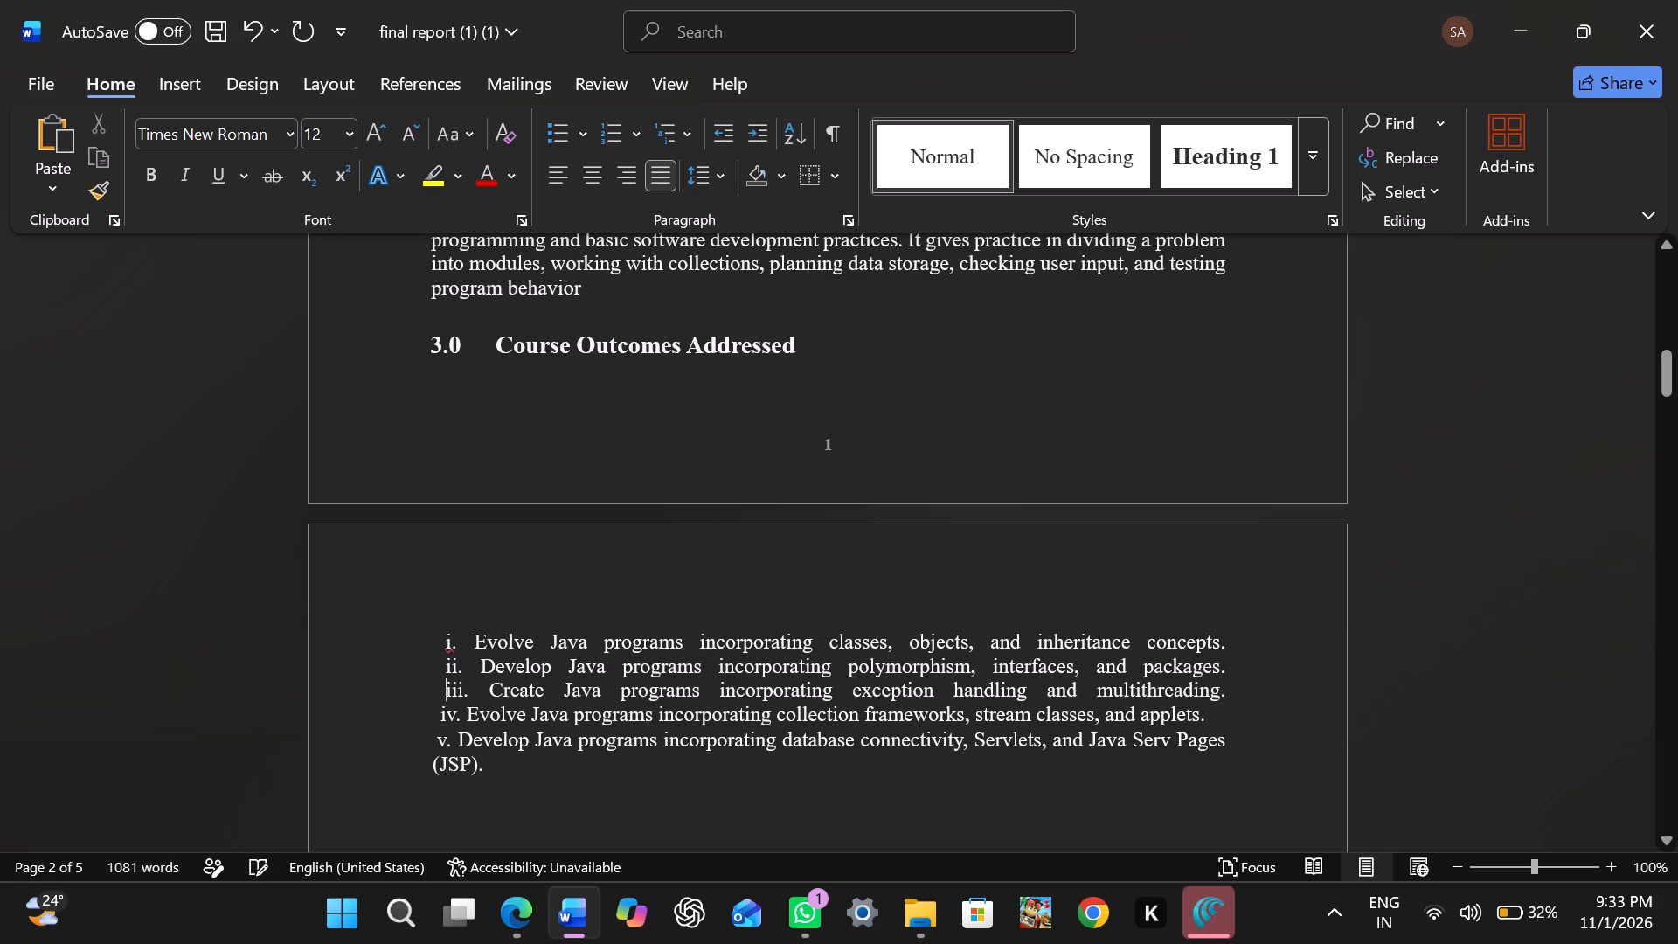
{"action": "left_click", "coordinate": [435, 711]}
{"action": "key", "text": "space"}
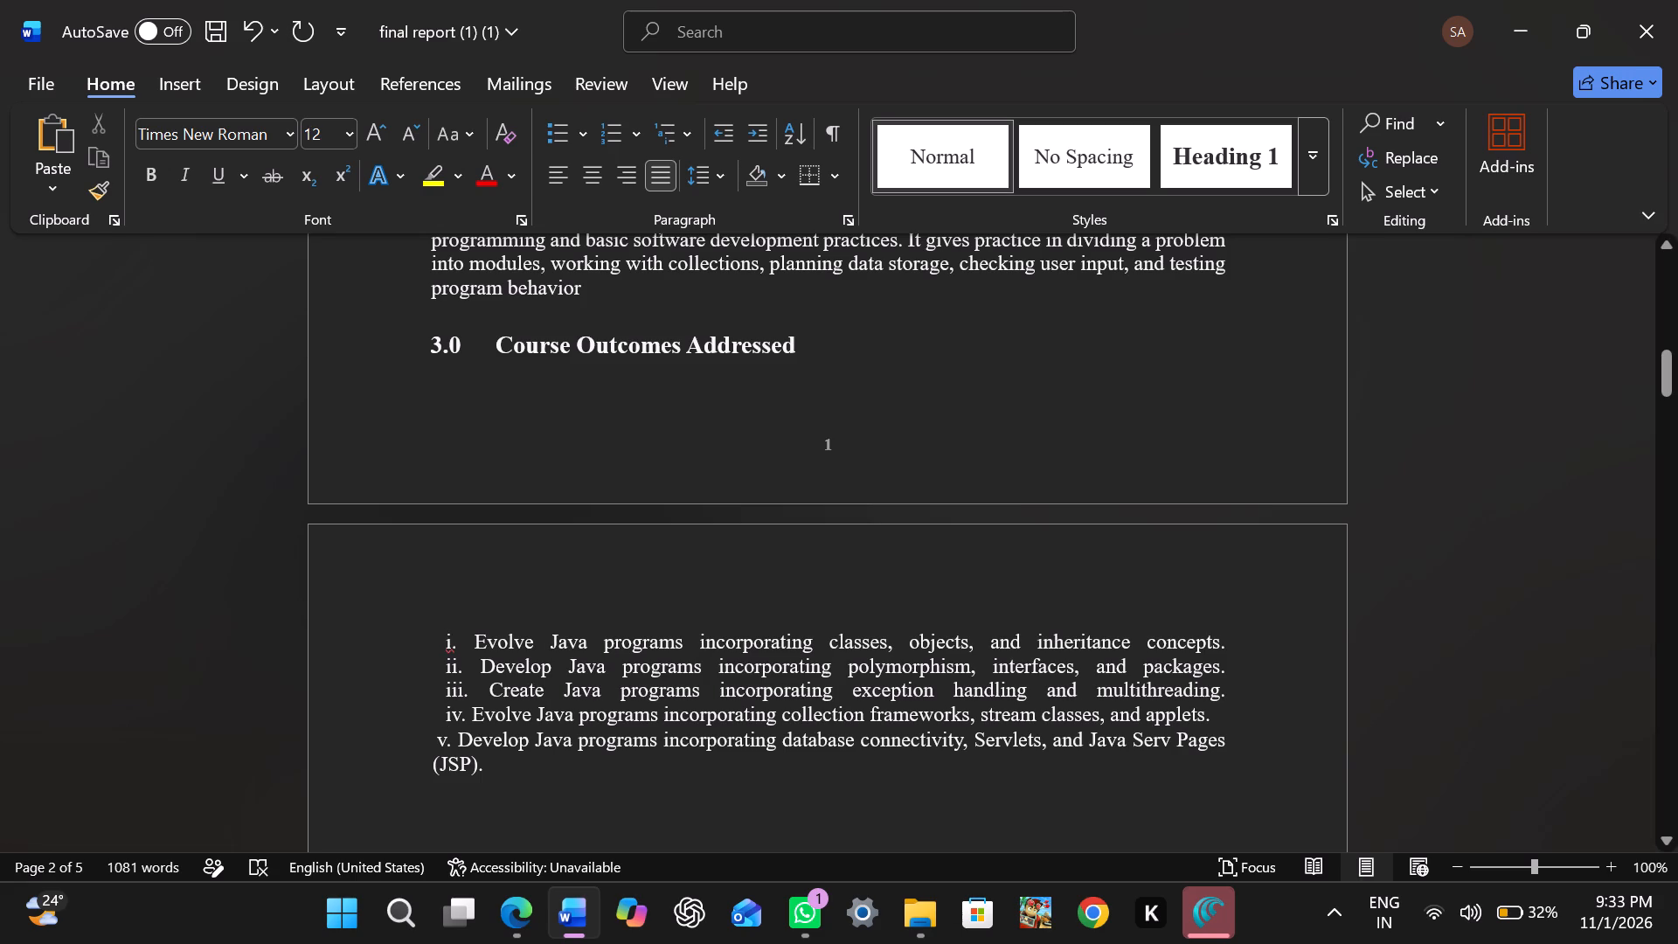
{"action": "left_click", "coordinate": [433, 747]}
{"action": "key", "text": "space"}
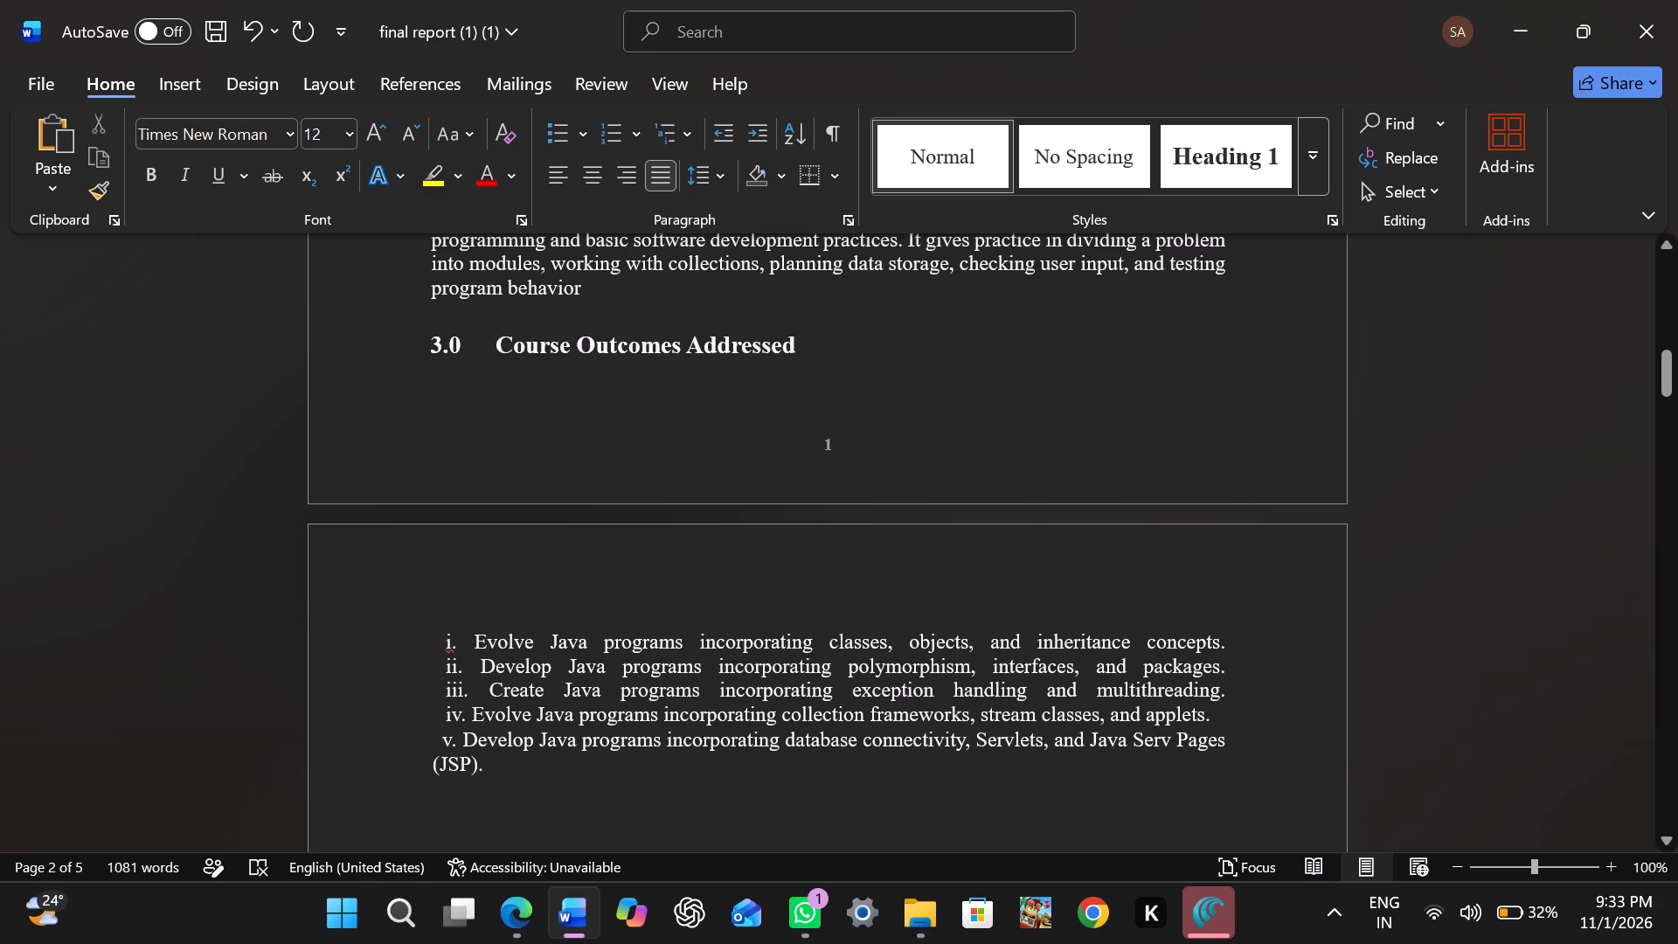
Try to indent the wrapped "(JSP)." line of course outcome v by inserting spaces before it.
{"action": "left_click", "coordinate": [419, 756]}
{"action": "key", "text": "space"}
{"action": "key", "text": "space"}
{"action": "key", "text": "space"}
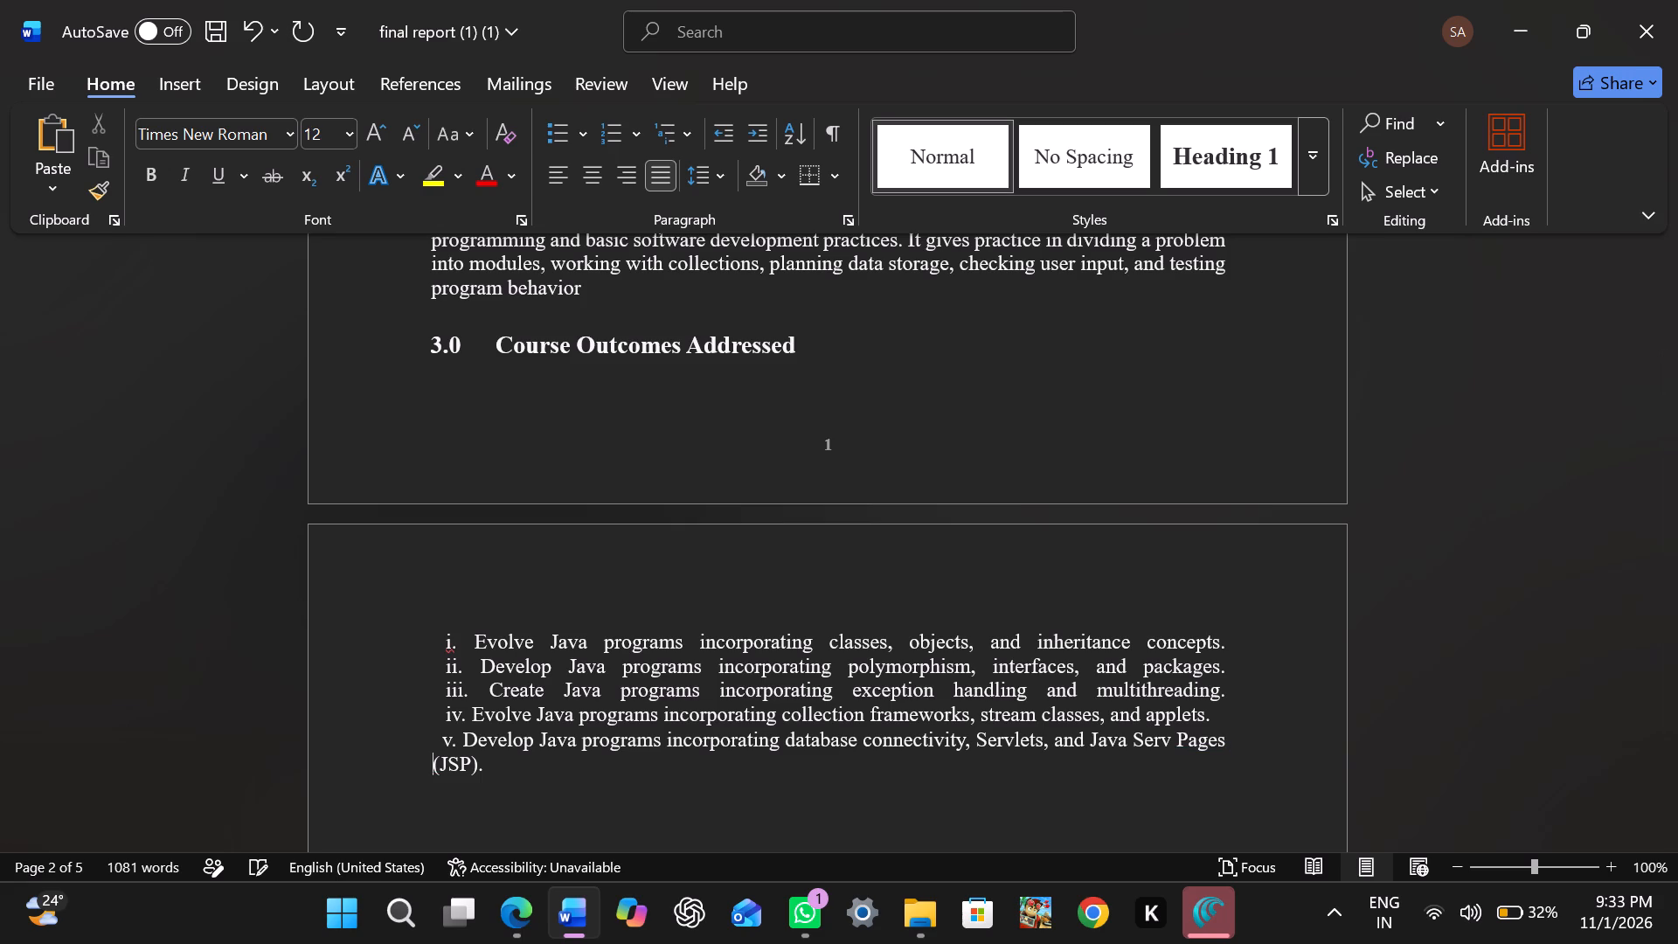
{"action": "key", "text": "space"}
{"action": "left_click", "coordinate": [429, 761]}
{"action": "key", "text": "space"}
{"action": "key", "text": "space"}
{"action": "key", "text": "space"}
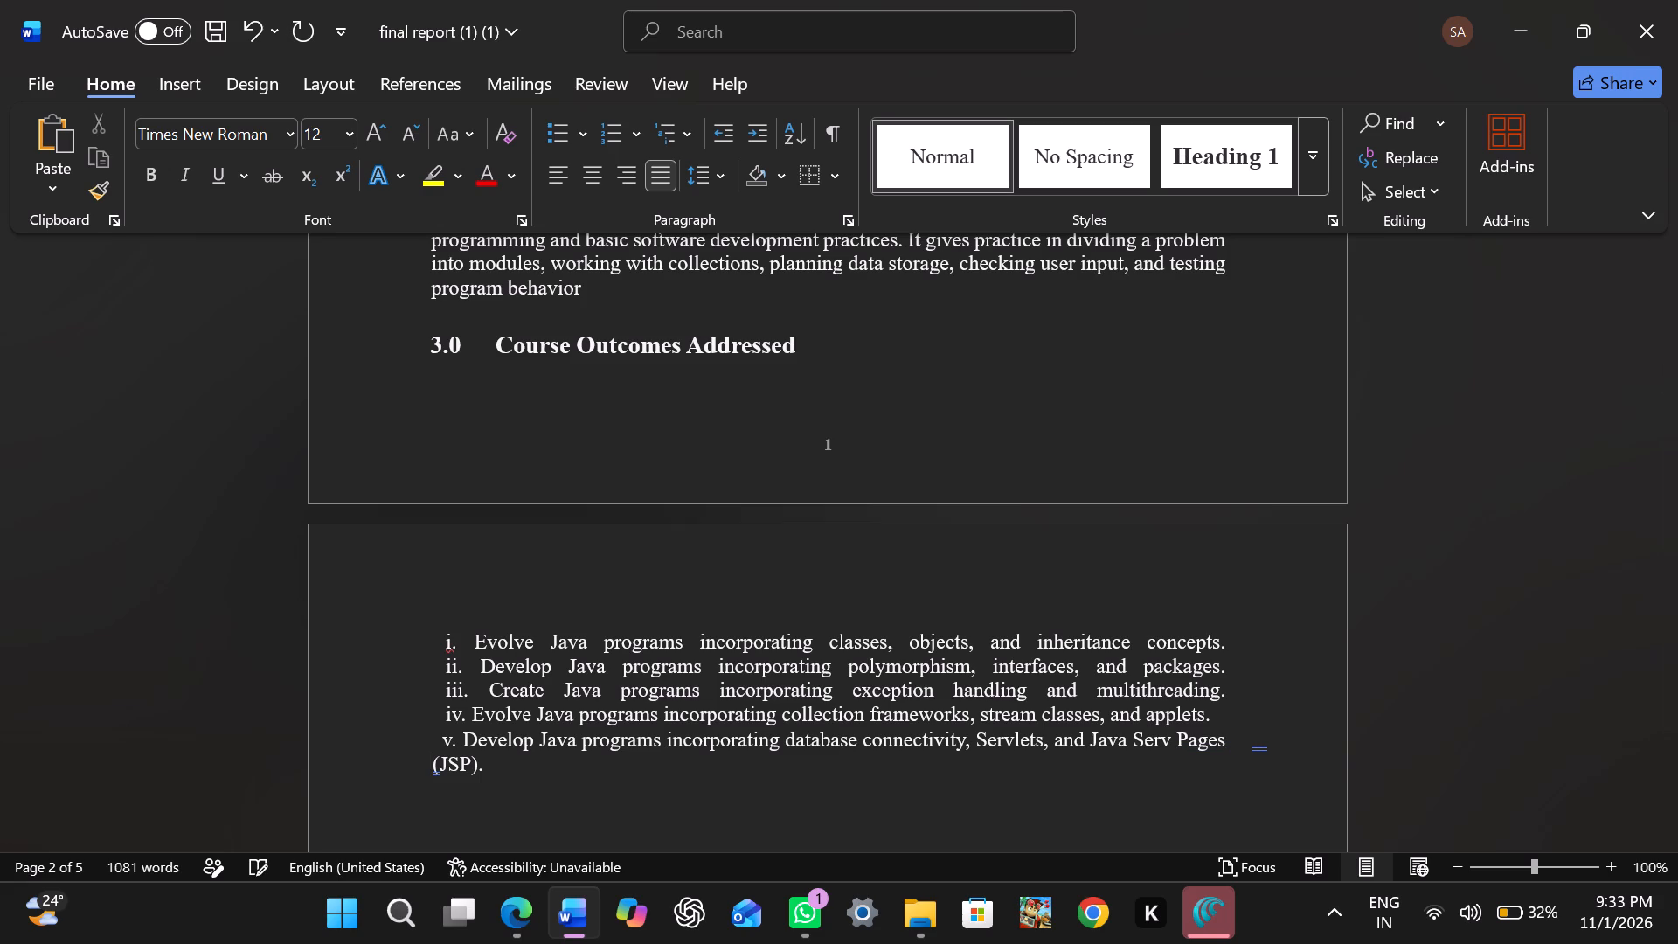
Merge course outcome v into the paragraph of outcomes i to iv, starting it on its own line with a line break.
{"action": "left_click", "coordinate": [437, 737]}
{"action": "key", "text": "BackSpace"}
{"action": "key", "text": "BackSpace"}
{"action": "key", "text": "BackSpace"}
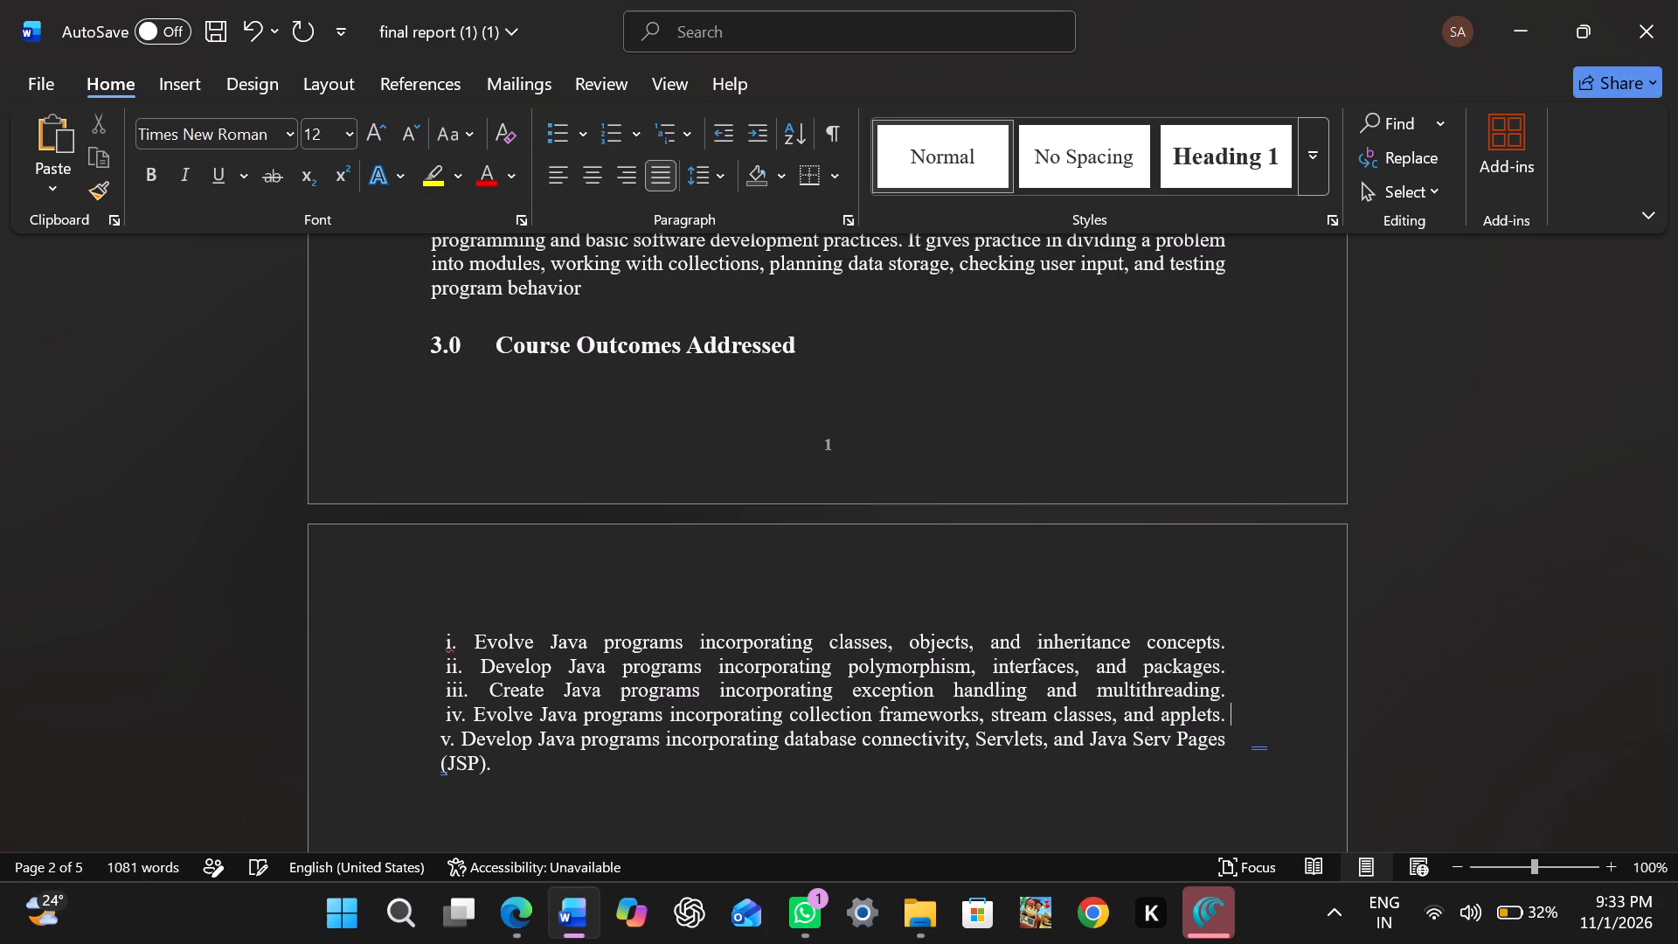
{"action": "key", "text": "BackSpace"}
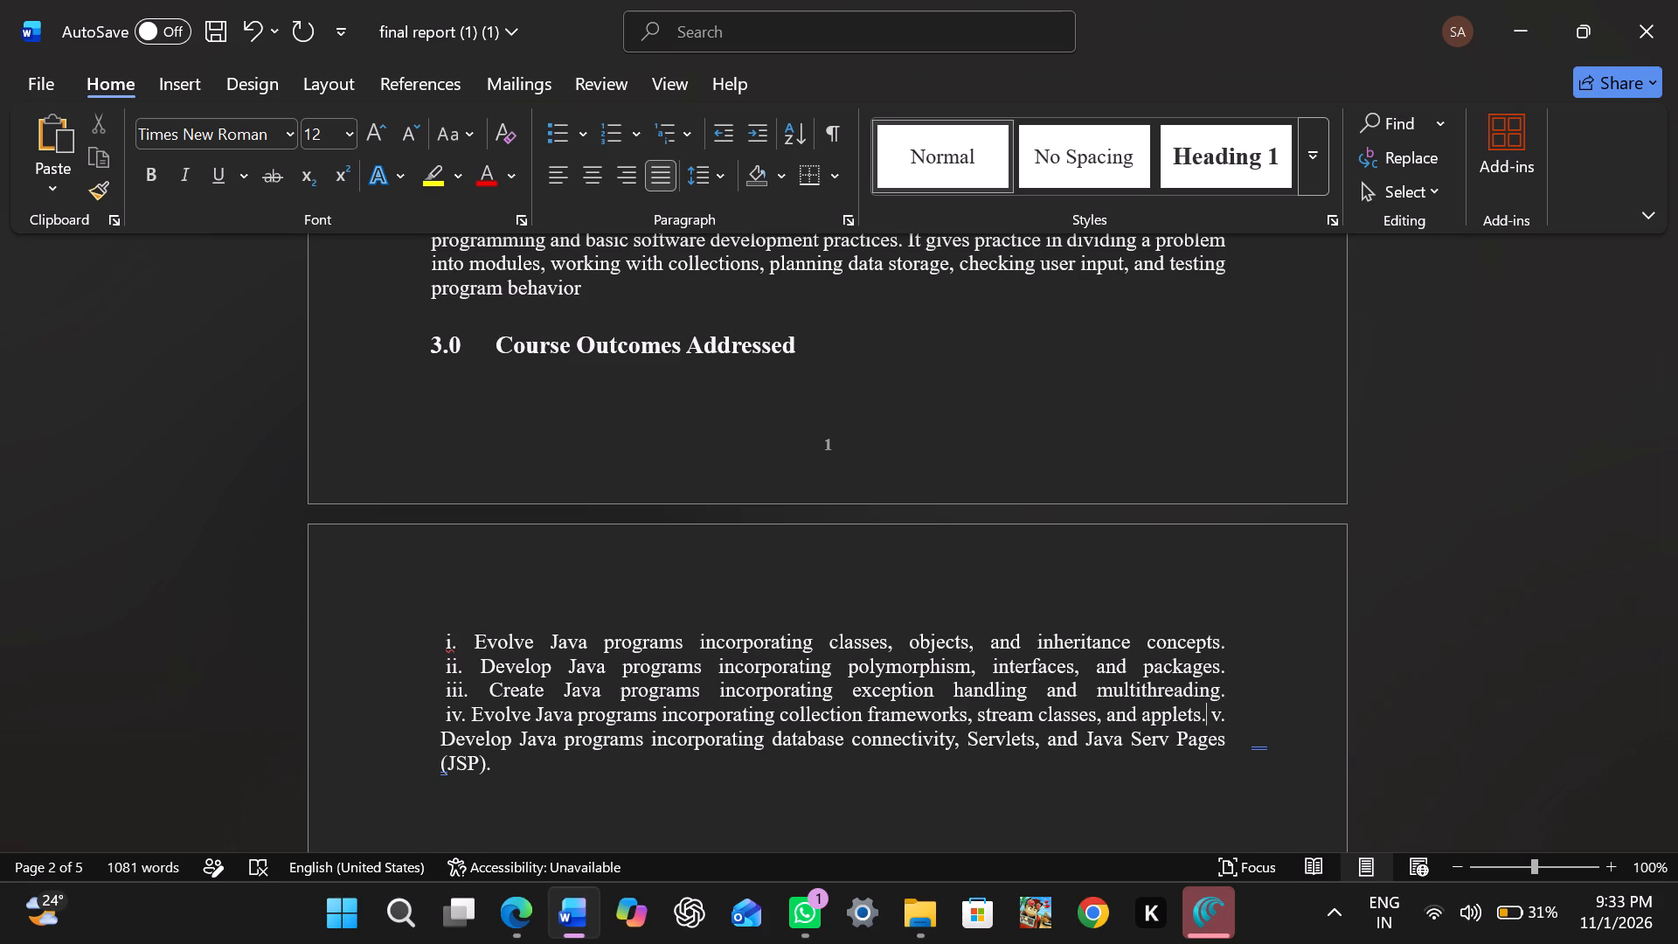
{"action": "key", "text": "shift+Return"}
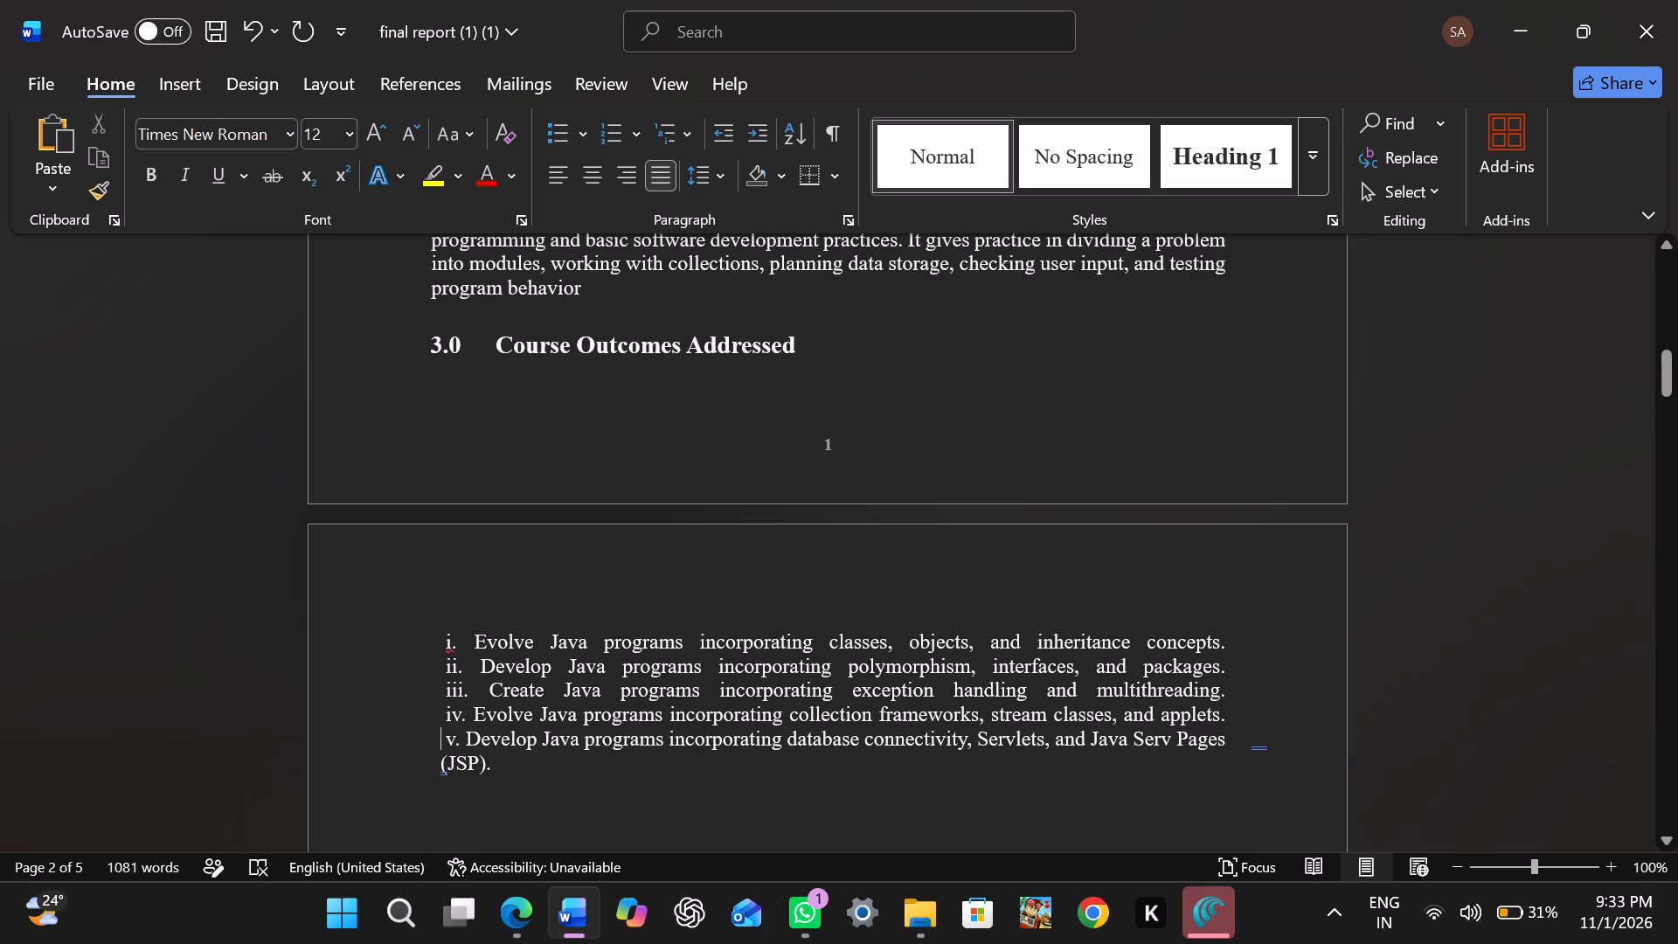
Review the report from the title block to the Course Outcomes list and compare the list's placement and layout with the PDF.
{"action": "scroll", "coordinate": [620, 806], "scroll_direction": "up", "scroll_amount": 1}
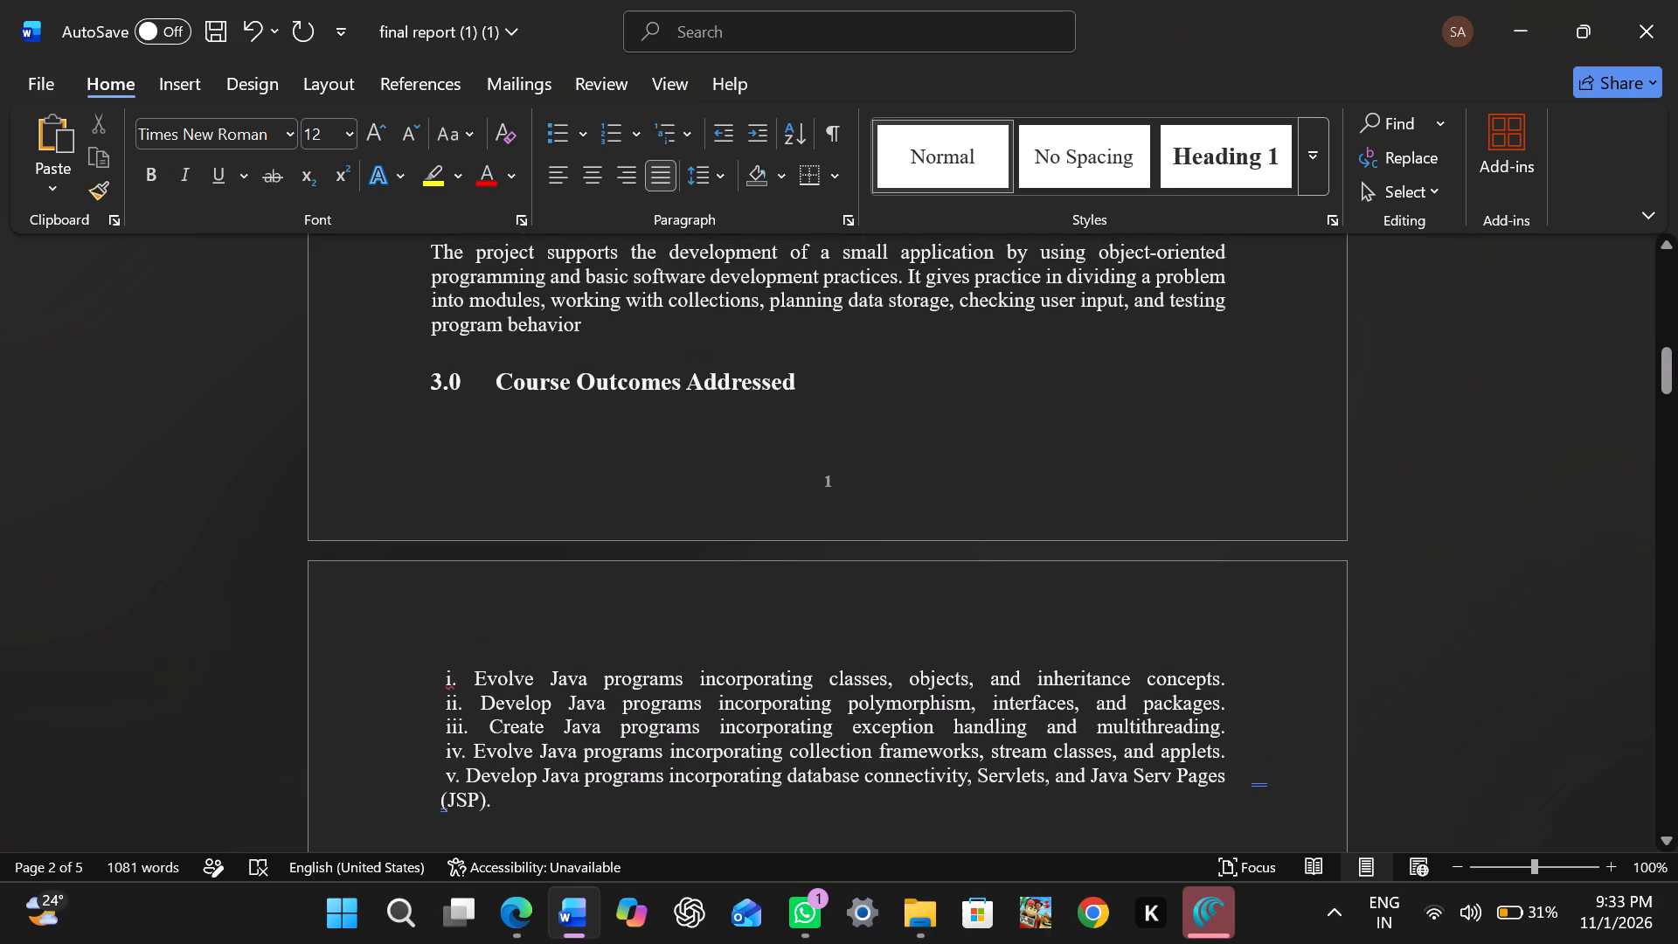
{"action": "left_click", "coordinate": [517, 810]}
{"action": "scroll", "coordinate": [517, 810], "scroll_direction": "up", "scroll_amount": 2}
{"action": "scroll", "coordinate": [517, 810], "scroll_direction": "down", "scroll_amount": 1}
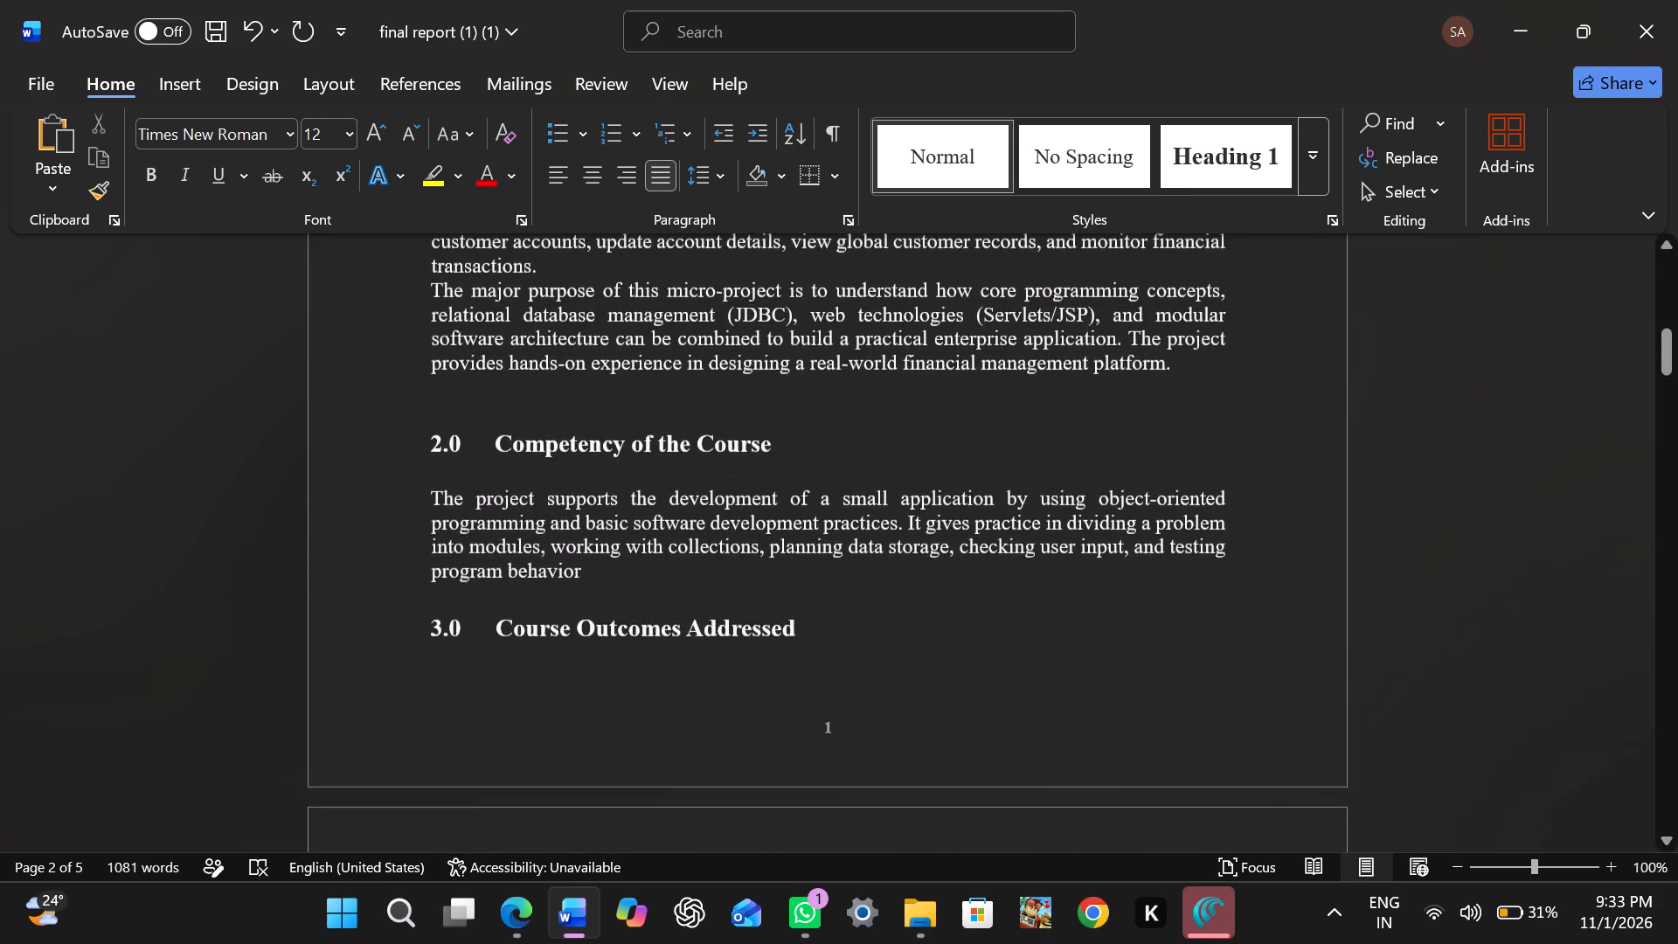
{"action": "scroll", "coordinate": [517, 810], "scroll_direction": "down", "scroll_amount": 1}
{"action": "left_click_drag", "start_coordinate": [516, 764], "coordinate": [482, 724]}
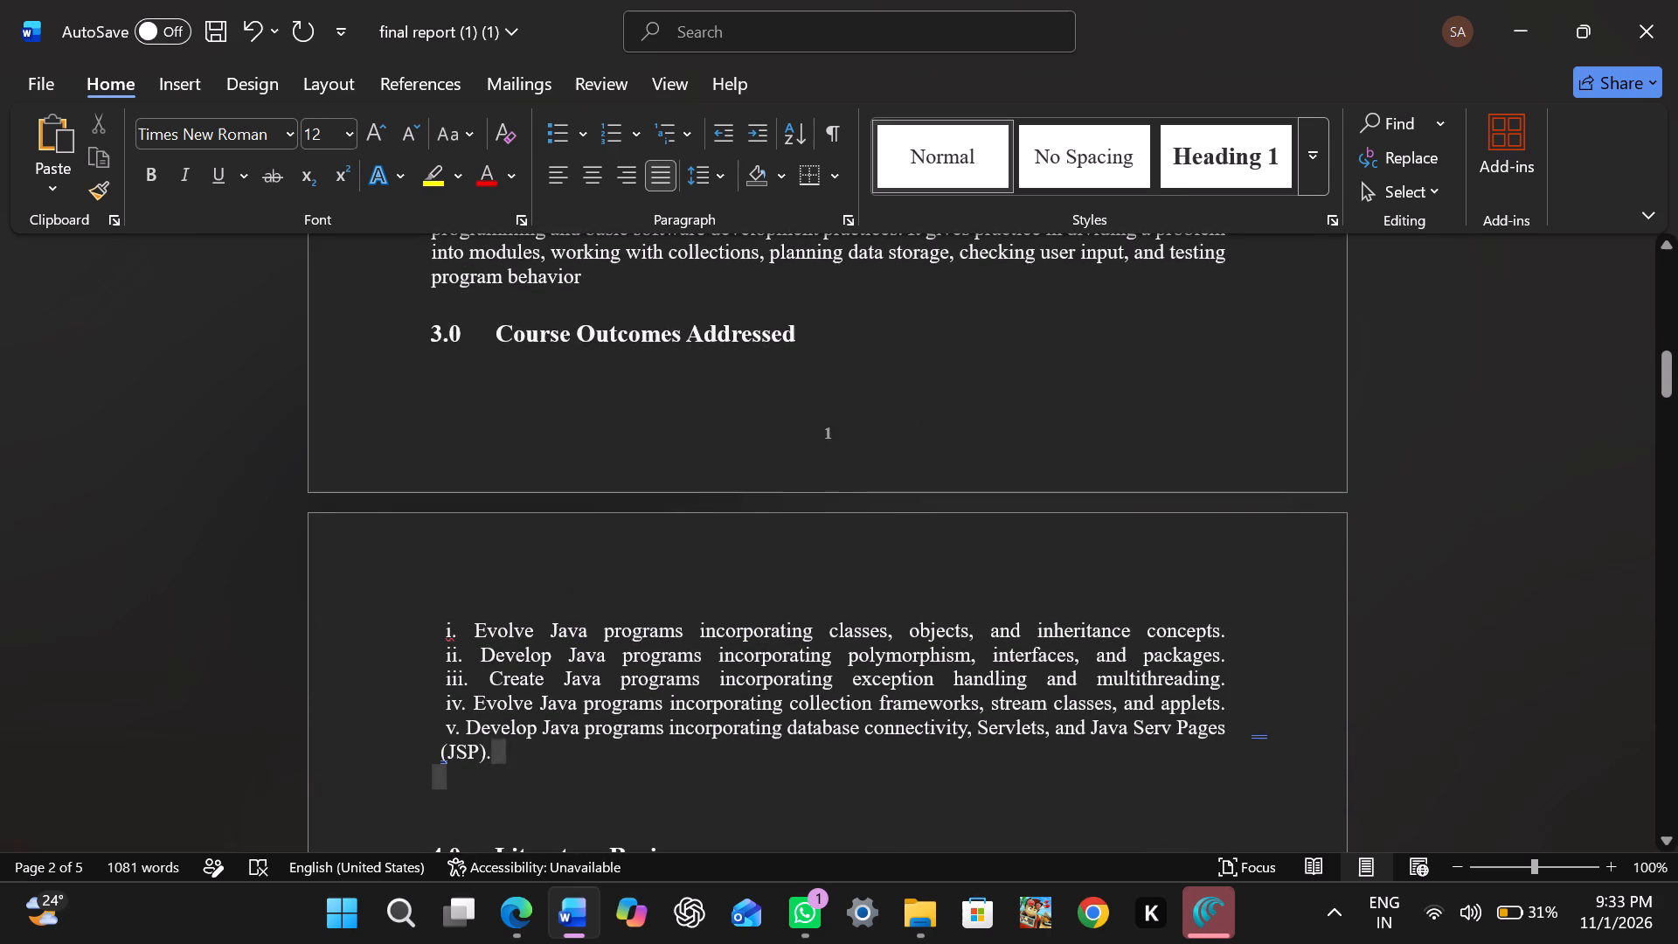
{"action": "left_click_drag", "start_coordinate": [482, 724], "coordinate": [445, 635]}
{"action": "left_click", "coordinate": [394, 621]}
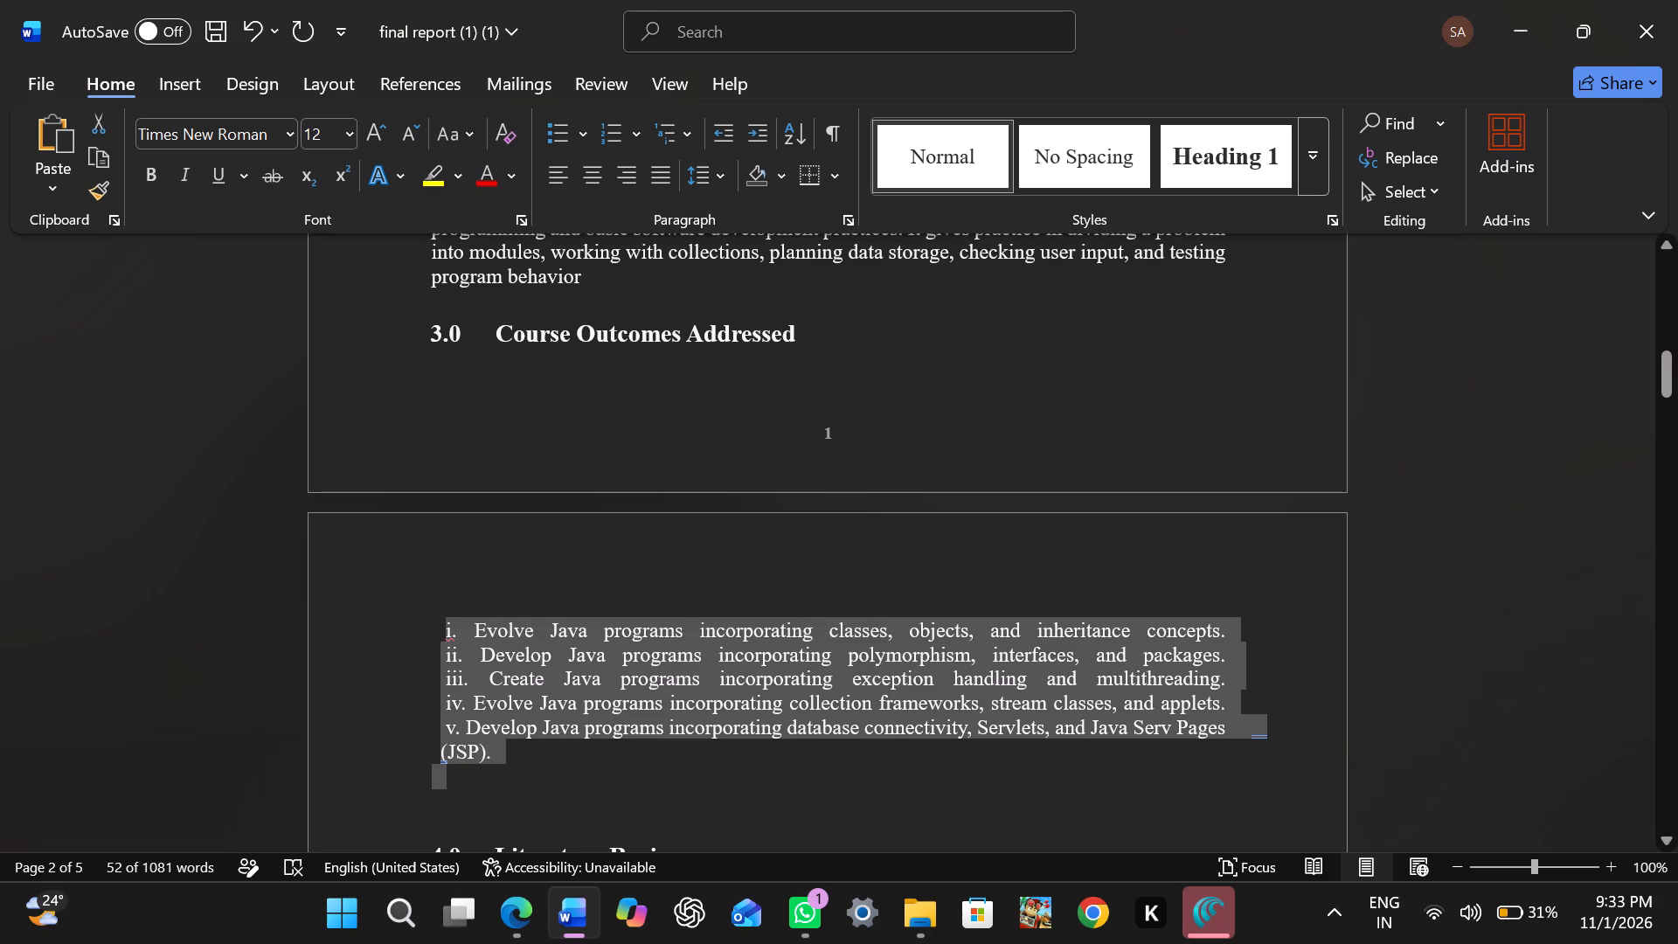
{"action": "scroll", "coordinate": [394, 621], "scroll_direction": "up", "scroll_amount": 3}
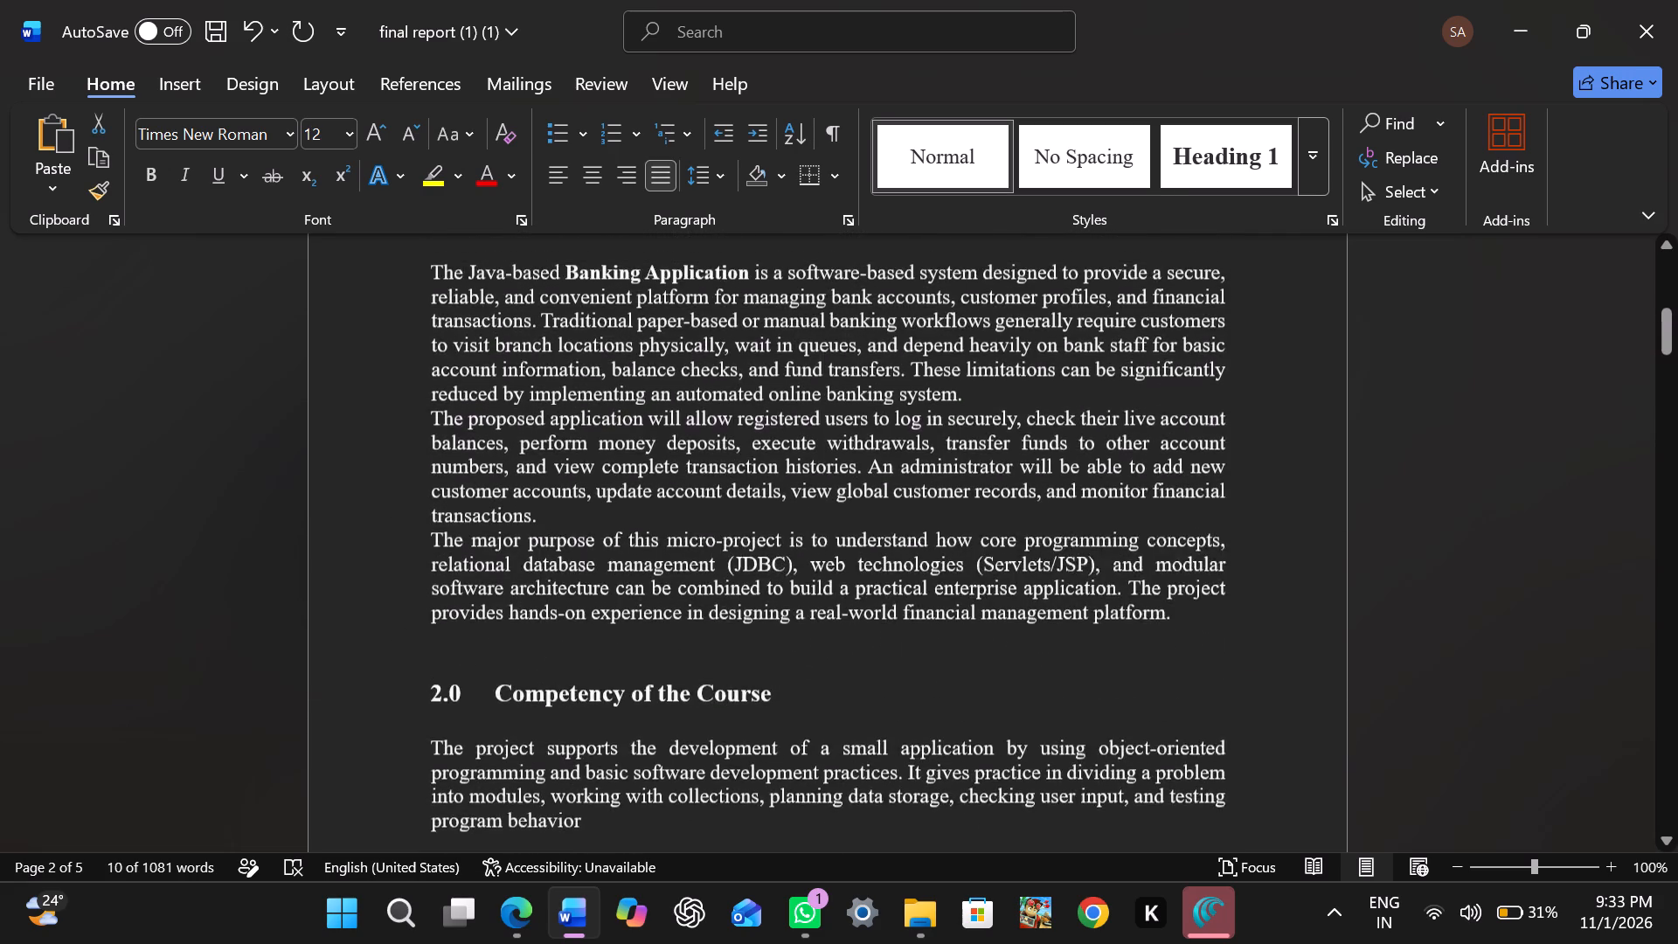
{"action": "scroll", "coordinate": [394, 621], "scroll_direction": "up", "scroll_amount": 1}
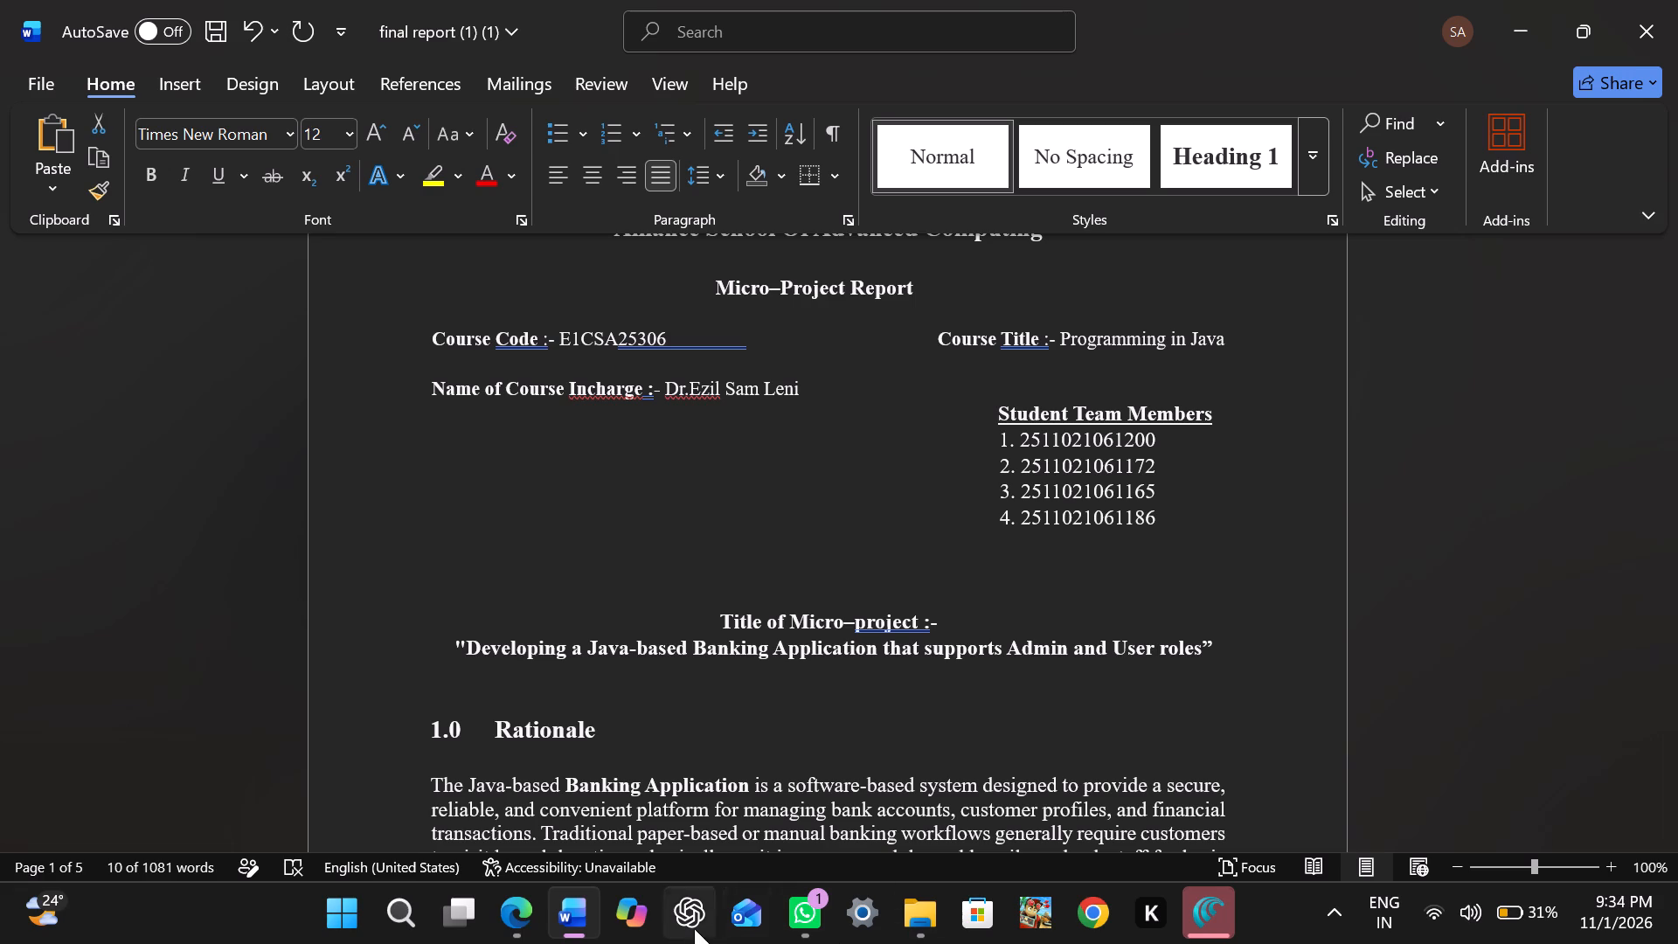
{"action": "scroll", "coordinate": [854, 777], "scroll_direction": "down", "scroll_amount": 4}
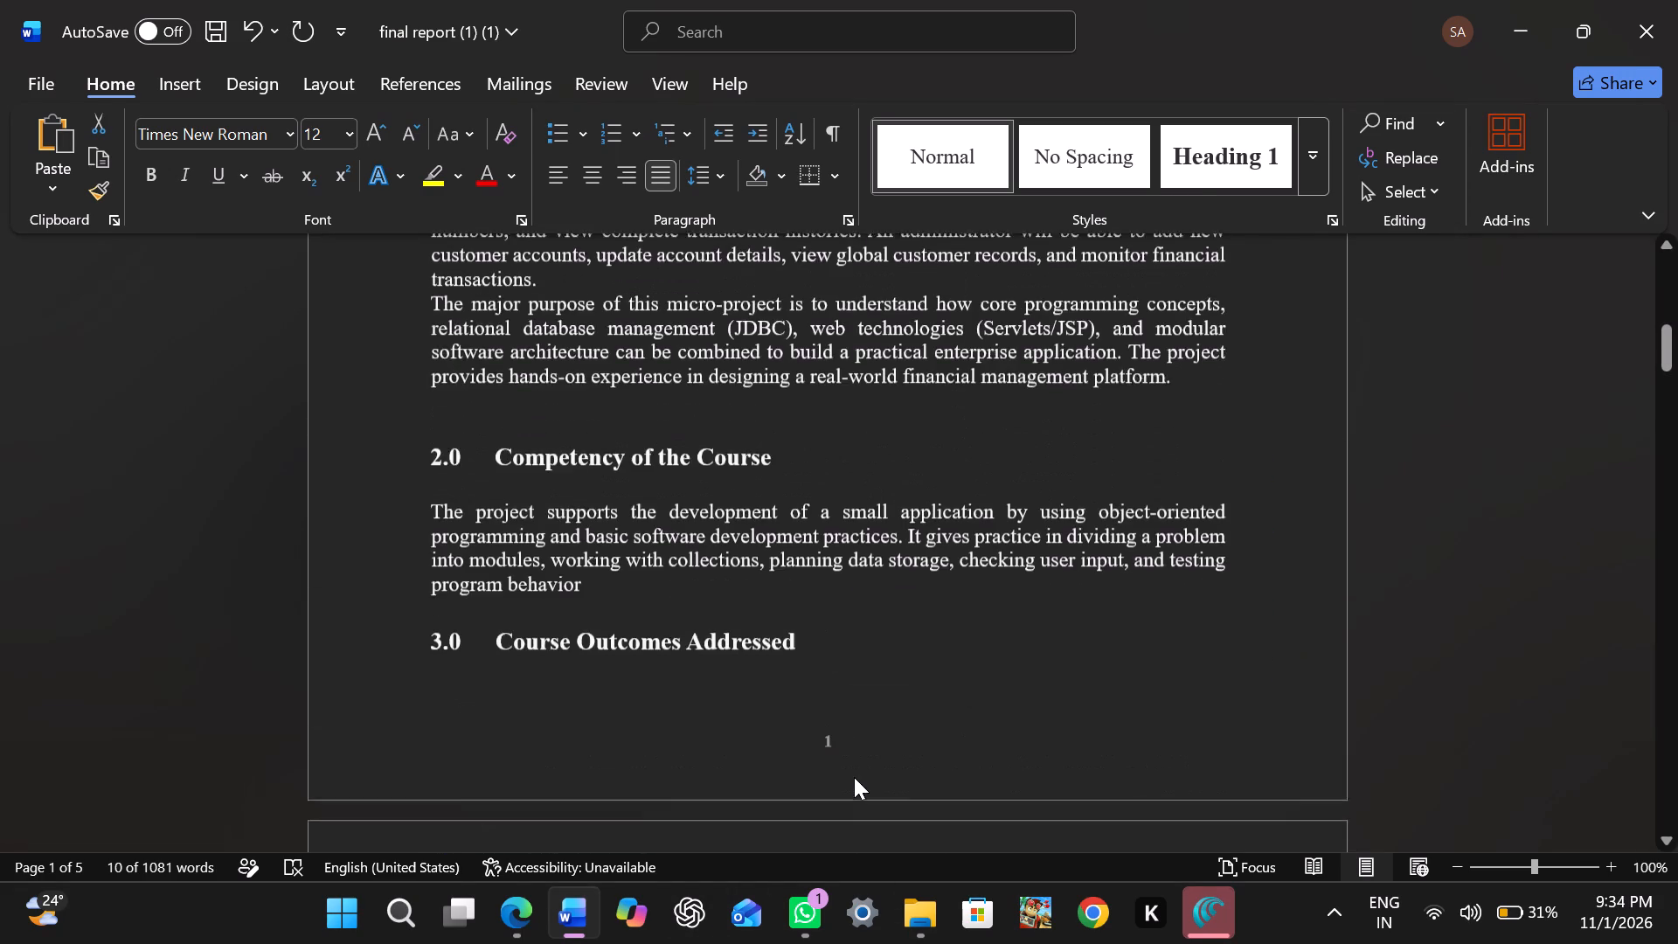
{"action": "left_click", "coordinate": [506, 913]}
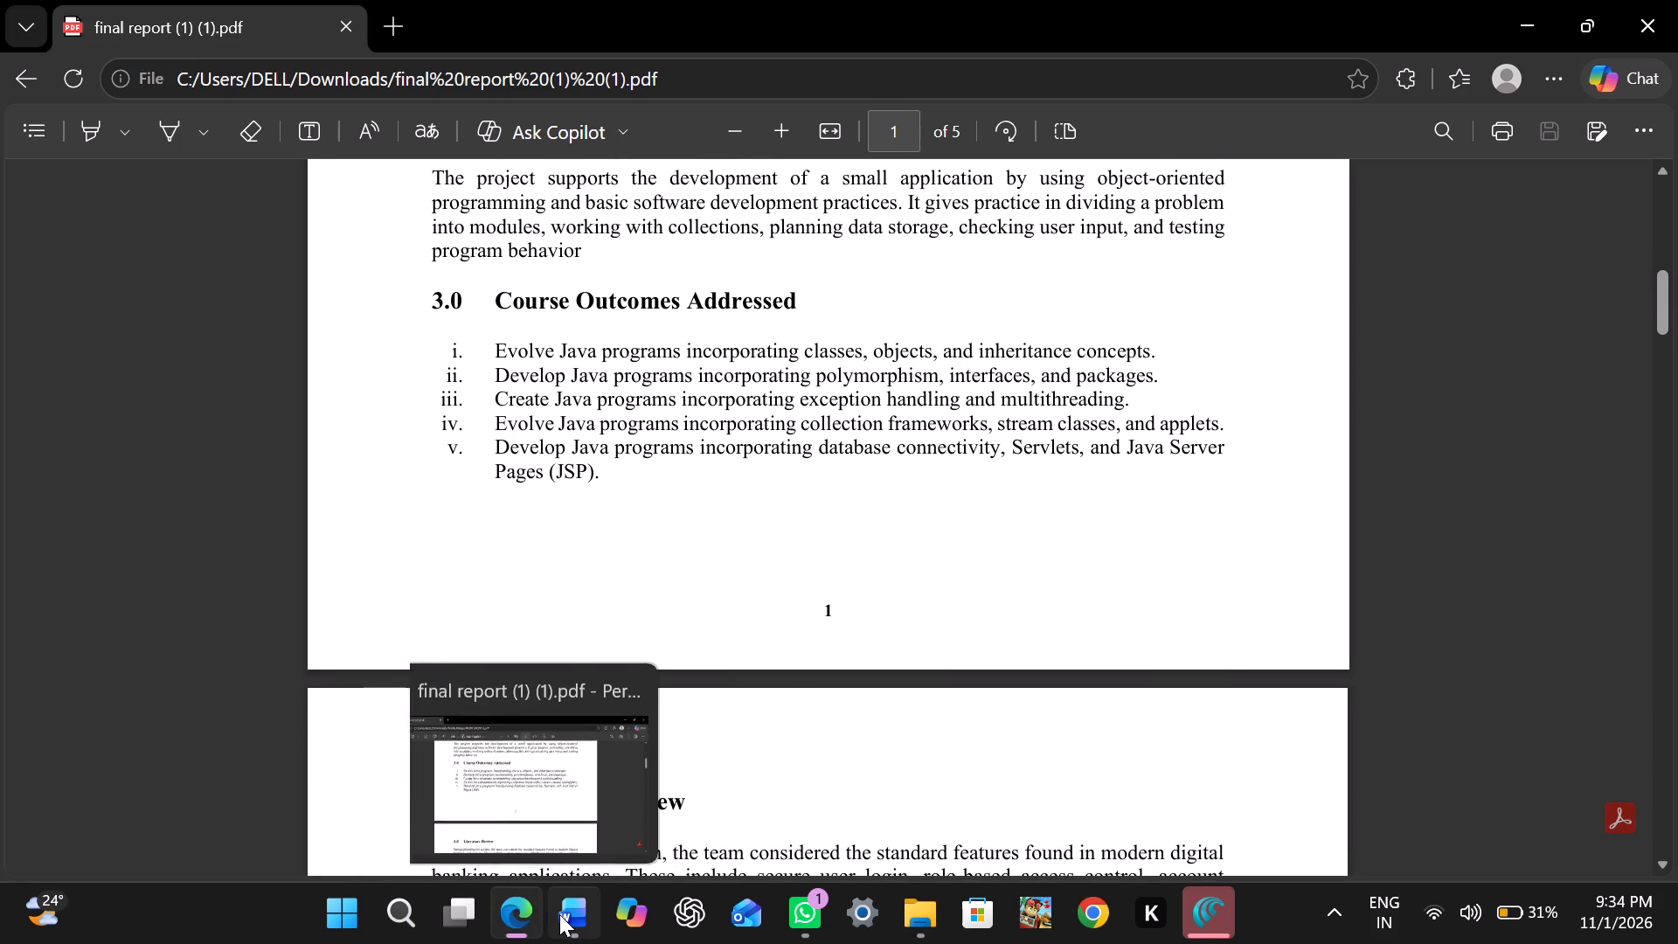
{"action": "left_click", "coordinate": [559, 914]}
{"action": "scroll", "coordinate": [680, 670], "scroll_direction": "down", "scroll_amount": 2}
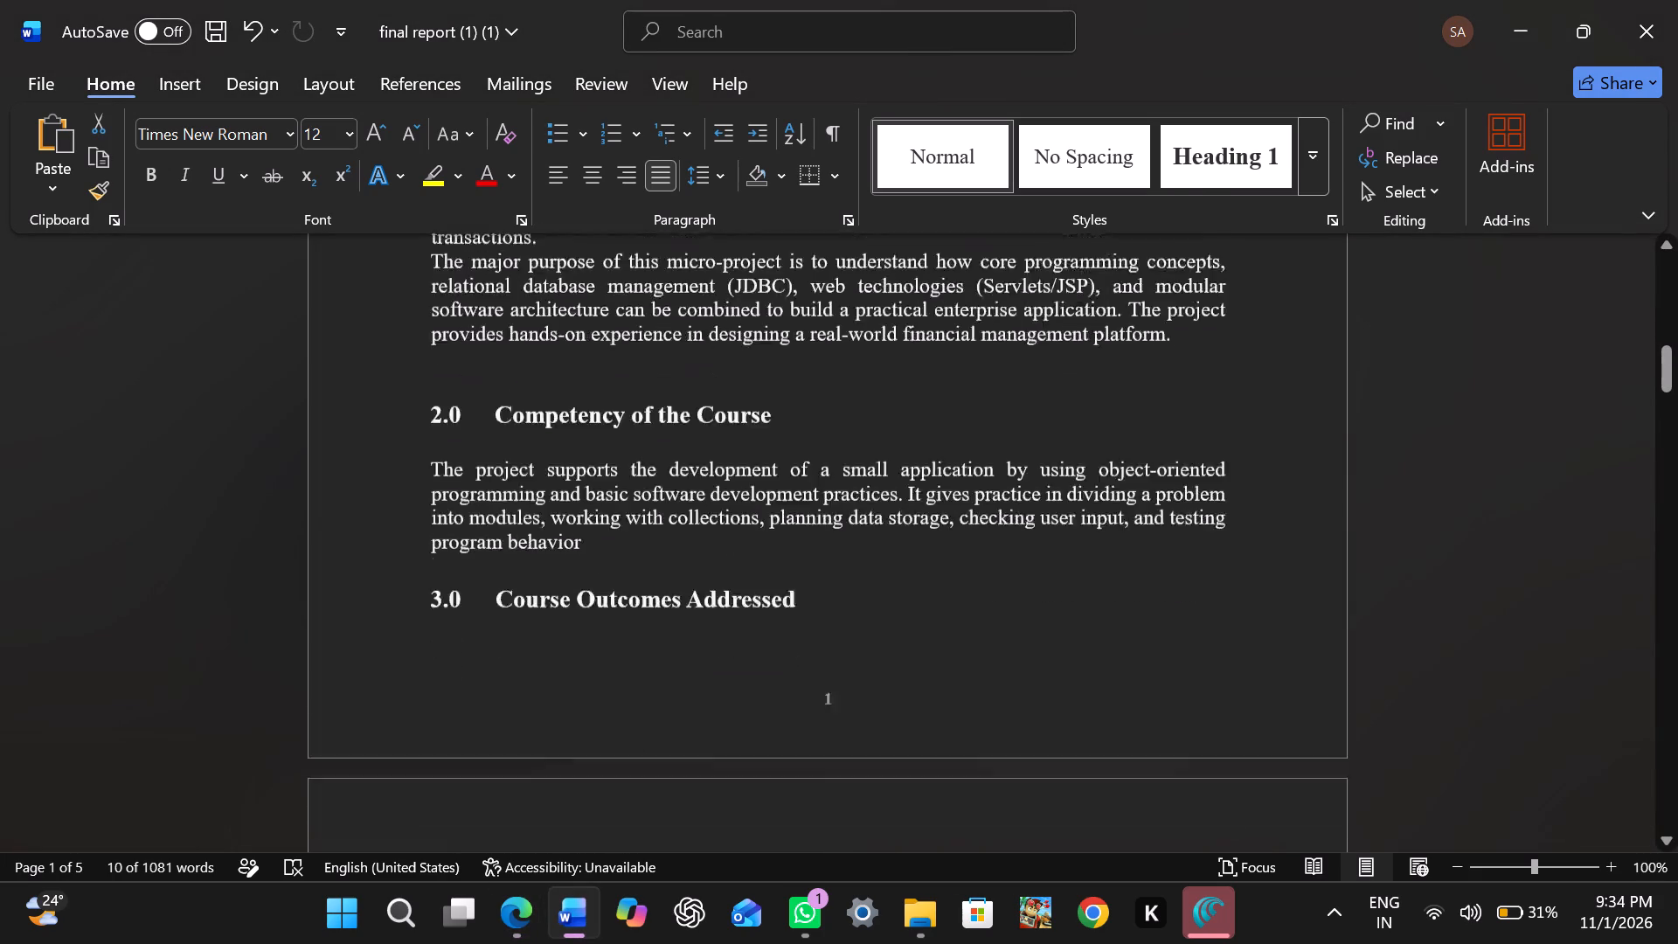
{"action": "scroll", "coordinate": [680, 670], "scroll_direction": "down", "scroll_amount": 1}
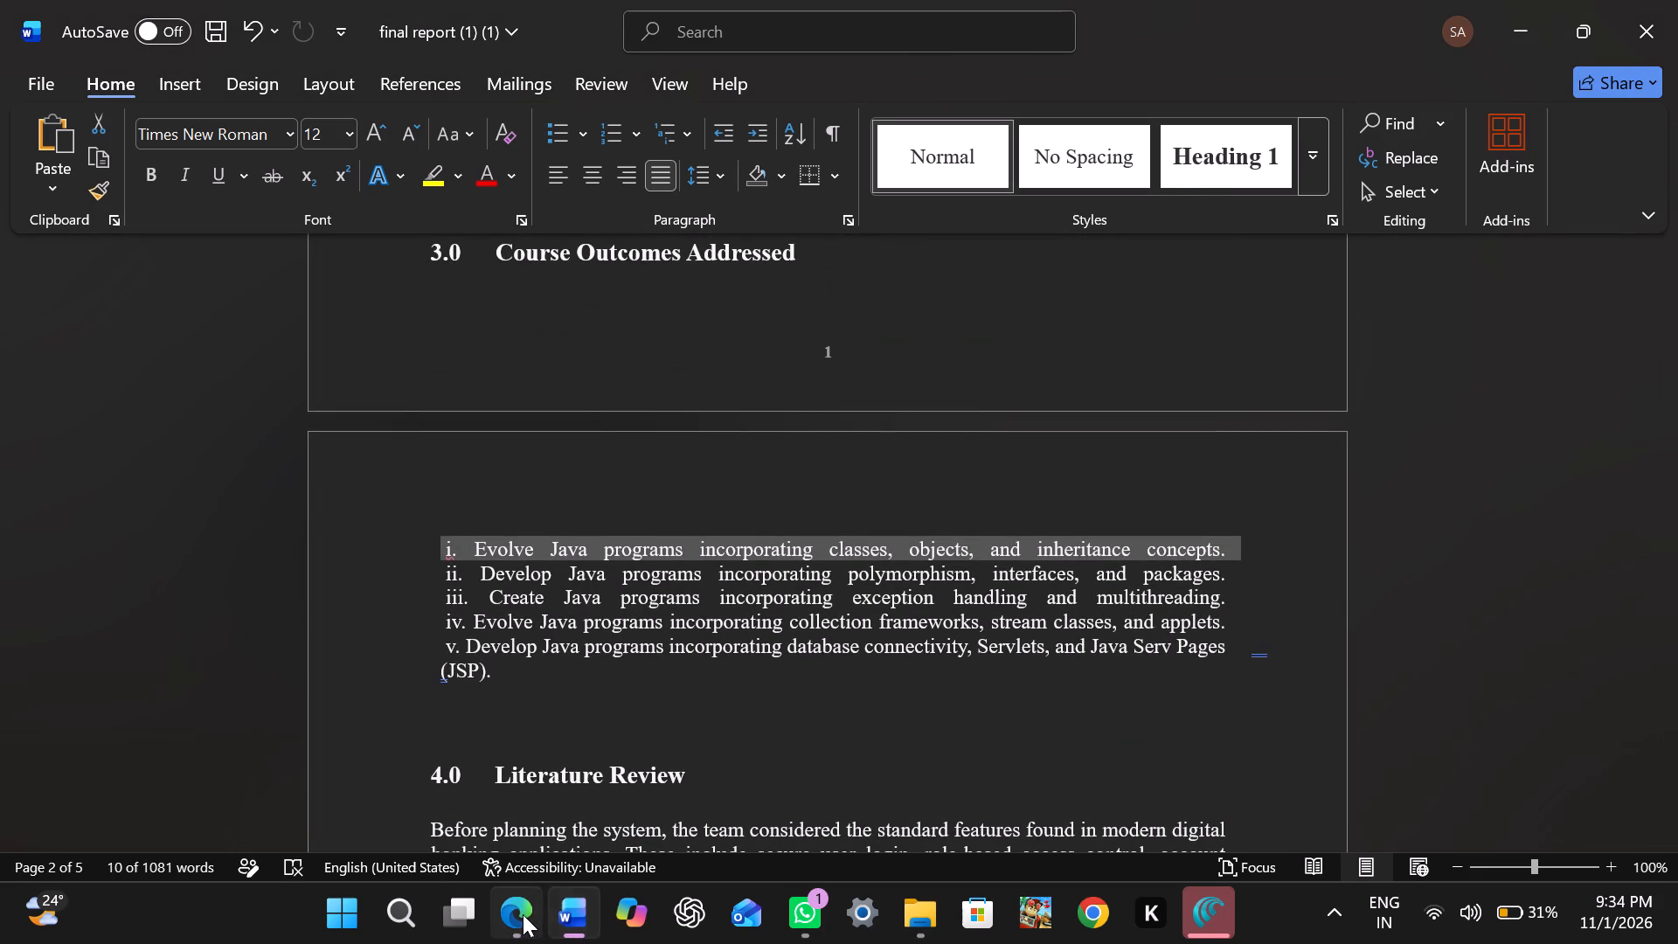
{"action": "left_click", "coordinate": [523, 914]}
{"action": "left_click", "coordinate": [573, 921]}
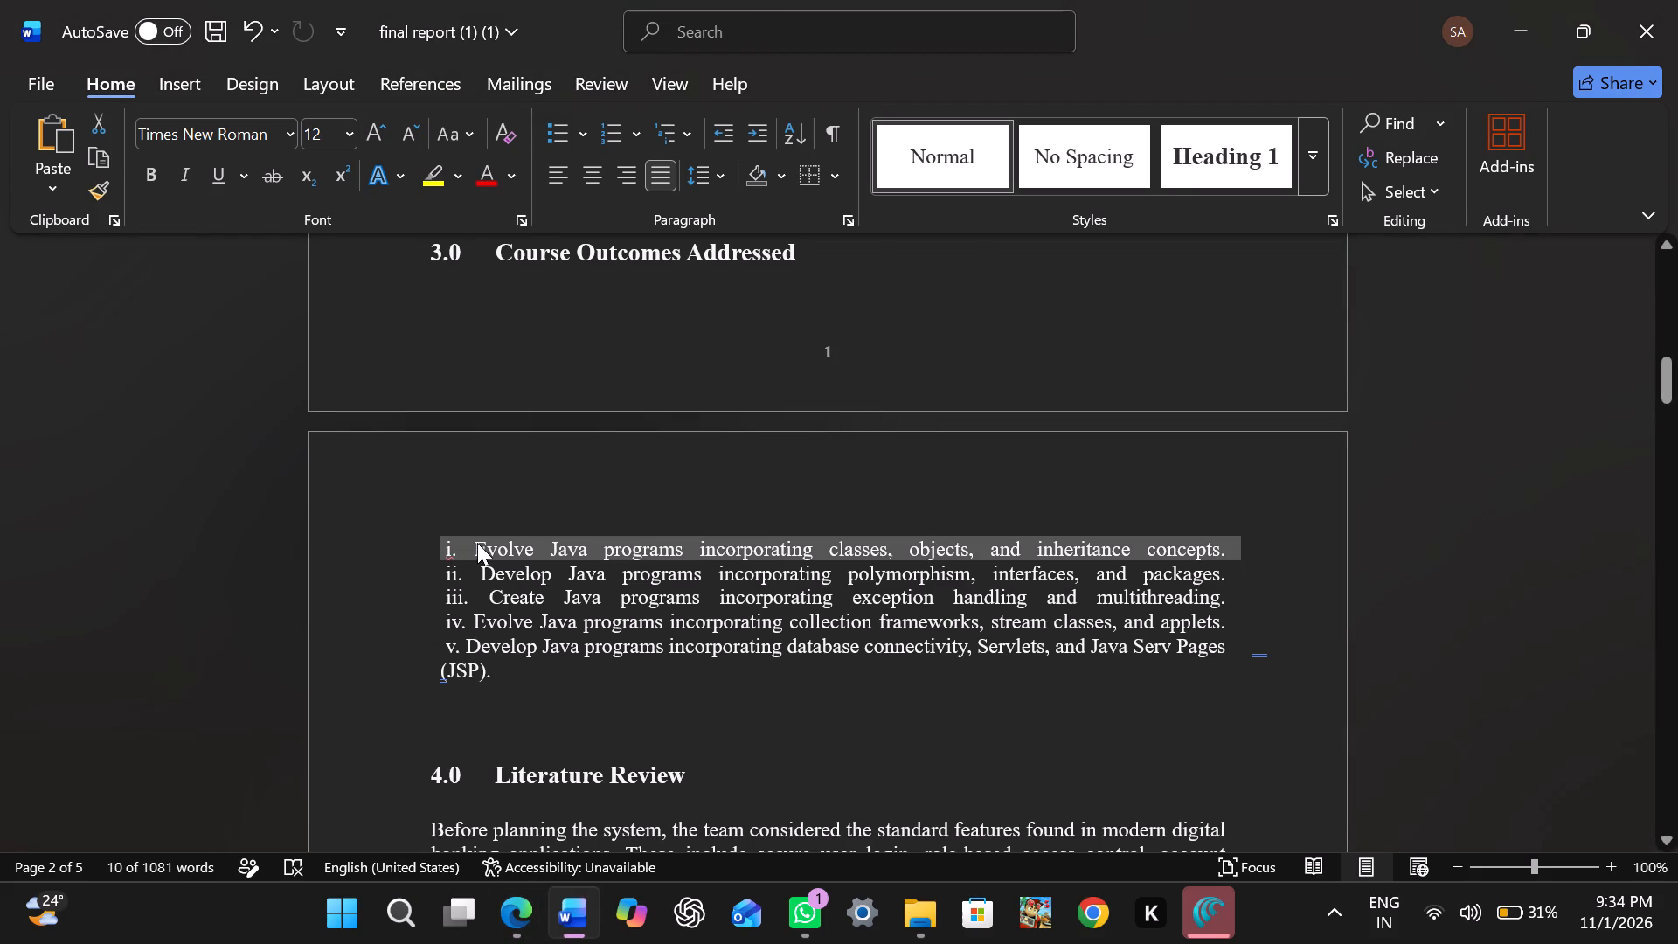
Widen the gap between the numerals and the text of course outcomes i and ii with an extra space.
{"action": "left_click", "coordinate": [475, 540]}
{"action": "key", "text": "space"}
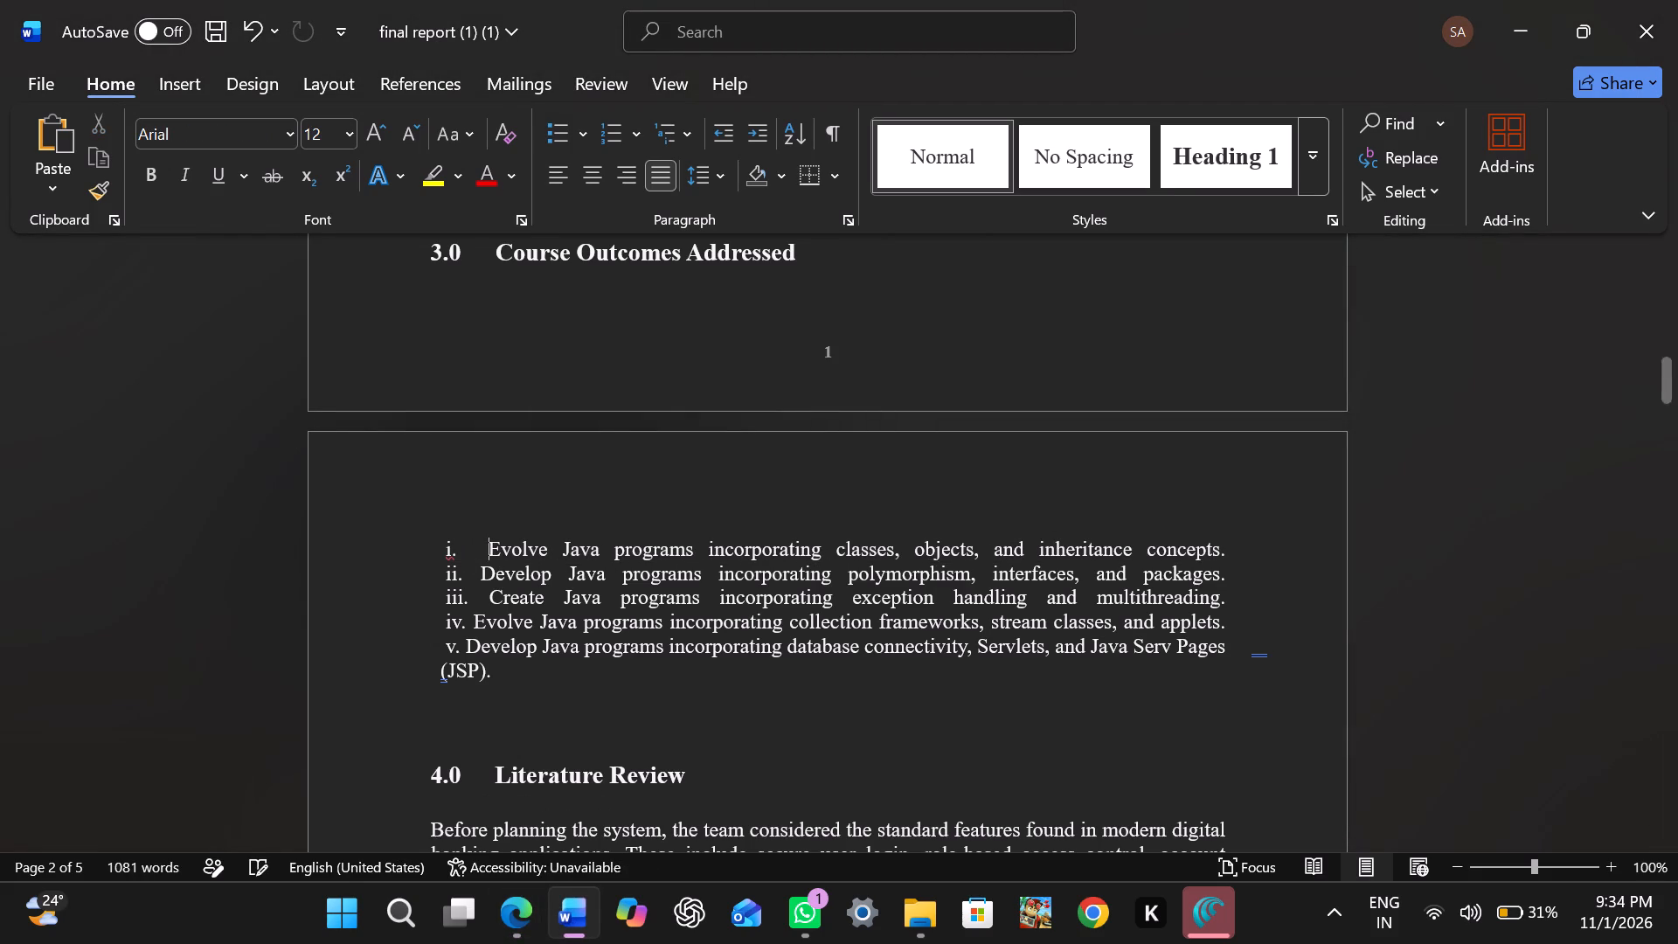
{"action": "left_click", "coordinate": [475, 572]}
{"action": "key", "text": "space"}
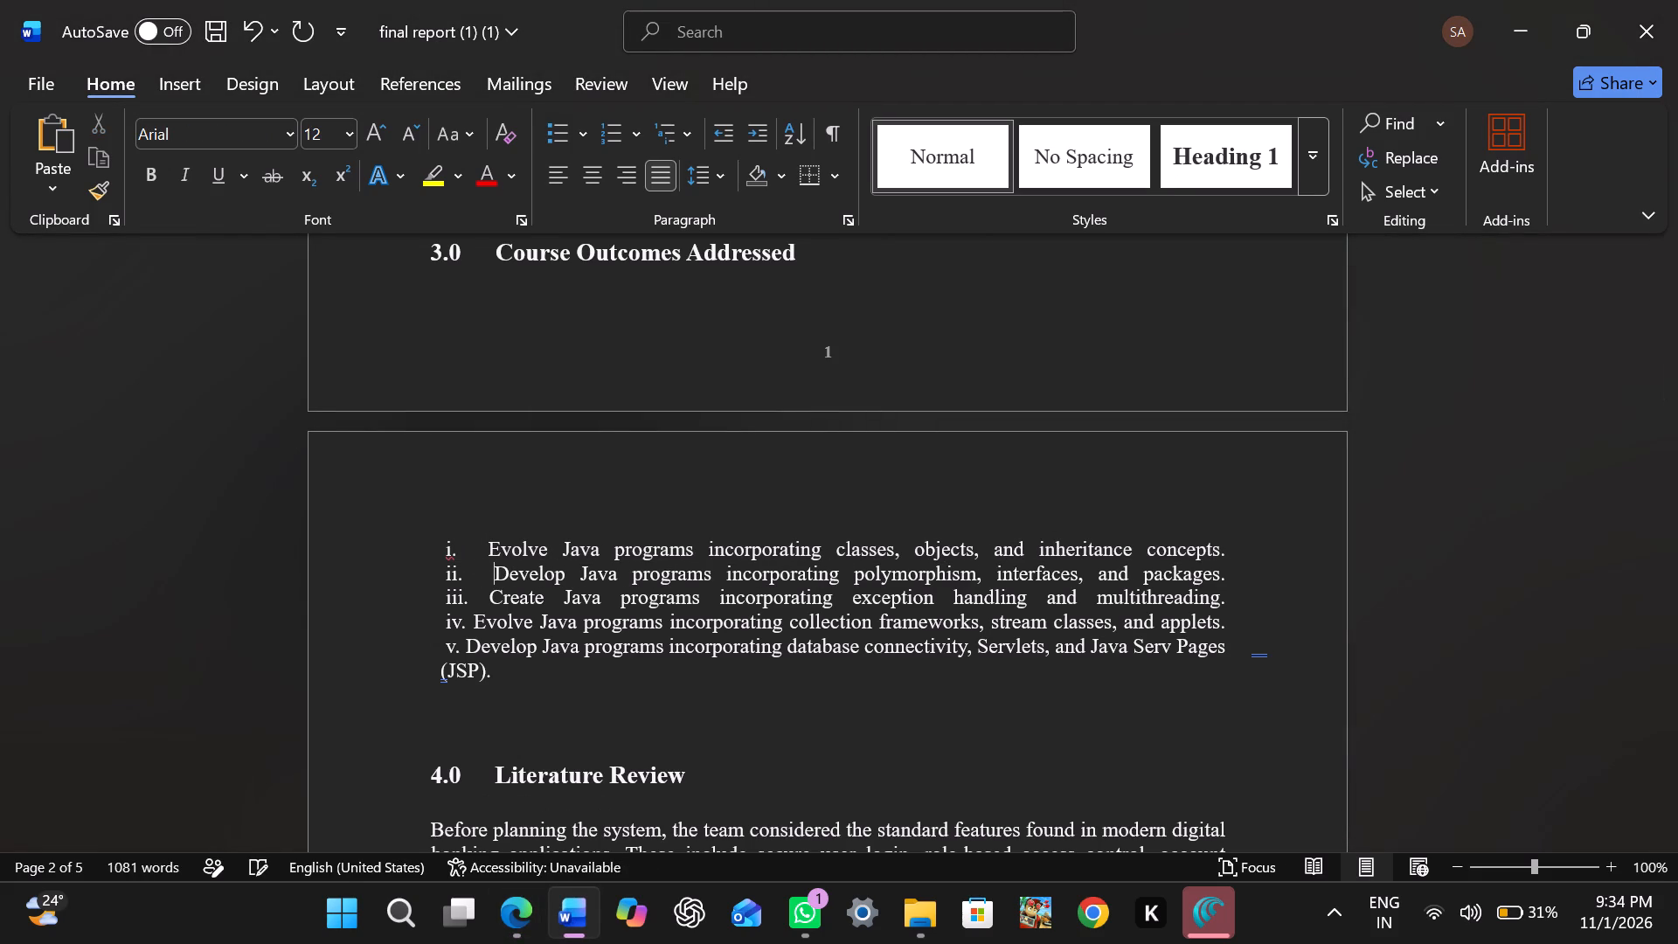
{"action": "key", "text": "BackSpace"}
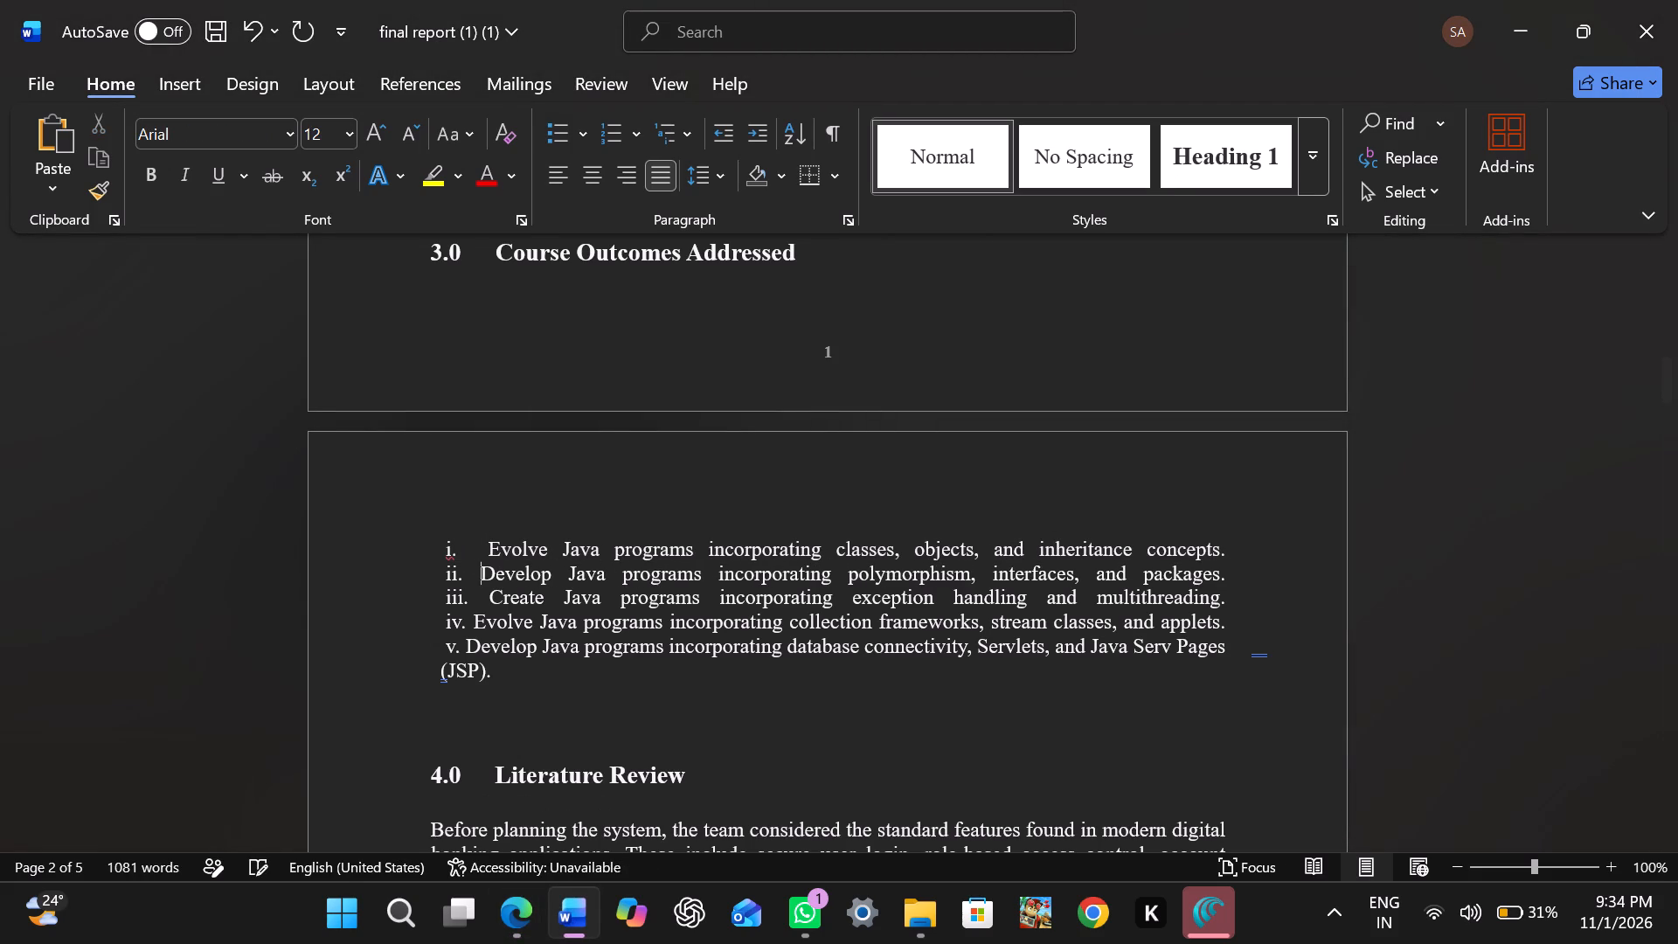
{"action": "key", "text": "space"}
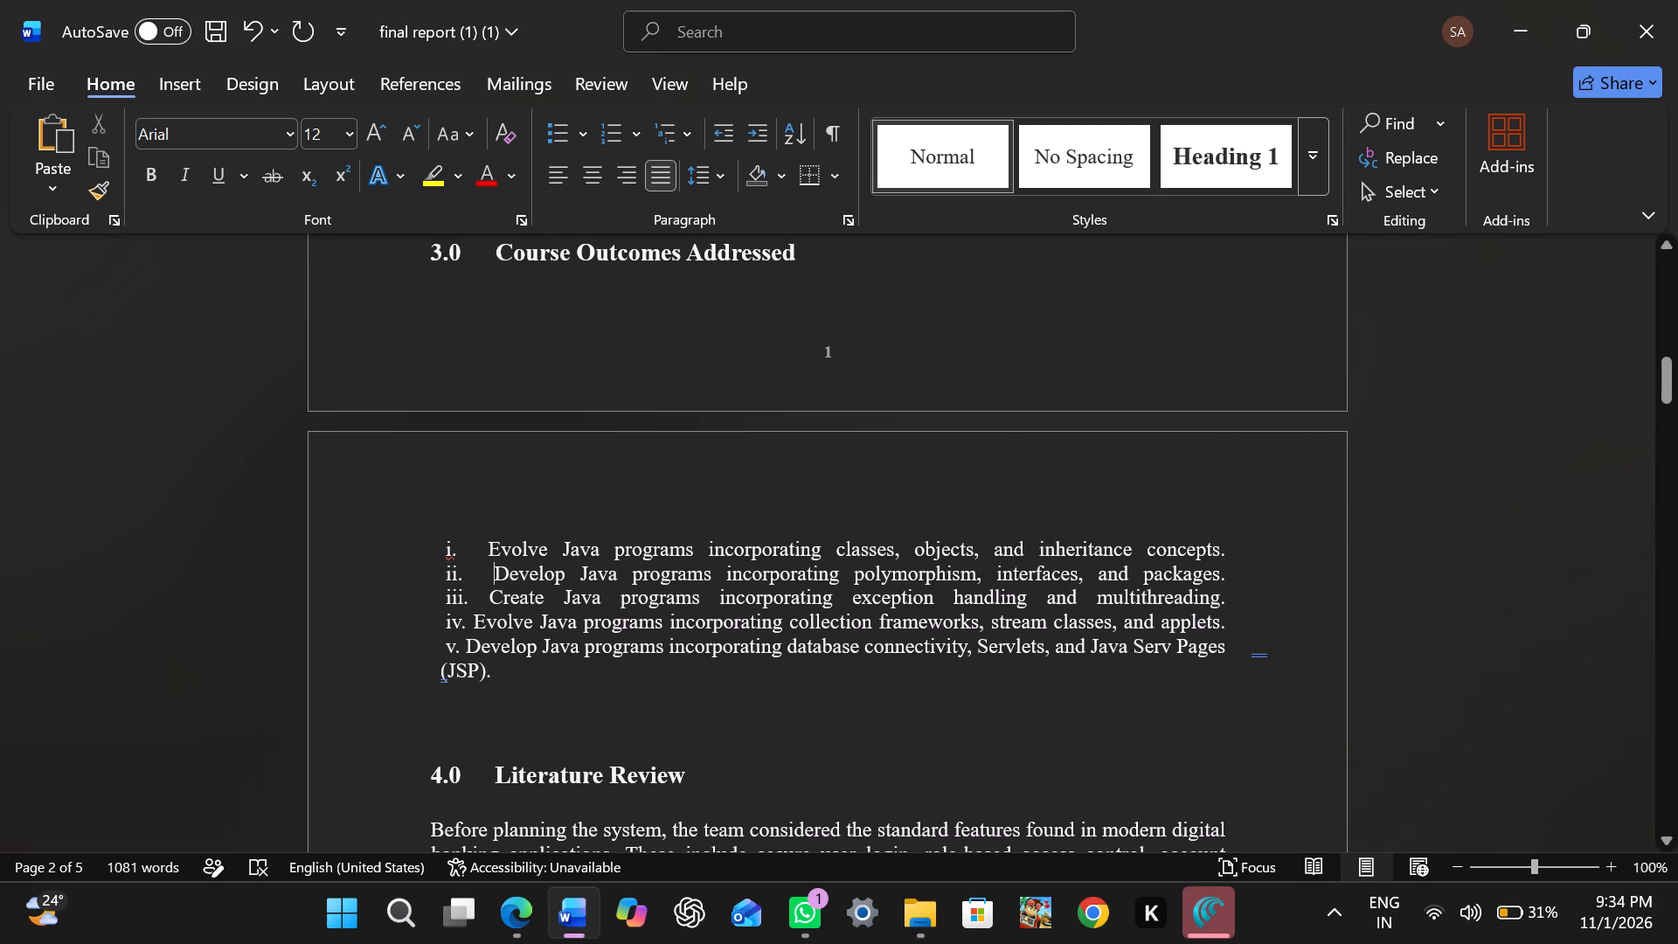
{"action": "left_click", "coordinate": [476, 548]}
{"action": "key", "text": "space"}
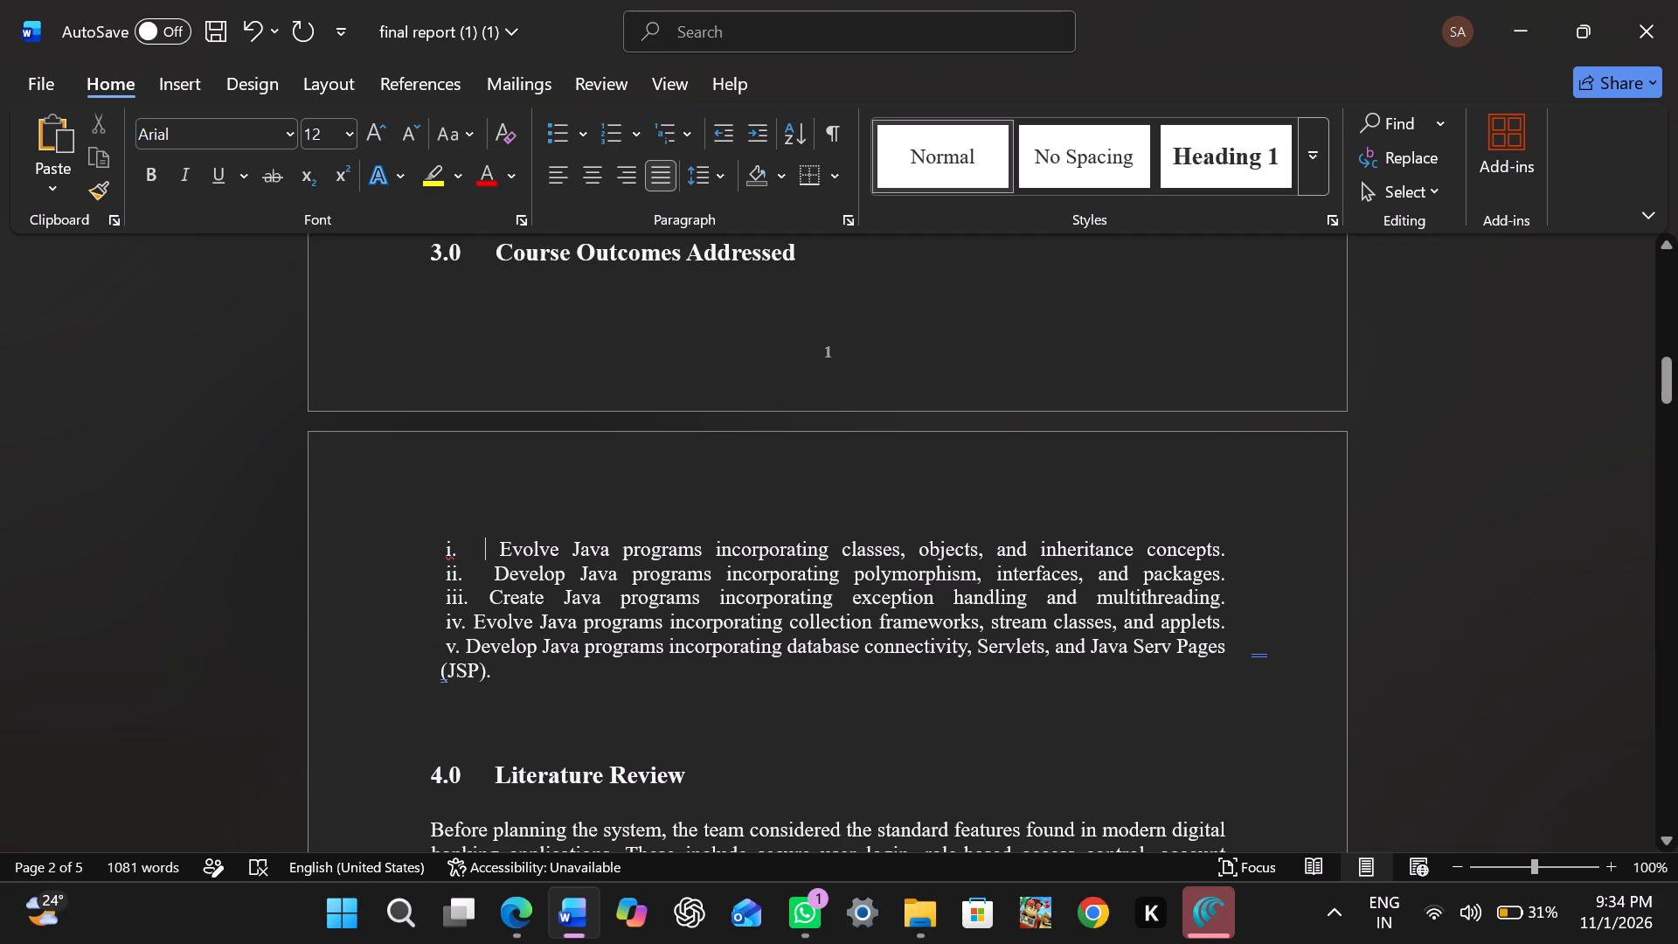
{"action": "left_click", "coordinate": [477, 559]}
{"action": "key", "text": "BackSpace"}
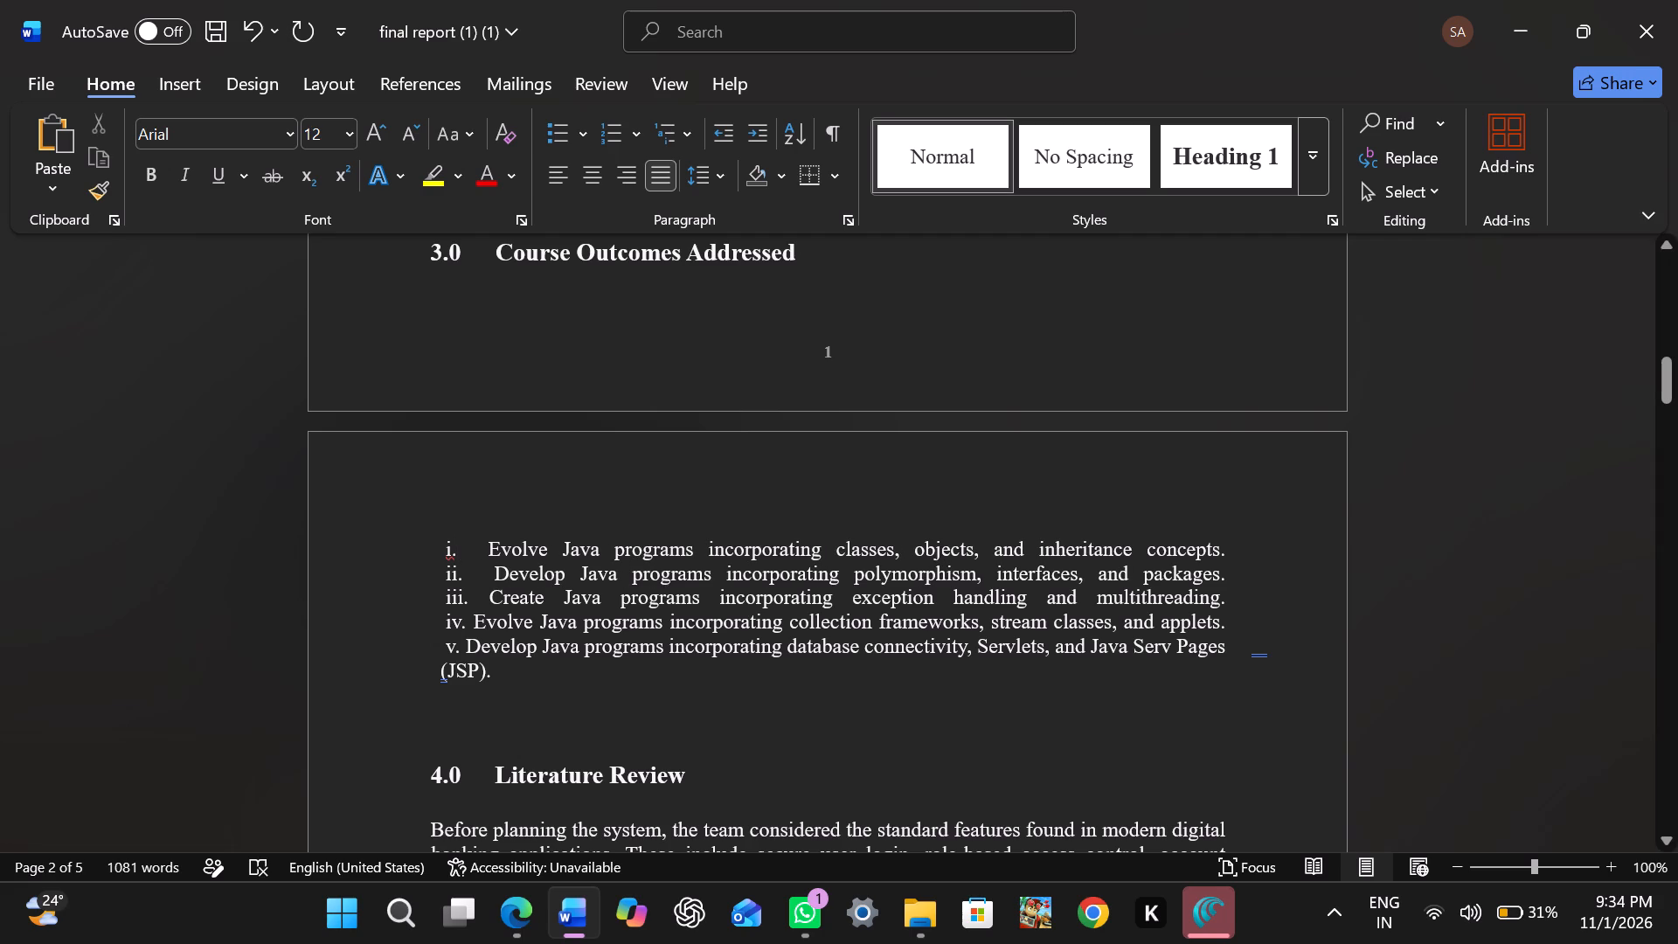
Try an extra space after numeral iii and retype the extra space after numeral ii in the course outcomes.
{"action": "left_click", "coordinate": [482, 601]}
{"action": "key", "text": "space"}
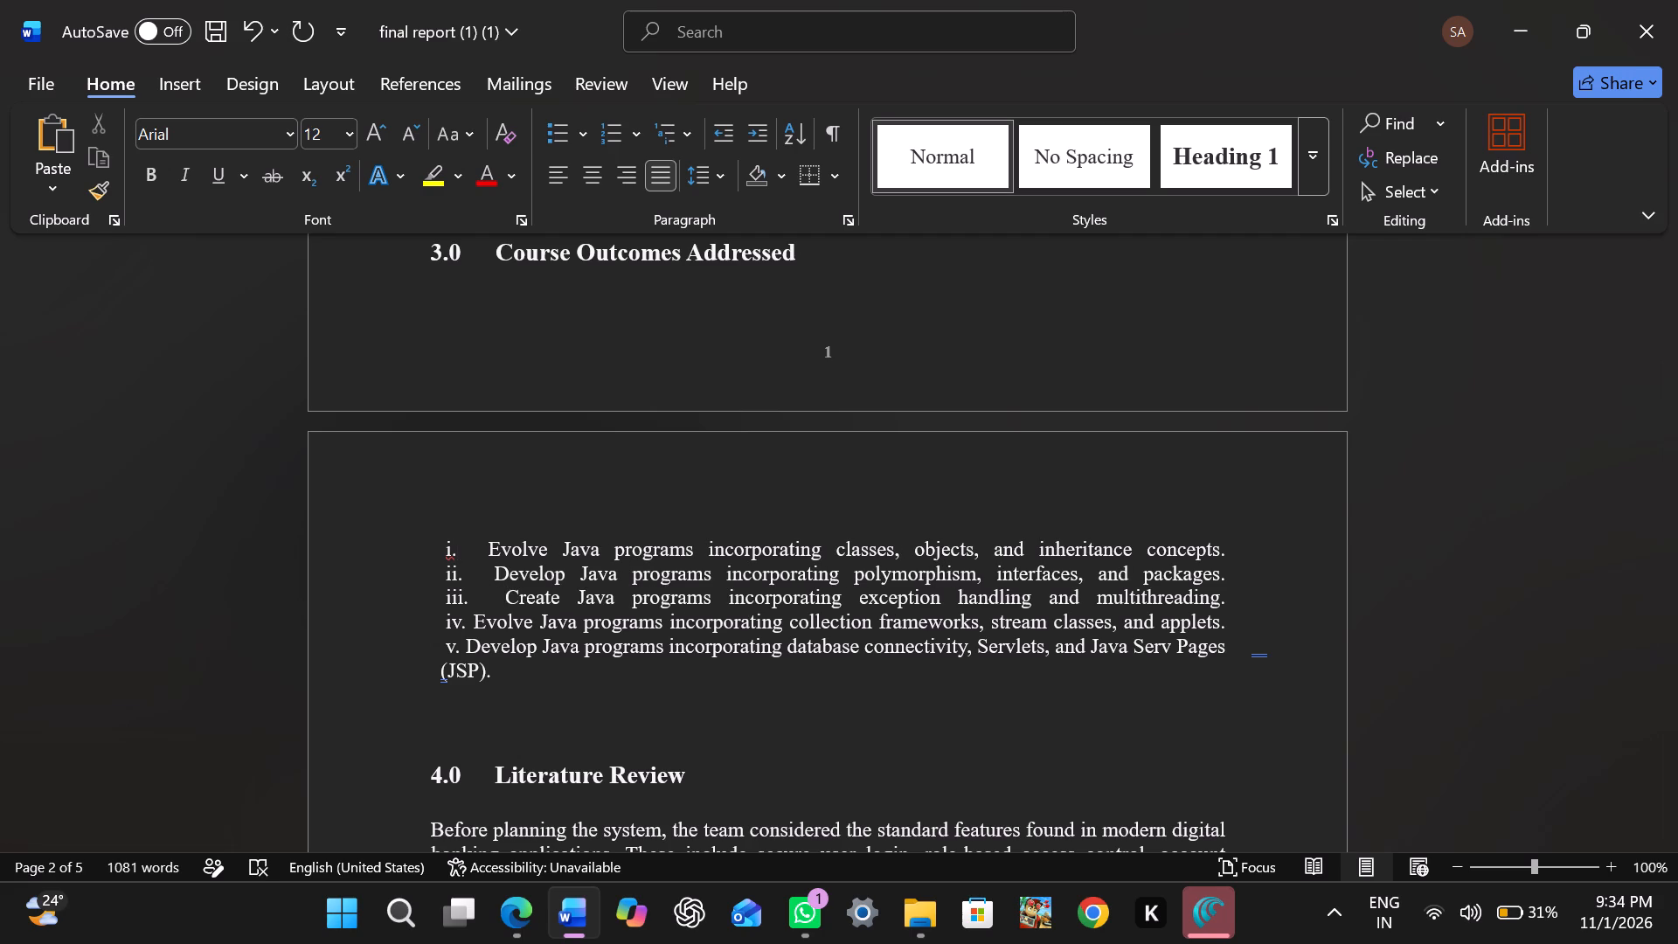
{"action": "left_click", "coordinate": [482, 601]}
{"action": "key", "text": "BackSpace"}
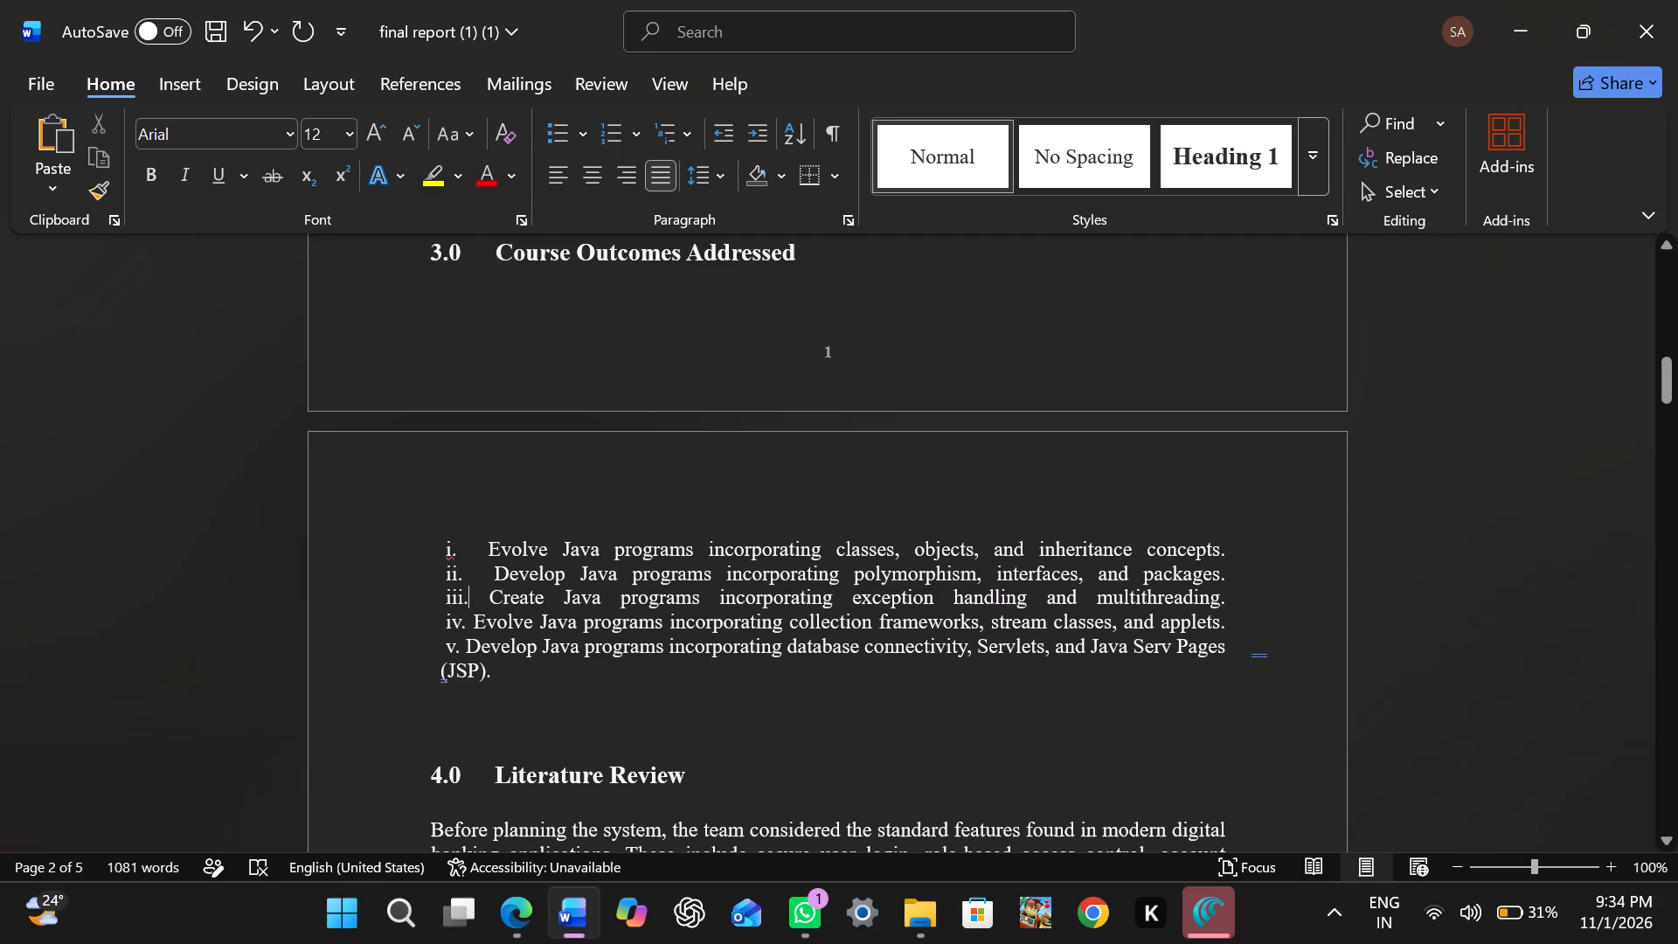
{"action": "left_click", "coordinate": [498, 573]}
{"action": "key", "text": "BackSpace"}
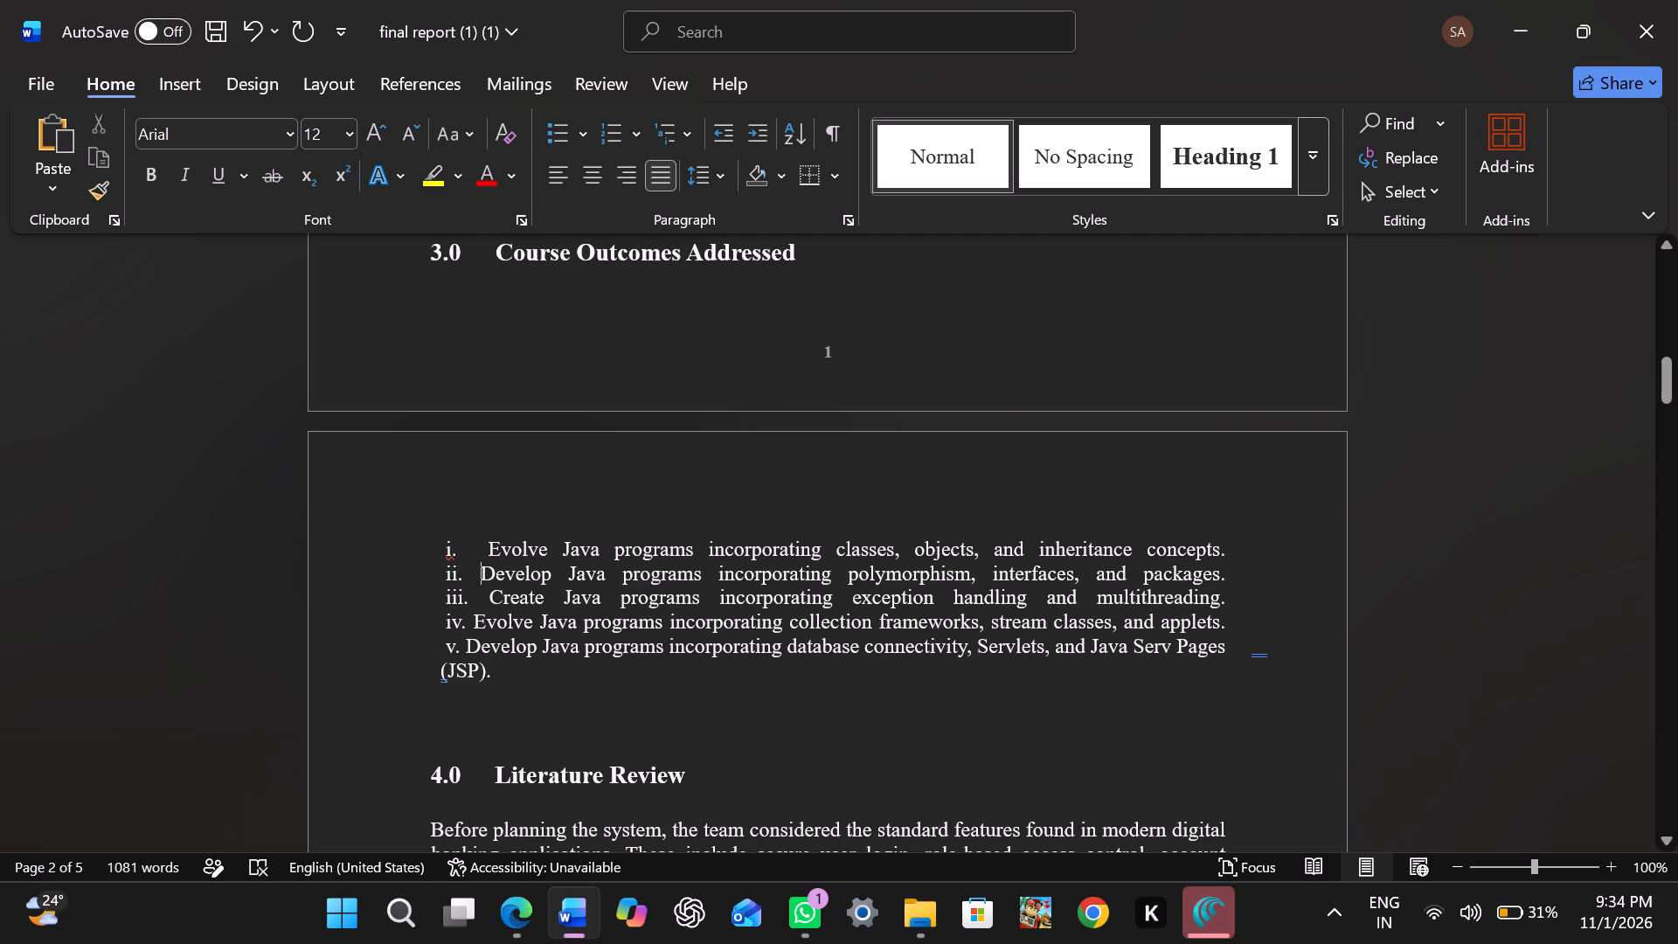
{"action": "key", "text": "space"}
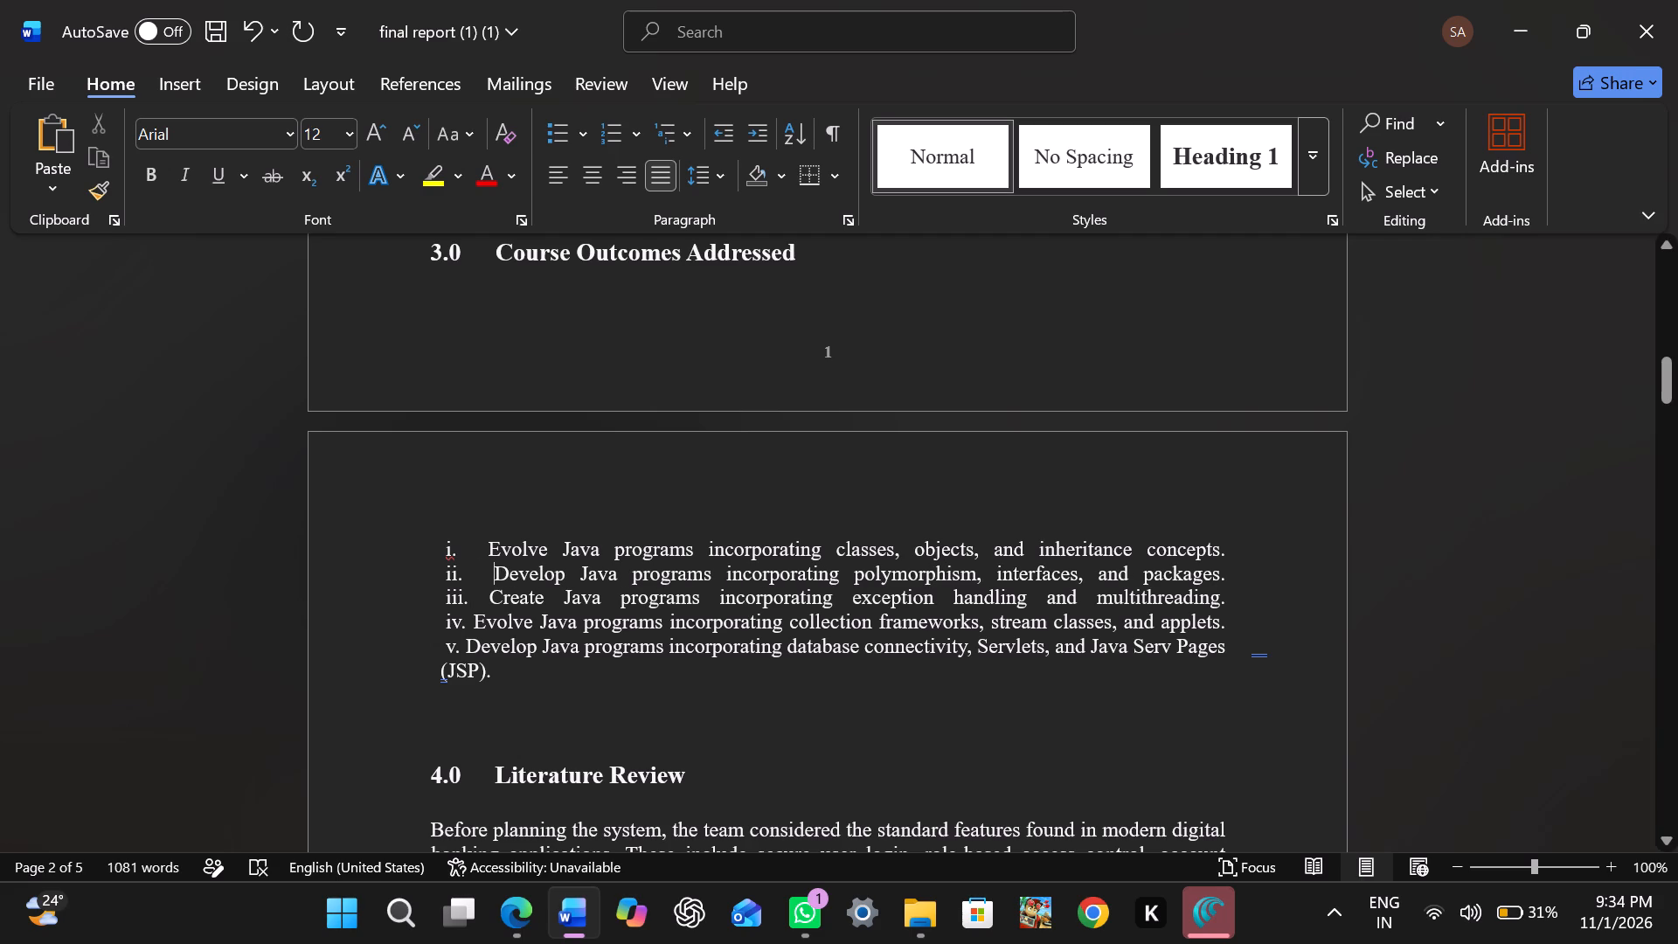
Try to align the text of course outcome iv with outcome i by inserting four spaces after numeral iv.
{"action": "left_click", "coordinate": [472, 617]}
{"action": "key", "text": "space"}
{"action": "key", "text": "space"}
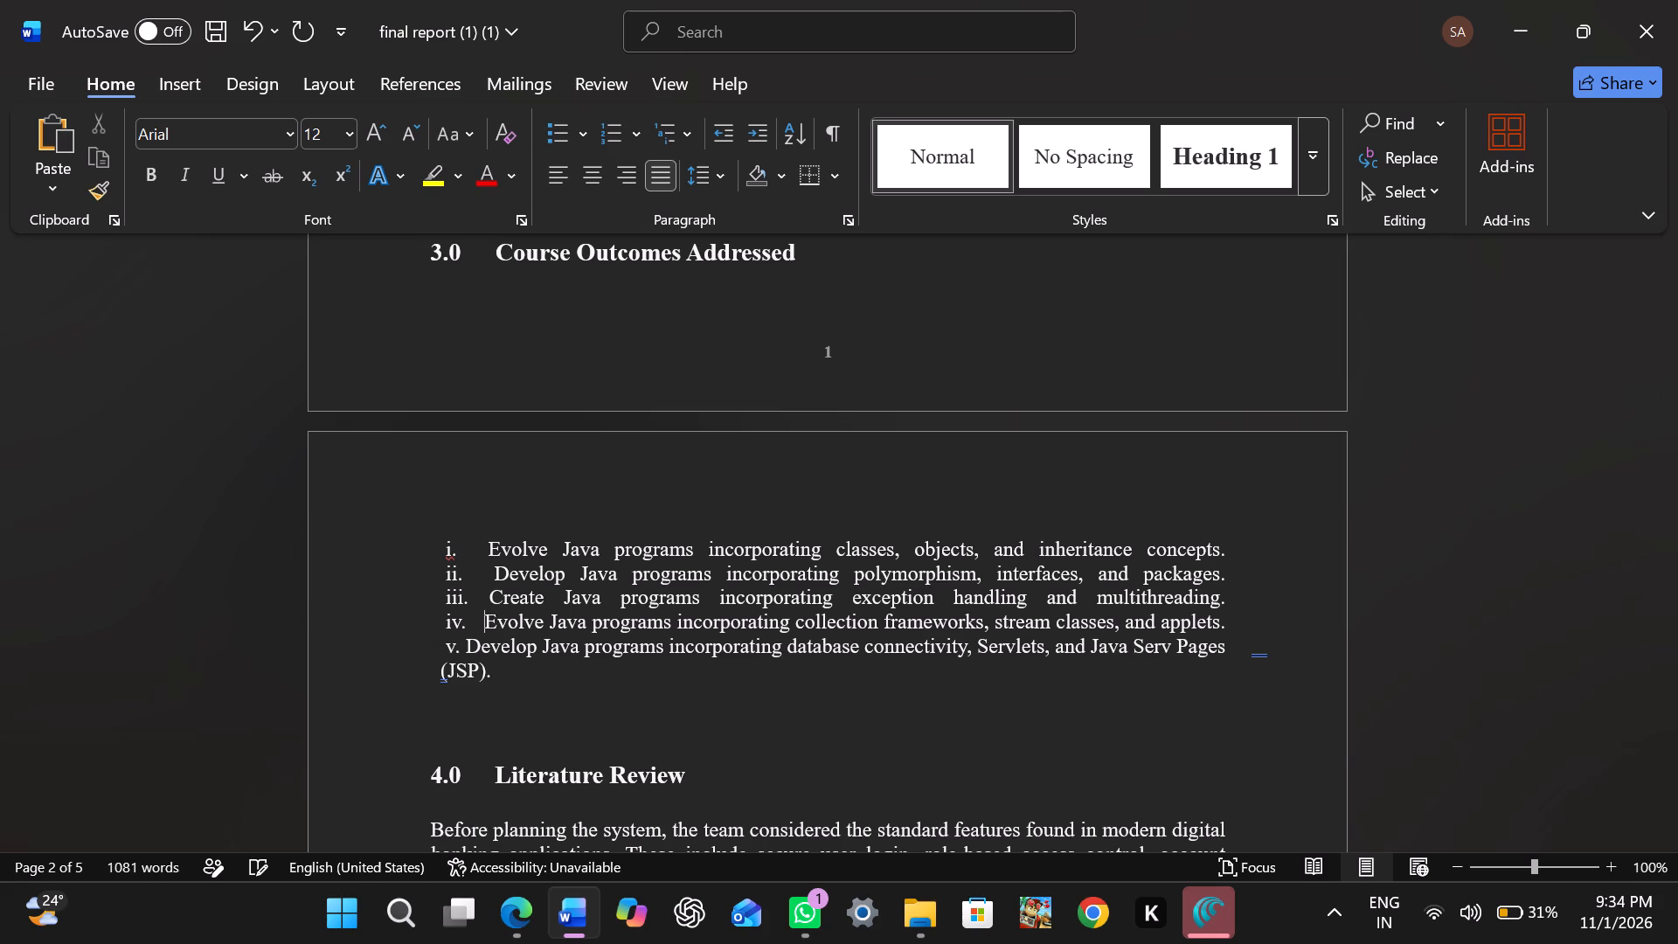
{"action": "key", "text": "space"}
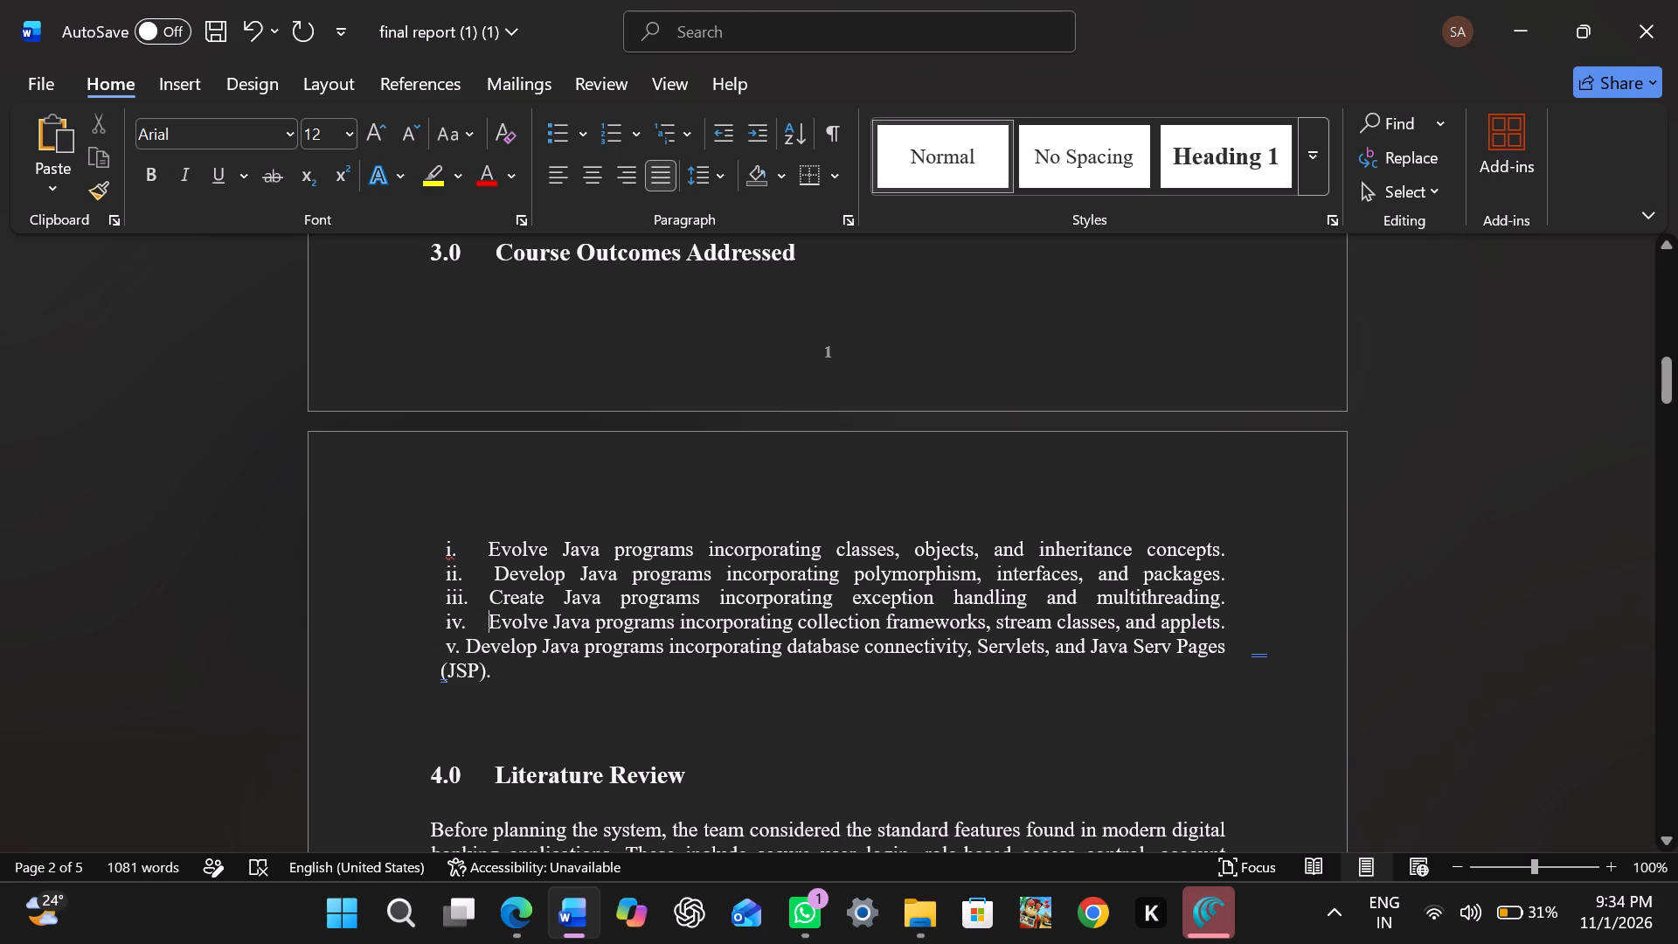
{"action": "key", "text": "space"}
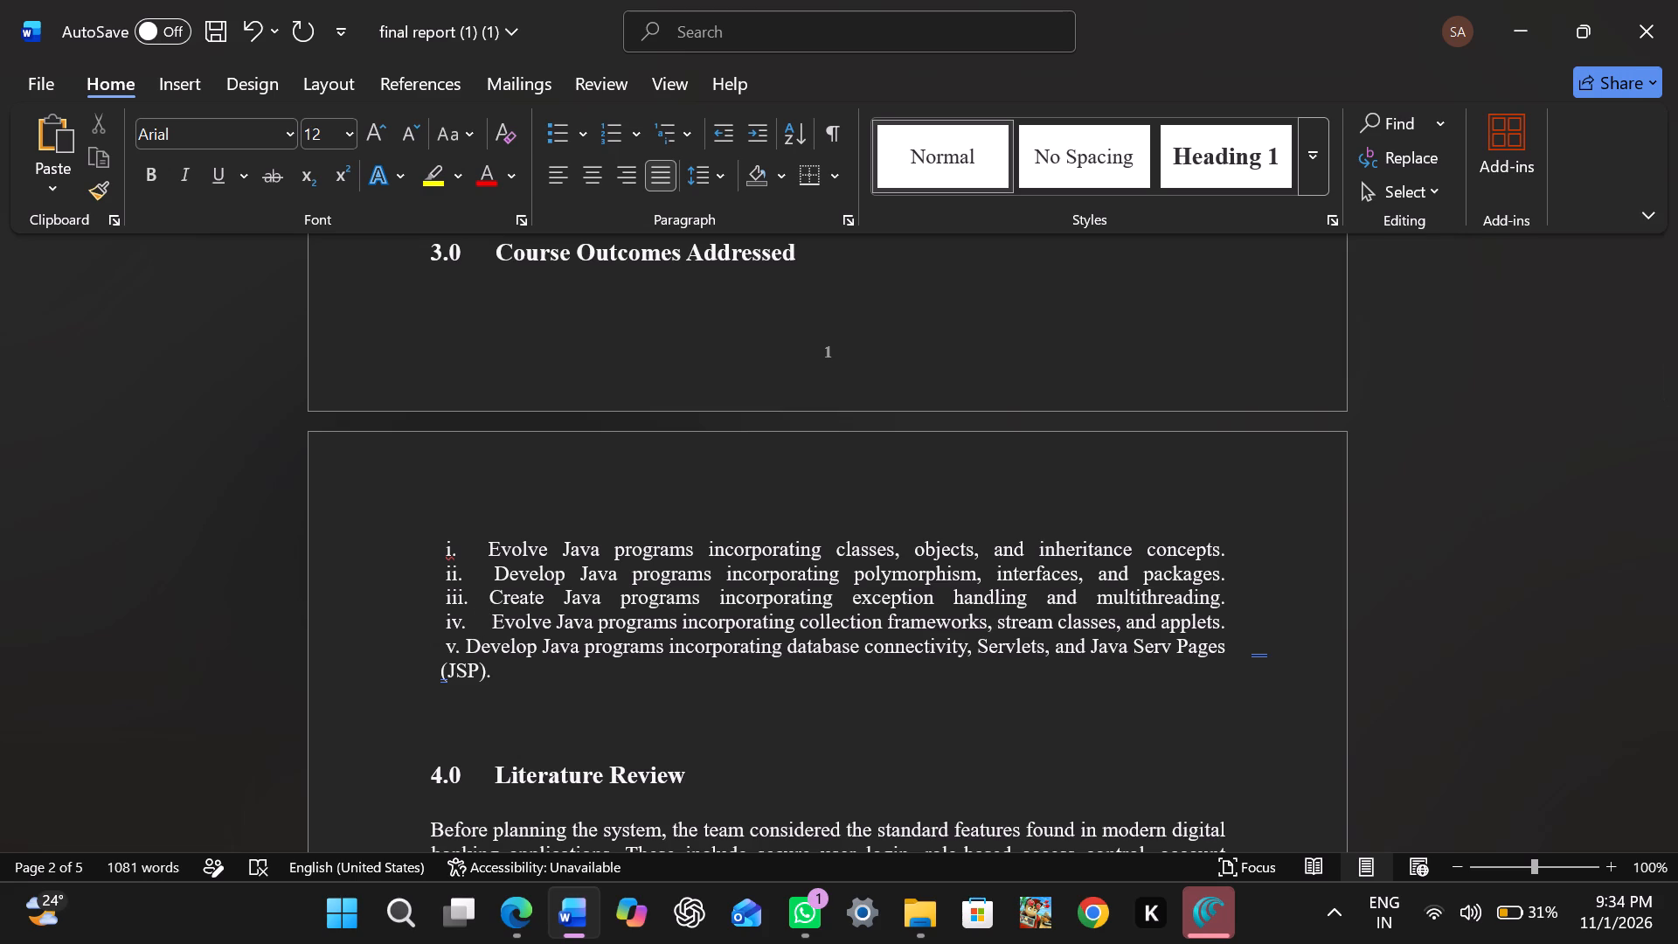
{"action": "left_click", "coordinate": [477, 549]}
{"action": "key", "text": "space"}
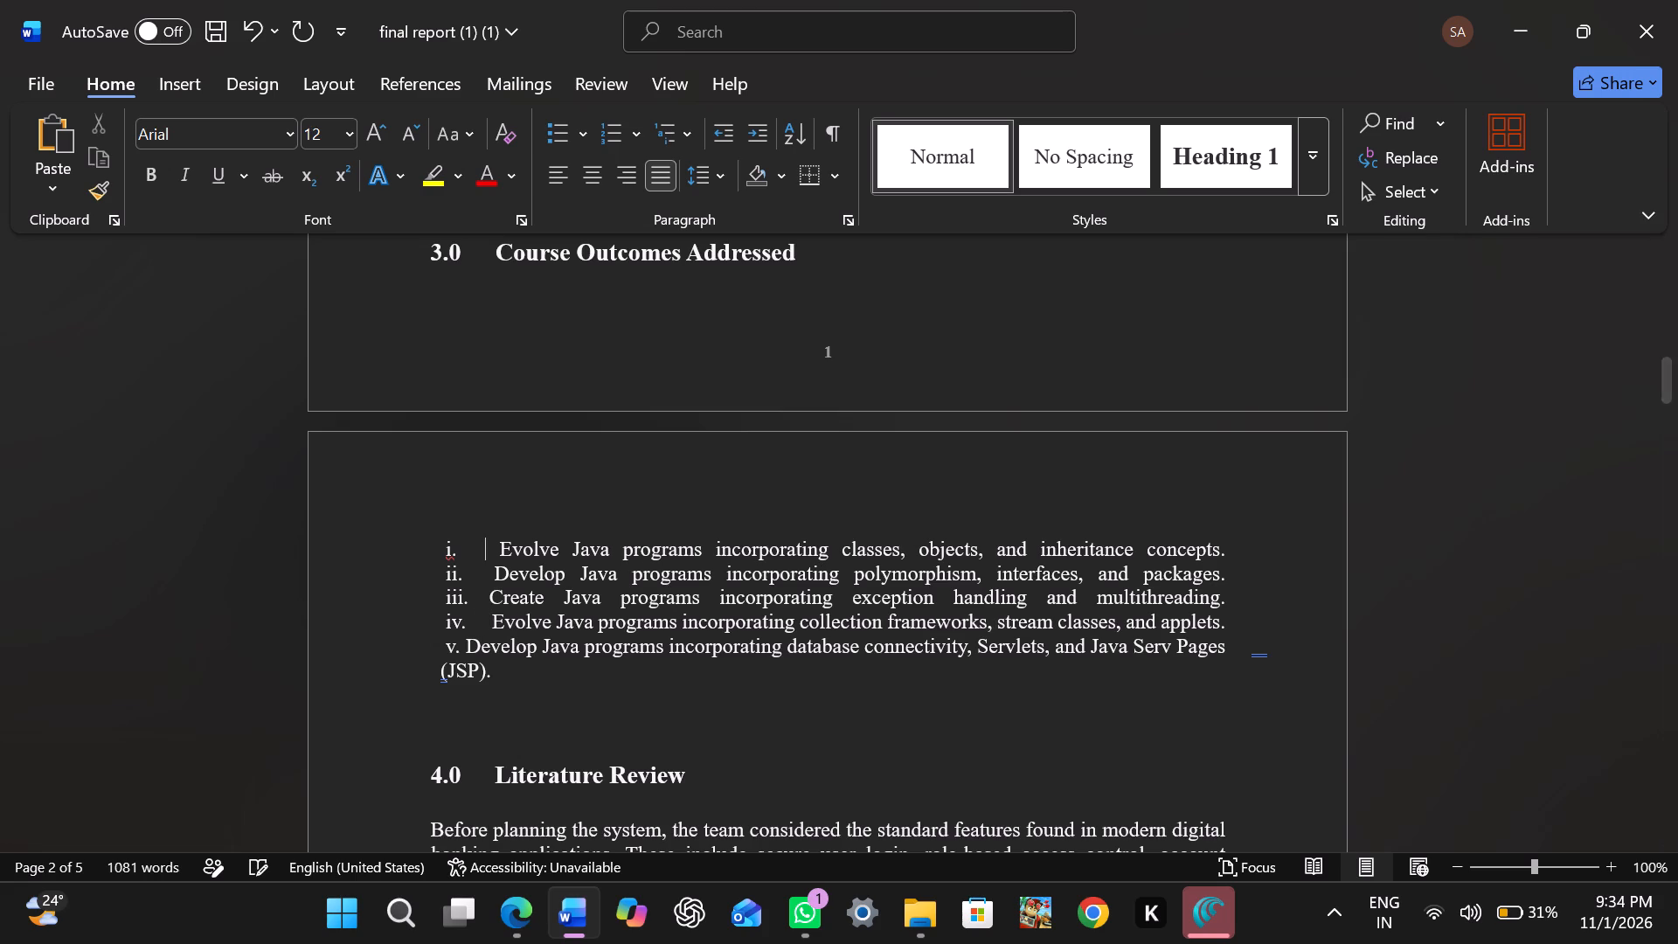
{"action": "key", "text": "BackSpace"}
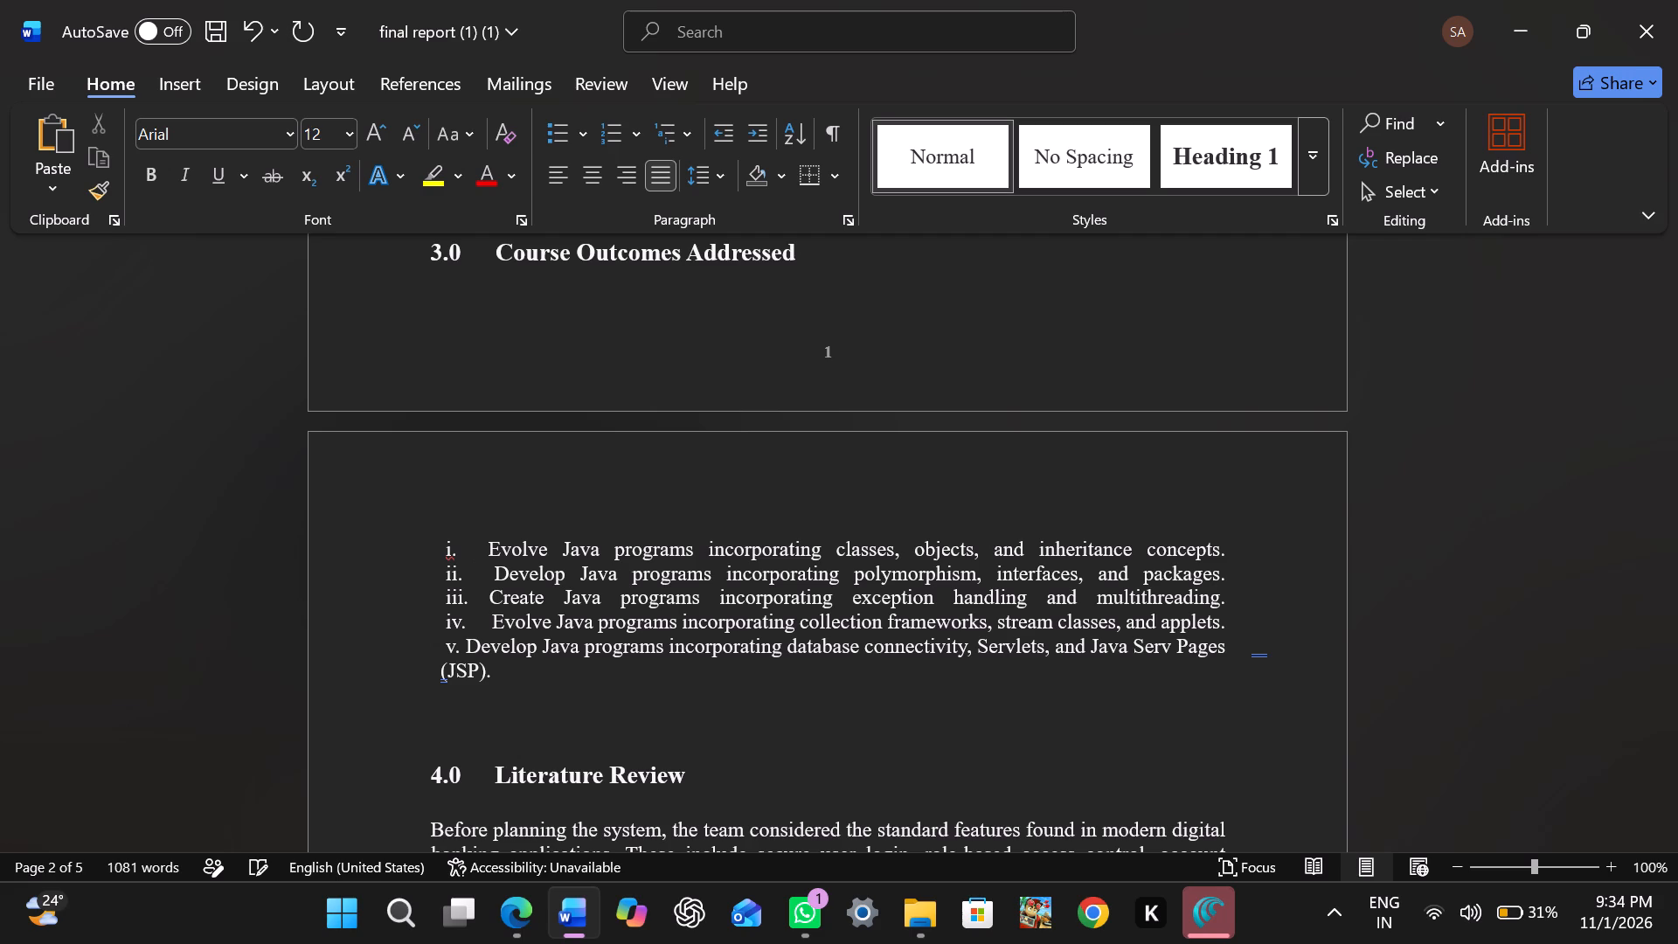
Widen the gap between numeral v and the text of its course outcome with extra spaces.
{"action": "left_click", "coordinate": [460, 648]}
{"action": "key", "text": "space"}
{"action": "key", "text": "space"}
{"action": "key", "text": "space"}
{"action": "key", "text": "space"}
{"action": "key", "text": "space"}
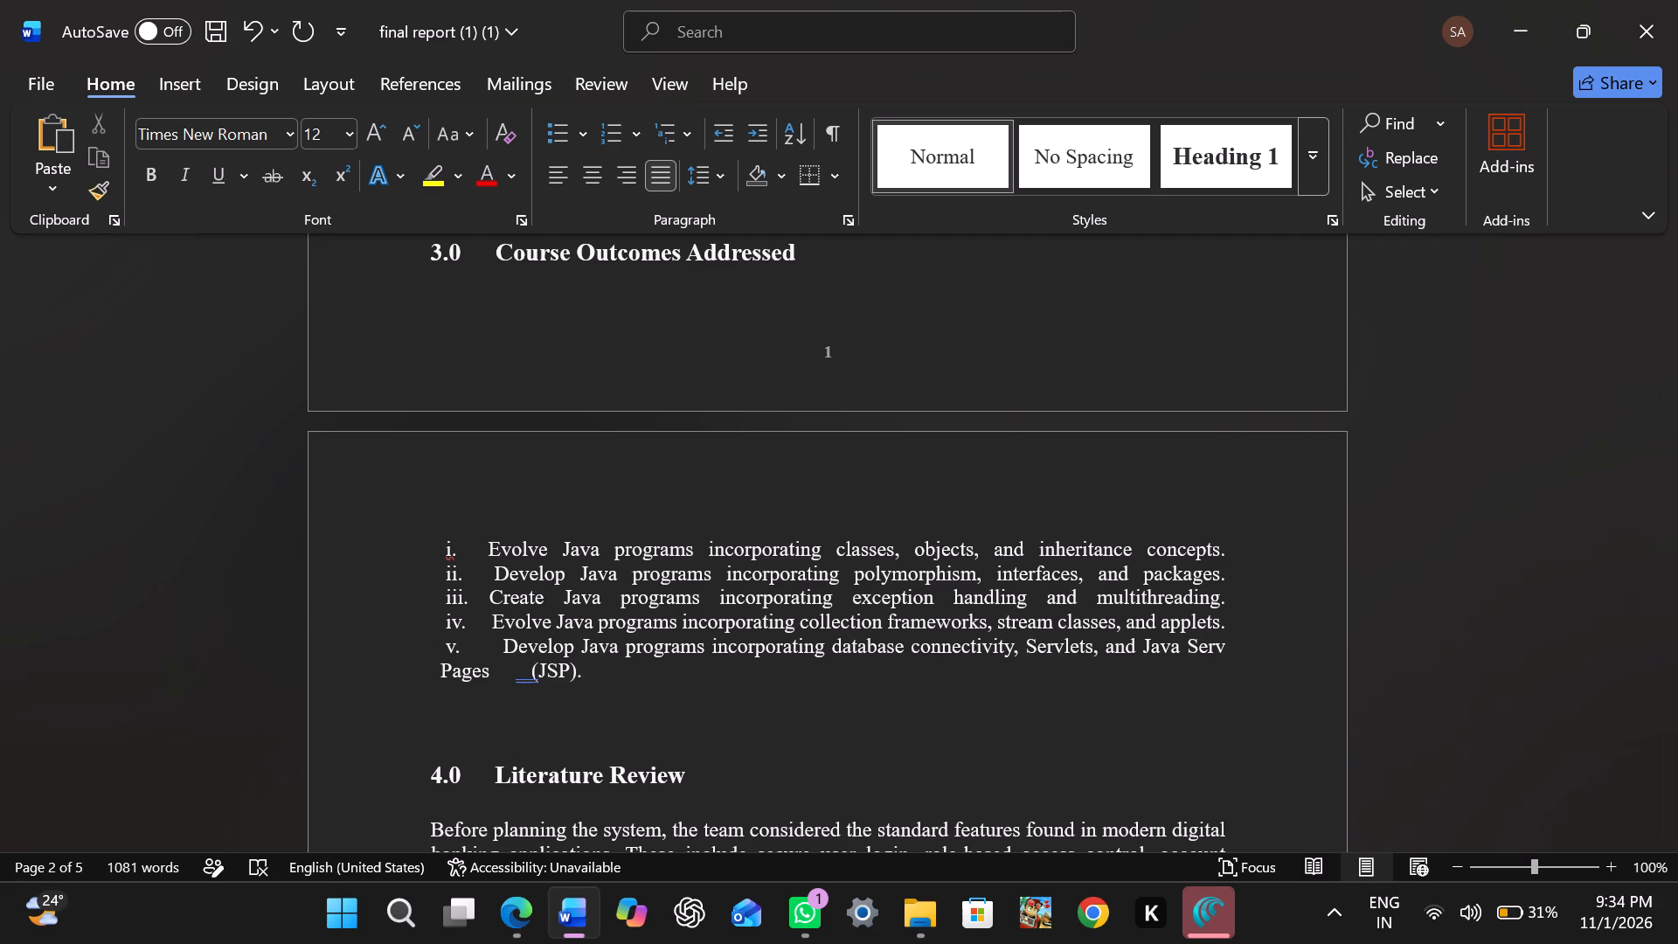
{"action": "key", "text": "BackSpace"}
{"action": "key", "text": "BackSpace"}
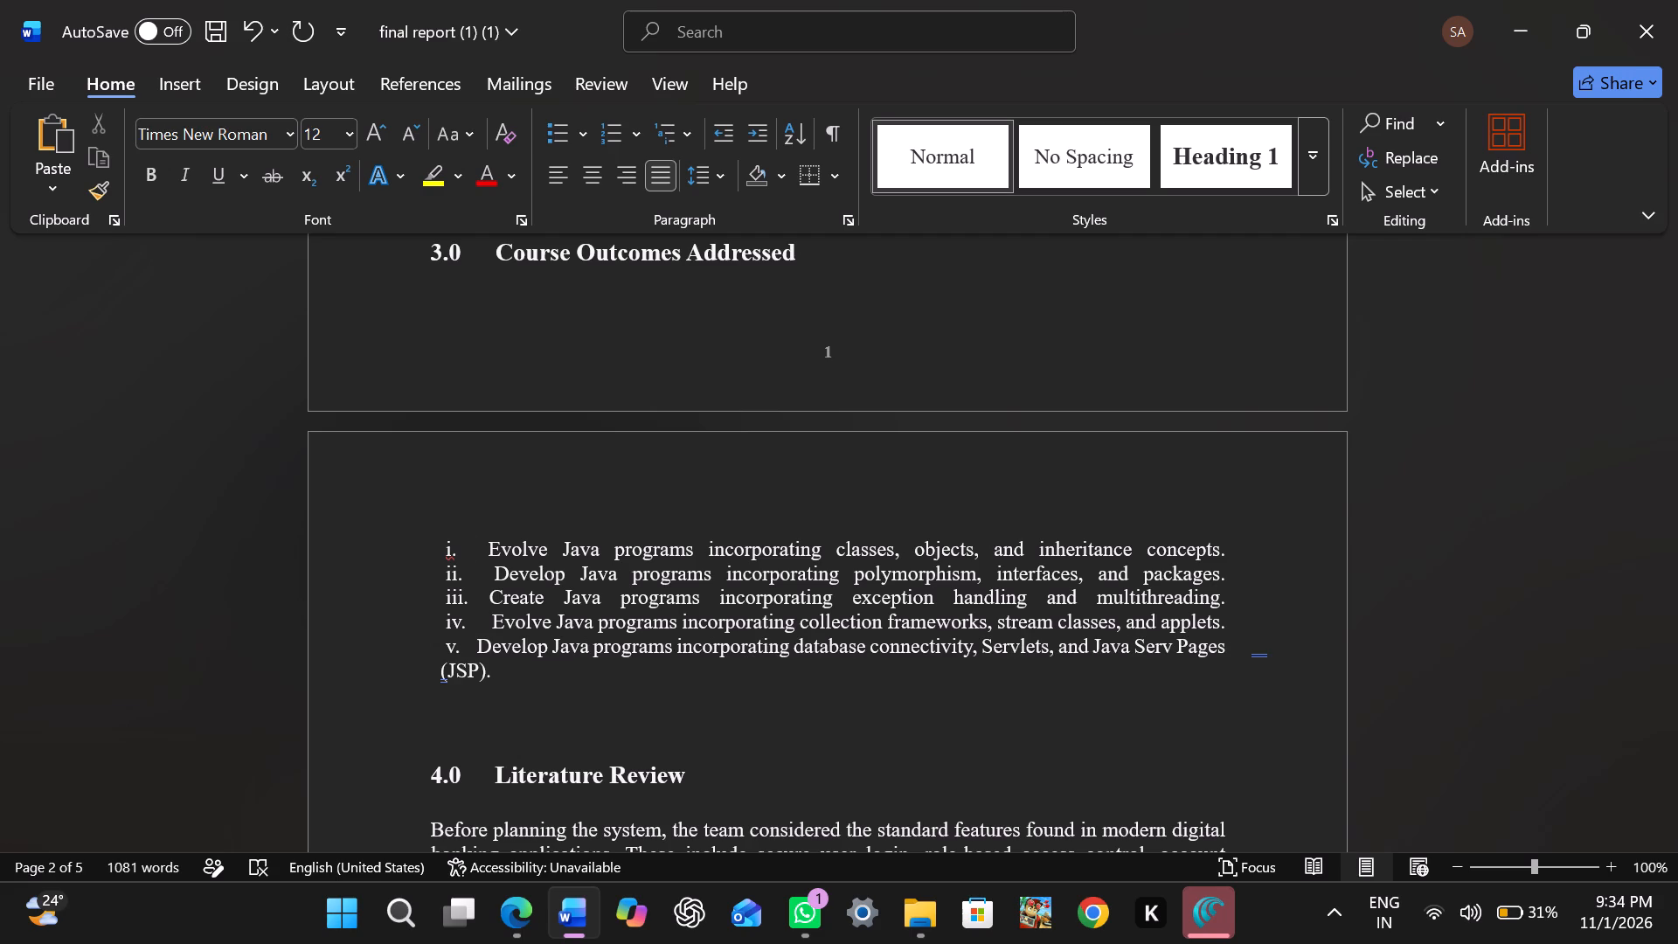
Reduce the gap after numeral iv of the course outcomes to a single extra space.
{"action": "left_click", "coordinate": [494, 622]}
{"action": "key", "text": "BackSpace"}
{"action": "key", "text": "BackSpace"}
{"action": "key", "text": "BackSpace"}
{"action": "key", "text": "BackSpace"}
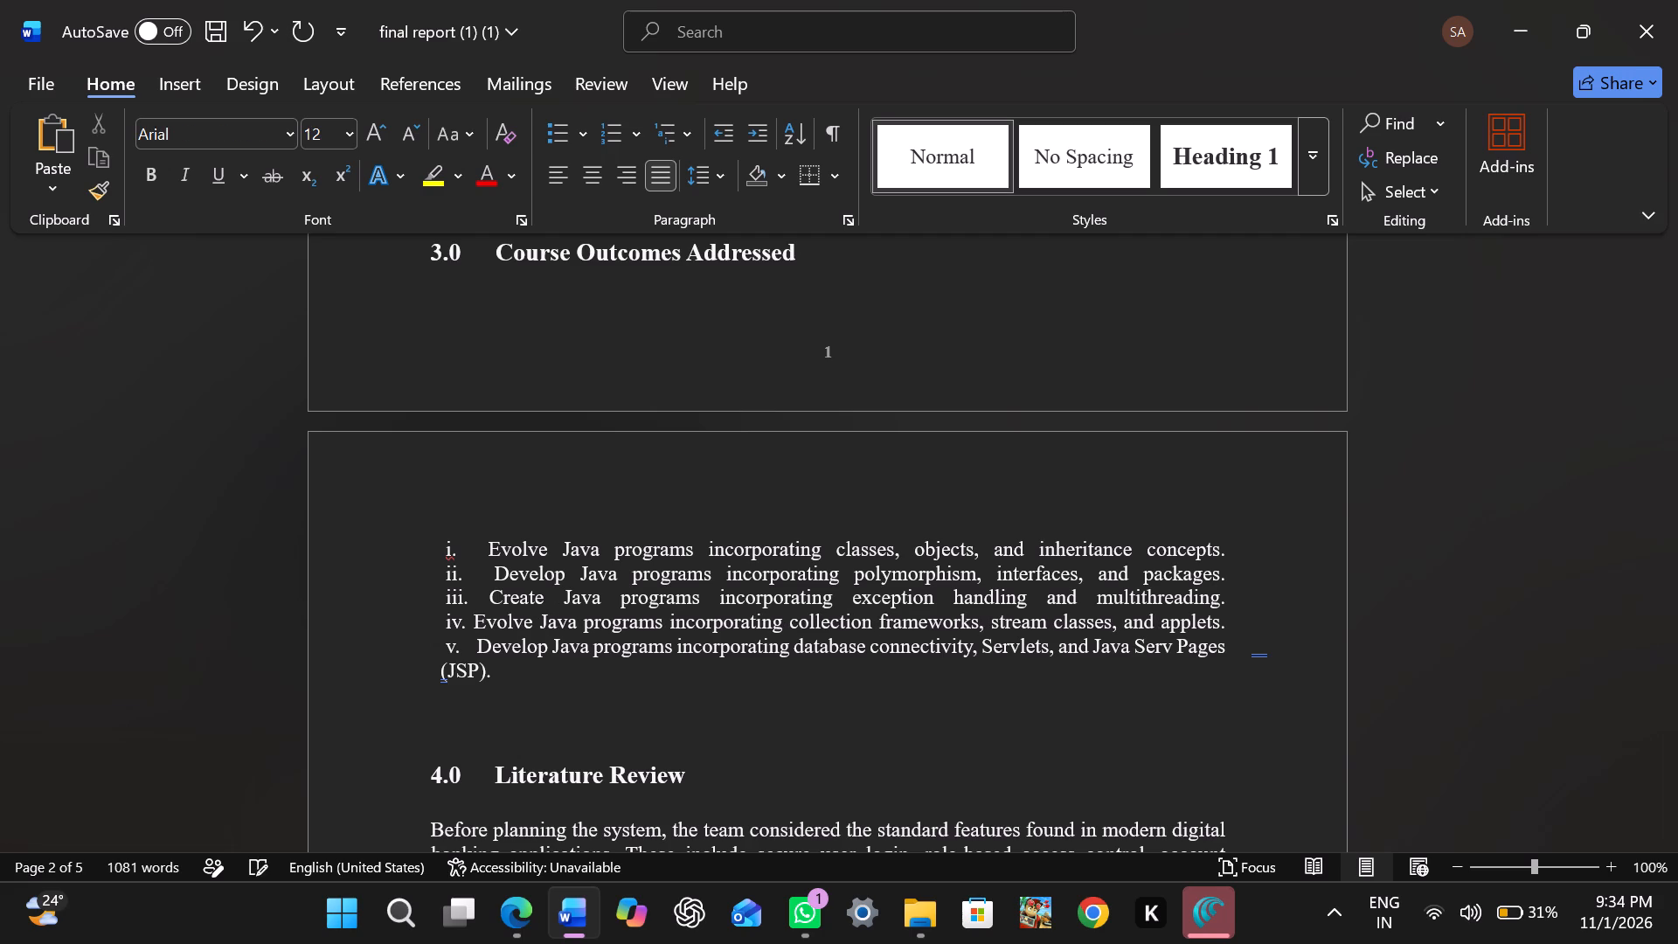
{"action": "key", "text": "space"}
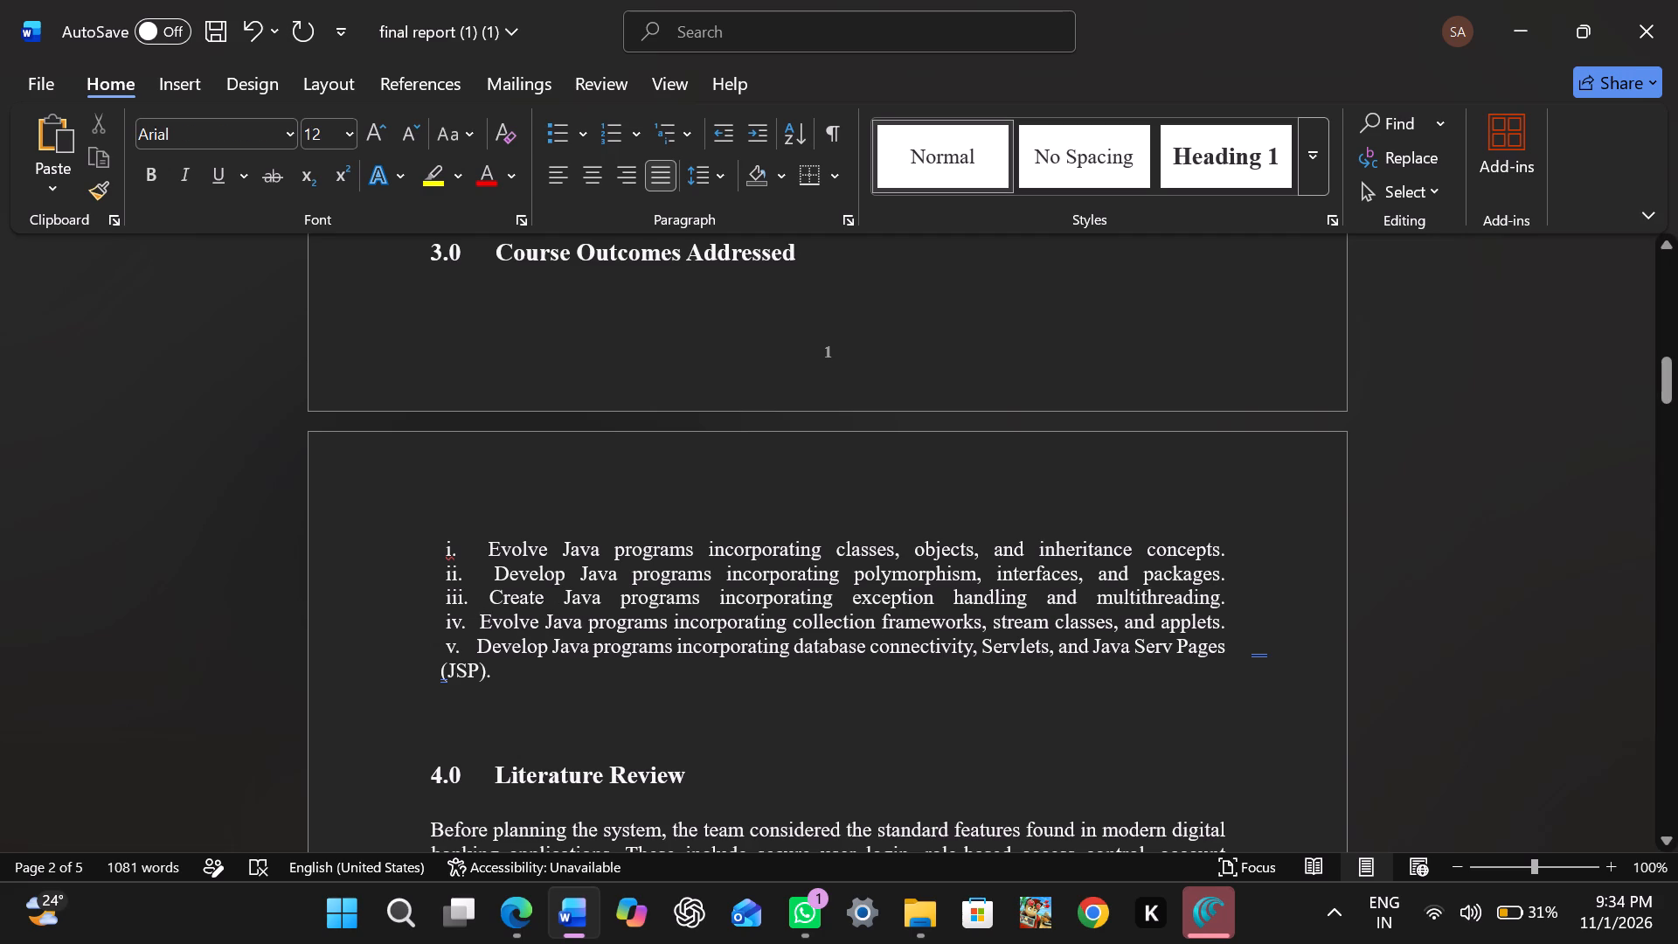
Reduce the gap after numeral ii to one space and move the space after "iii." to before its period.
{"action": "left_click", "coordinate": [490, 593]}
{"action": "key", "text": "BackSpace"}
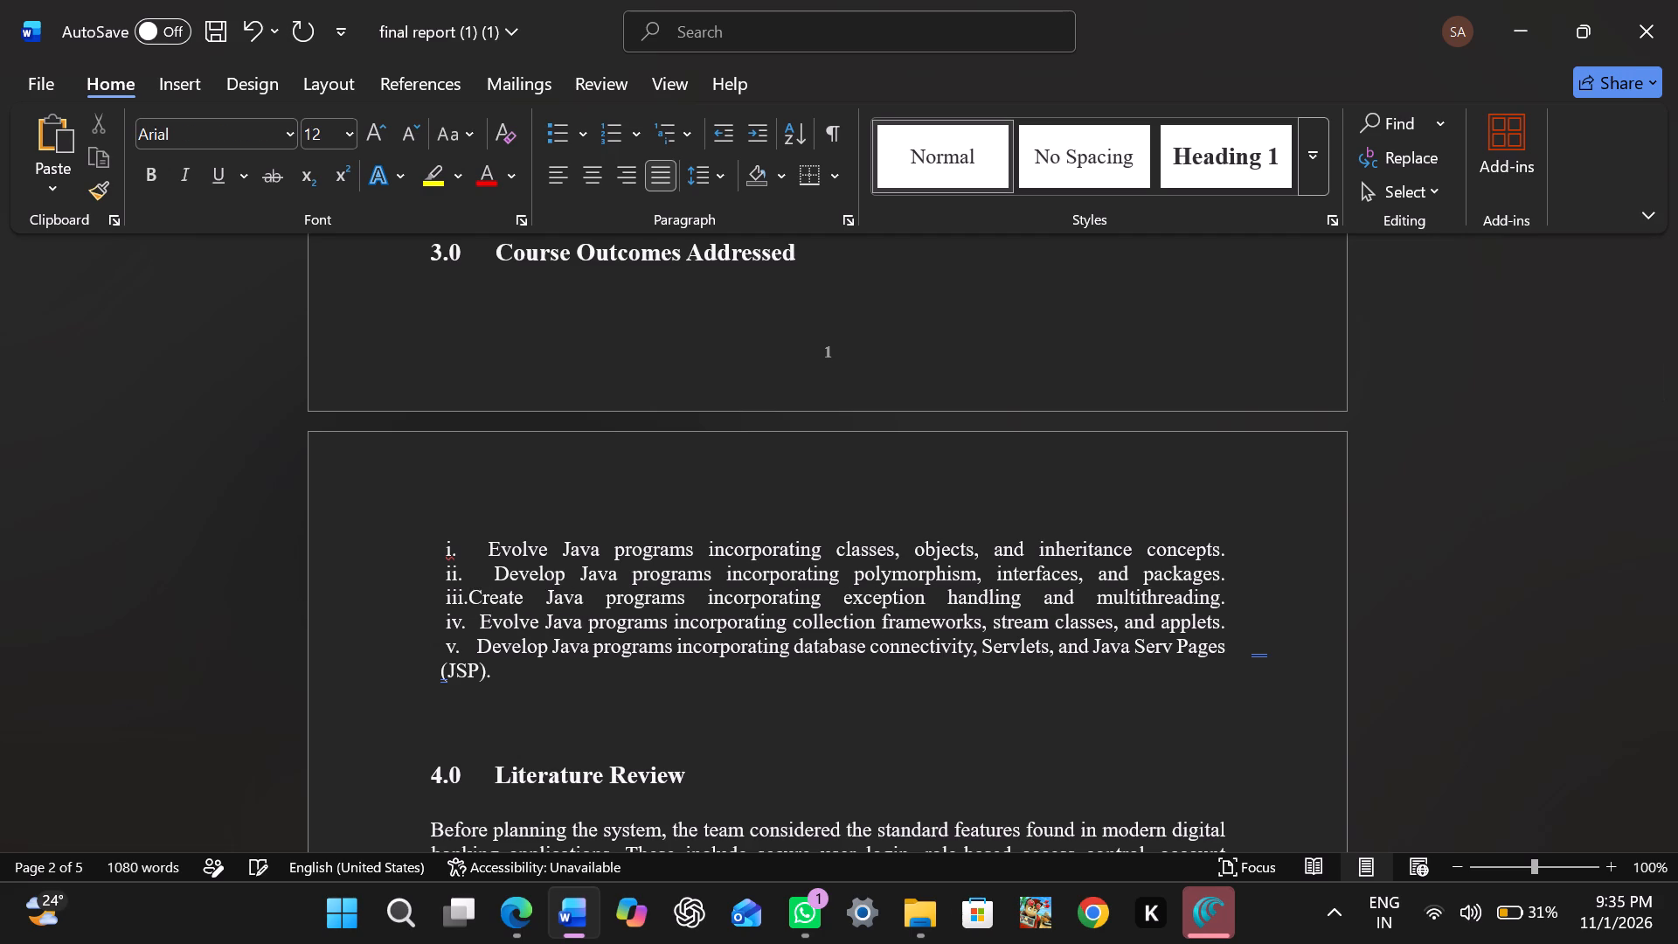
{"action": "key", "text": "space"}
{"action": "key", "text": "BackSpace"}
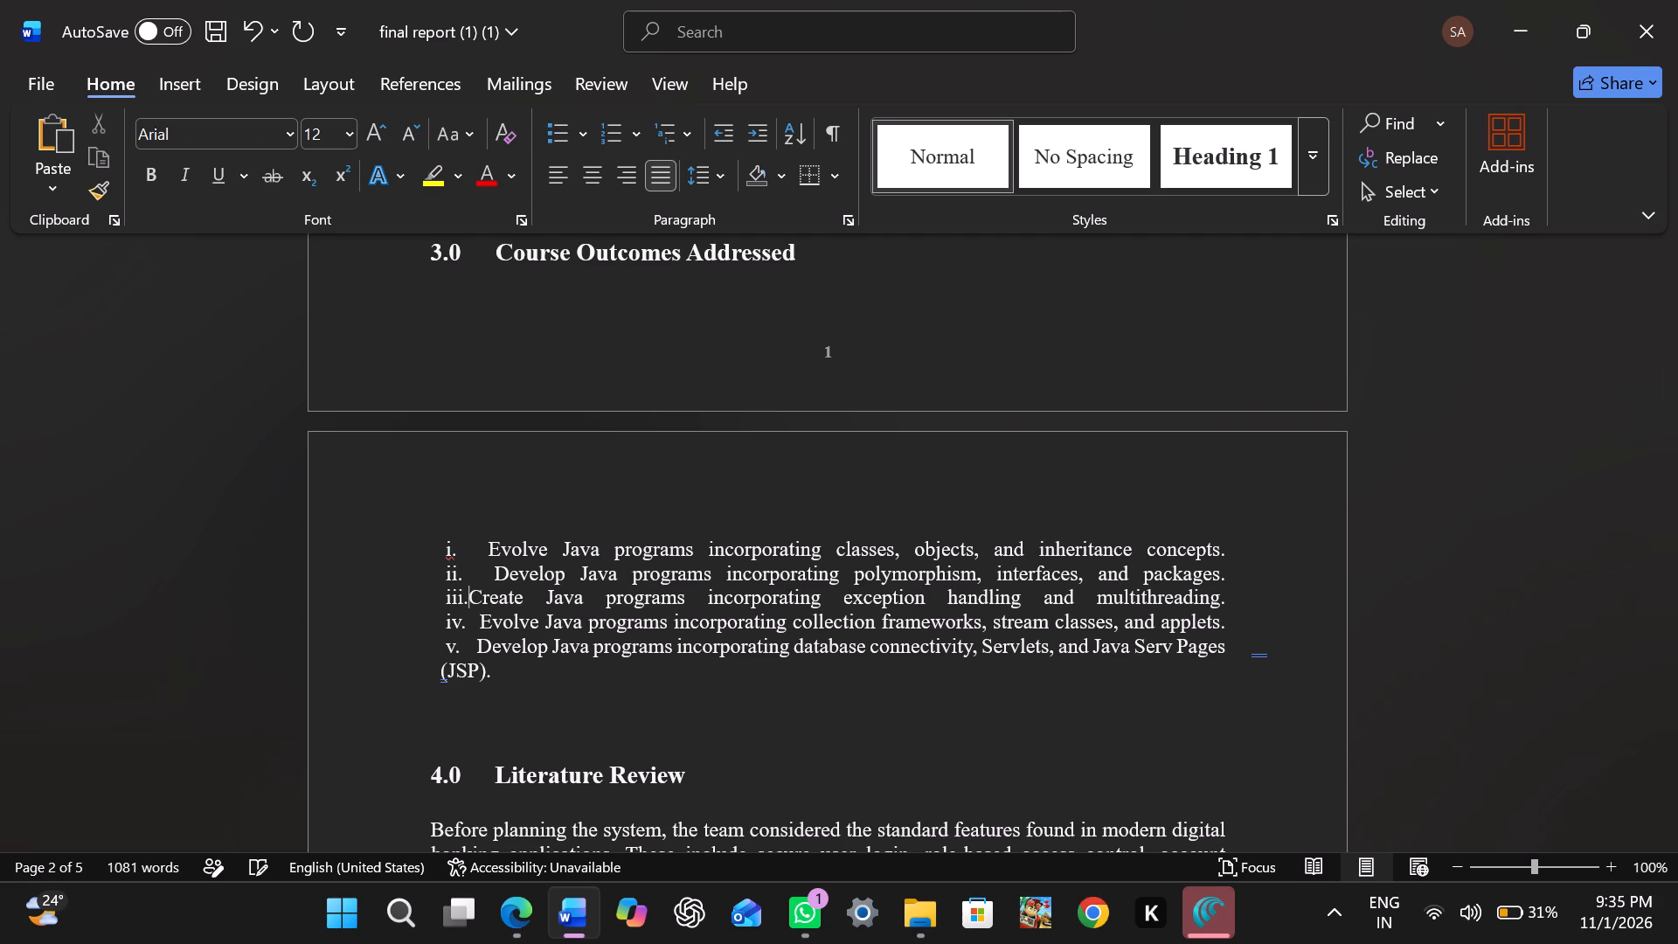
{"action": "left_click", "coordinate": [486, 573]}
{"action": "key", "text": "BackSpace"}
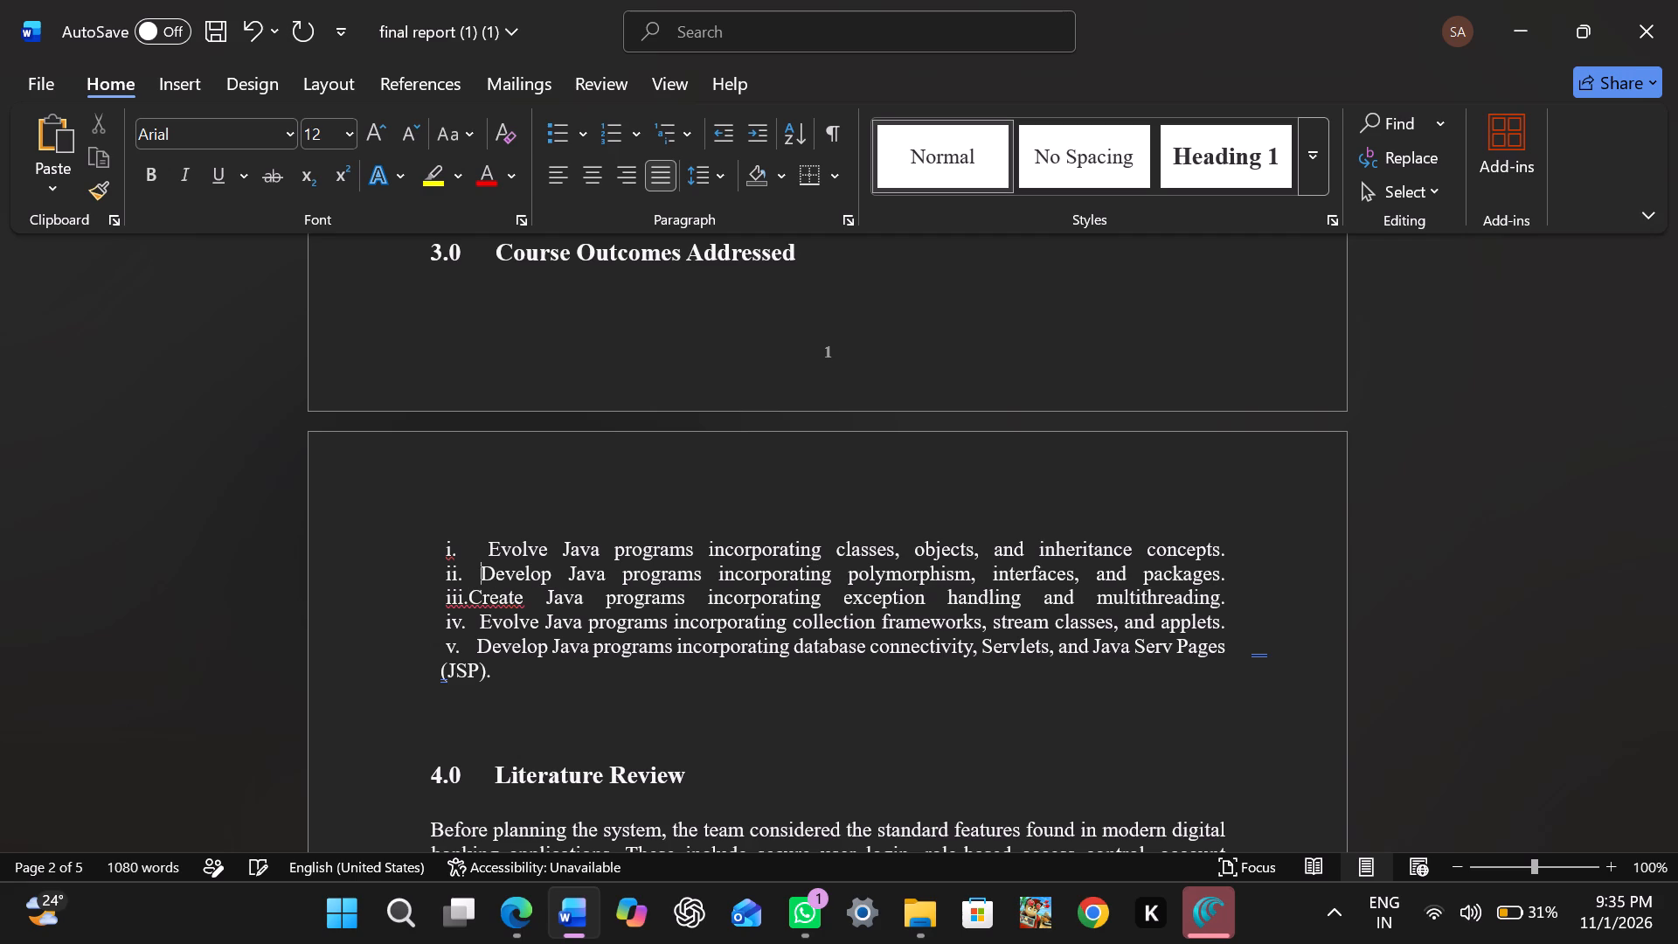
{"action": "key", "text": "BackSpace"}
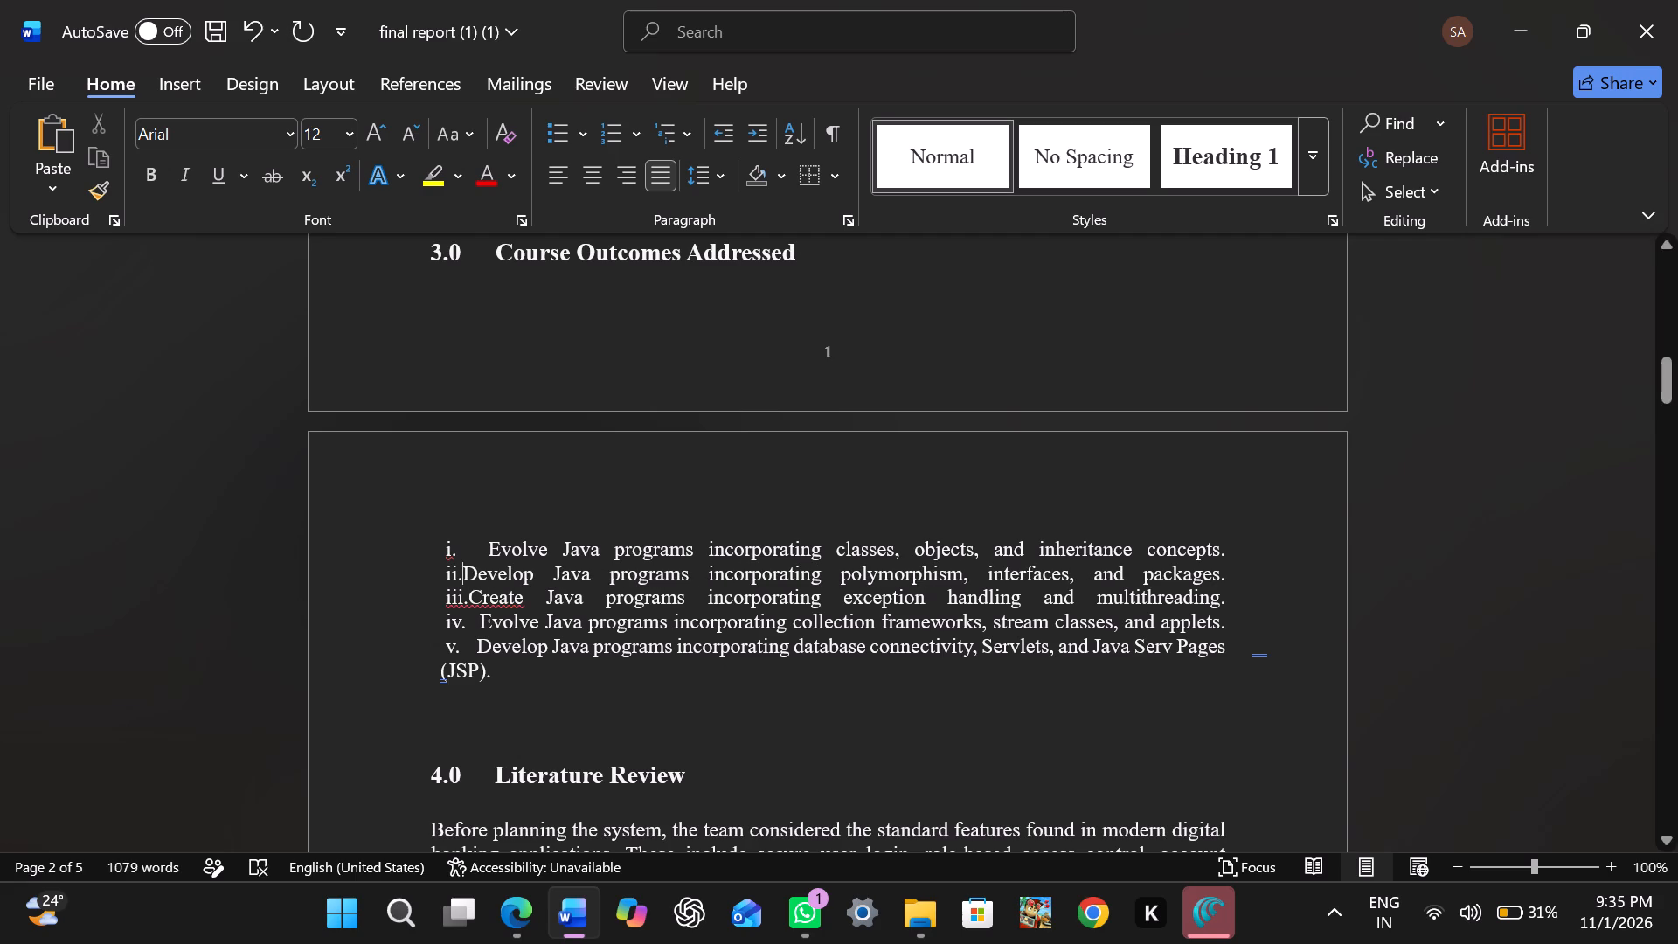
{"action": "key", "text": "space"}
{"action": "left_click", "coordinate": [462, 594]}
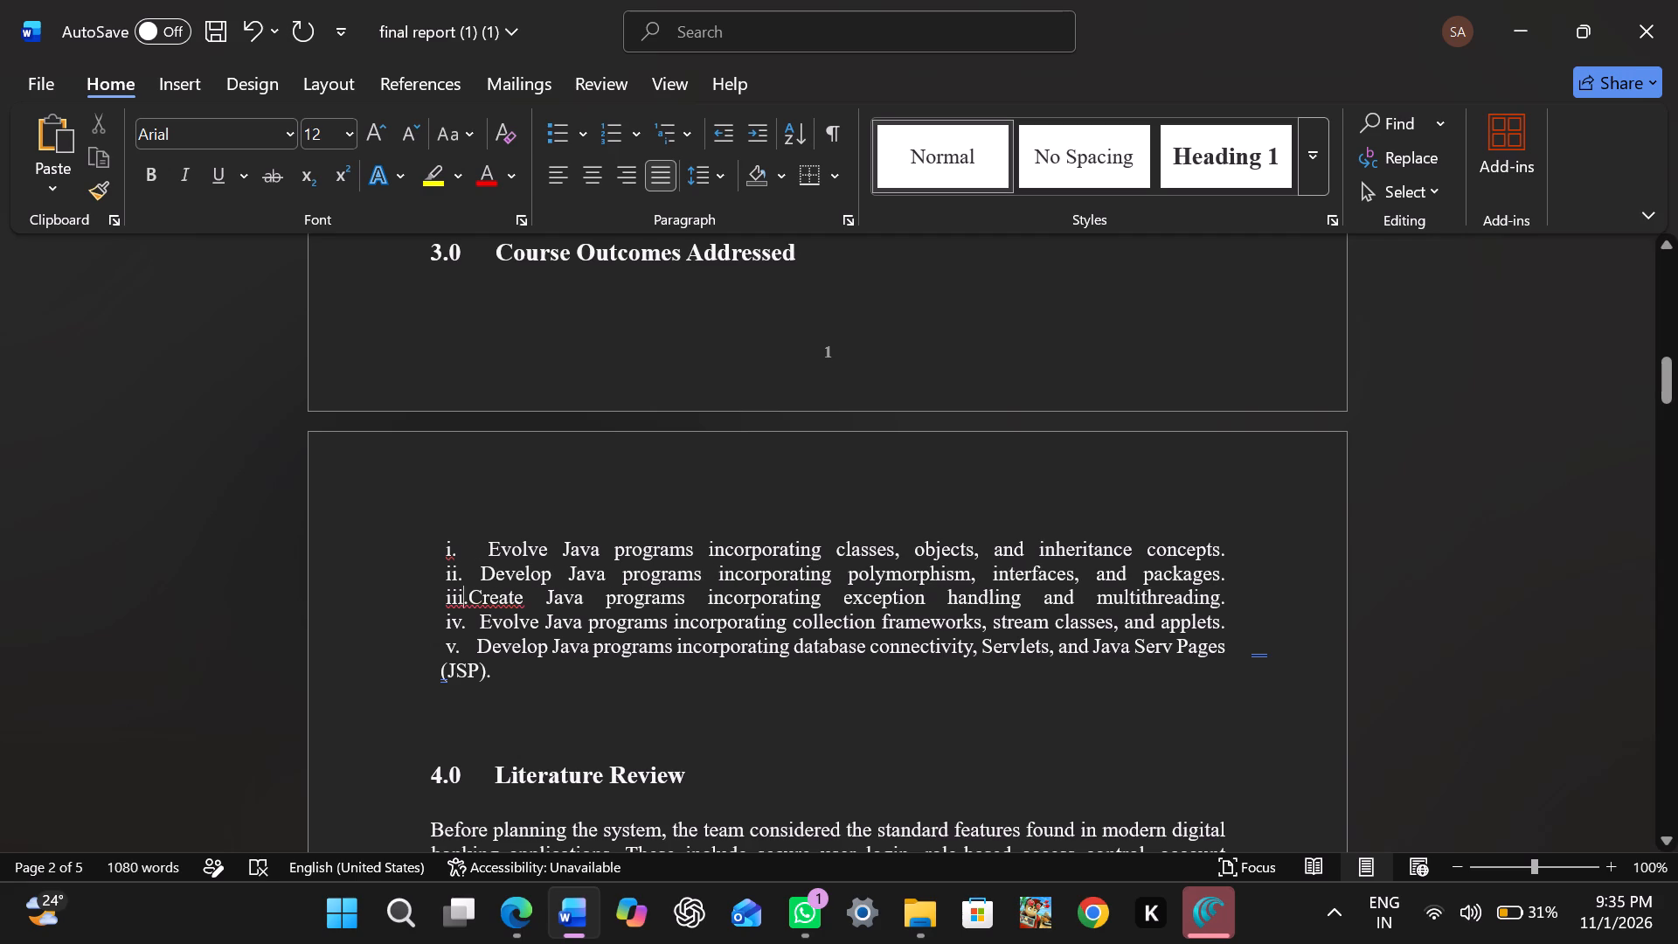
{"action": "key", "text": "space"}
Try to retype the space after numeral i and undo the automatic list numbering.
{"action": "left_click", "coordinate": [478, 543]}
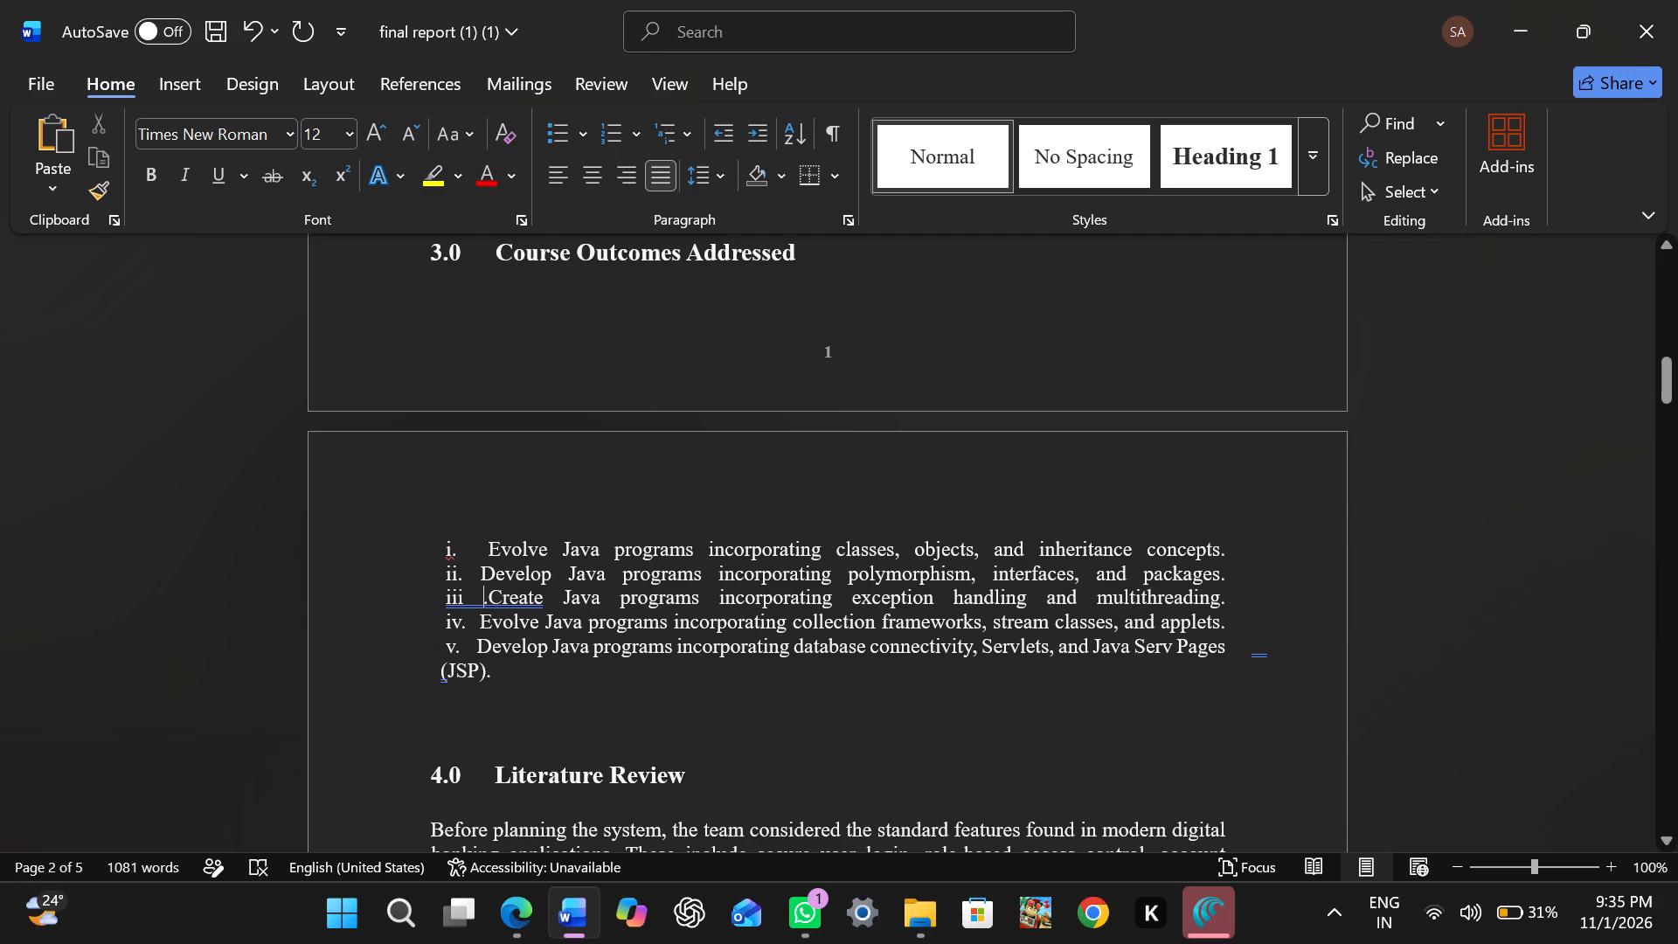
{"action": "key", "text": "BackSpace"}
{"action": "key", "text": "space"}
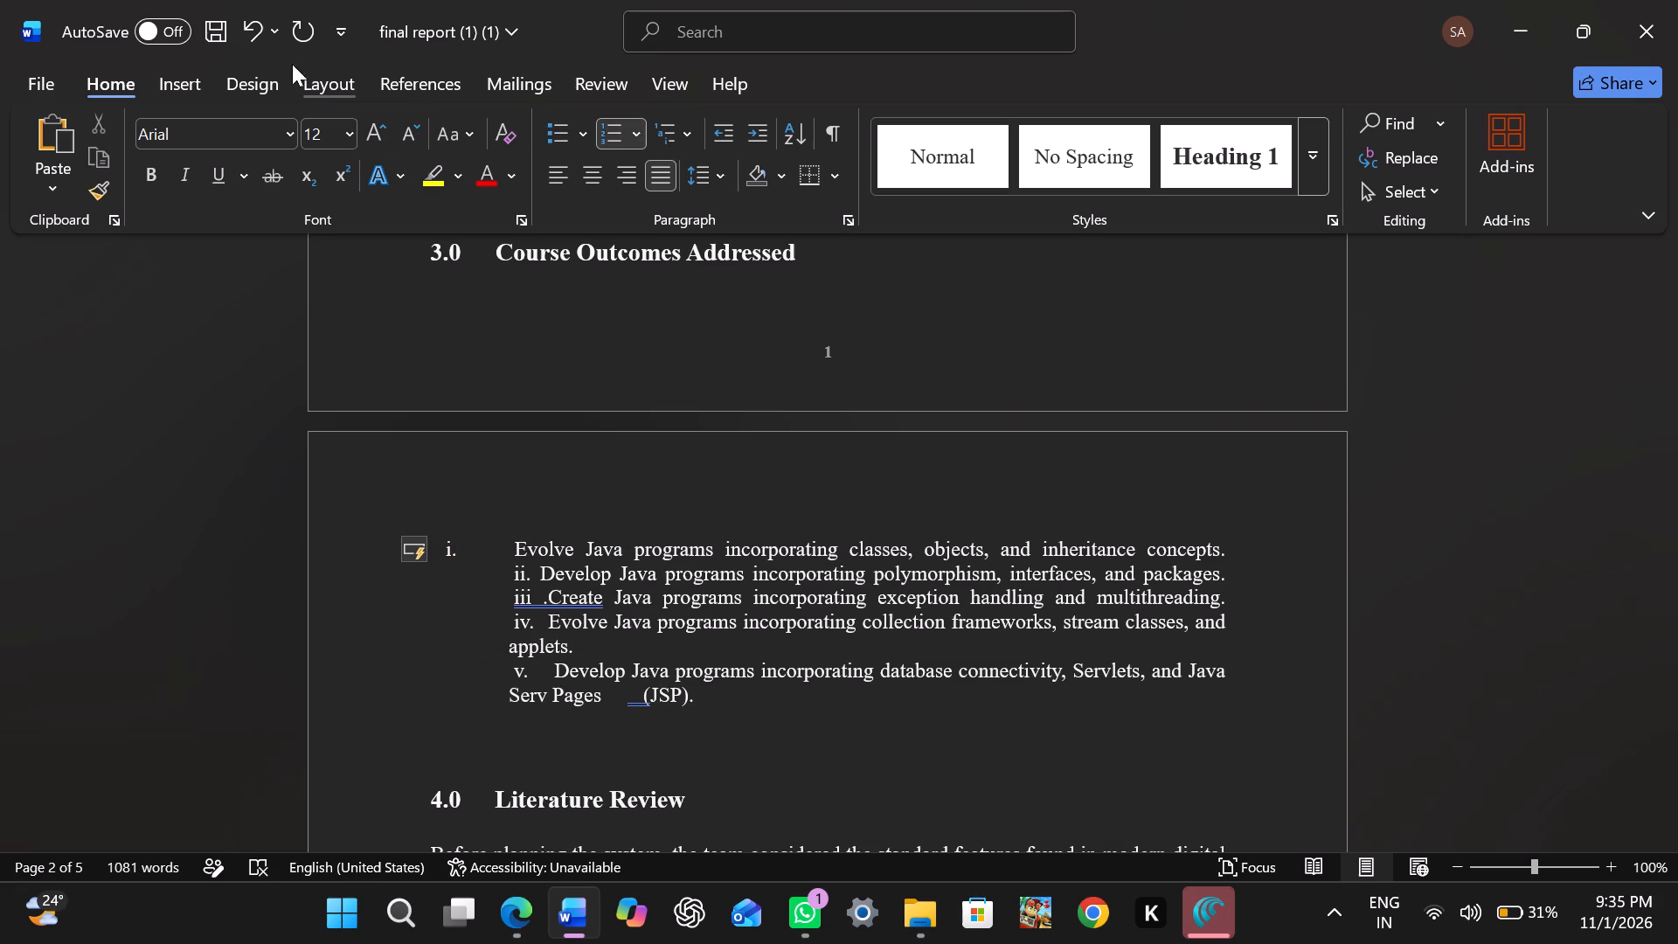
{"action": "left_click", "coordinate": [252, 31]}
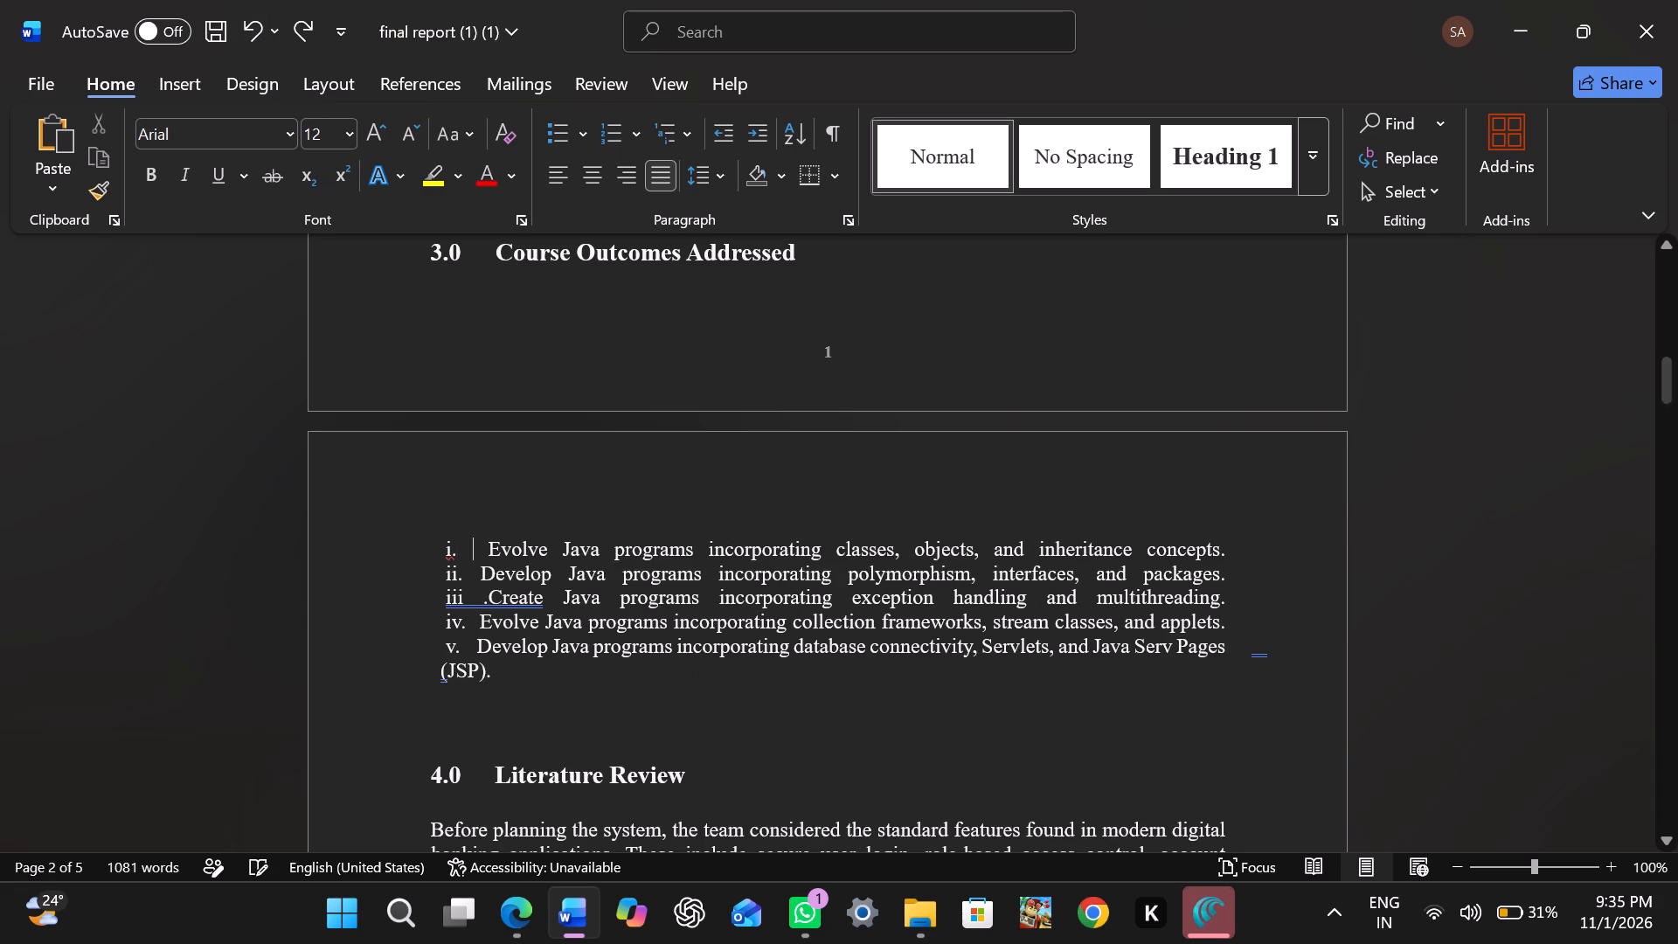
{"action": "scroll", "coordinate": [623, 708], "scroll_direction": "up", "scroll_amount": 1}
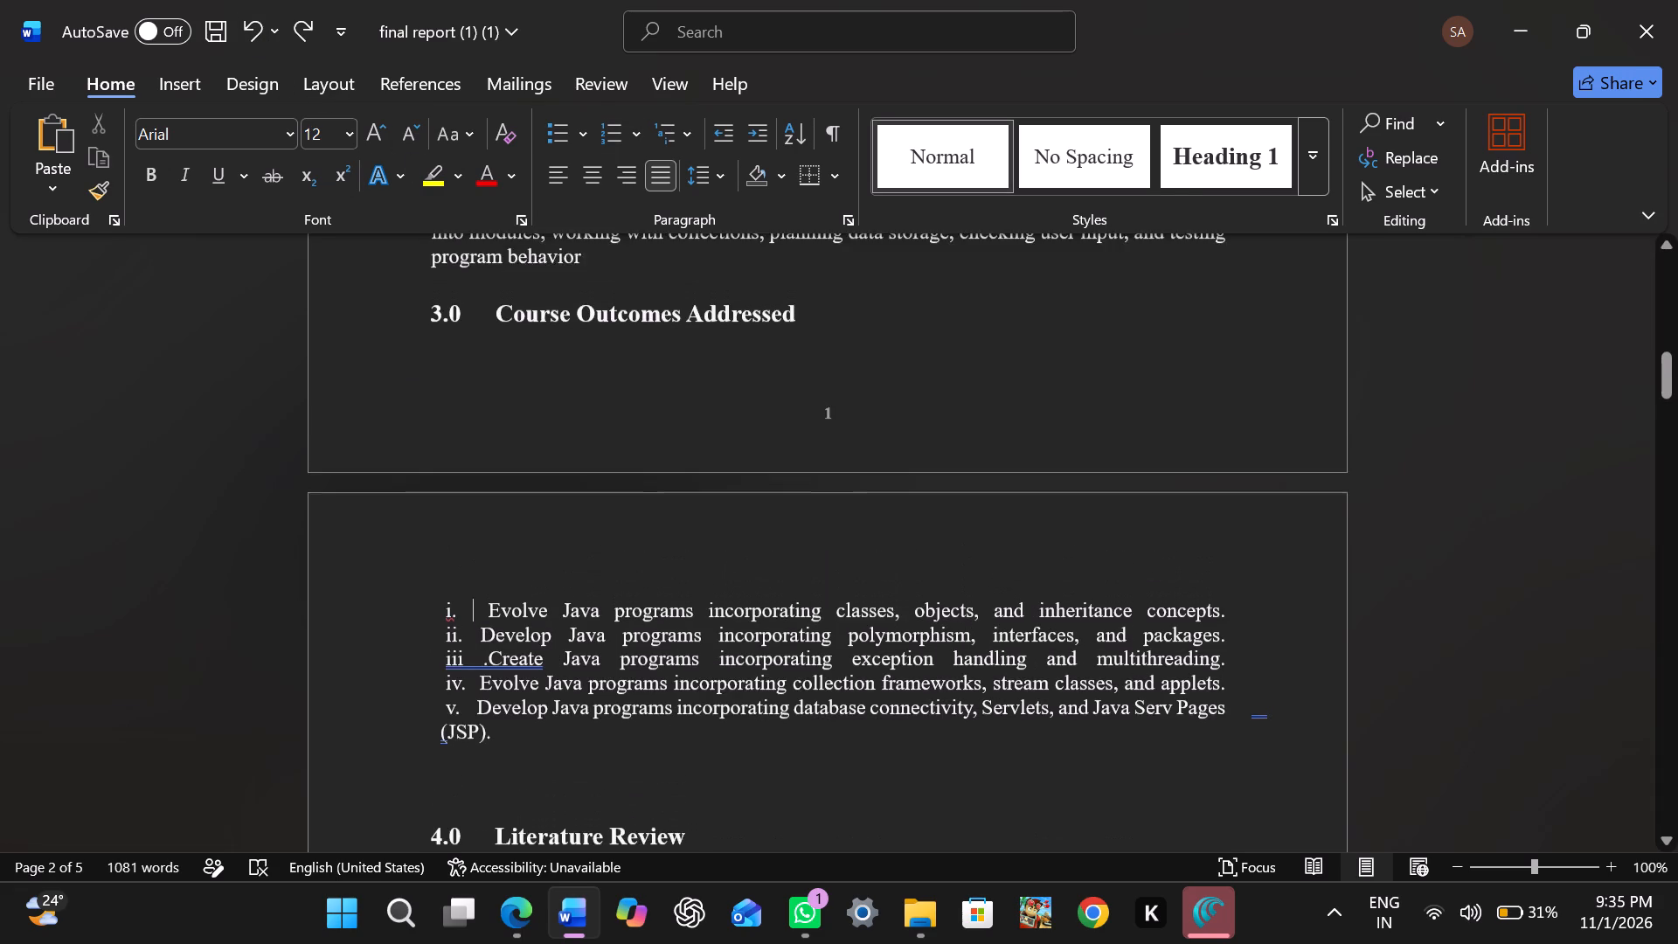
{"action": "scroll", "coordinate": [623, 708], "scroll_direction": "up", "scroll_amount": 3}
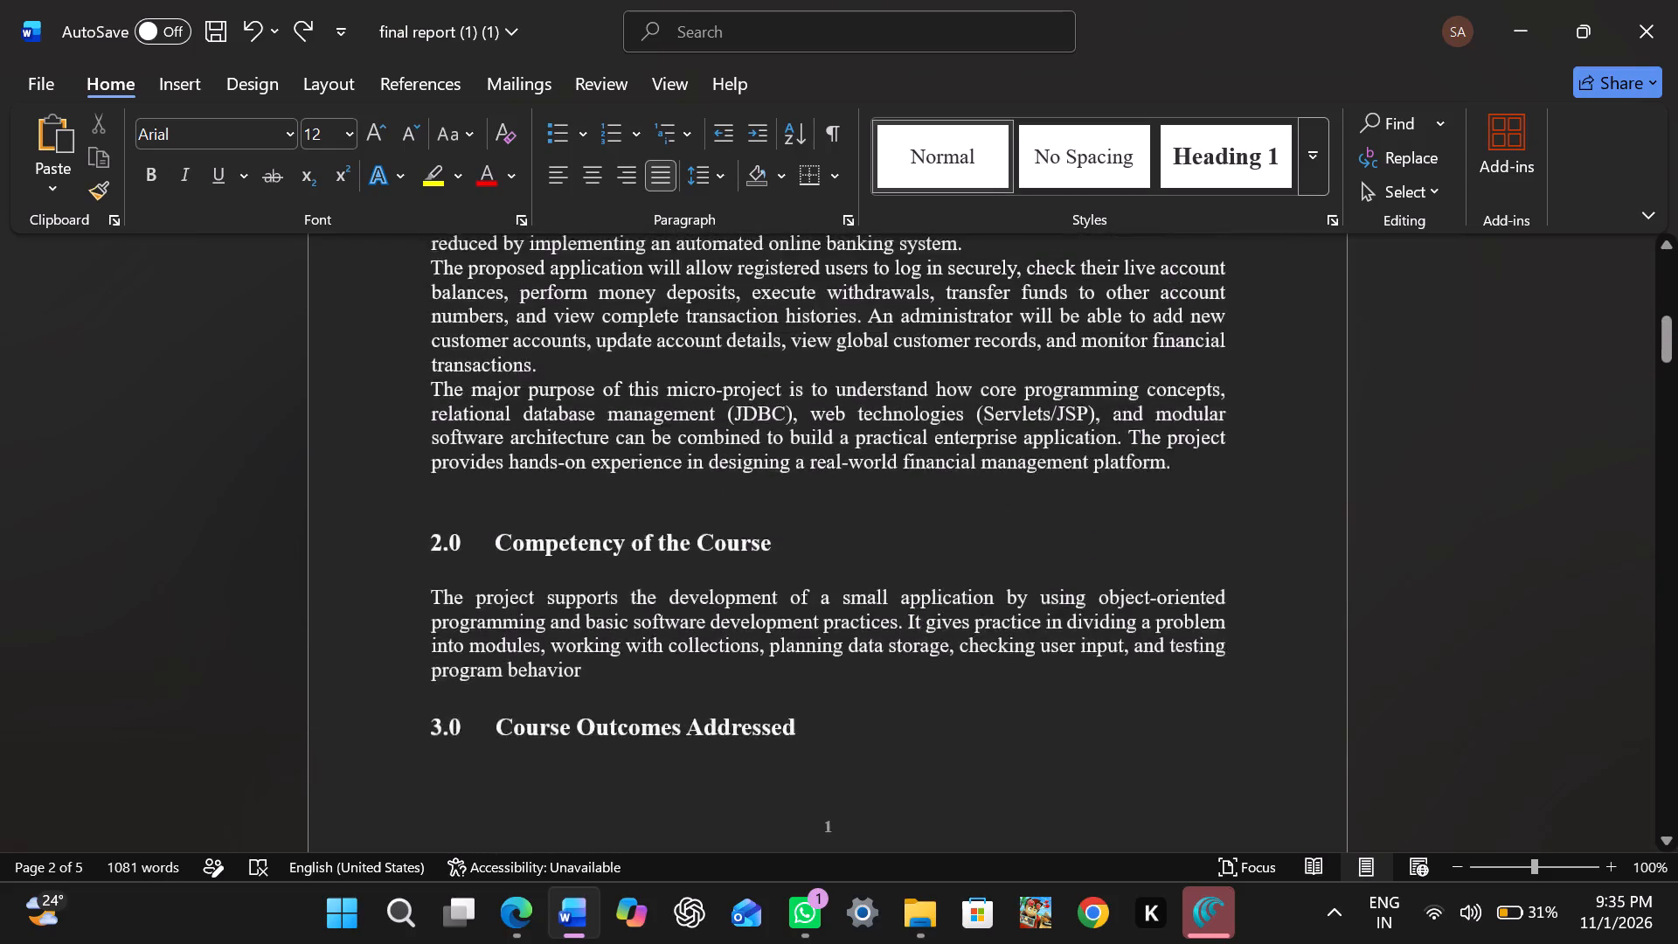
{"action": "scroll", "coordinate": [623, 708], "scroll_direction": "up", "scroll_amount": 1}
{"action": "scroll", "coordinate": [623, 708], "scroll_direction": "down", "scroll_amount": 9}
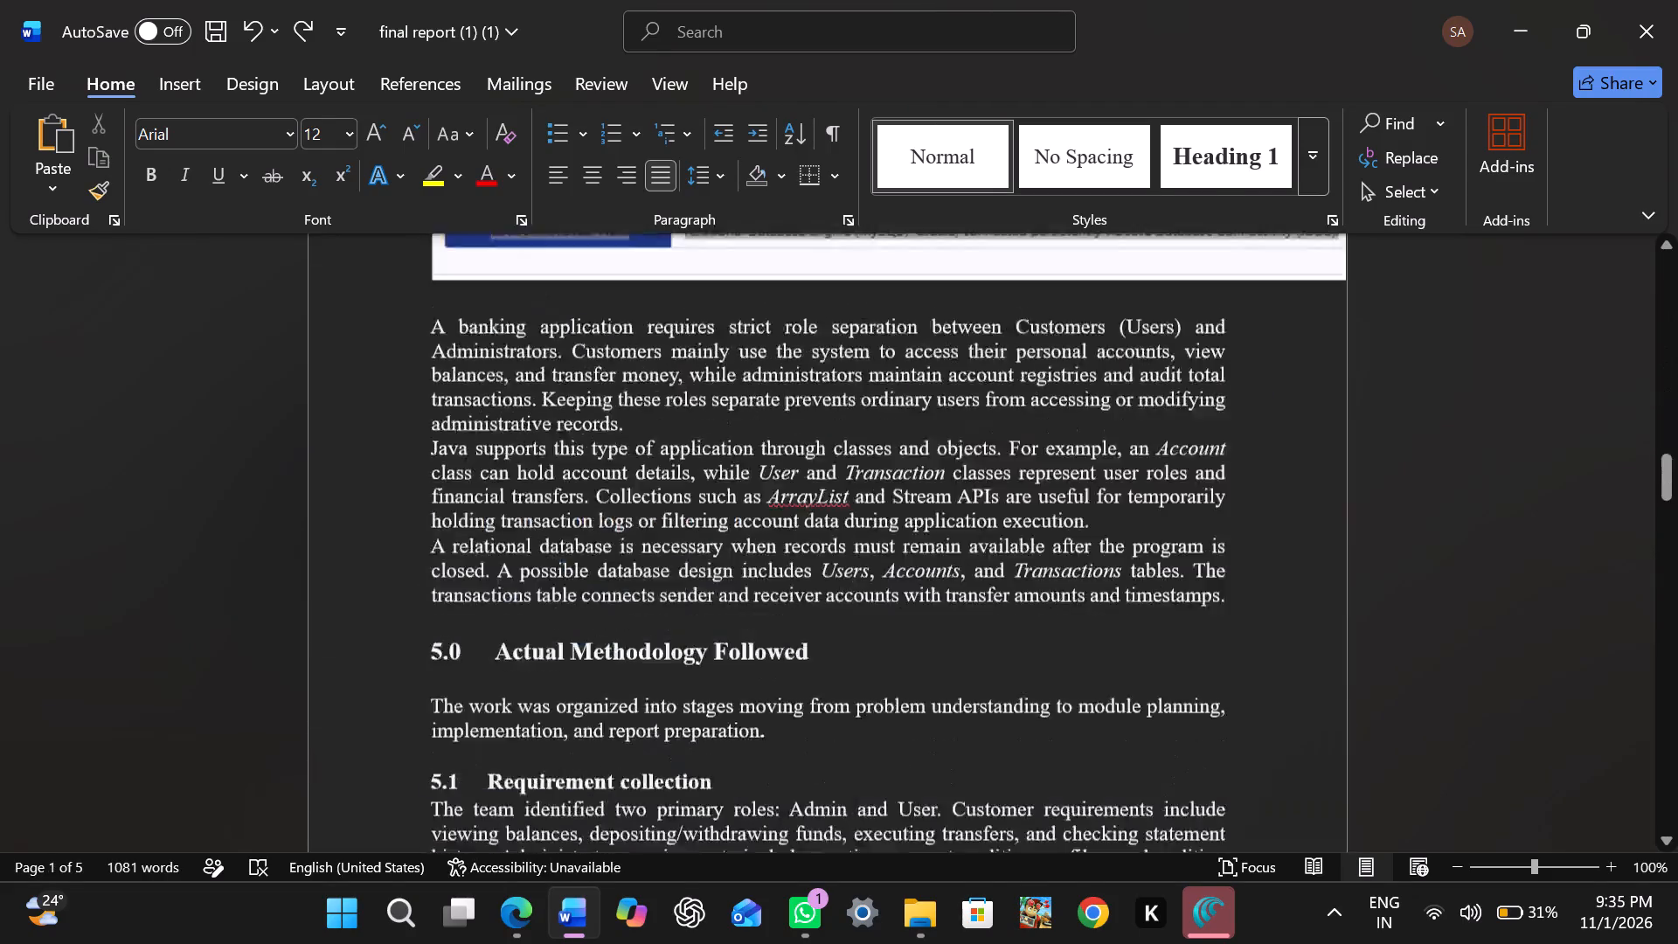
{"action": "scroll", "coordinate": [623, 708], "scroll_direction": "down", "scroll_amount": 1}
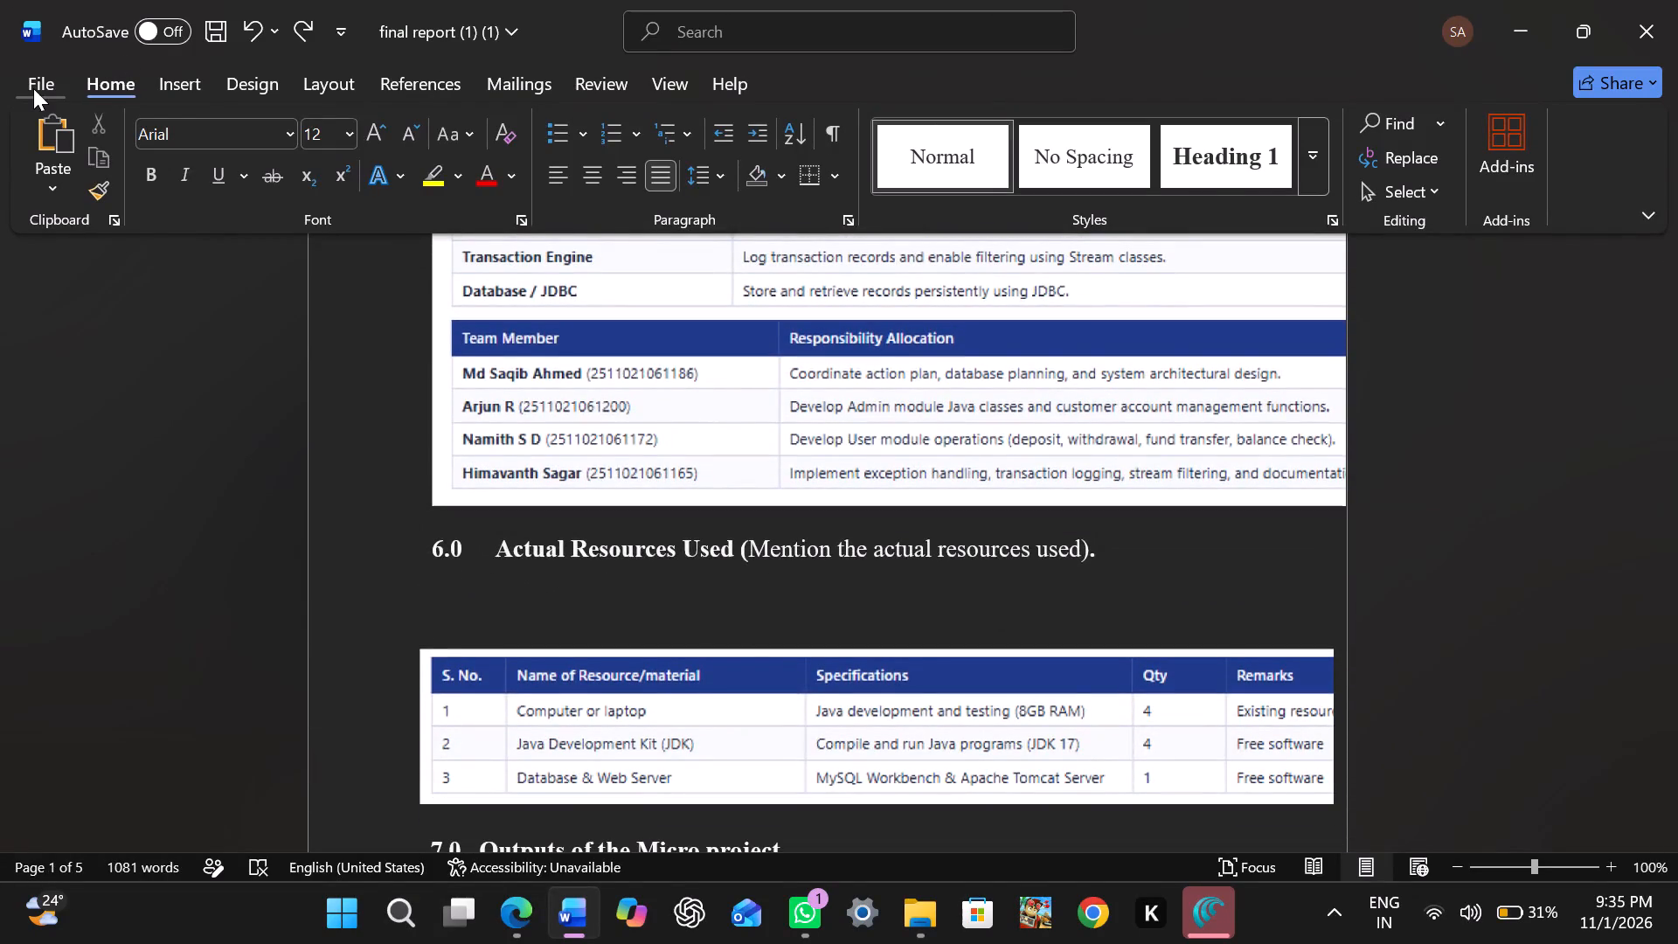
Save a copy of the report in the Downloads folder as a PDF named final report 2 java.
{"action": "left_click", "coordinate": [33, 88]}
{"action": "left_click", "coordinate": [101, 430]}
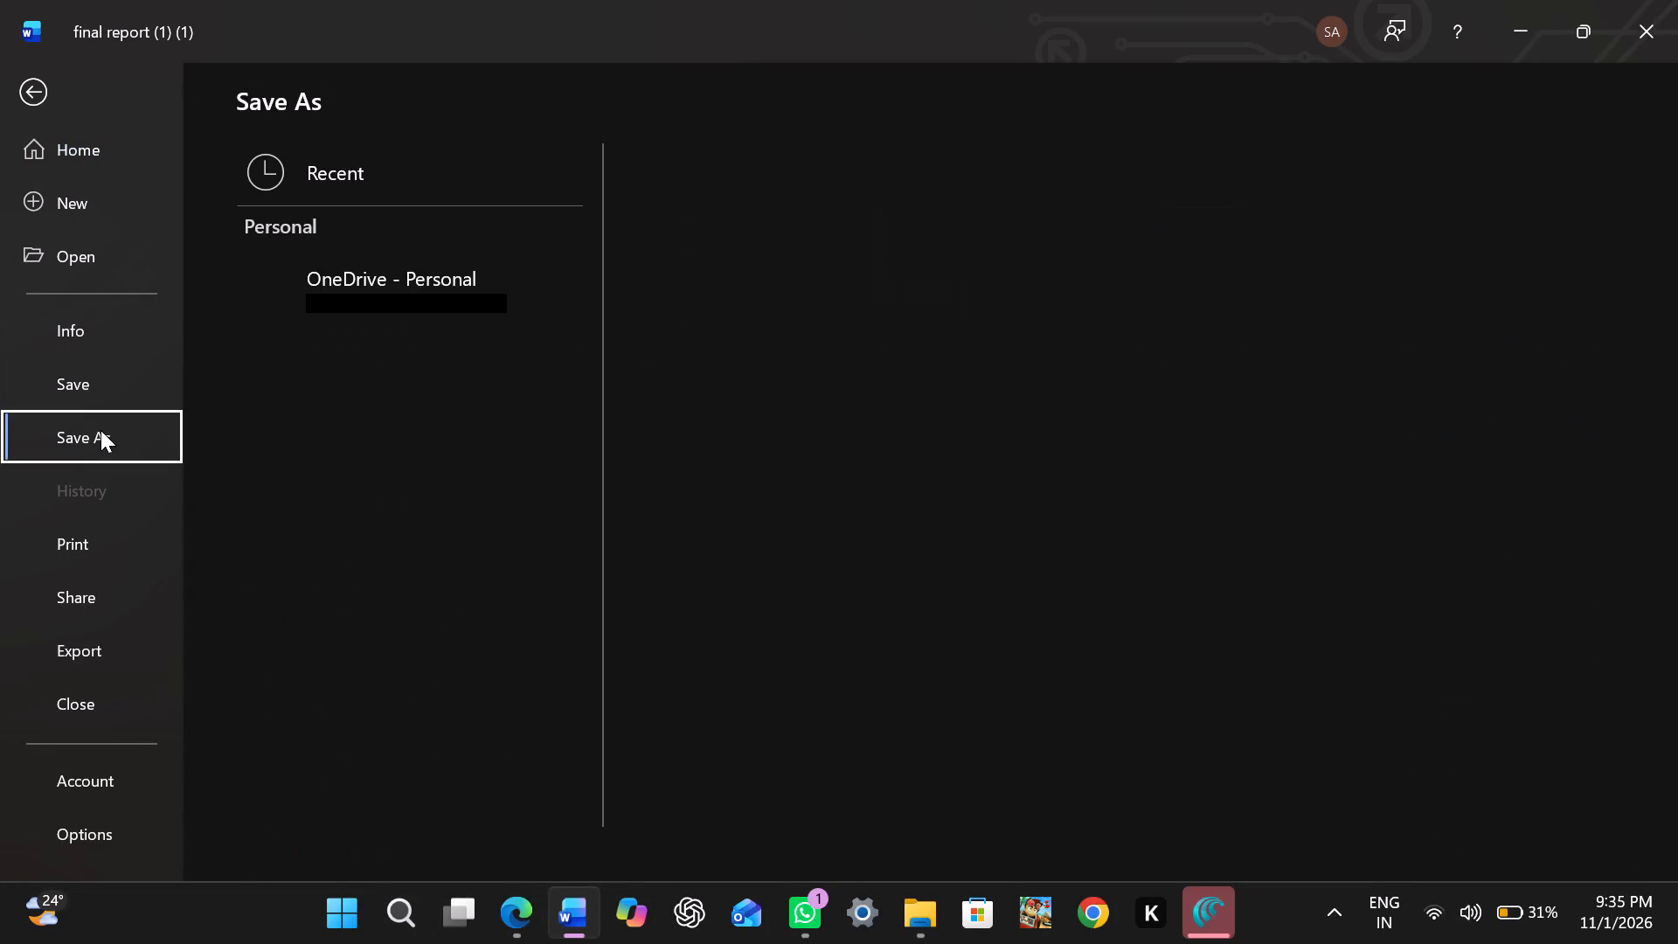
{"action": "left_click", "coordinate": [386, 680]}
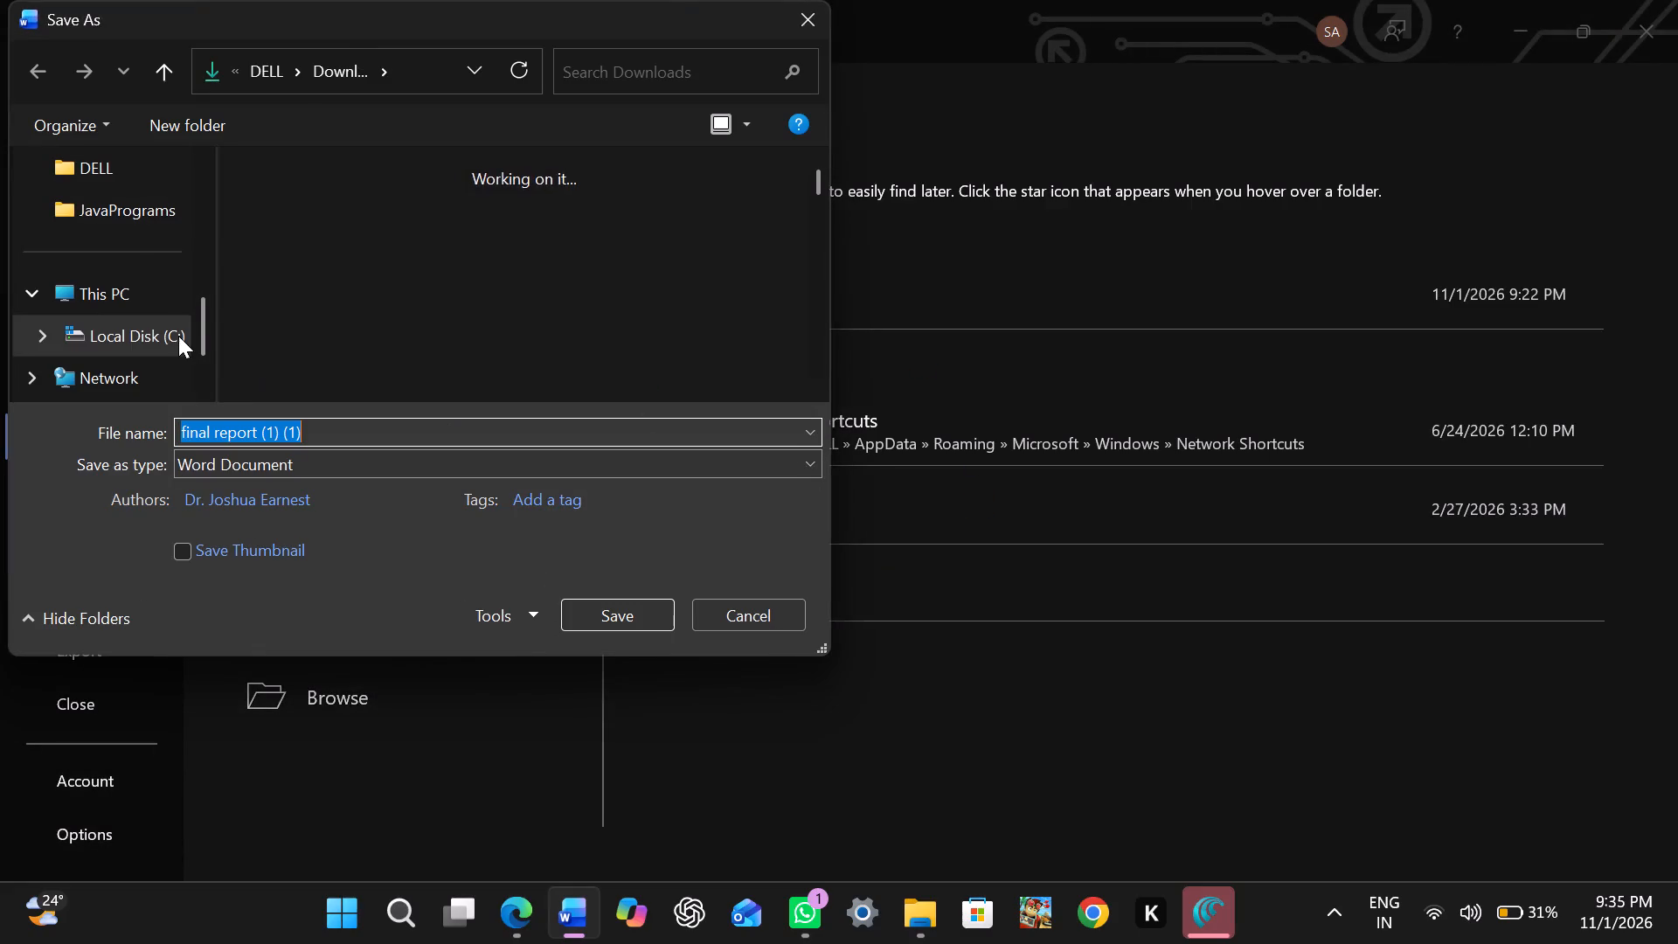
{"action": "scroll", "coordinate": [125, 251], "scroll_direction": "up", "scroll_amount": 1}
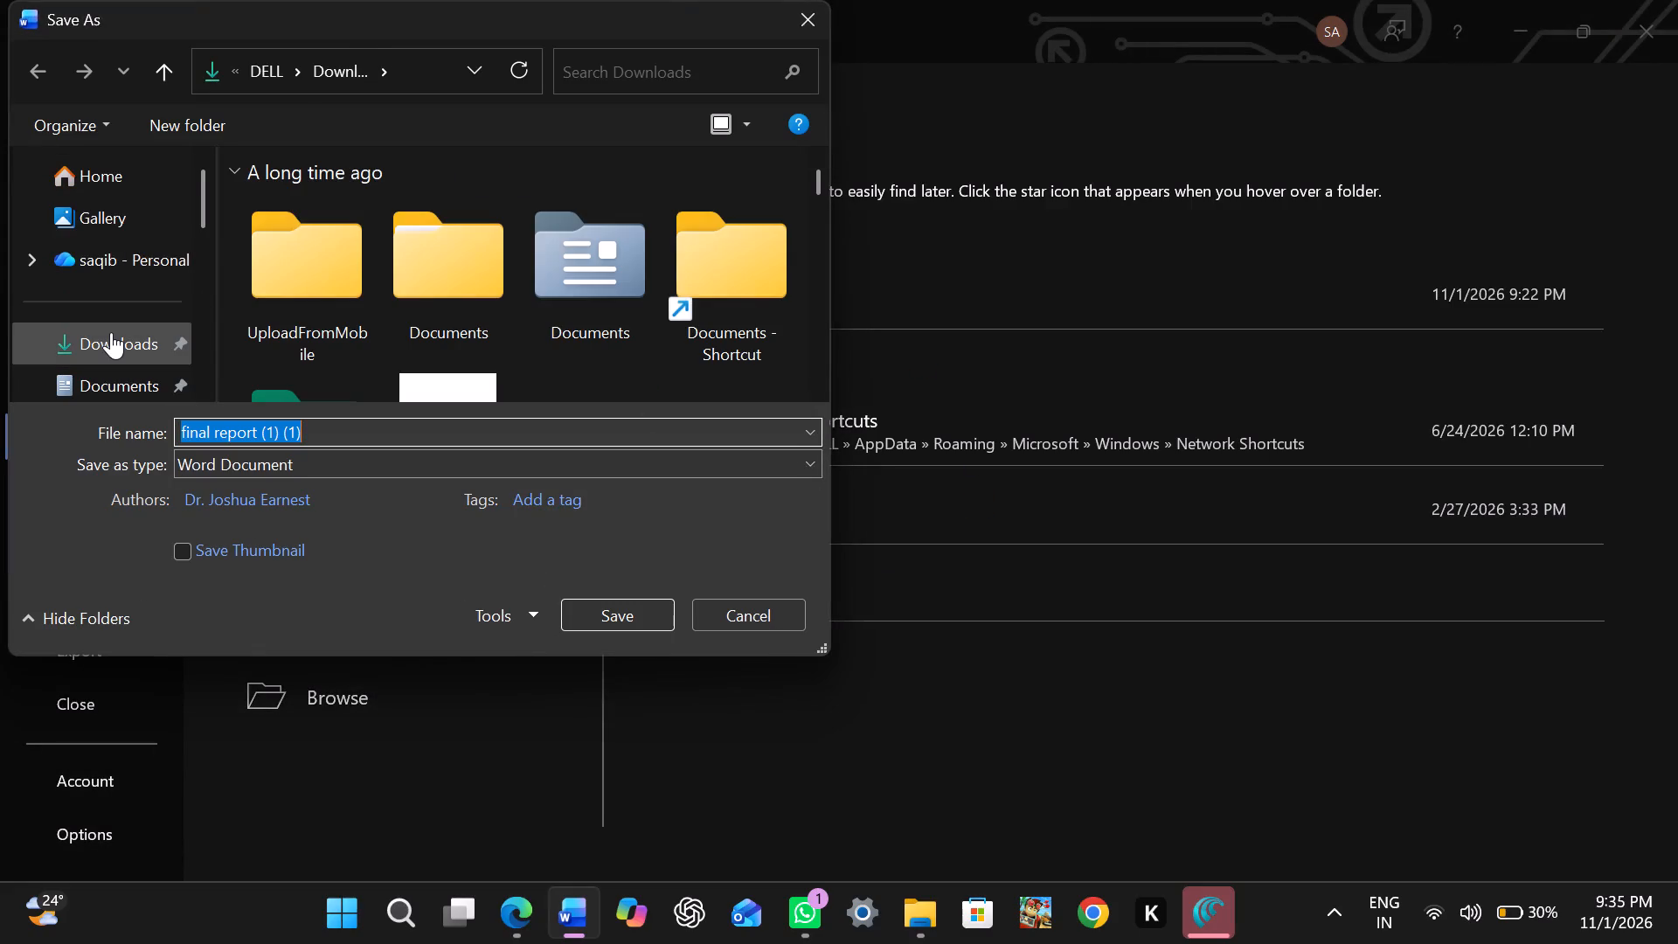
{"action": "left_click", "coordinate": [111, 332]}
{"action": "left_click", "coordinate": [336, 434]}
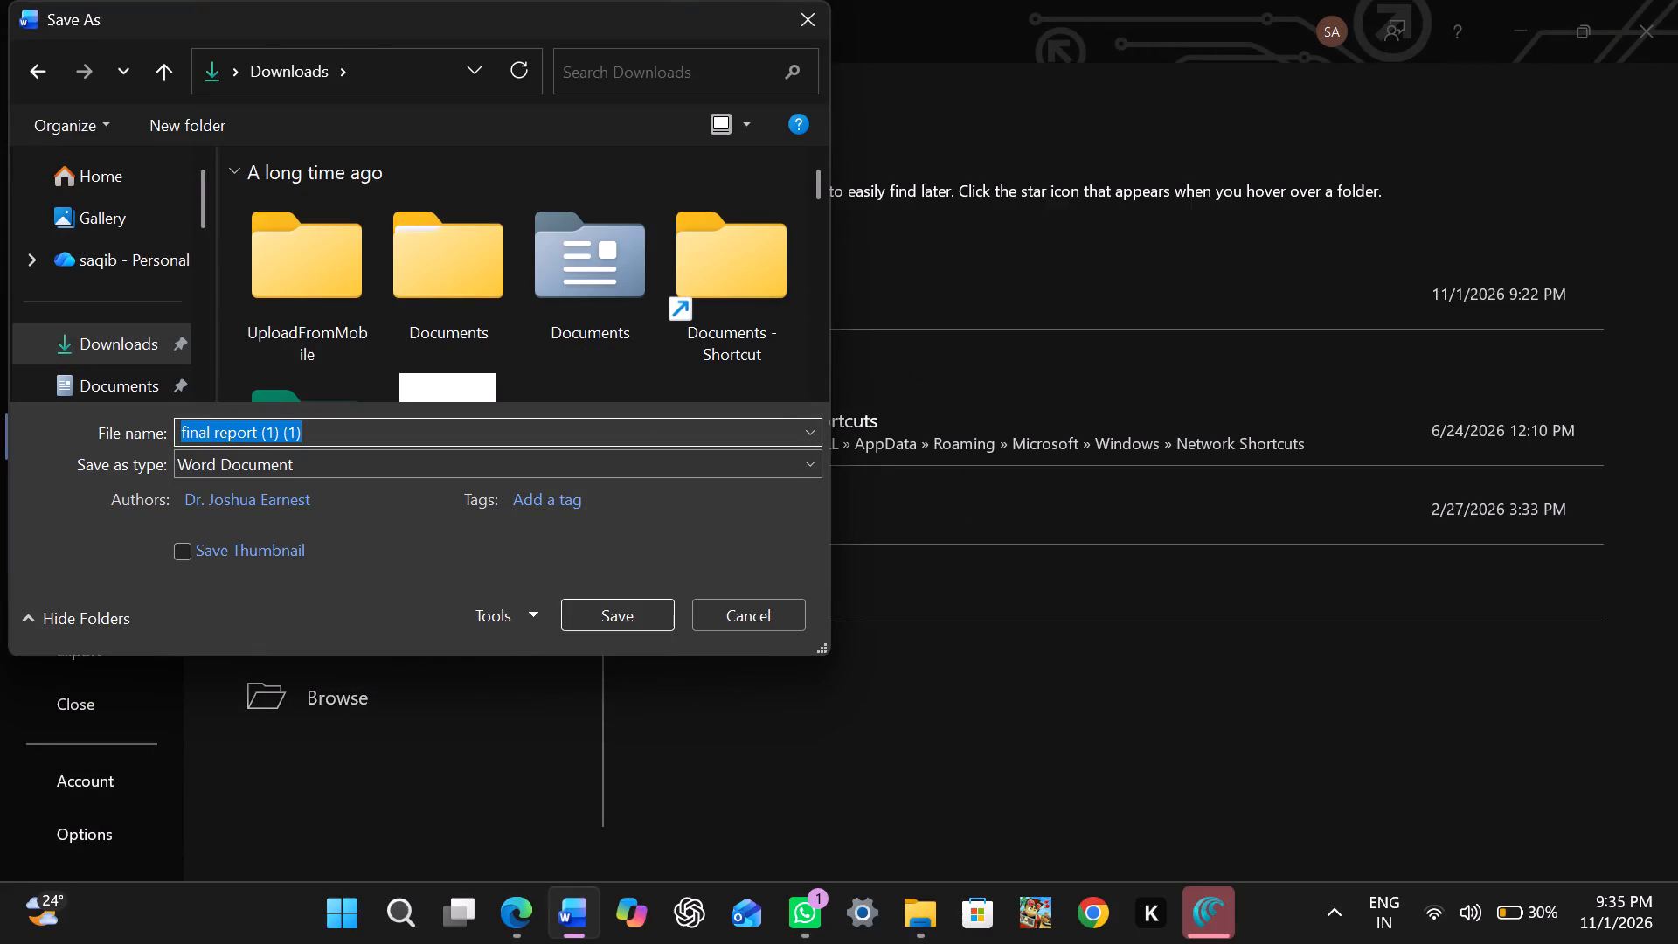
{"action": "left_click", "coordinate": [336, 434]}
{"action": "key", "text": "BackSpace"}
{"action": "key", "text": "BackSpace"}
{"action": "key", "text": "BackSpace"}
{"action": "key", "text": "BackSpace"}
{"action": "key", "text": "BackSpace"}
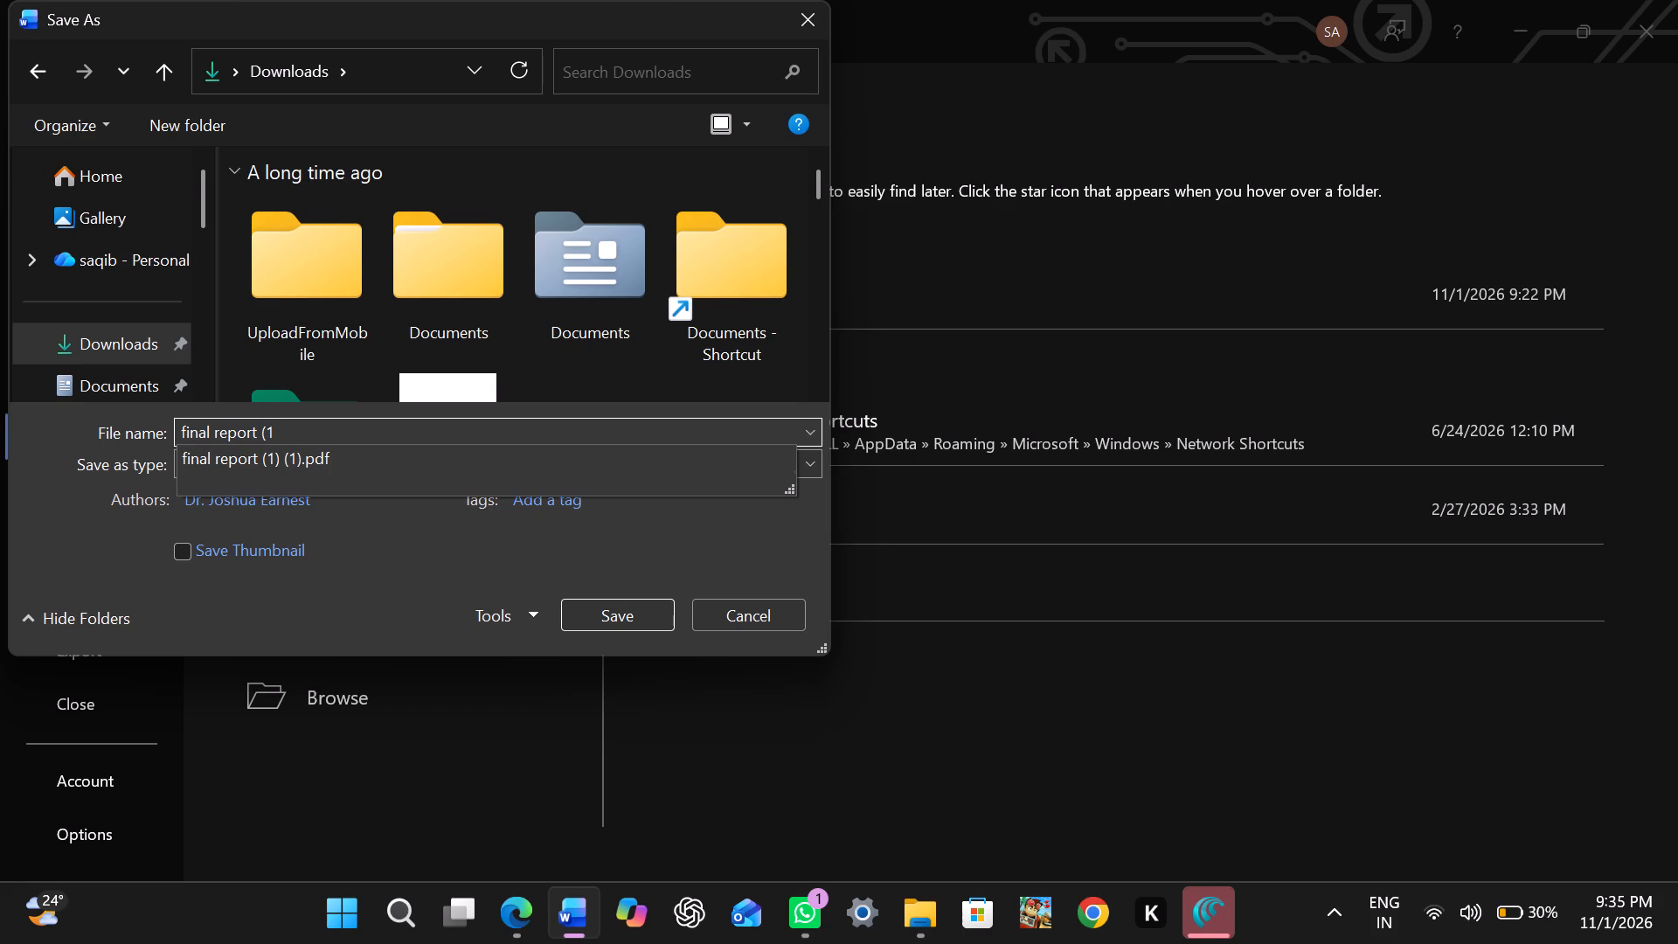
{"action": "key", "text": "BackSpace"}
{"action": "key", "text": "BackSpace"}
{"action": "key", "text": "3"}
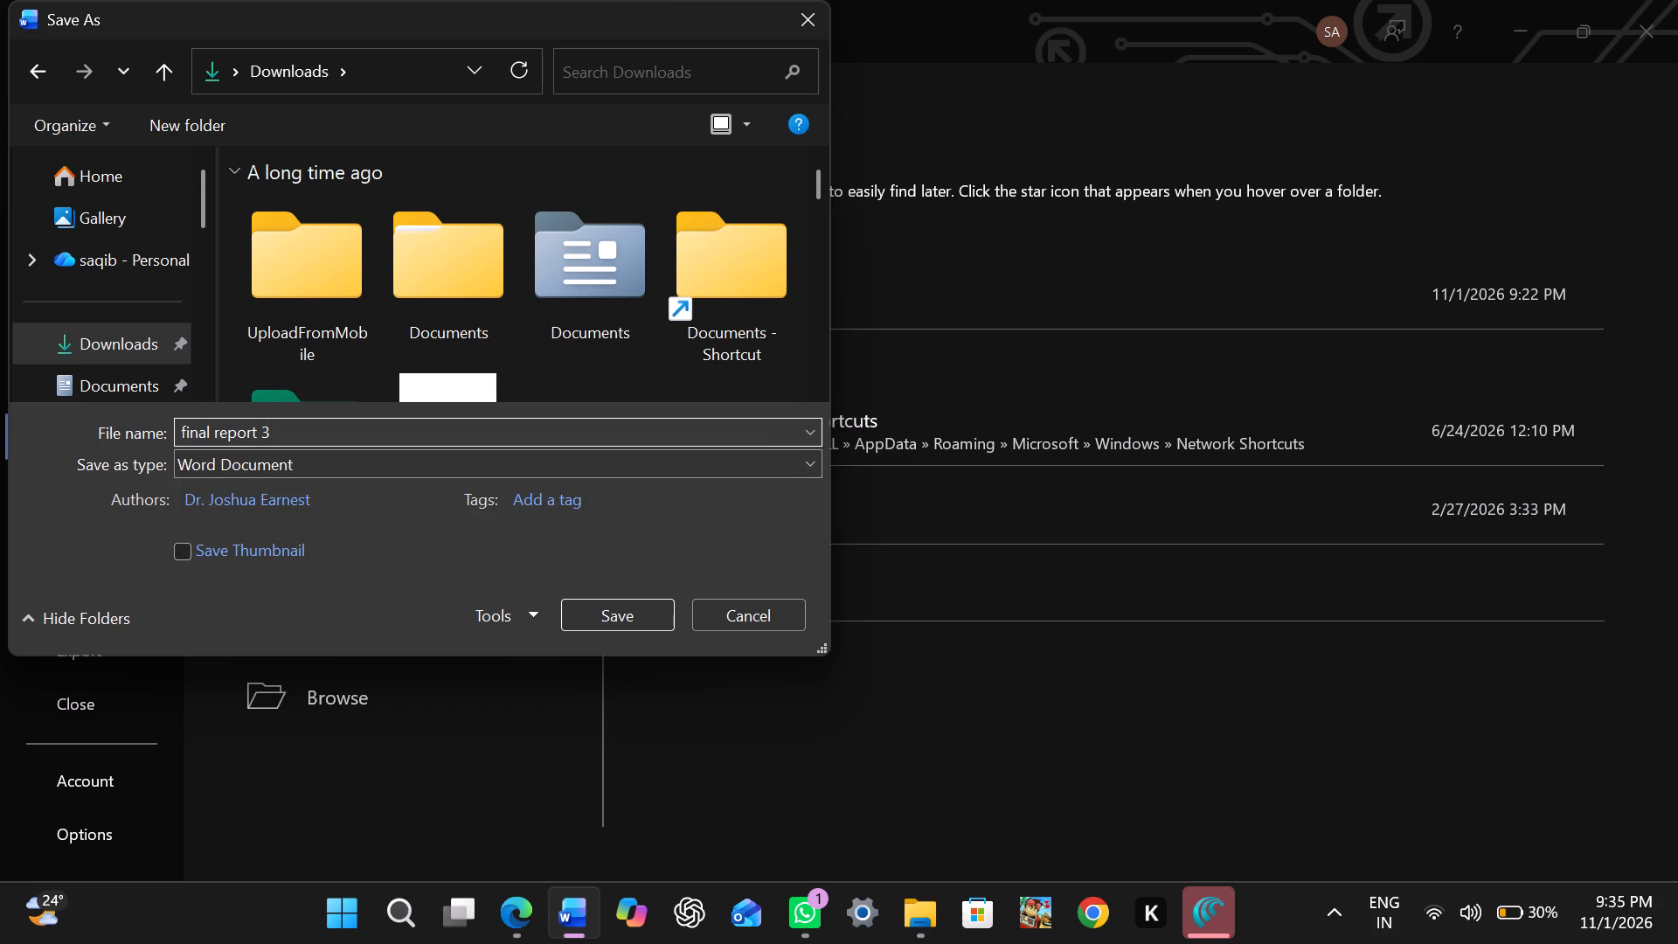
{"action": "key", "text": "BackSpace"}
{"action": "key", "text": "2"}
{"action": "key", "text": "space"}
{"action": "type", "text": "jq"}
{"action": "key", "text": "BackSpace"}
{"action": "type", "text": "ava"}
{"action": "left_click", "coordinate": [322, 456]}
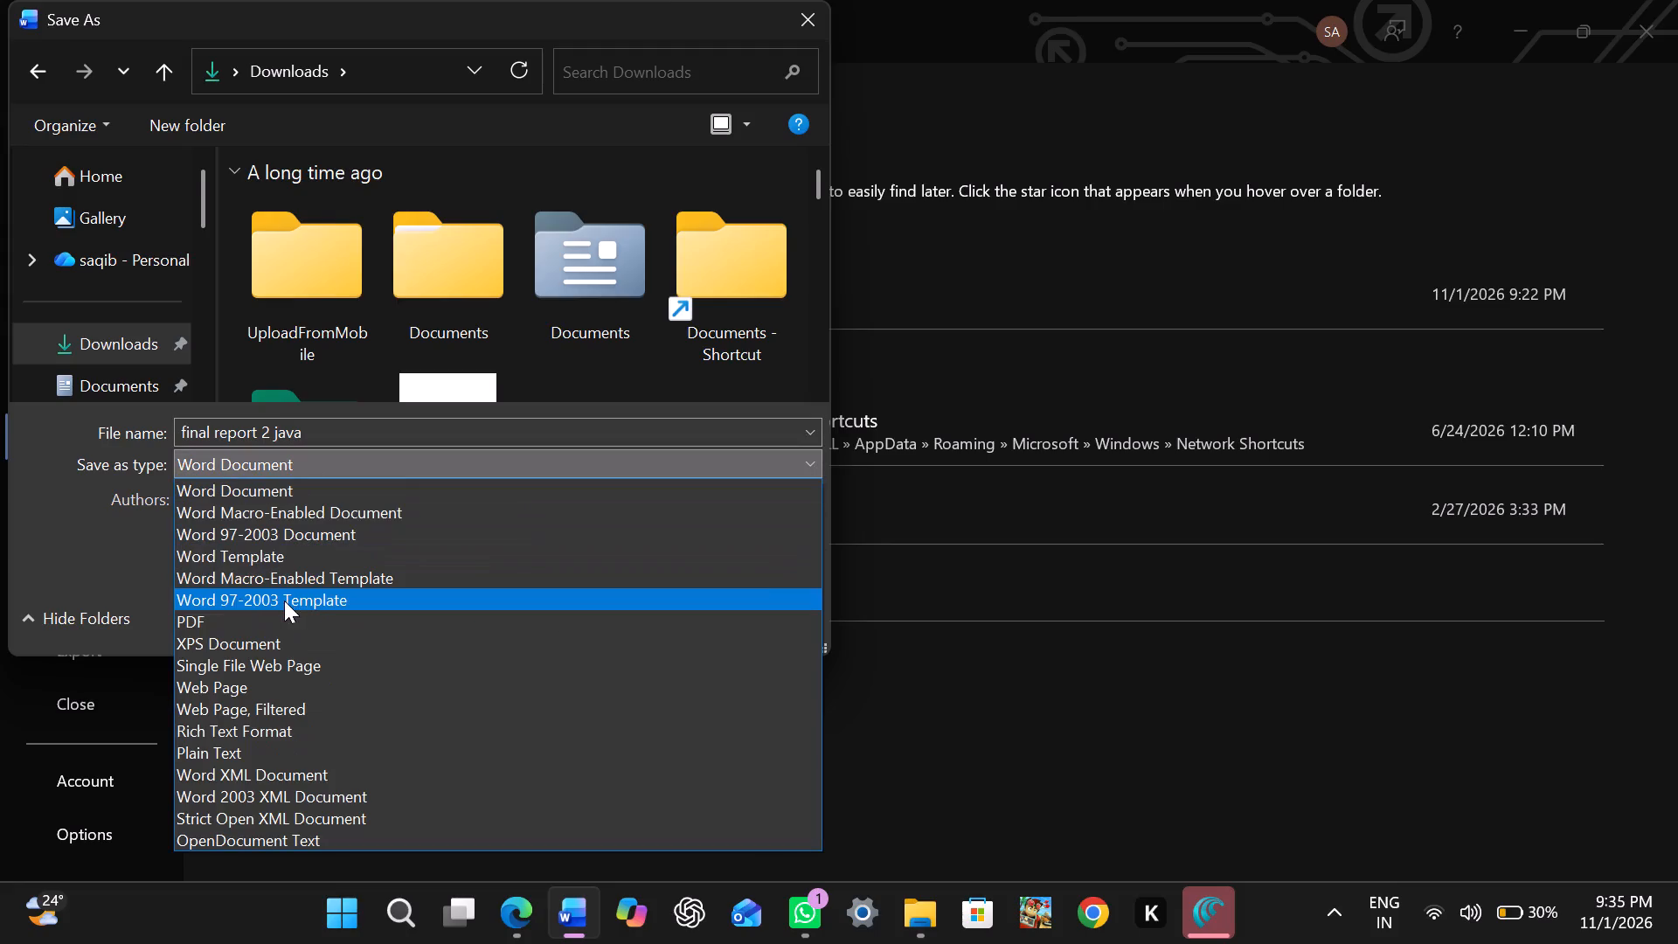
{"action": "left_click", "coordinate": [278, 616]}
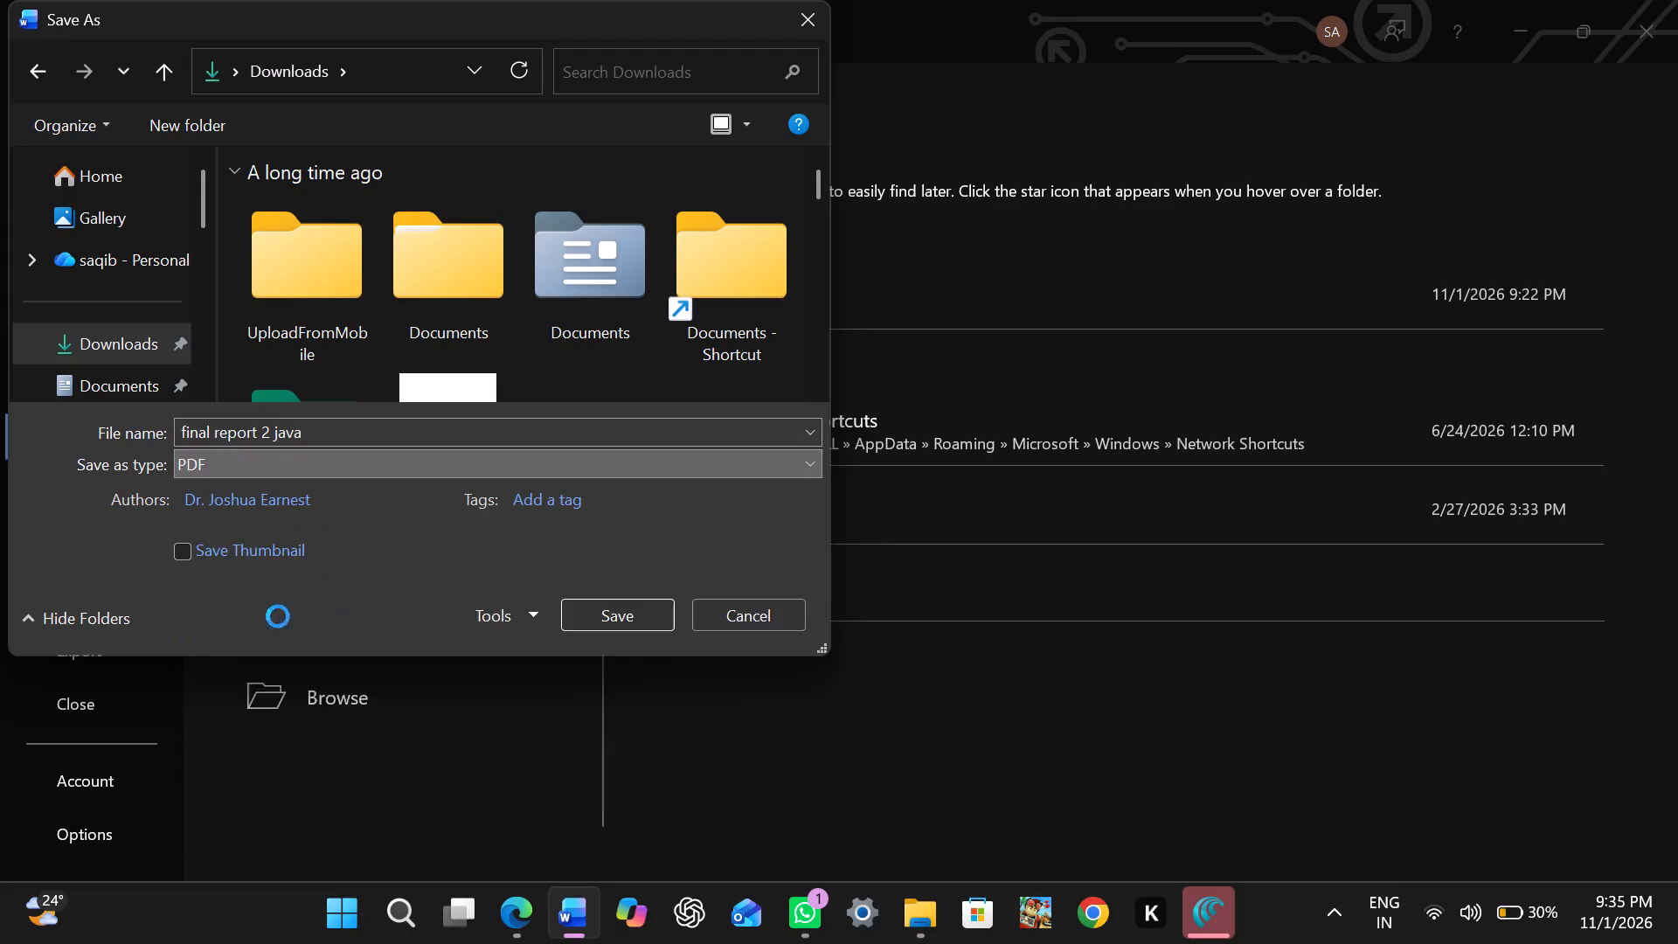
{"action": "left_click", "coordinate": [612, 691]}
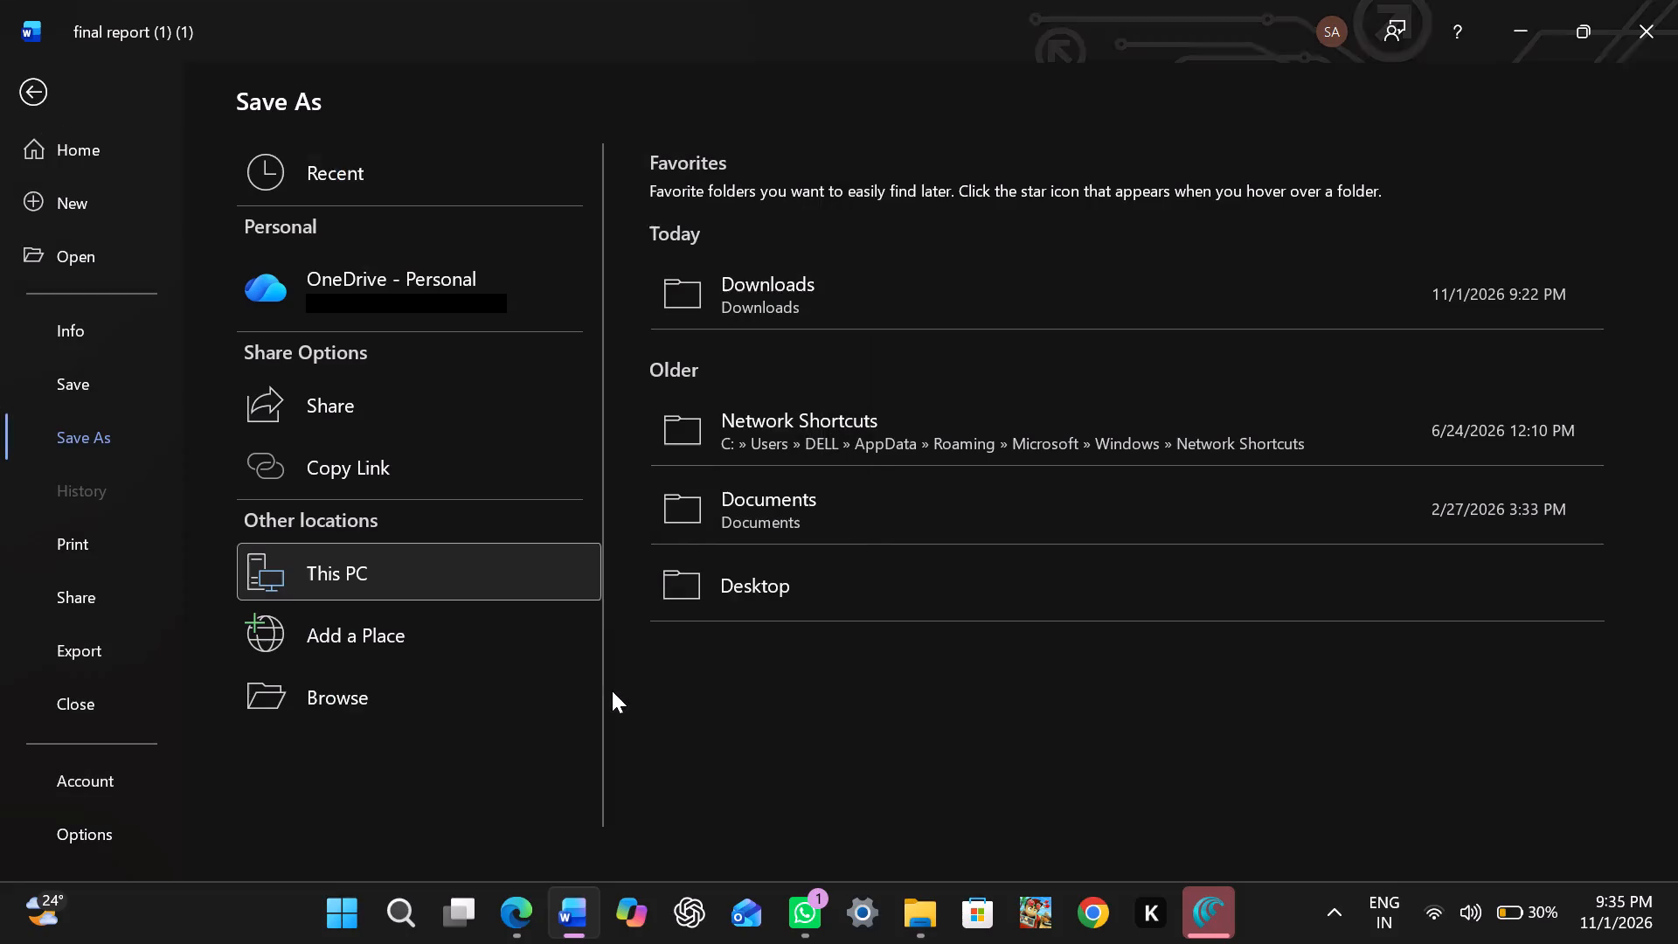
Open final report 2 java.pdf from File Explorer's recent files and check the numbered list under Course Outcomes Addressed.
{"action": "left_click", "coordinate": [902, 938]}
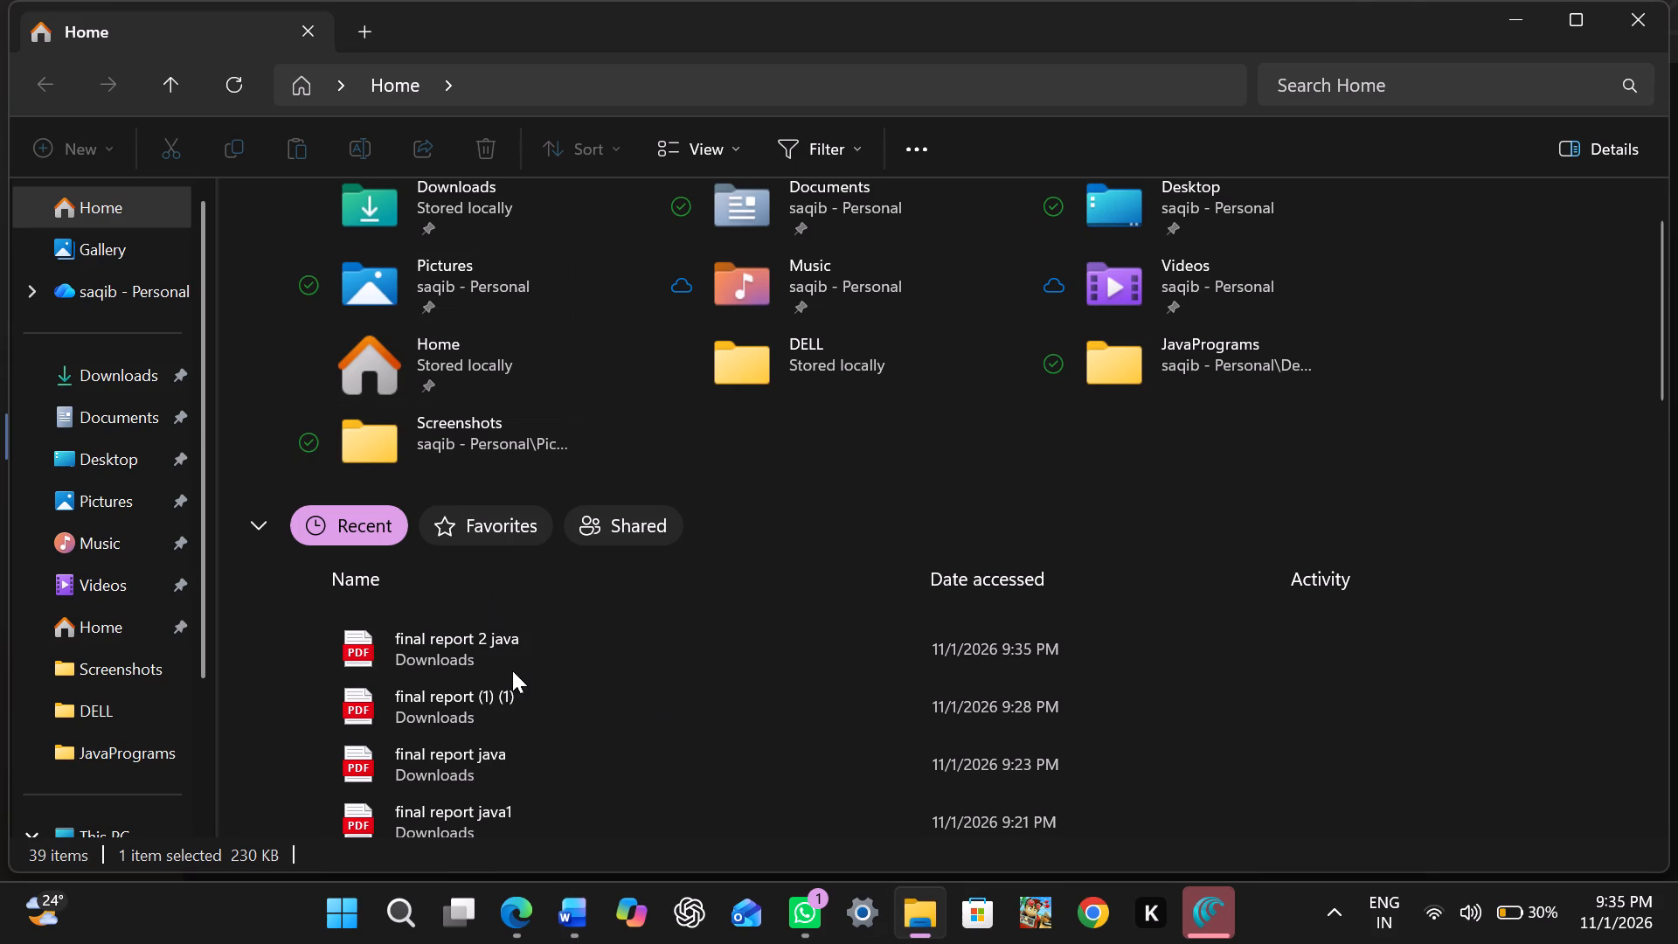
{"action": "left_click", "coordinate": [512, 670]}
{"action": "double_click", "coordinate": [513, 642]}
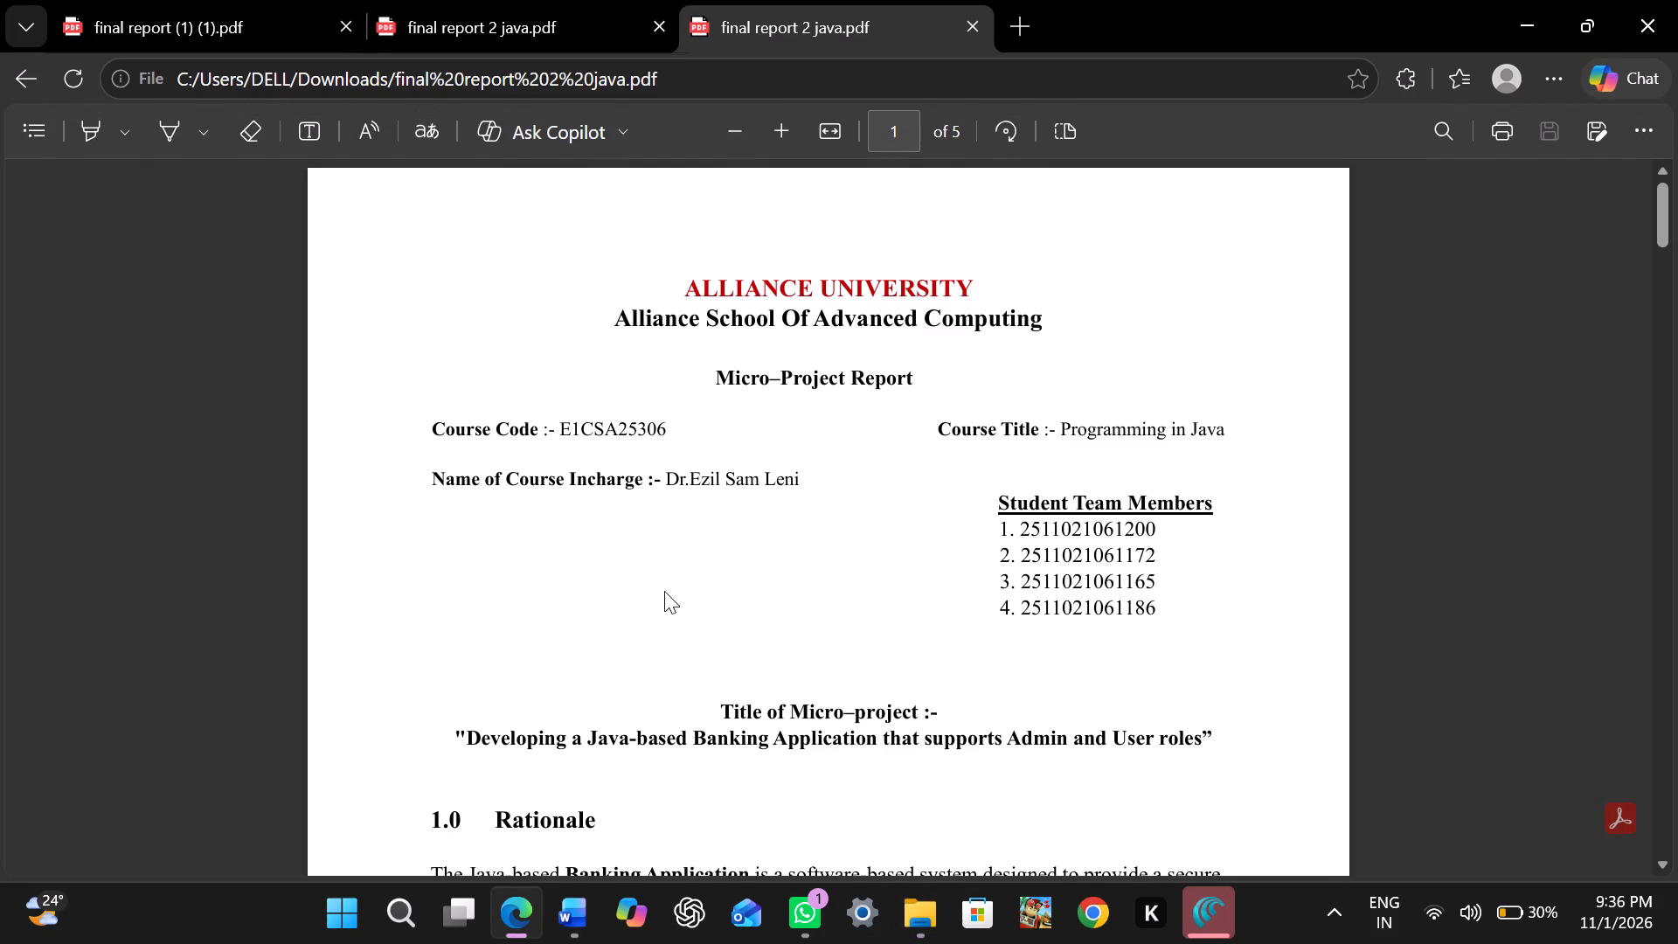
{"action": "scroll", "coordinate": [664, 591], "scroll_direction": "down", "scroll_amount": 5}
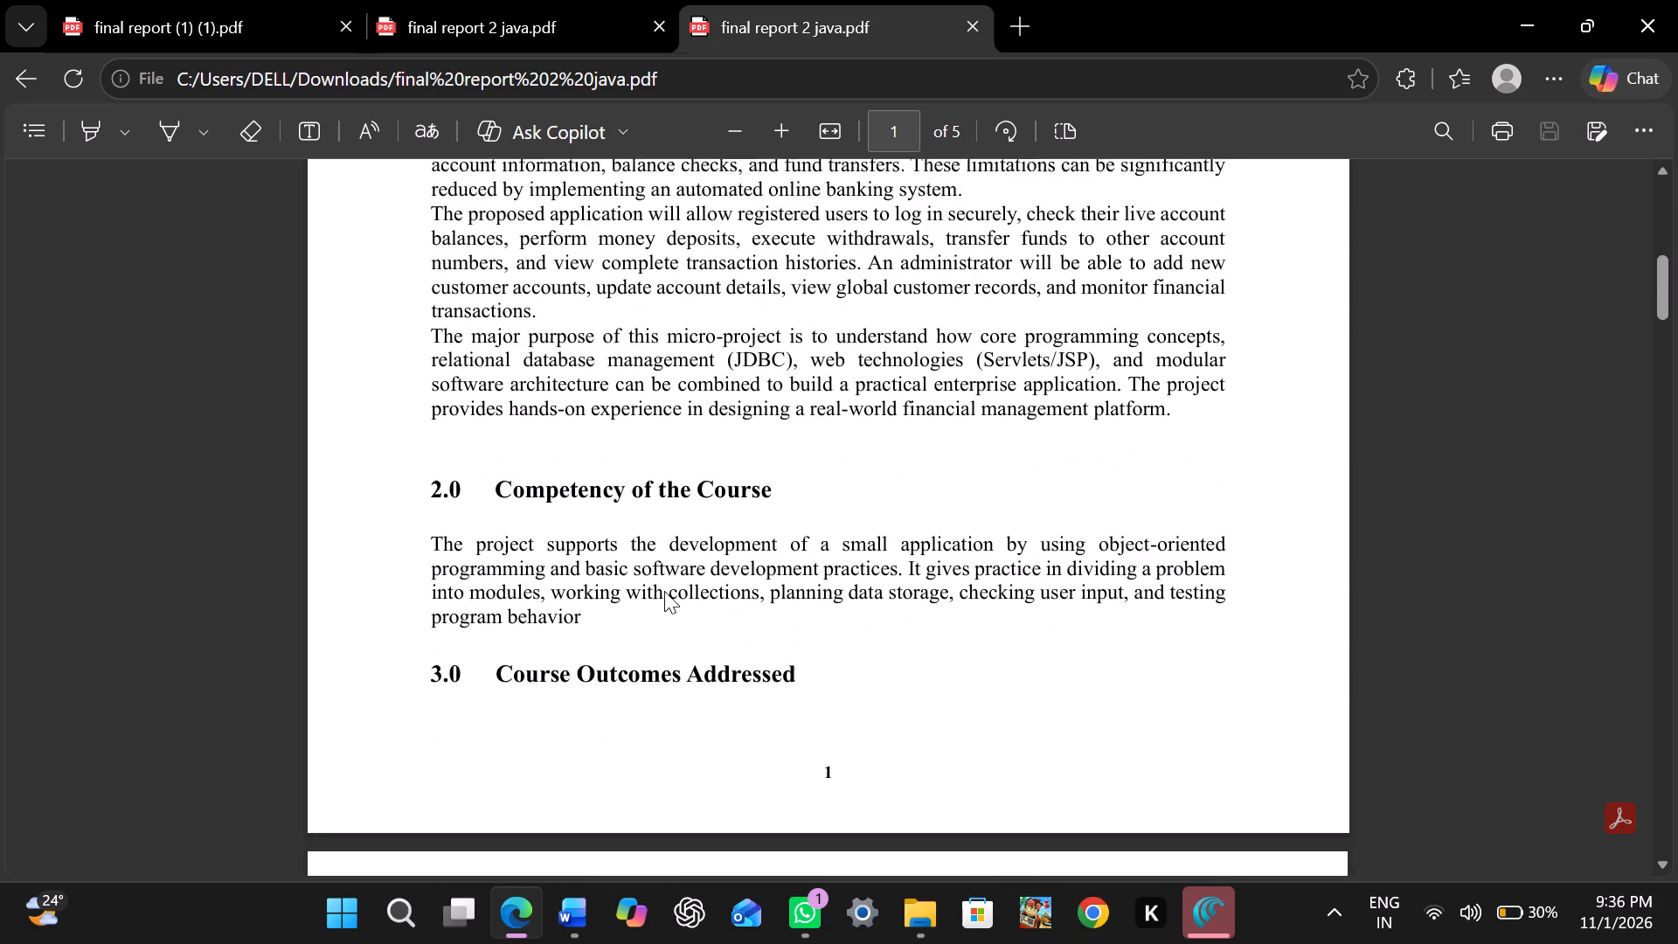
{"action": "scroll", "coordinate": [664, 591], "scroll_direction": "down", "scroll_amount": 4}
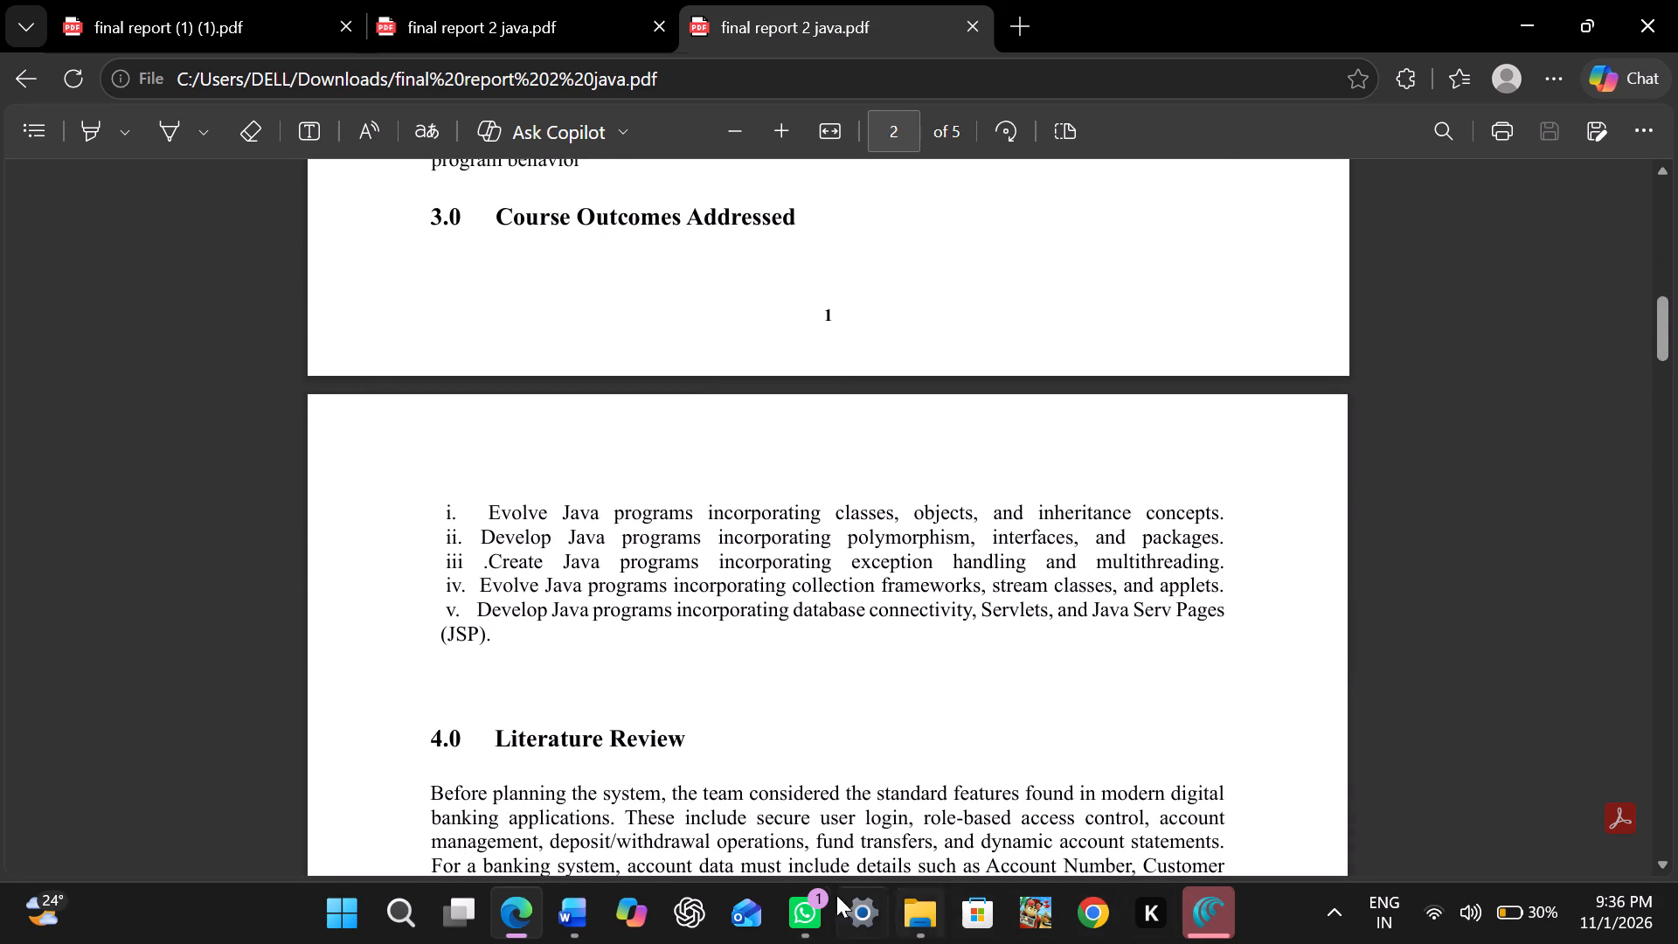
Back in Word, correct course outcome iii by removing the space before its period and adding one between the period and "Create".
{"action": "left_click", "coordinate": [576, 928]}
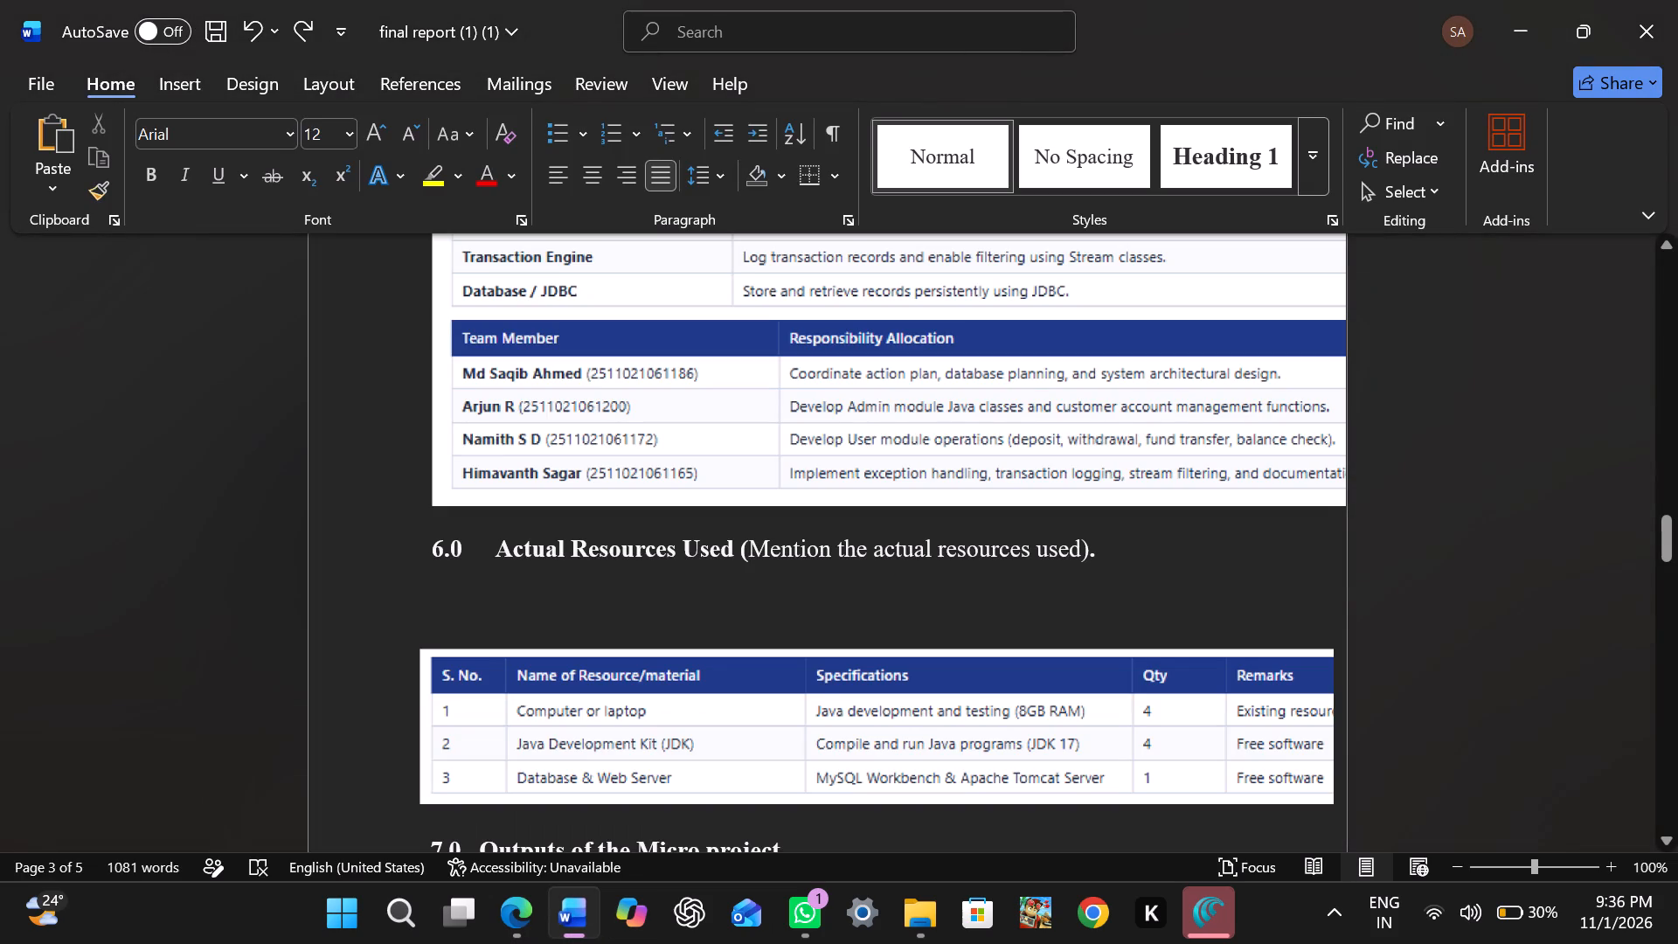
{"action": "scroll", "coordinate": [673, 667], "scroll_direction": "up", "scroll_amount": 2}
{"action": "scroll", "coordinate": [673, 667], "scroll_direction": "down", "scroll_amount": 2}
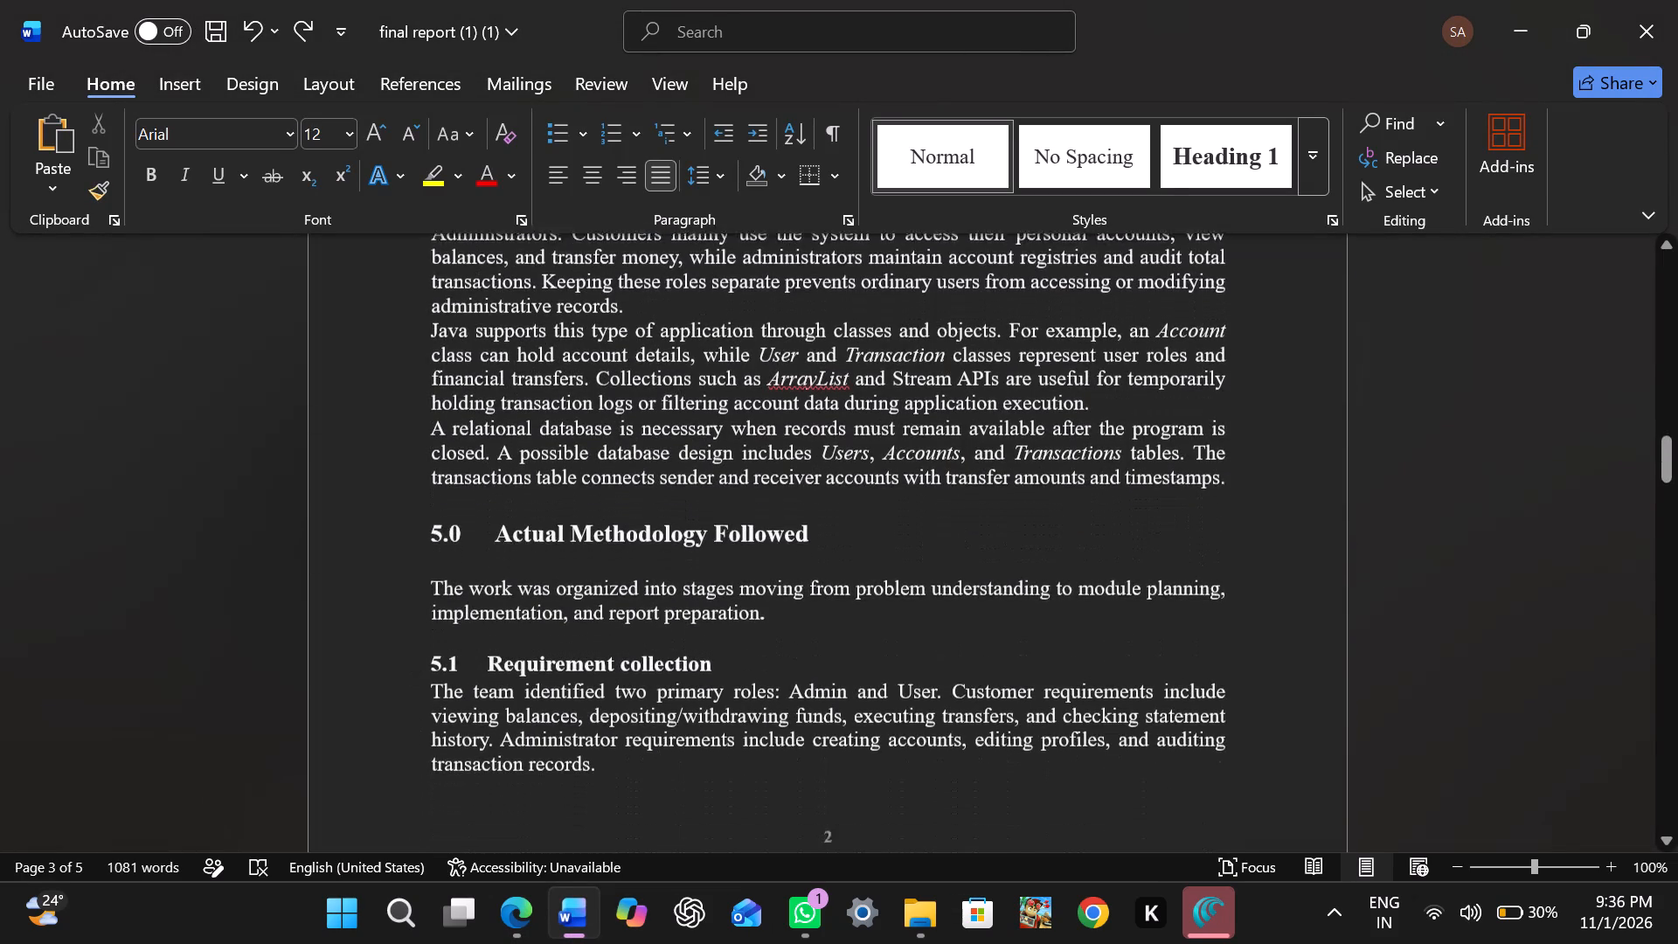
{"action": "scroll", "coordinate": [673, 667], "scroll_direction": "down", "scroll_amount": 1}
{"action": "scroll", "coordinate": [673, 667], "scroll_direction": "up", "scroll_amount": 3}
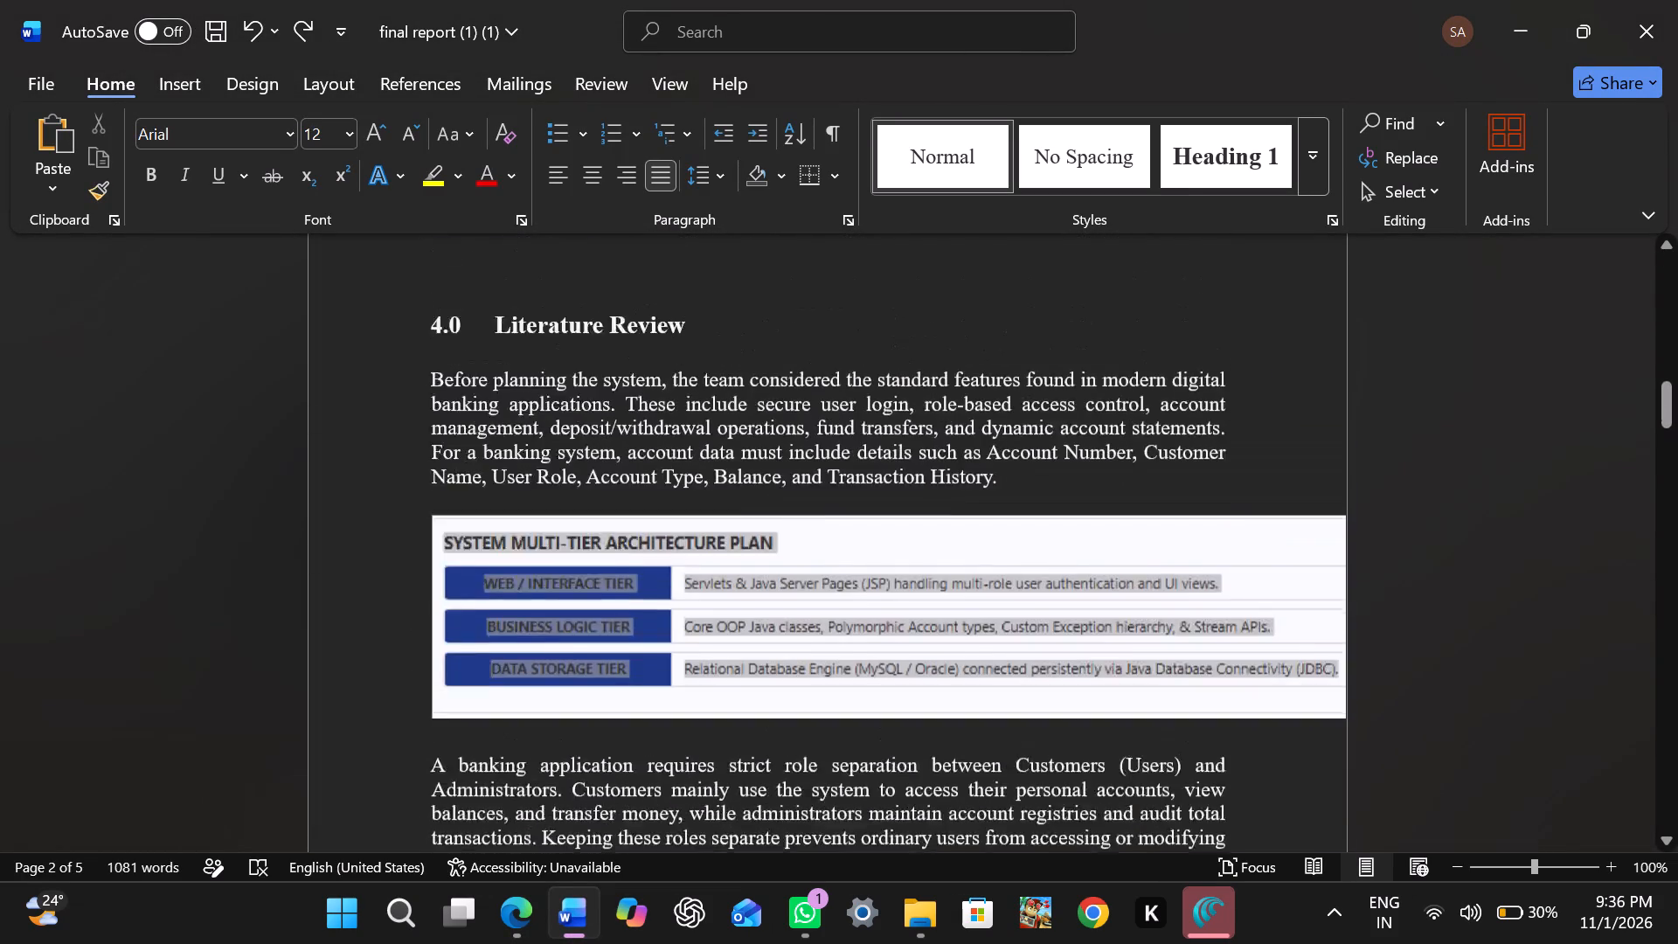
{"action": "scroll", "coordinate": [673, 667], "scroll_direction": "up", "scroll_amount": 1}
{"action": "scroll", "coordinate": [673, 667], "scroll_direction": "down", "scroll_amount": 2}
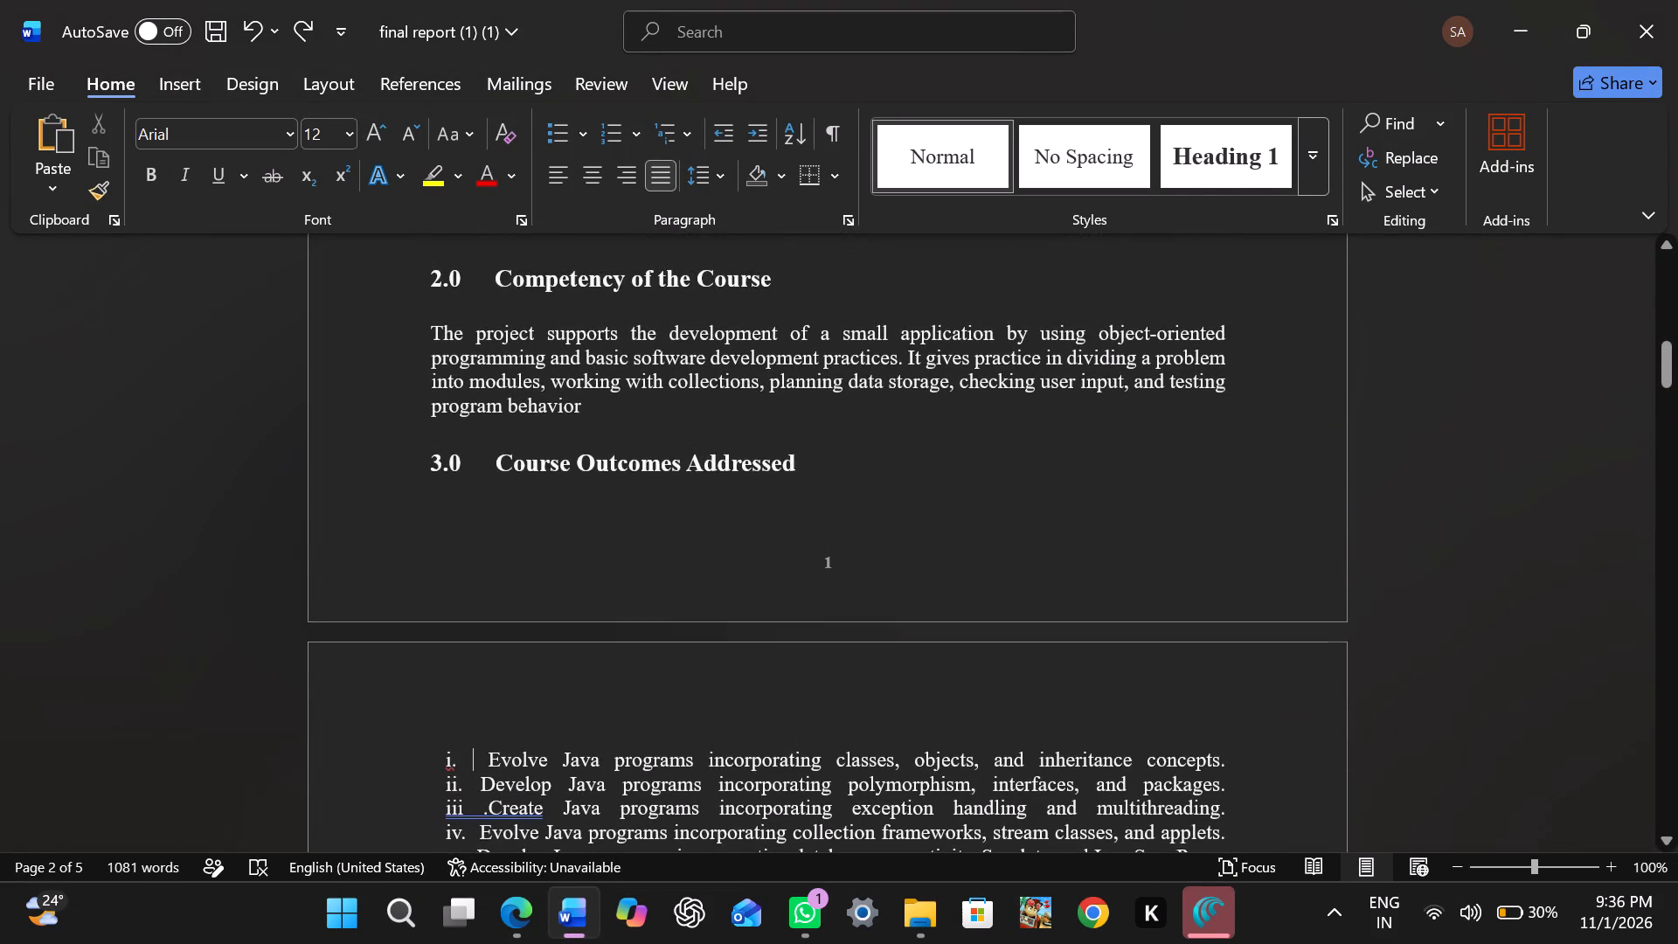
{"action": "left_click", "coordinate": [481, 817]}
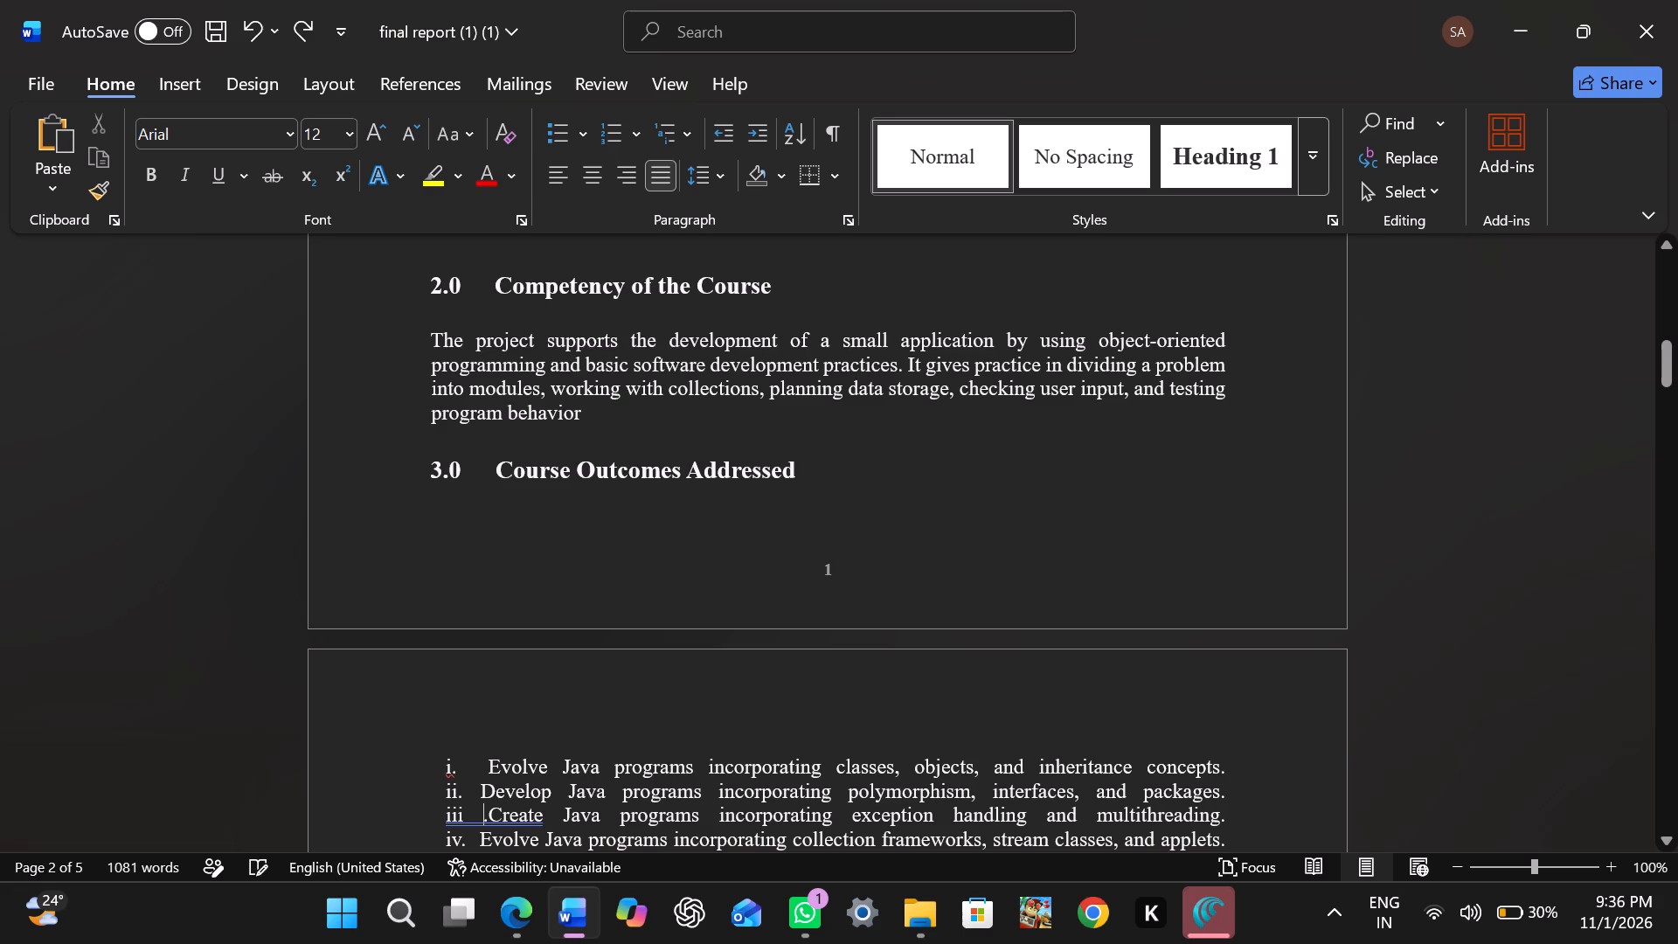
{"action": "key", "text": "BackSpace"}
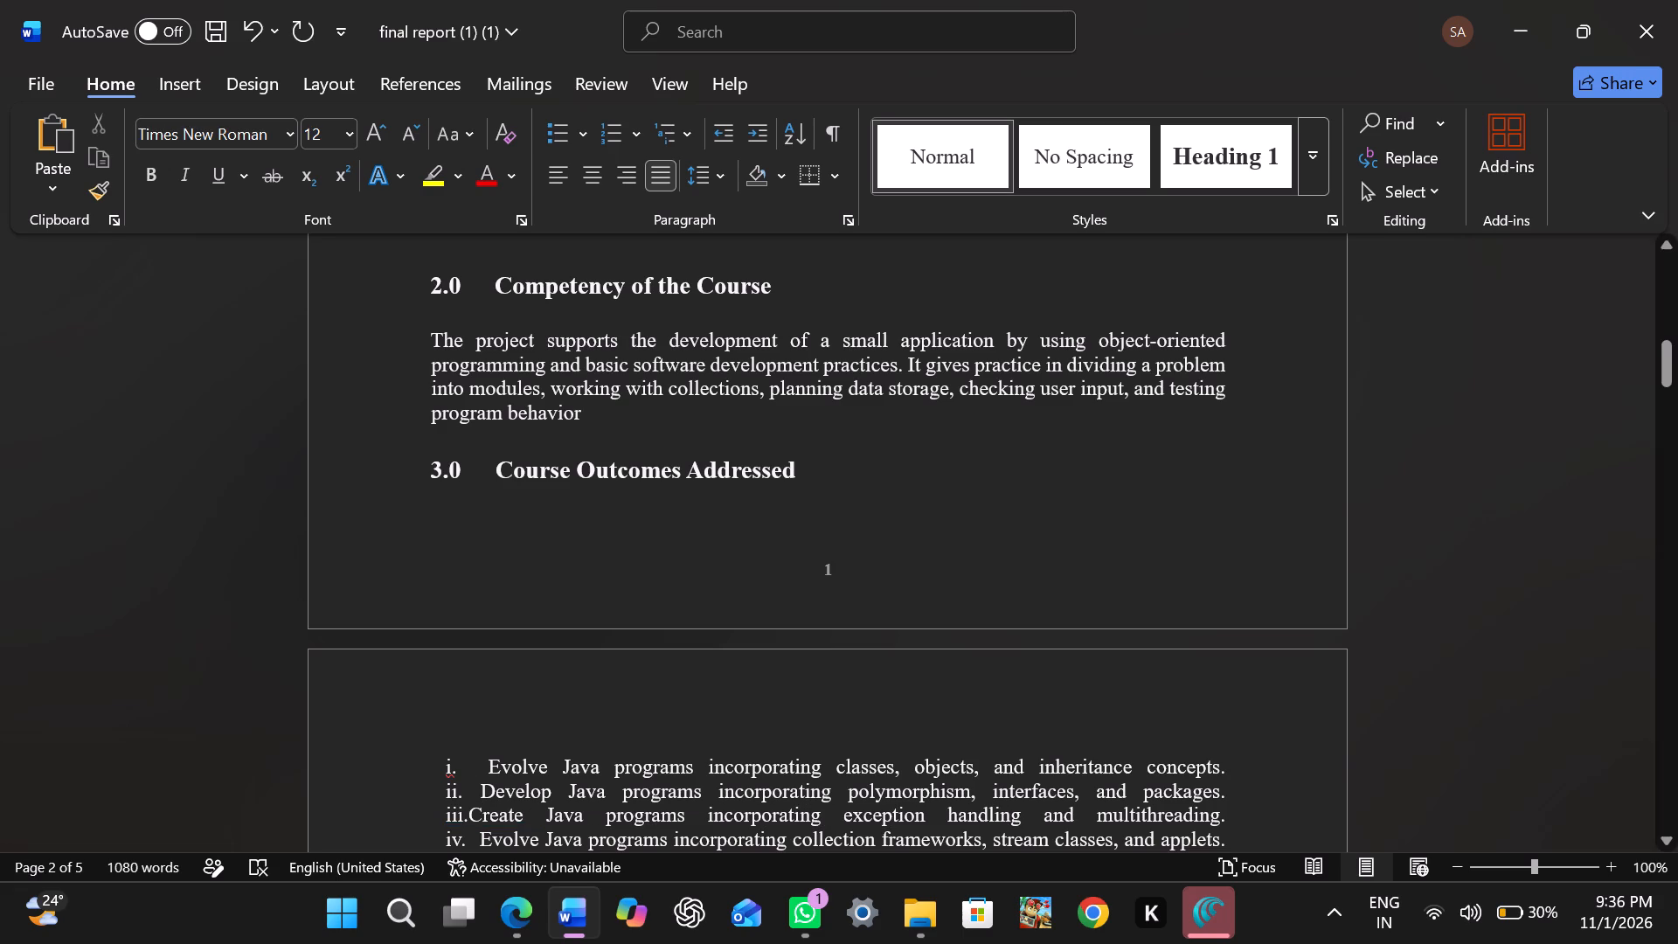
{"action": "left_click", "coordinate": [466, 814]}
{"action": "key", "text": "space"}
{"action": "scroll", "coordinate": [535, 776], "scroll_direction": "down", "scroll_amount": 1}
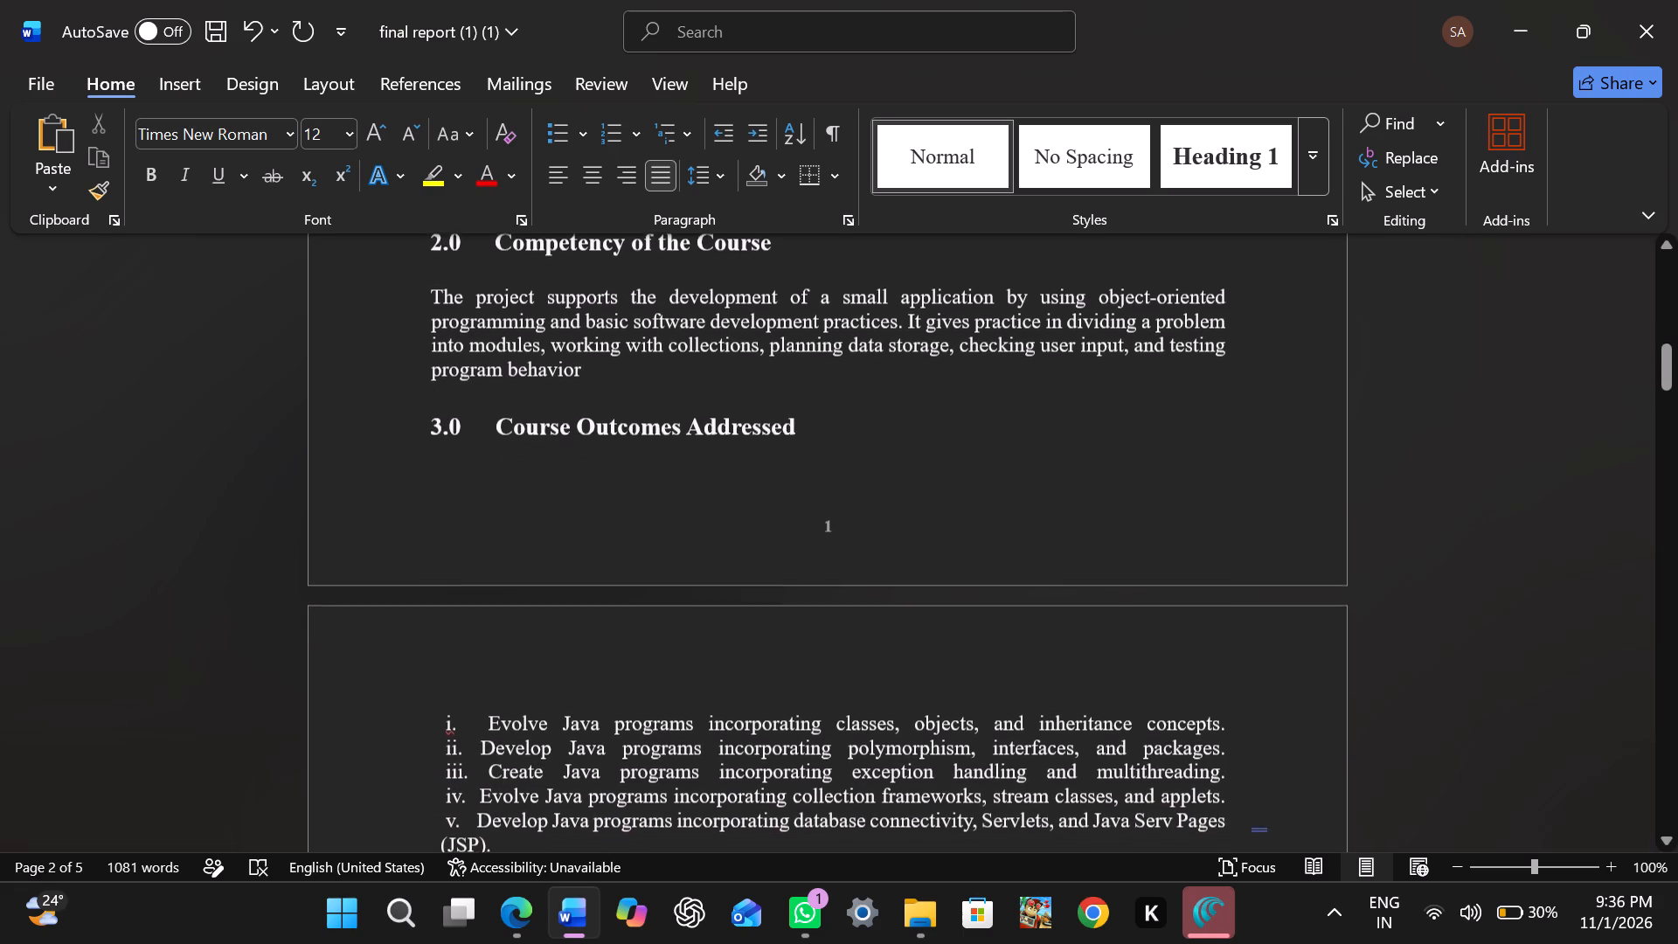
{"action": "scroll", "coordinate": [535, 776], "scroll_direction": "down", "scroll_amount": 1}
Switch to Edge and review the exported final report 2 java.pdf from the Rationale through the Outputs section, and return to Word.
{"action": "left_click", "coordinate": [518, 904]}
{"action": "scroll", "coordinate": [695, 607], "scroll_direction": "up", "scroll_amount": 1}
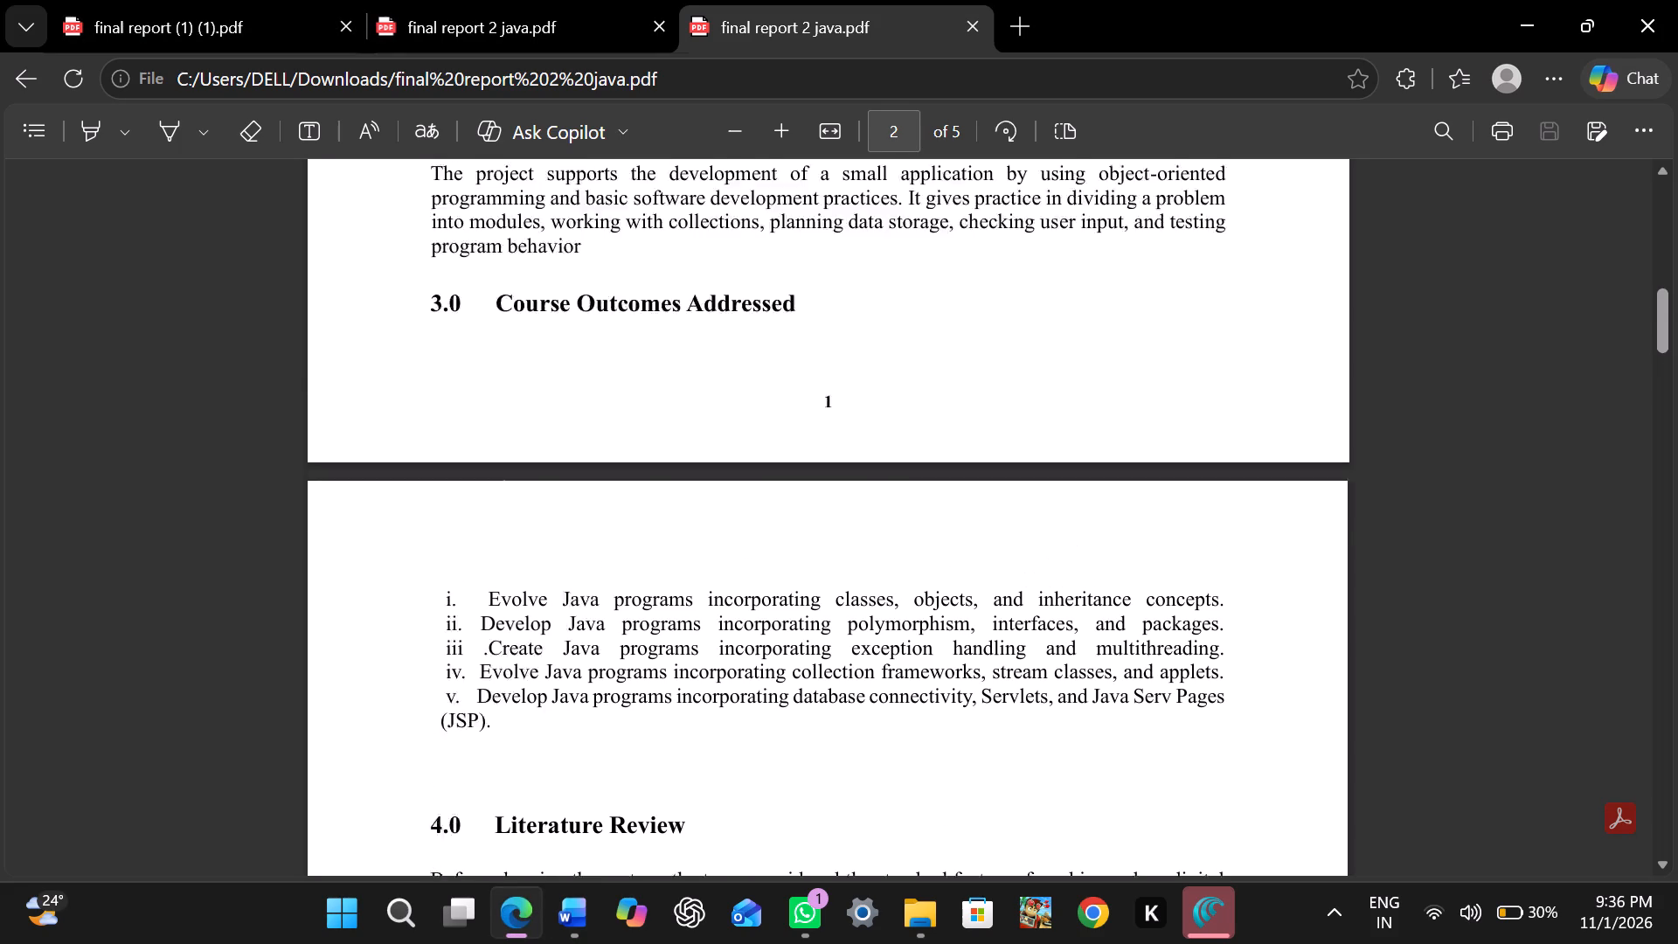
{"action": "scroll", "coordinate": [695, 607], "scroll_direction": "up", "scroll_amount": 4}
{"action": "scroll", "coordinate": [695, 607], "scroll_direction": "down", "scroll_amount": 2}
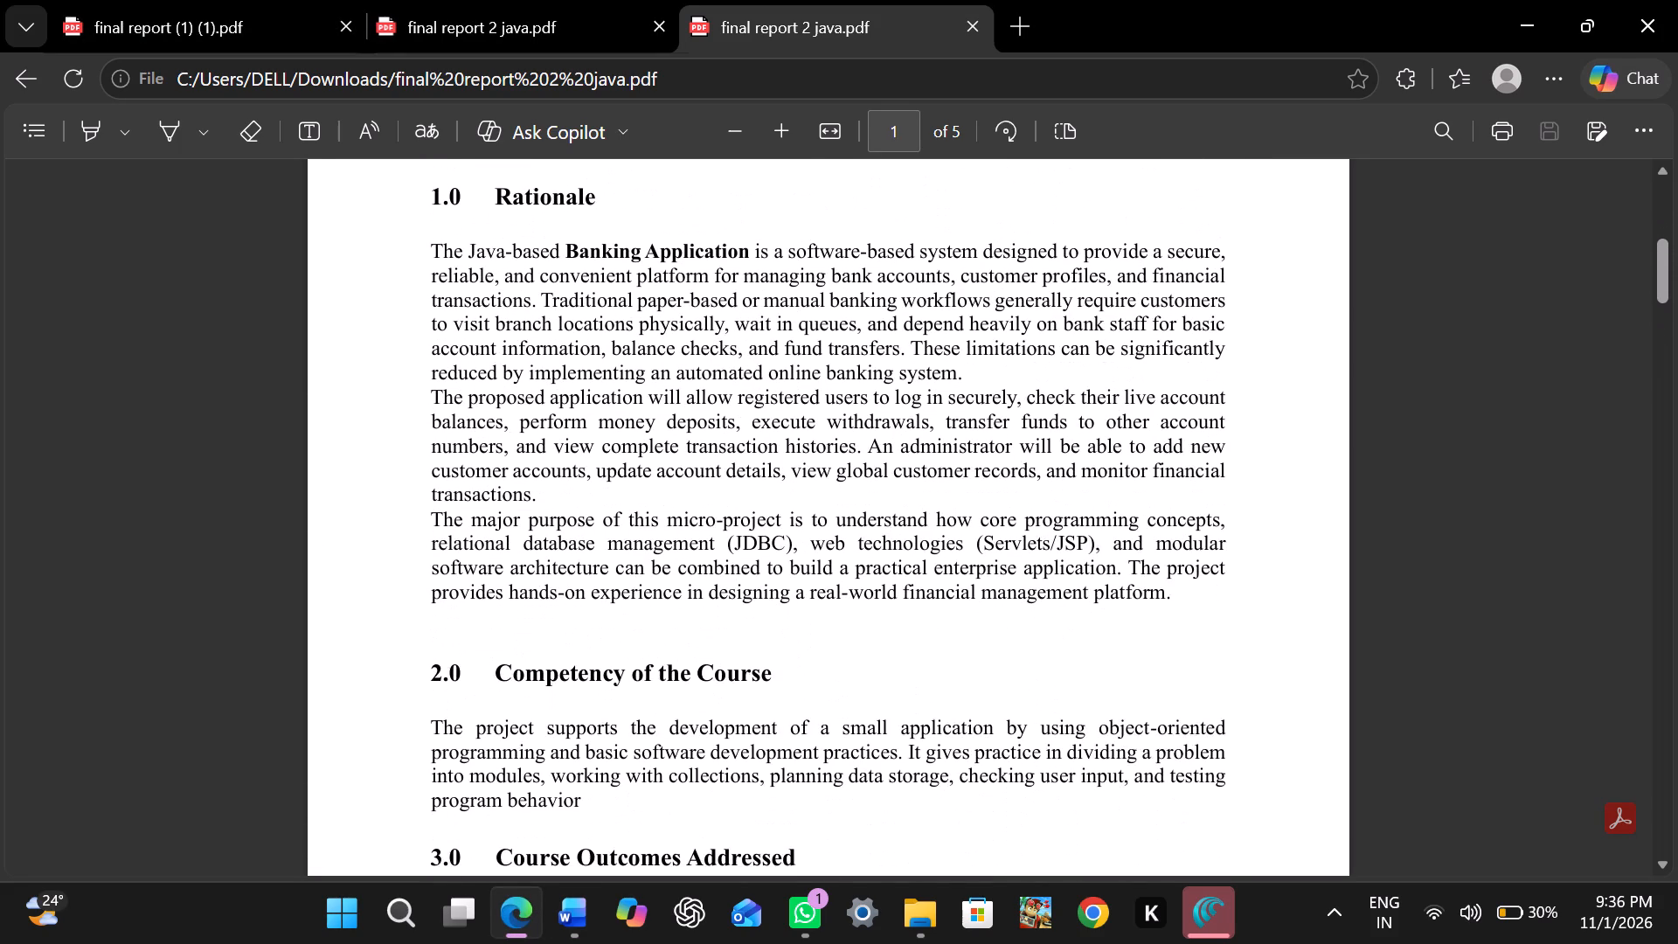
{"action": "scroll", "coordinate": [695, 607], "scroll_direction": "down", "scroll_amount": 4}
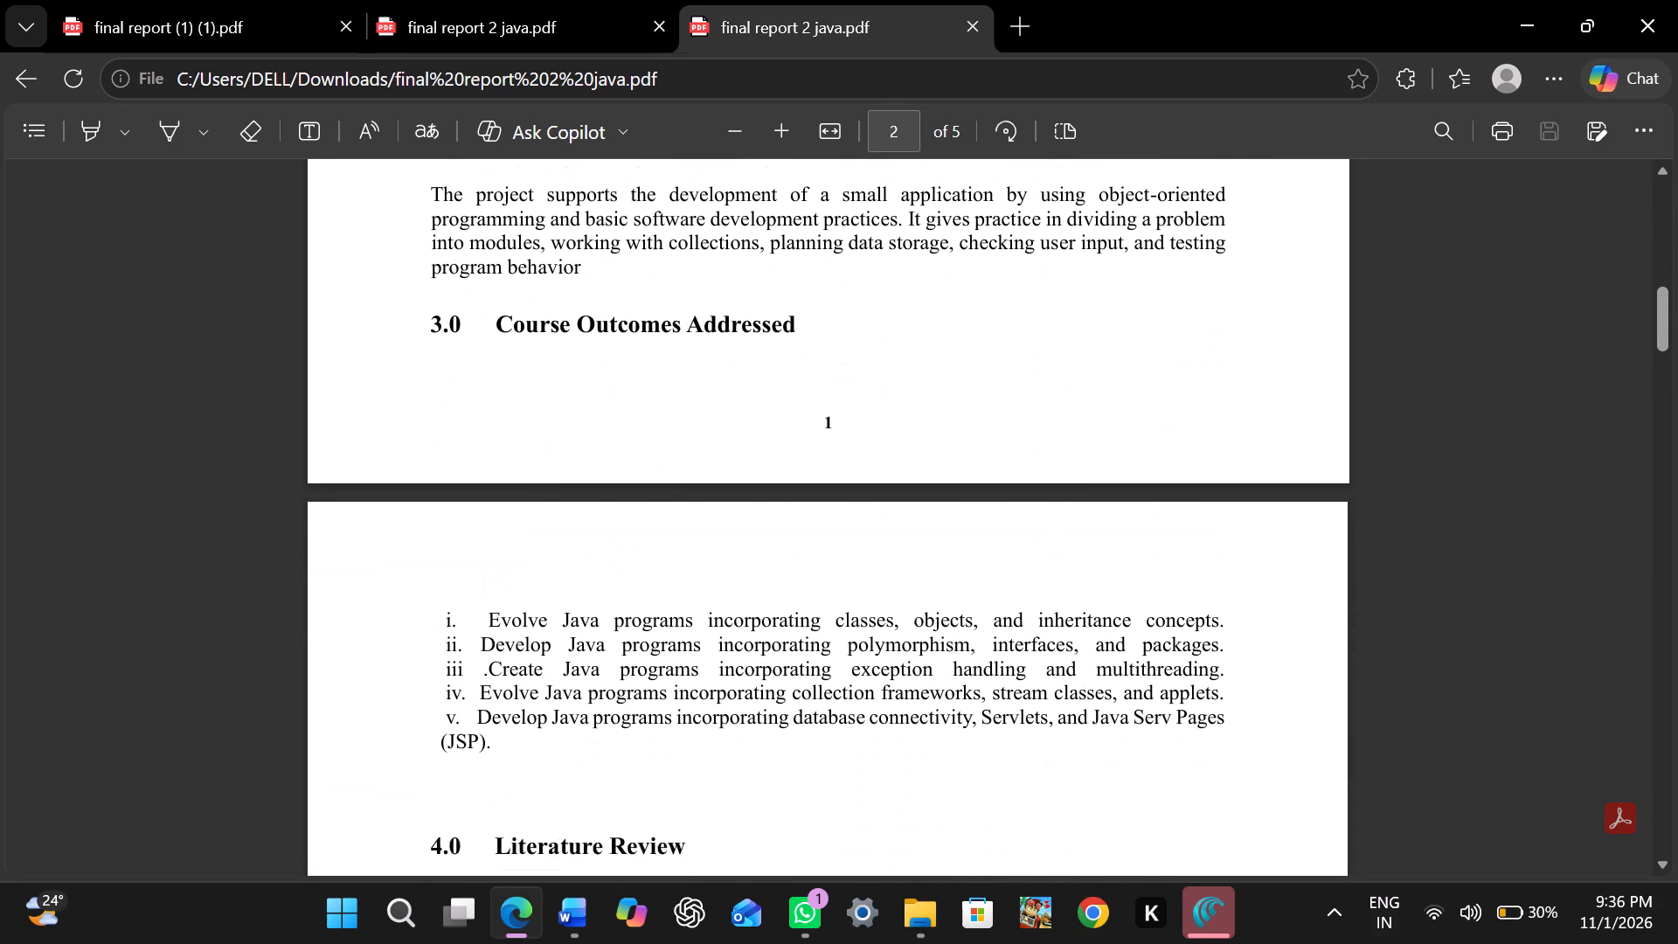
{"action": "scroll", "coordinate": [695, 607], "scroll_direction": "down", "scroll_amount": 4}
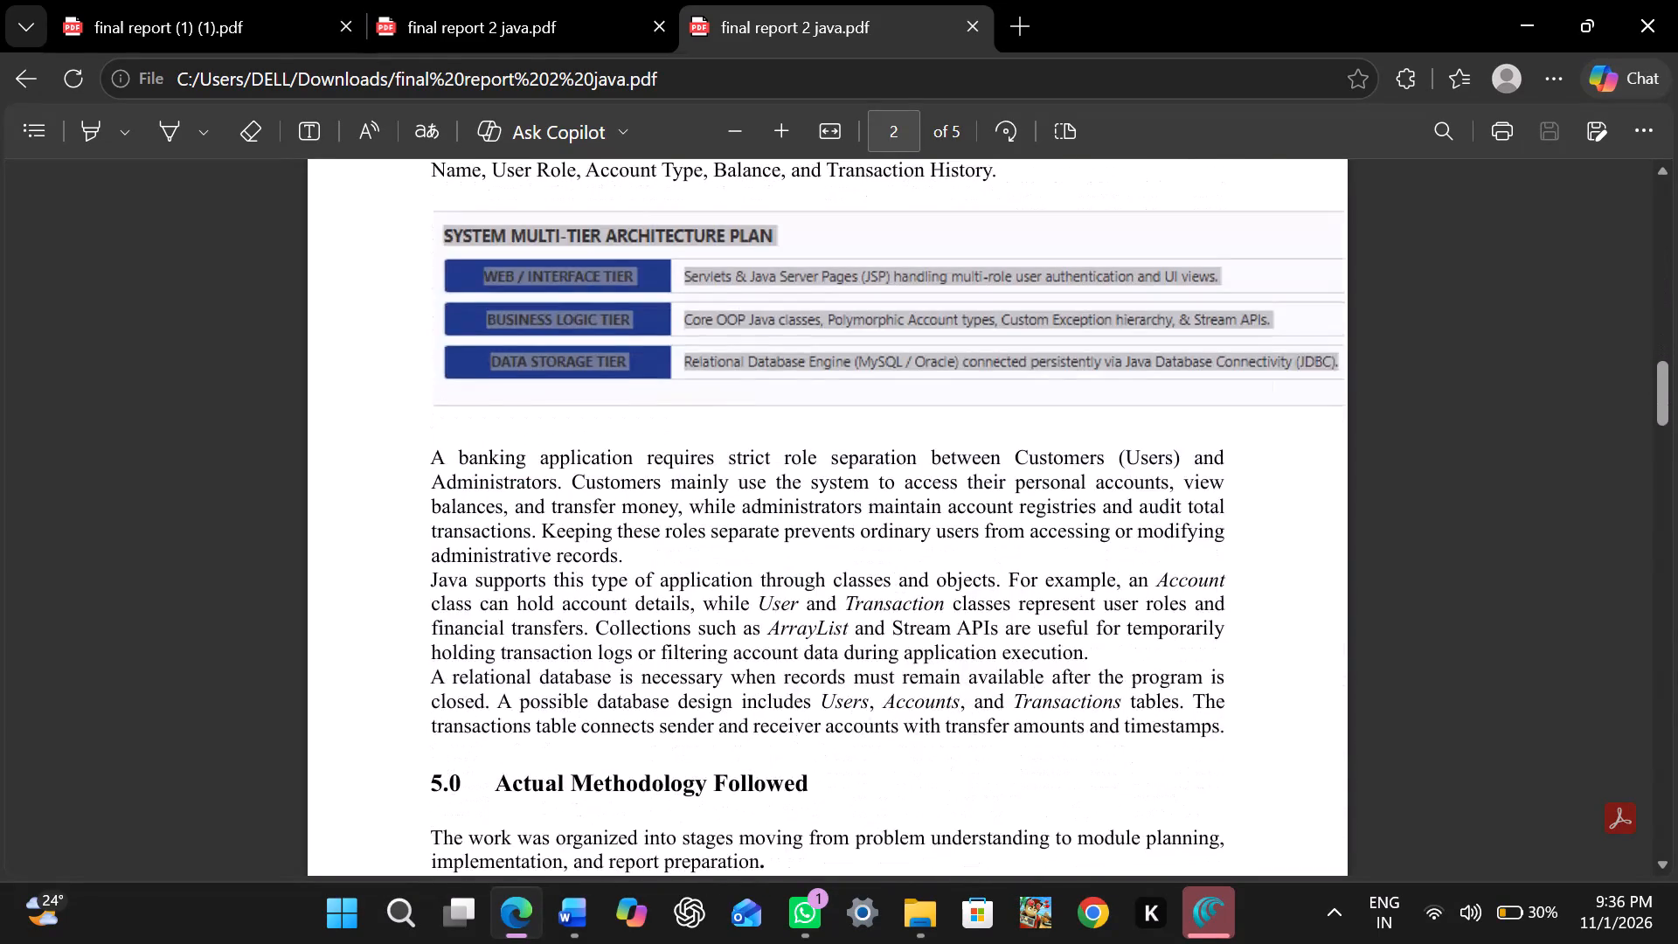
{"action": "scroll", "coordinate": [695, 607], "scroll_direction": "down", "scroll_amount": 5}
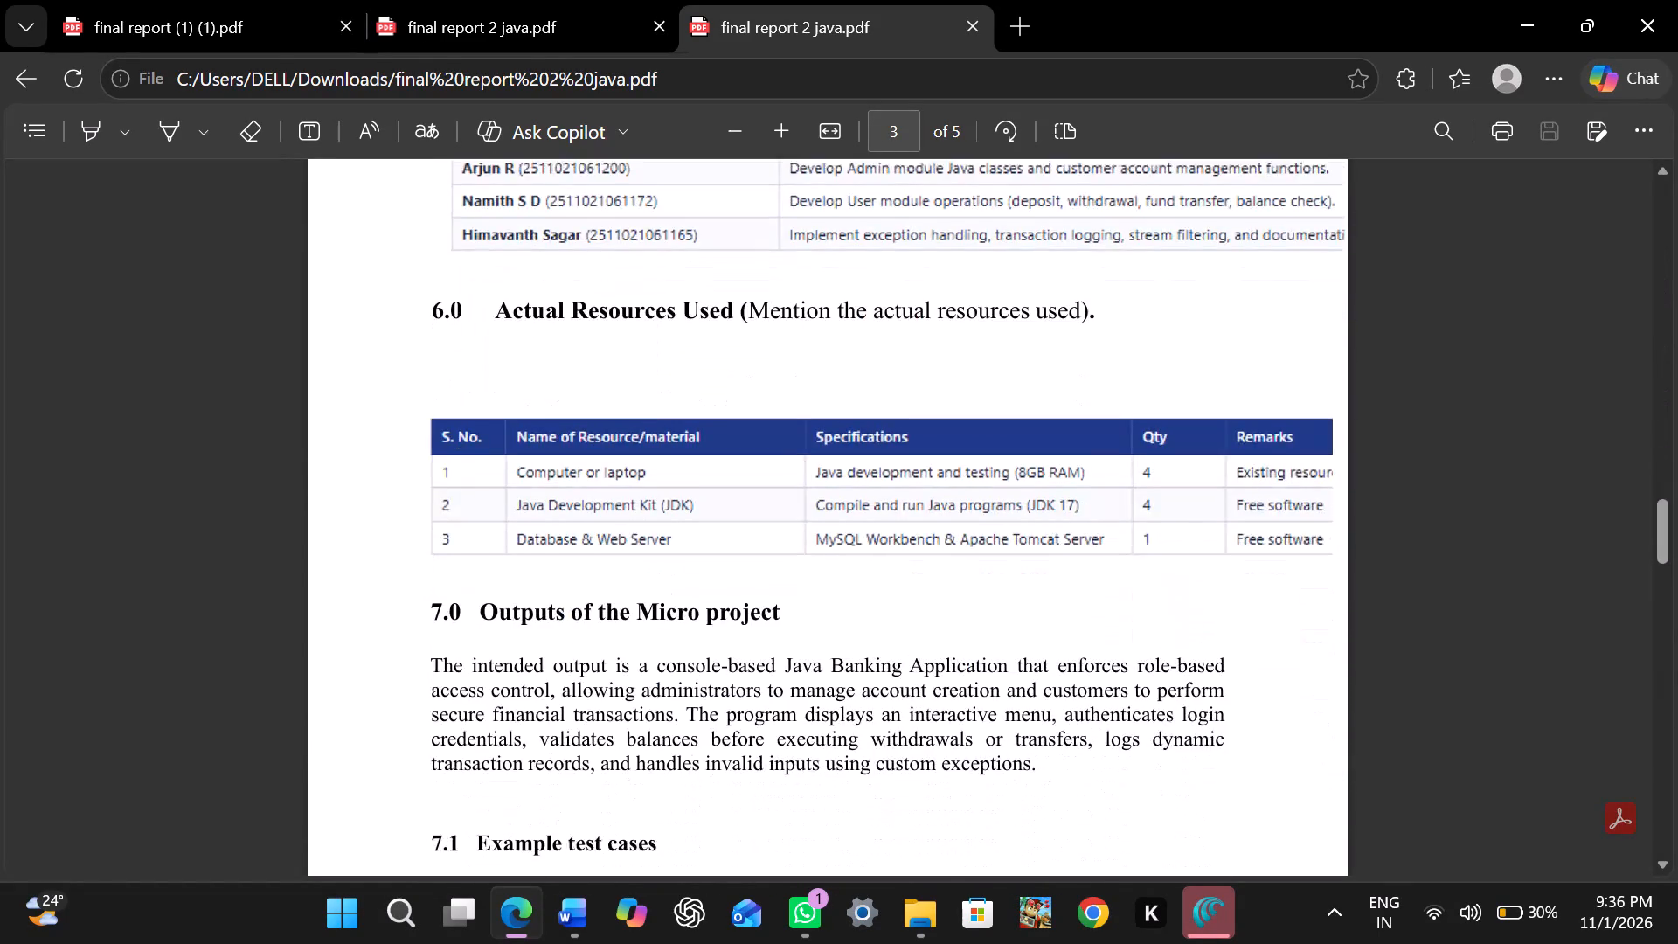
{"action": "scroll", "coordinate": [695, 607], "scroll_direction": "down", "scroll_amount": 2}
{"action": "scroll", "coordinate": [695, 607], "scroll_direction": "up", "scroll_amount": 3}
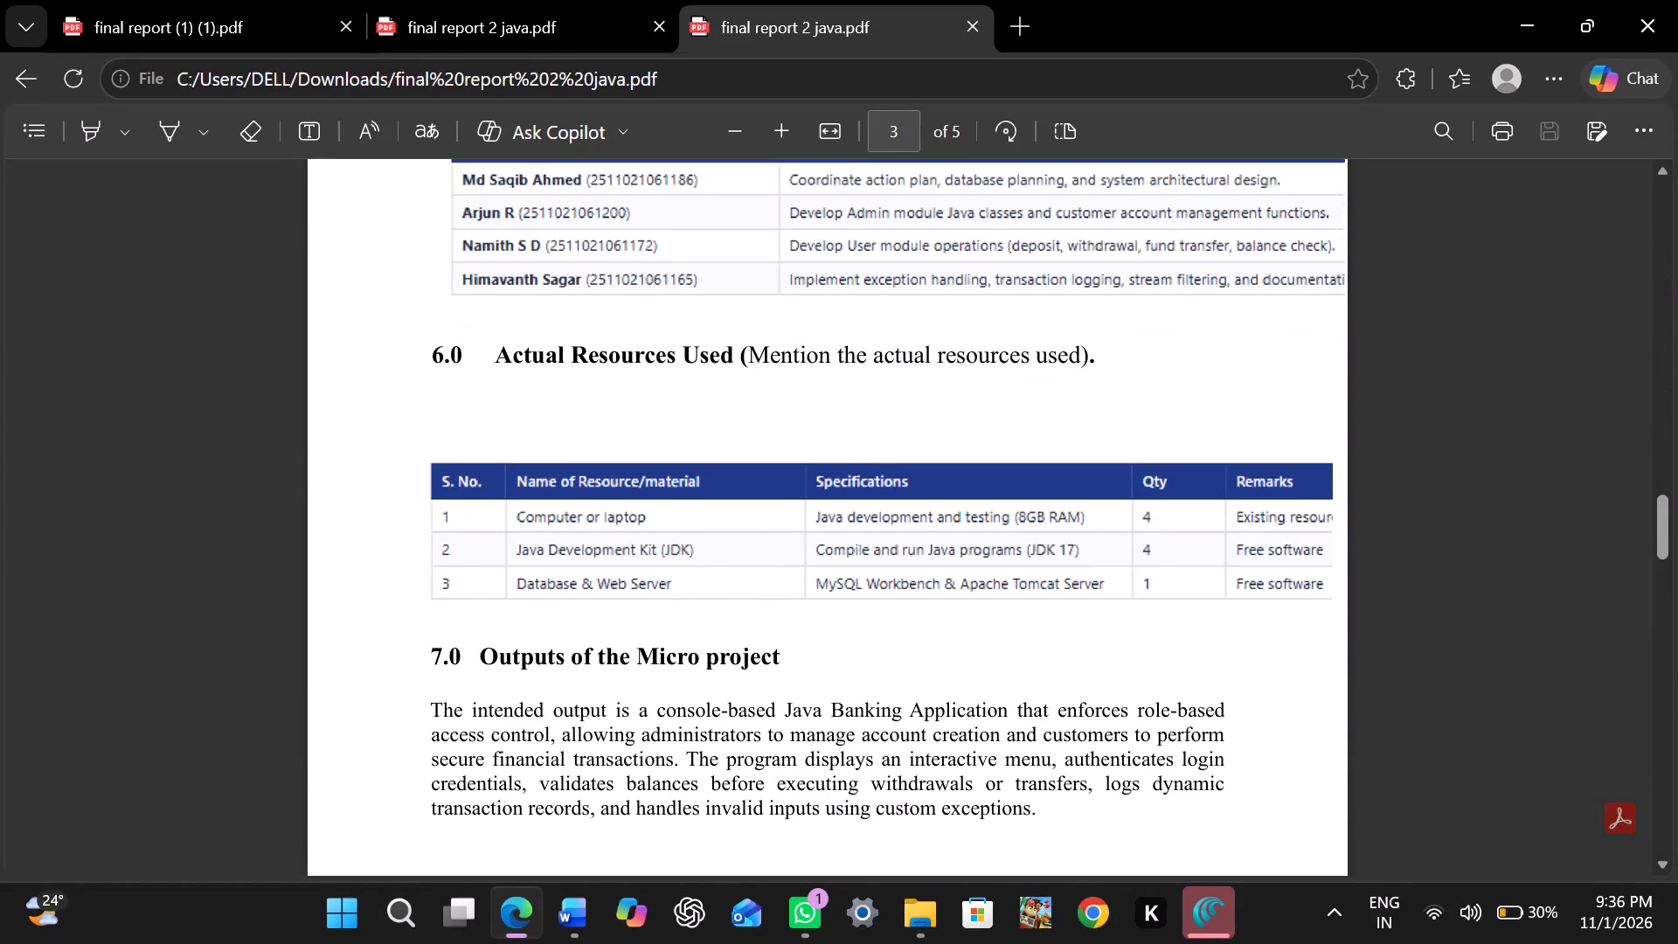
{"action": "scroll", "coordinate": [695, 607], "scroll_direction": "up", "scroll_amount": 1}
{"action": "left_click", "coordinate": [562, 940]}
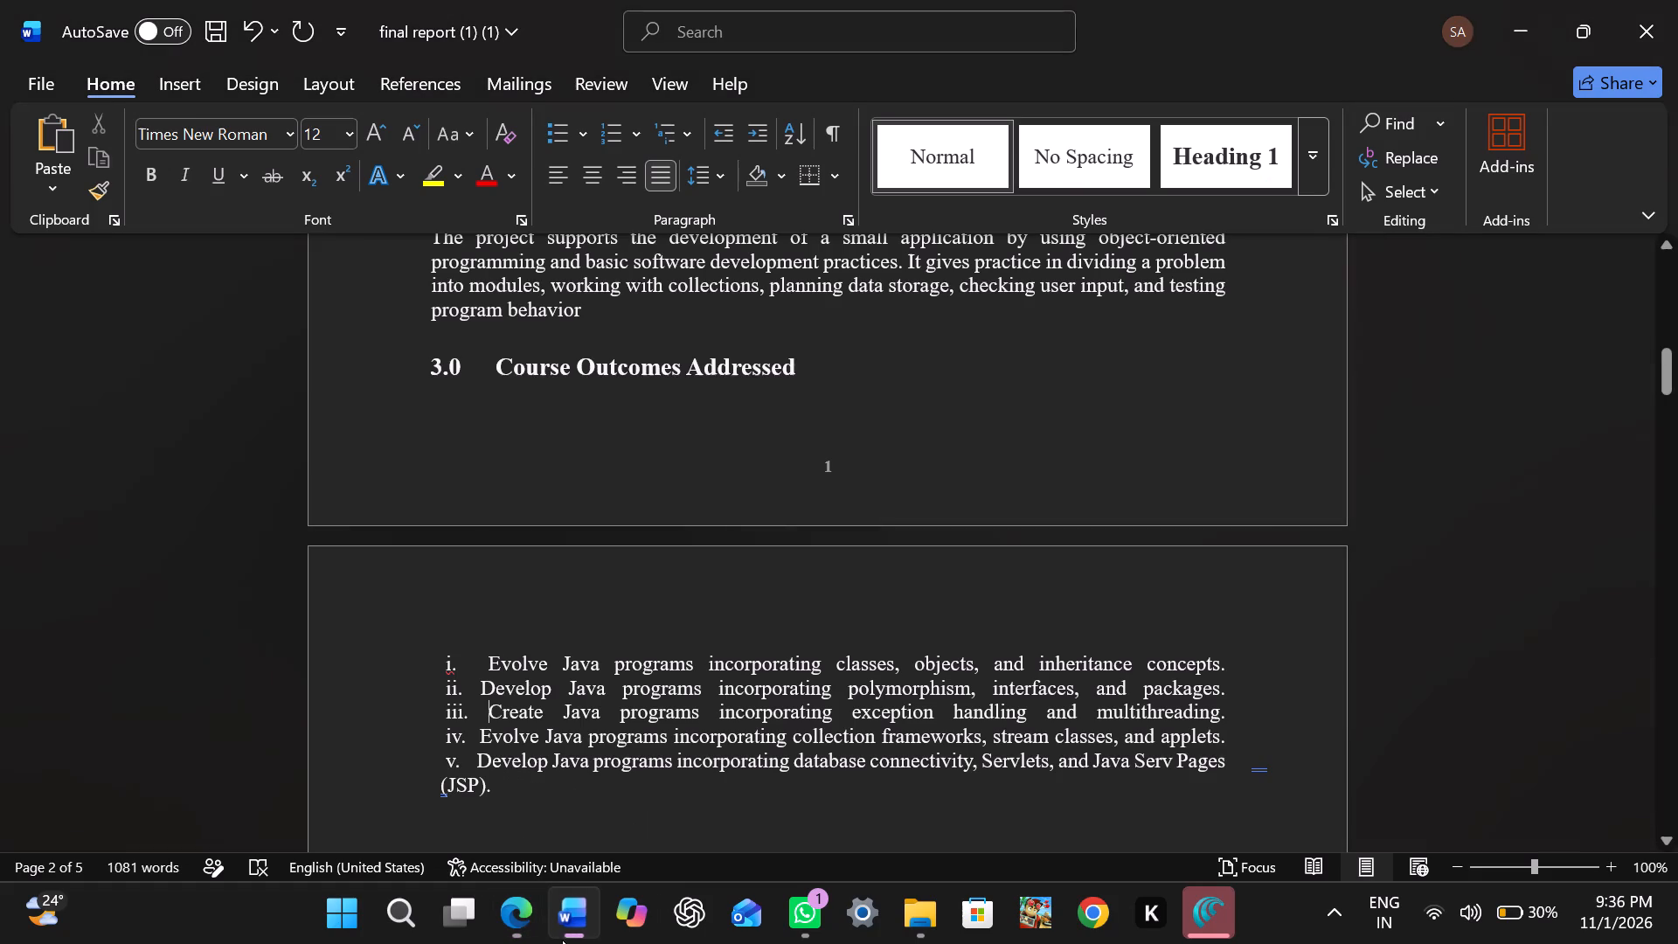
Move the resources table picture up so it sits directly beneath the 6.0 Actual Resources Used heading.
{"action": "scroll", "coordinate": [642, 730], "scroll_direction": "down", "scroll_amount": 6}
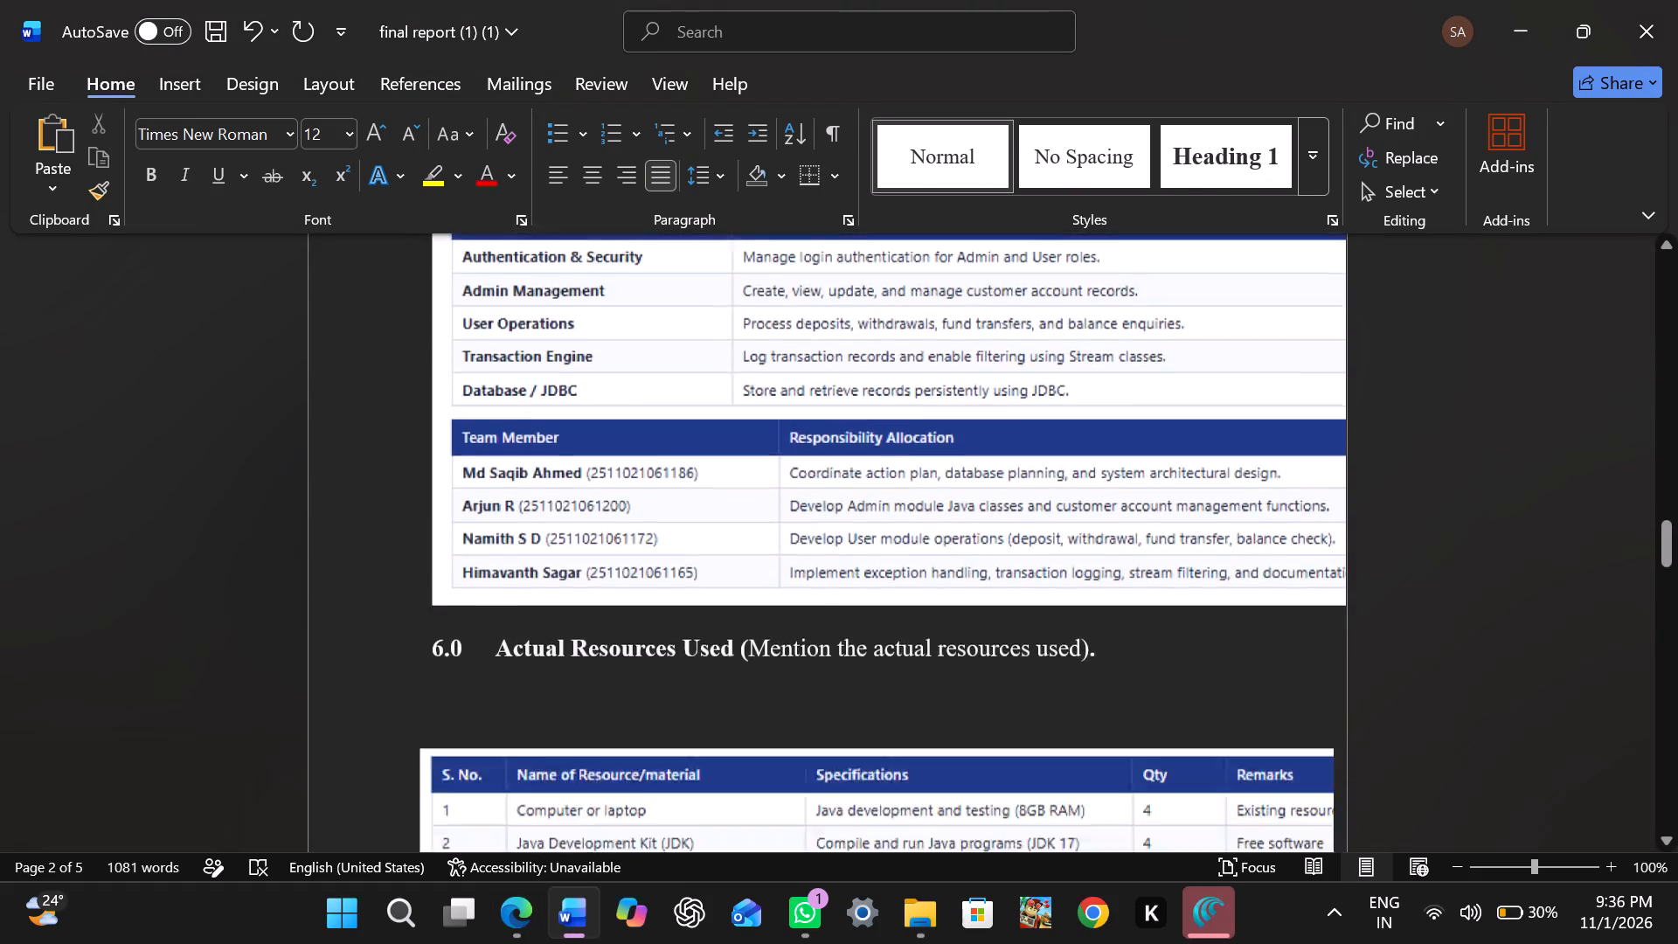
{"action": "scroll", "coordinate": [642, 730], "scroll_direction": "down", "scroll_amount": 1}
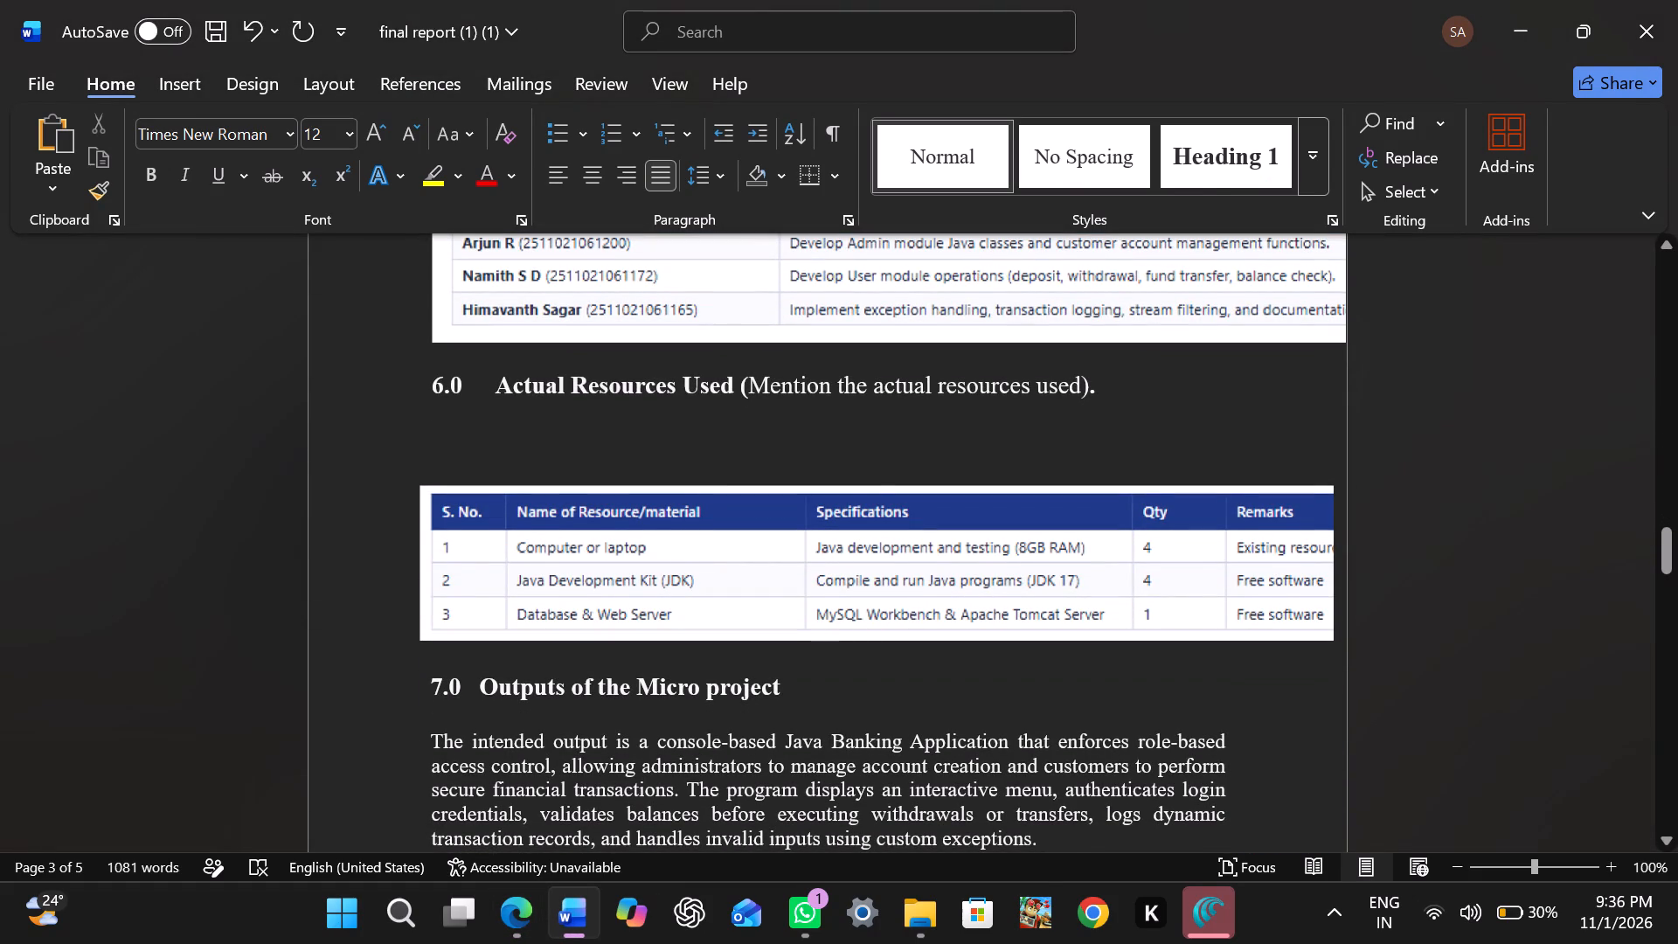
{"action": "left_click_drag", "start_coordinate": [496, 540], "coordinate": [493, 493]}
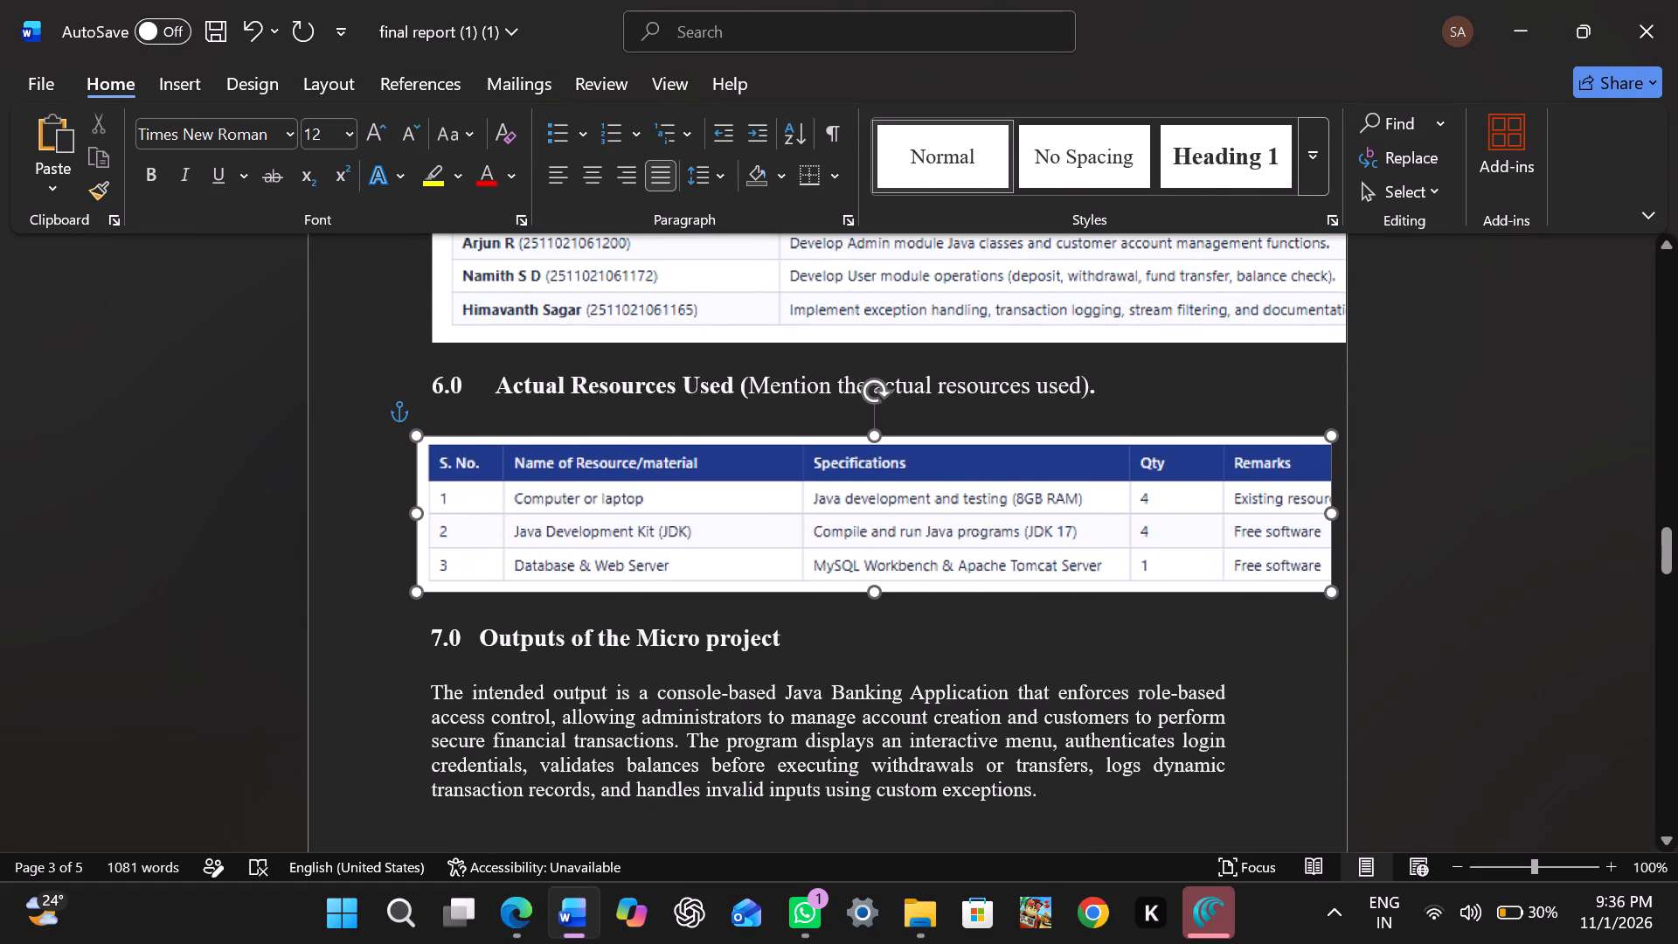
{"action": "left_click_drag", "start_coordinate": [493, 493], "coordinate": [493, 483]}
{"action": "scroll", "coordinate": [440, 687], "scroll_direction": "down", "scroll_amount": 1}
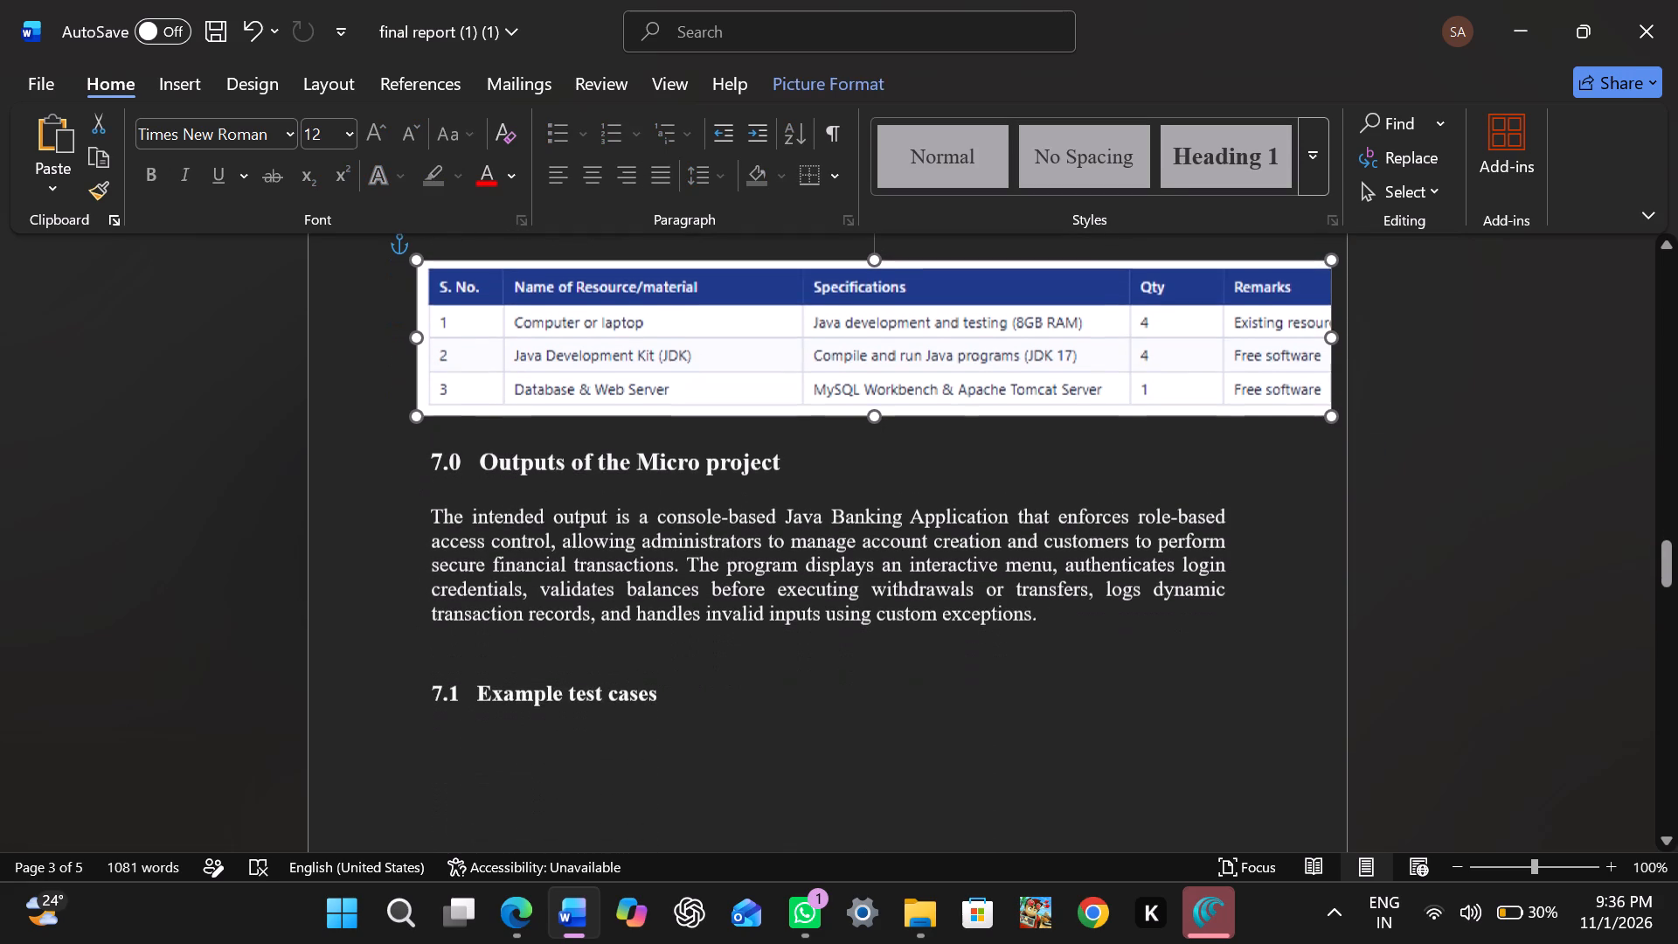
Switch to Edge and review final report 2 java.pdf from Actual Resources Used through the Benefits section.
{"action": "left_click", "coordinate": [533, 927]}
{"action": "scroll", "coordinate": [687, 716], "scroll_direction": "down", "scroll_amount": 1}
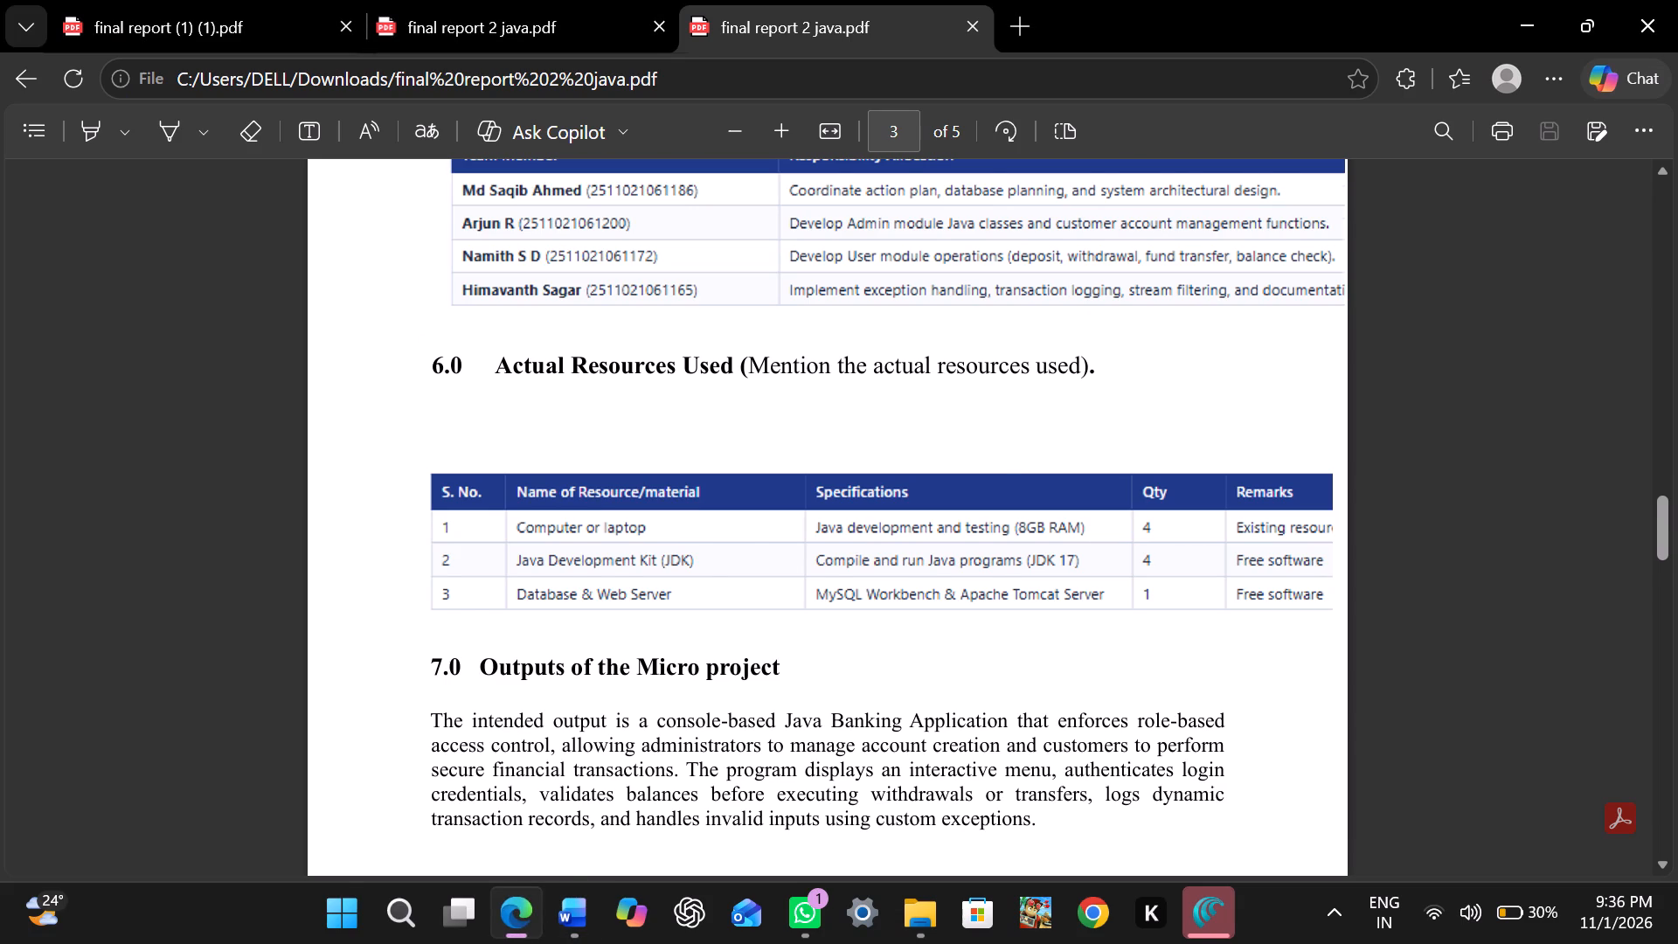
{"action": "scroll", "coordinate": [687, 716], "scroll_direction": "down", "scroll_amount": 5}
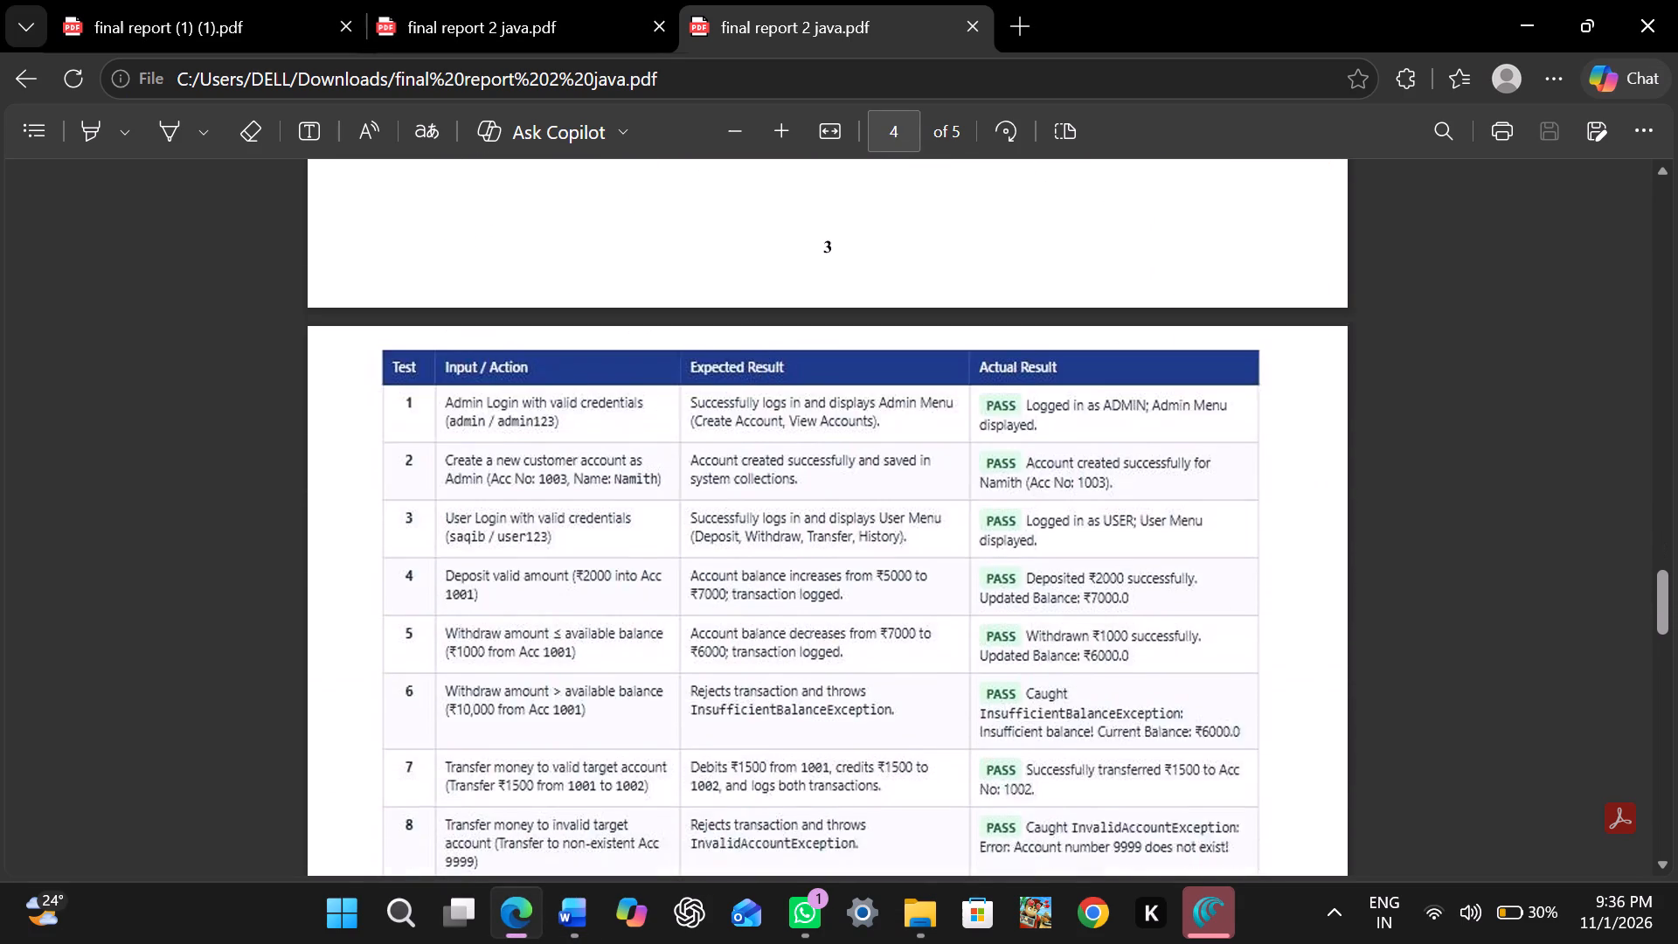
{"action": "scroll", "coordinate": [687, 716], "scroll_direction": "down", "scroll_amount": 6}
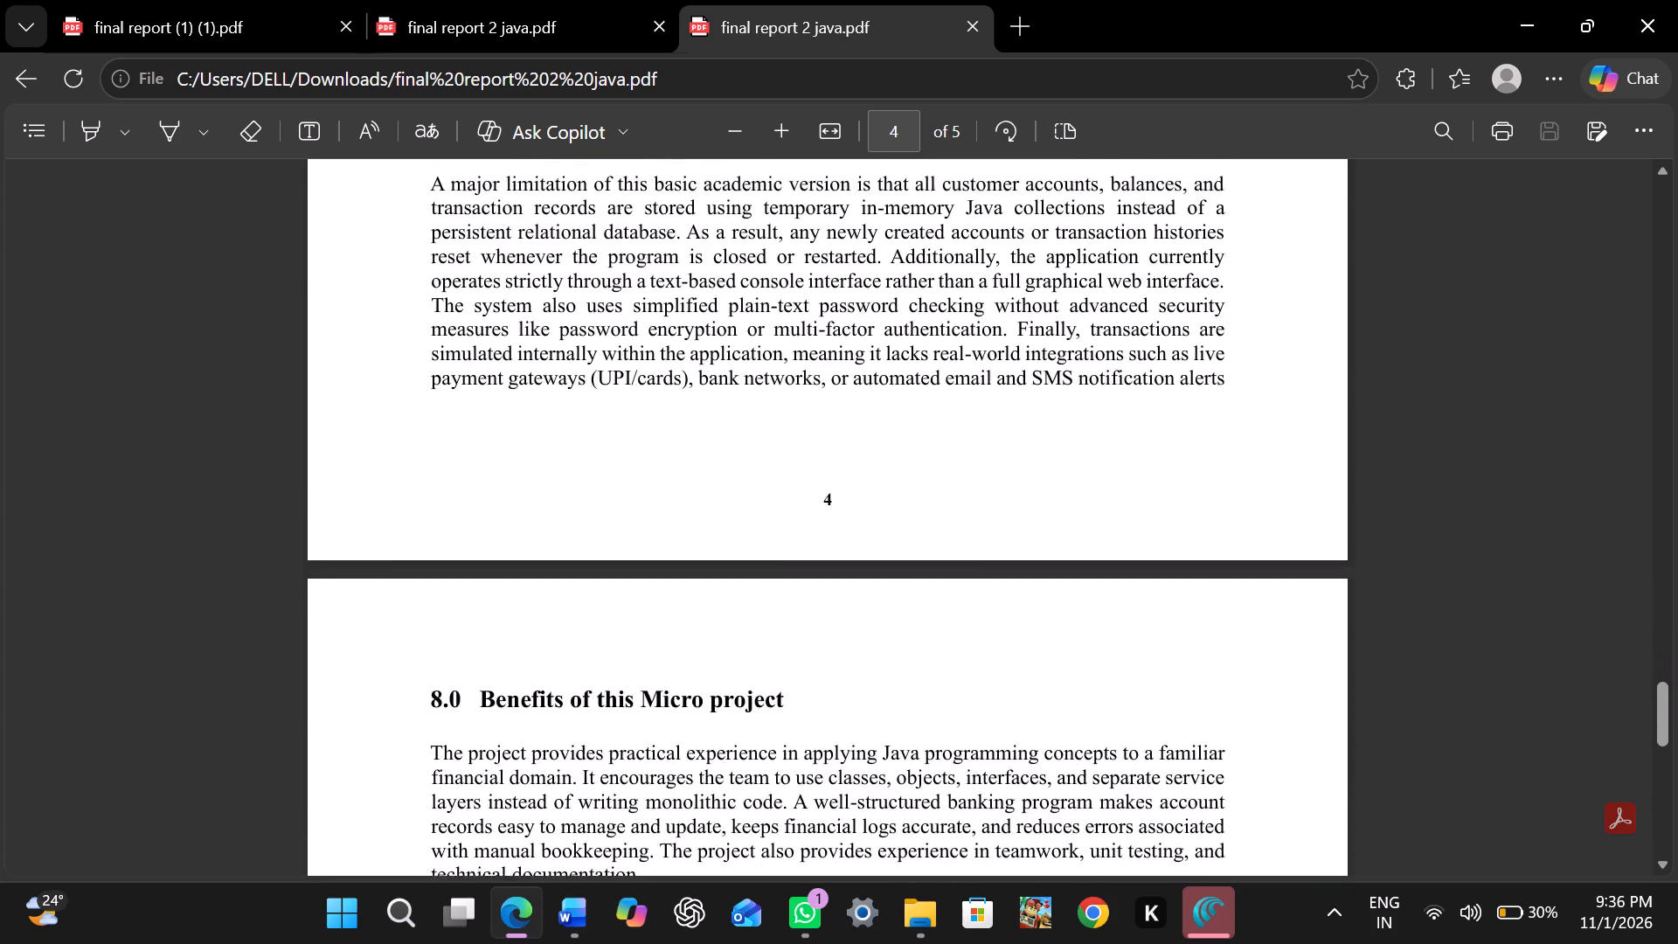
{"action": "scroll", "coordinate": [687, 716], "scroll_direction": "down", "scroll_amount": 3}
{"action": "scroll", "coordinate": [687, 716], "scroll_direction": "up", "scroll_amount": 6}
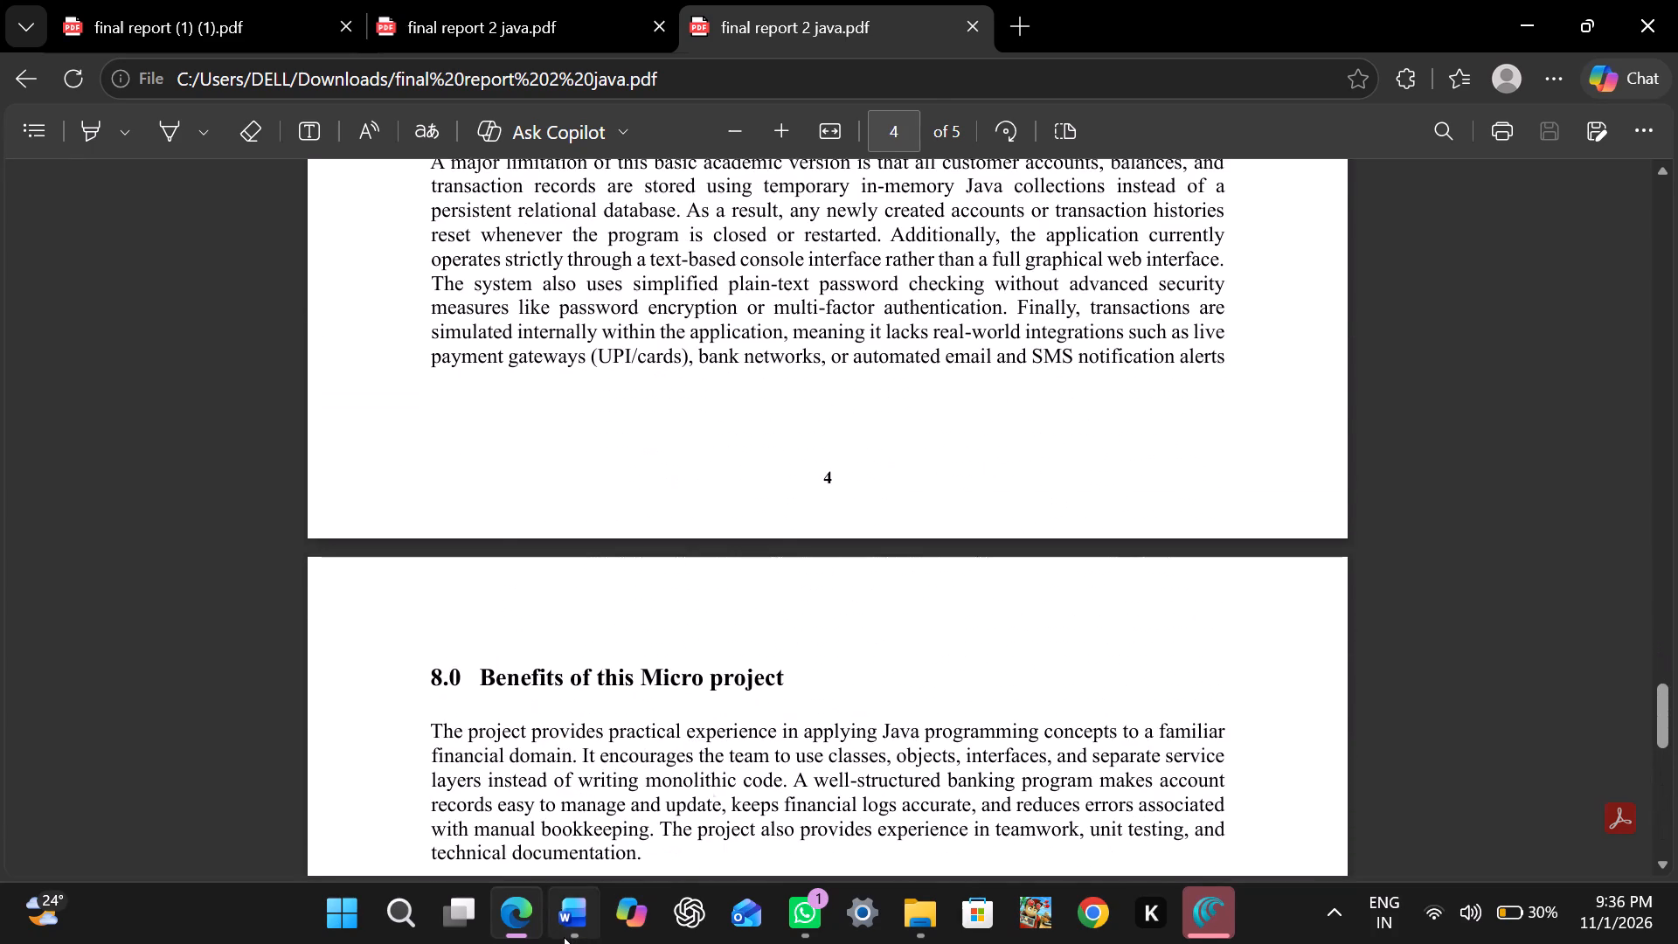
Back in Word, save a copy of the report in the Downloads folder as a PDF named final report 2.
{"action": "left_click", "coordinate": [564, 937]}
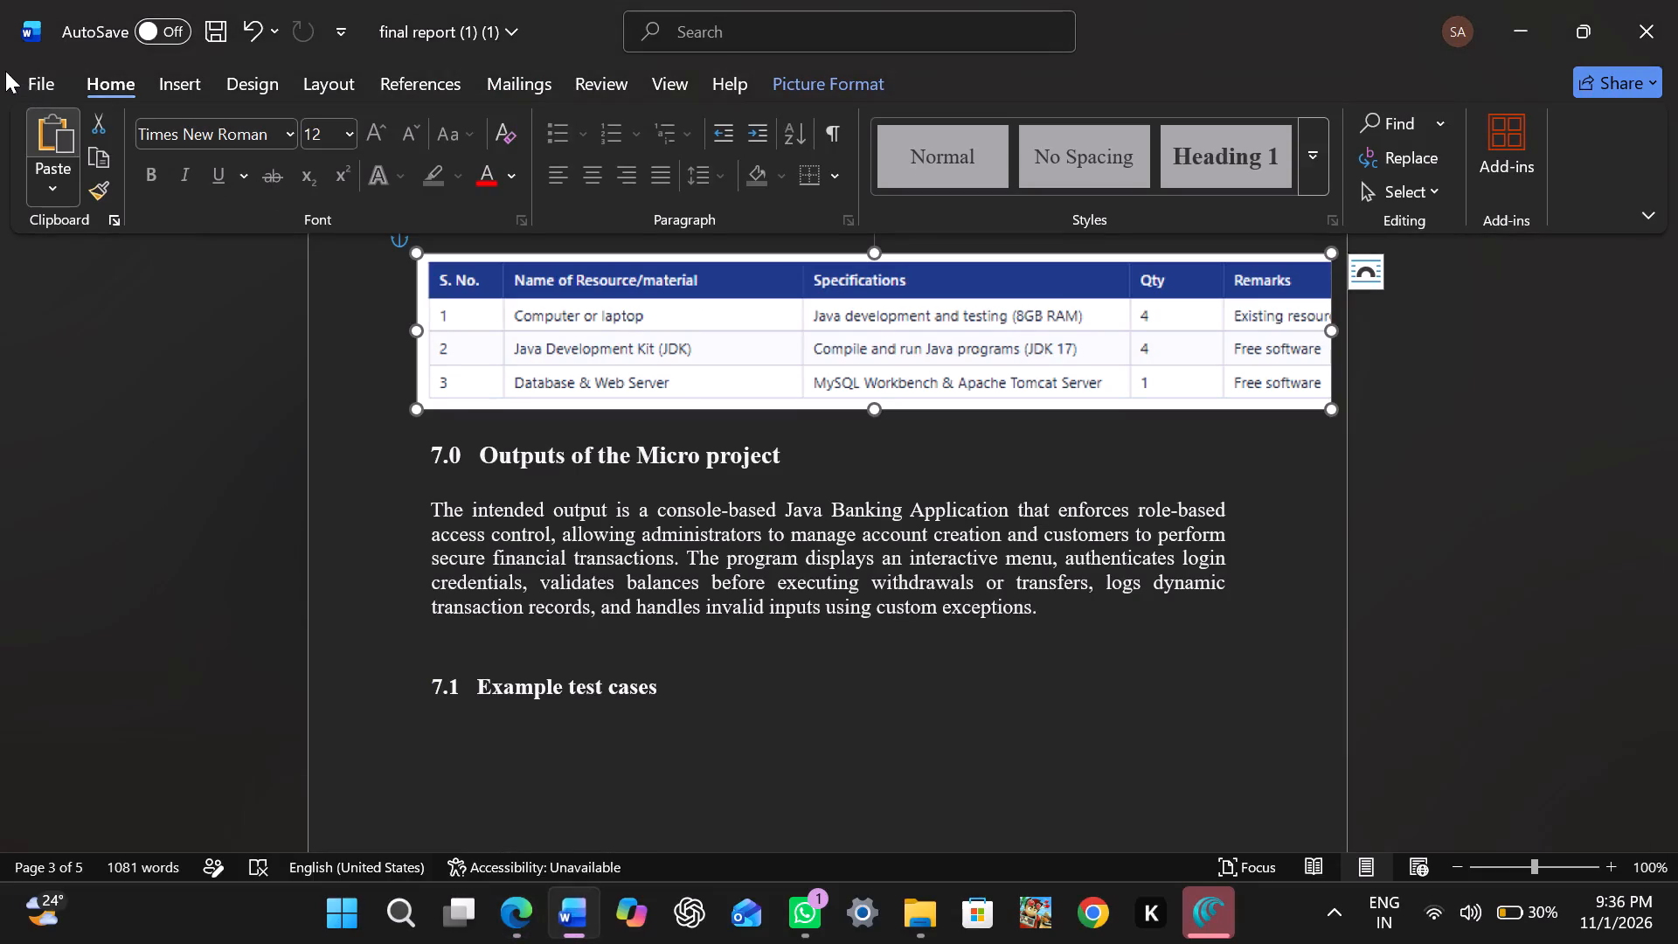
{"action": "left_click", "coordinate": [27, 82]}
{"action": "left_click", "coordinate": [93, 426]}
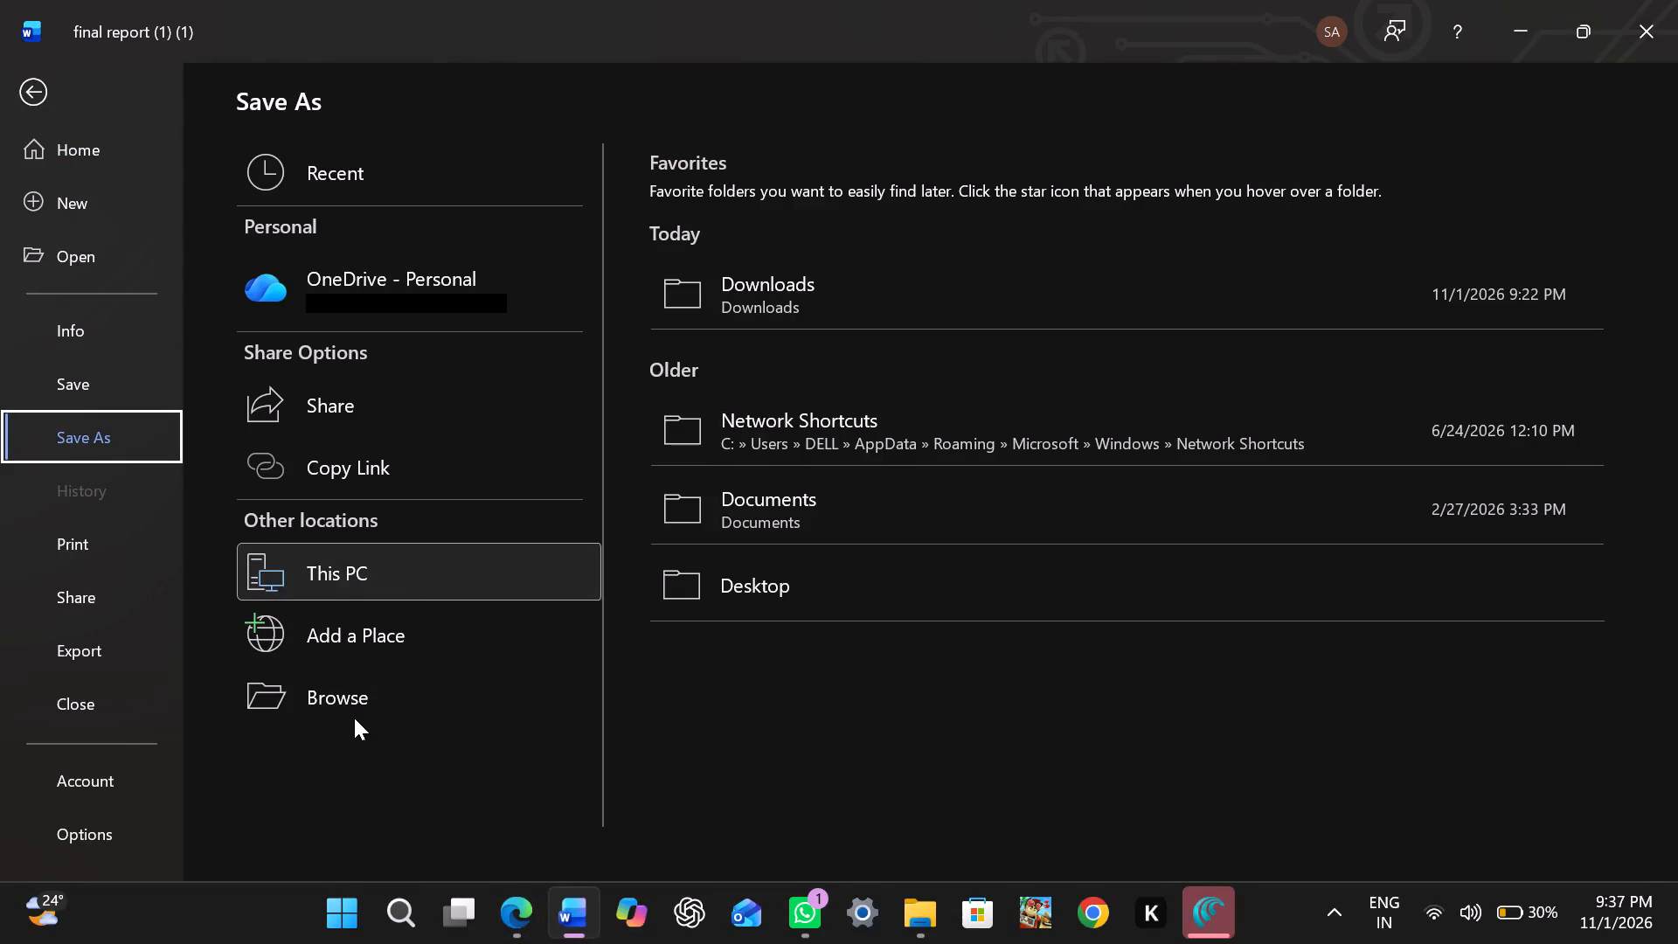
{"action": "double_click", "coordinate": [392, 573]}
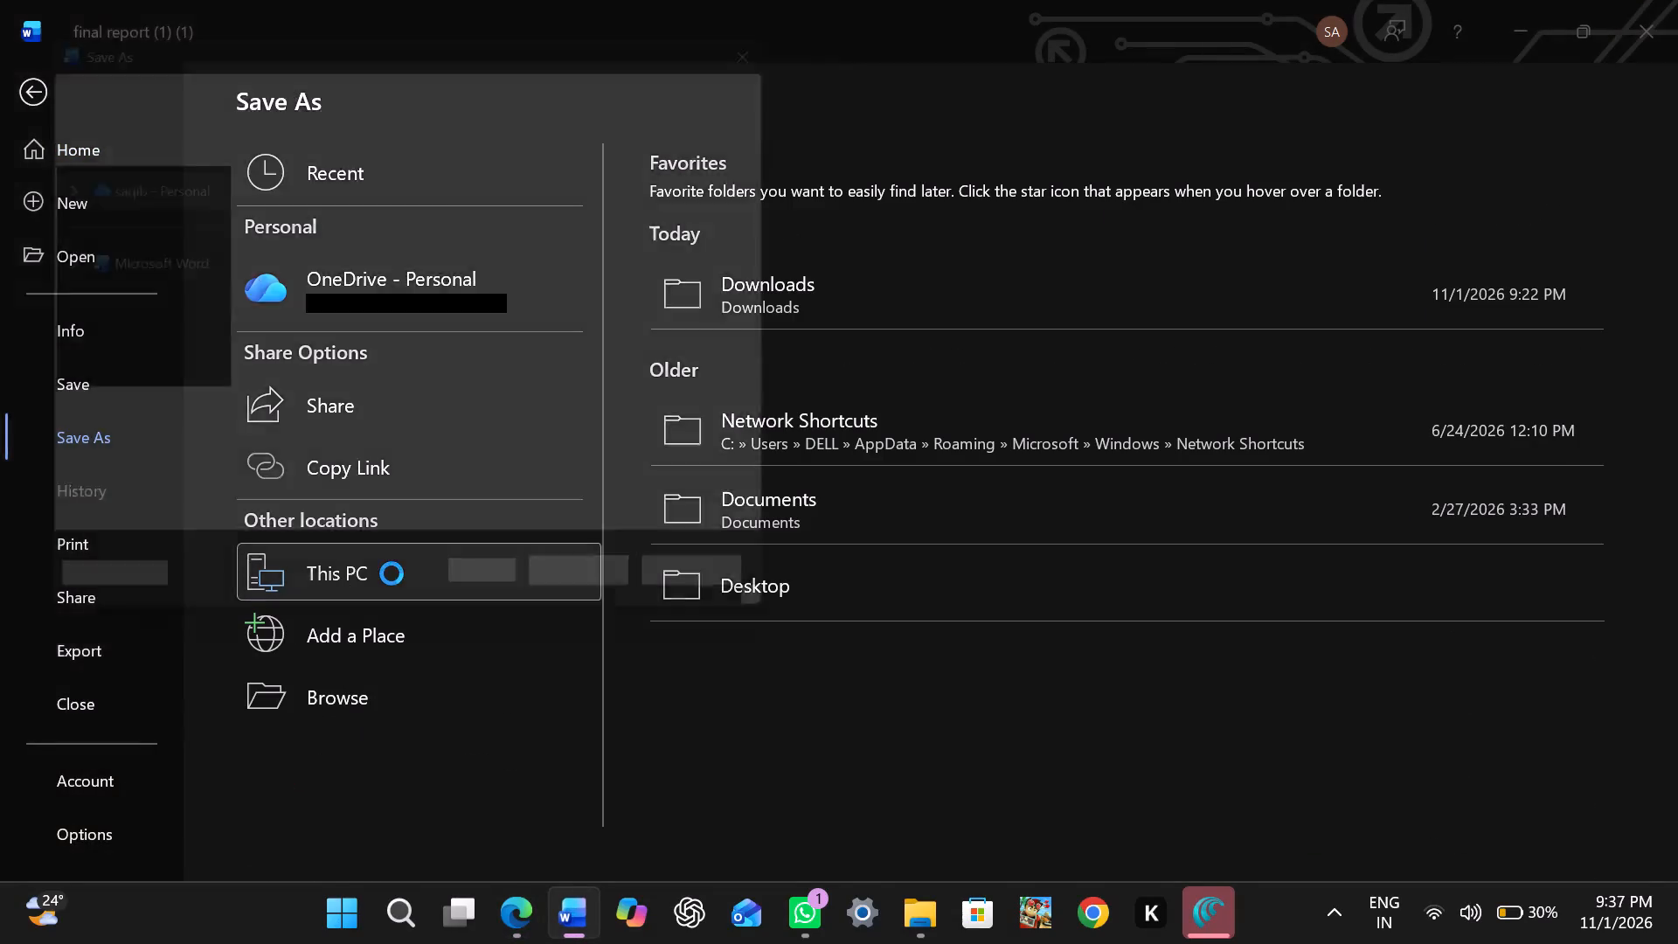
{"action": "double_click", "coordinate": [334, 420]}
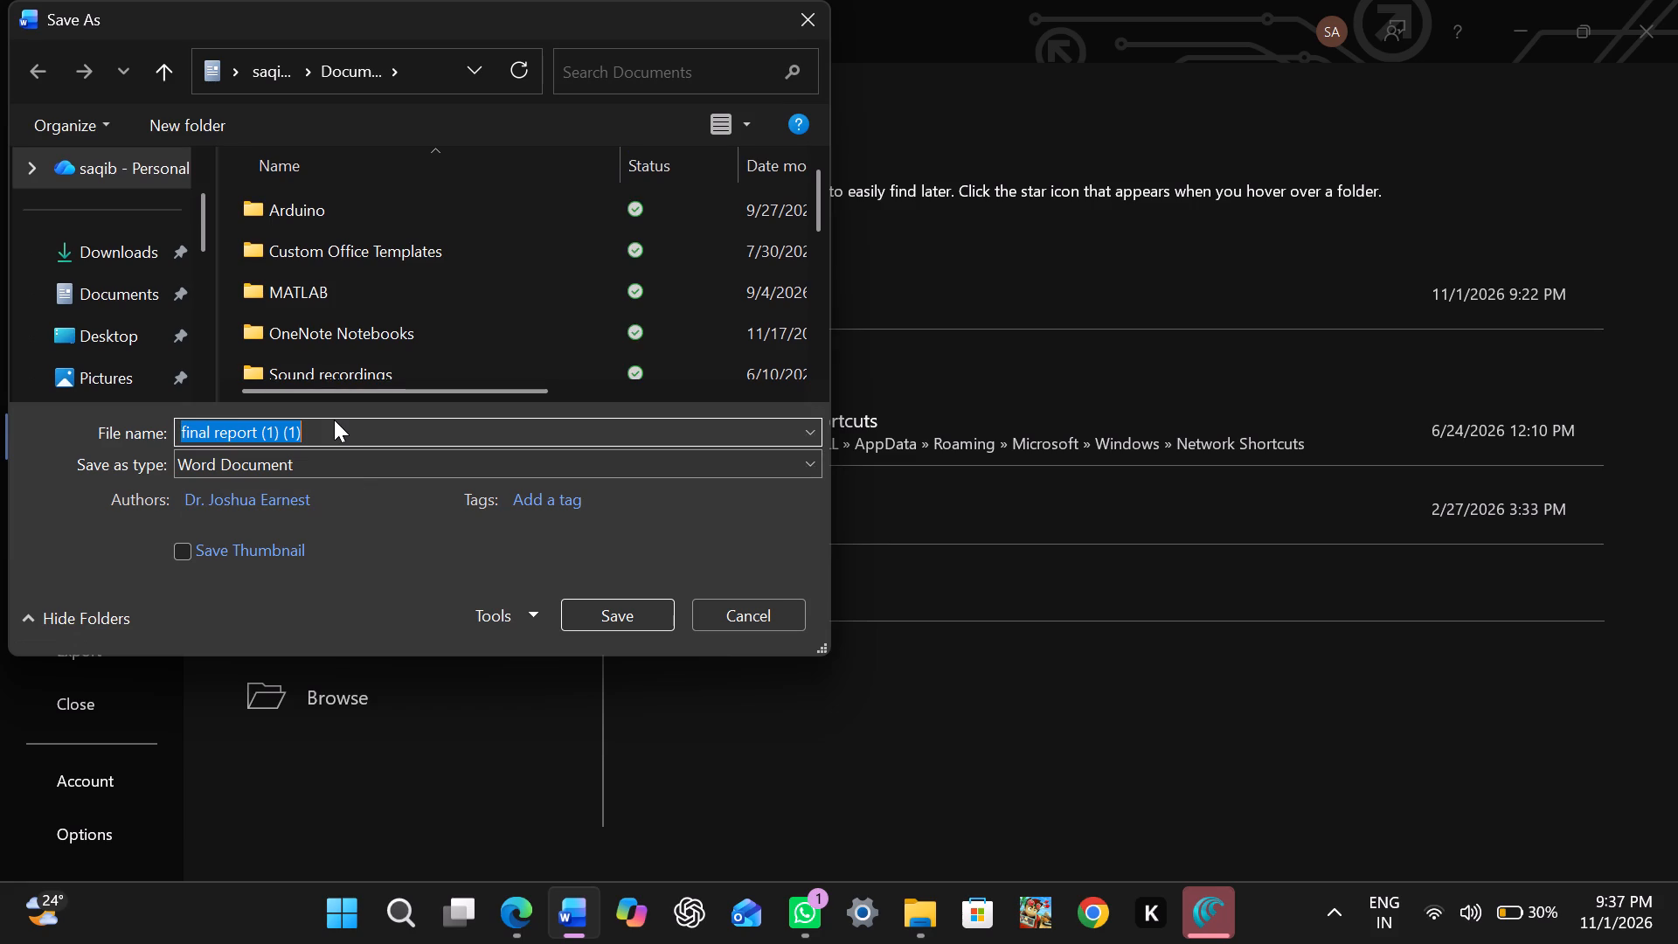
{"action": "left_click_drag", "start_coordinate": [334, 420], "coordinate": [335, 431]}
{"action": "left_click", "coordinate": [335, 431]}
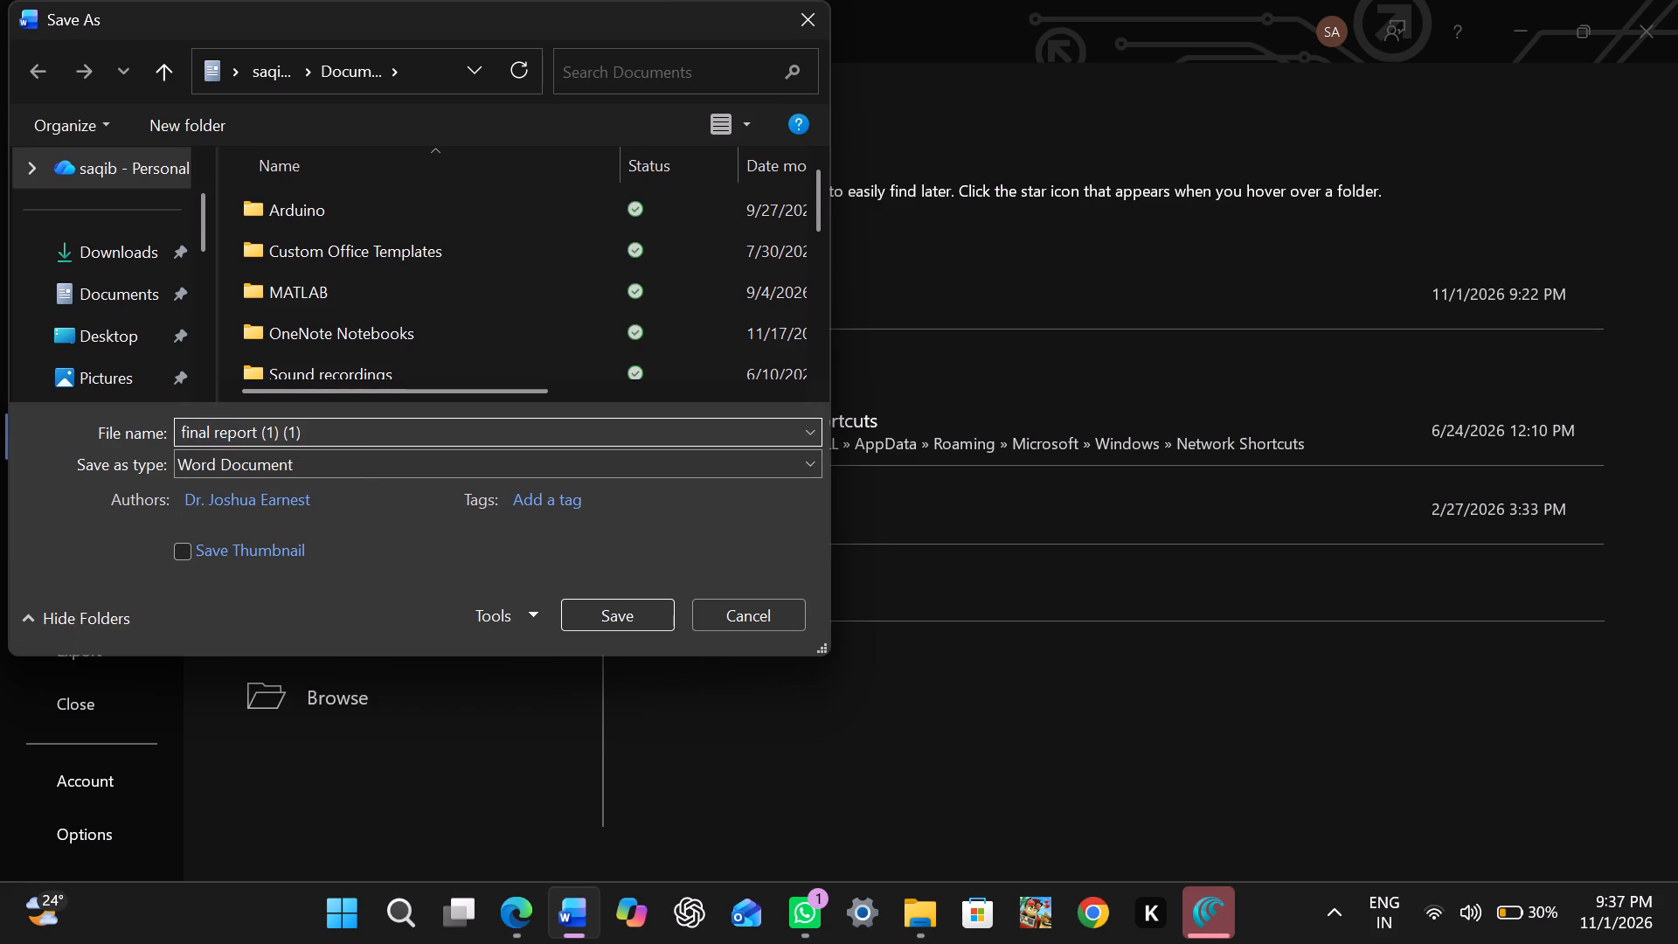
{"action": "key", "text": "BackSpace"}
{"action": "key", "text": "BackSpace"}
{"action": "key", "text": "BackSpace"}
{"action": "key", "text": "BackSpace"}
{"action": "key", "text": "BackSpace"}
{"action": "key", "text": "BackSpace"}
{"action": "key", "text": "BackSpace"}
{"action": "key", "text": "BackSpace"}
{"action": "key", "text": "space"}
{"action": "type", "text": "2"}
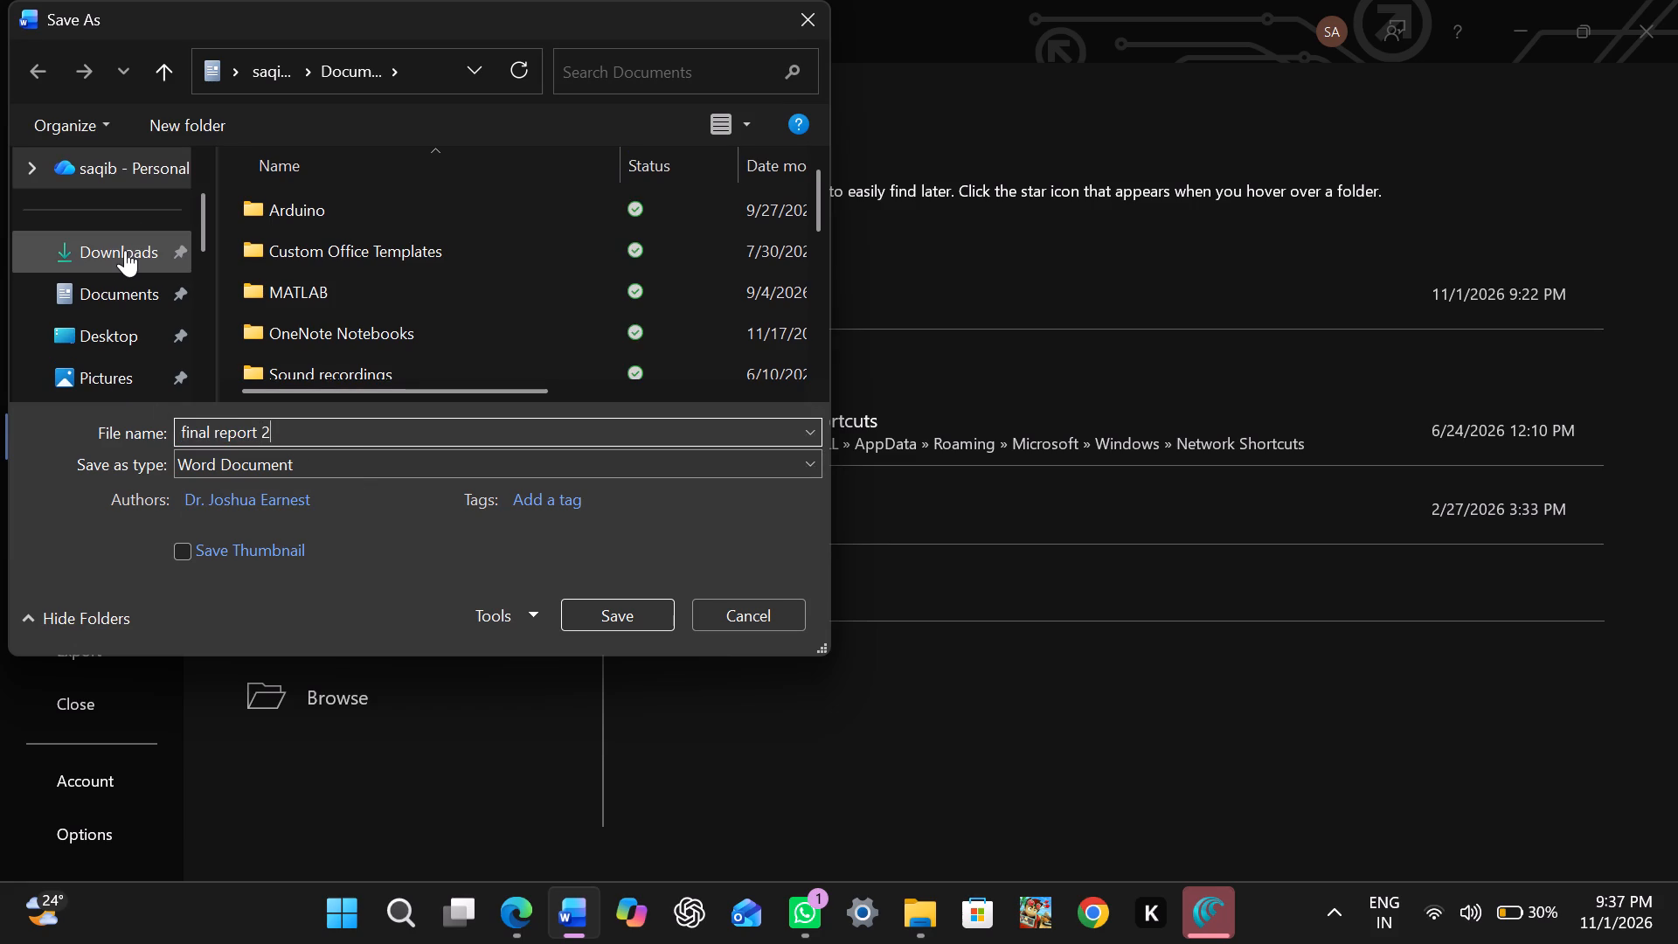
{"action": "left_click", "coordinate": [125, 250]}
{"action": "left_click", "coordinate": [369, 466]}
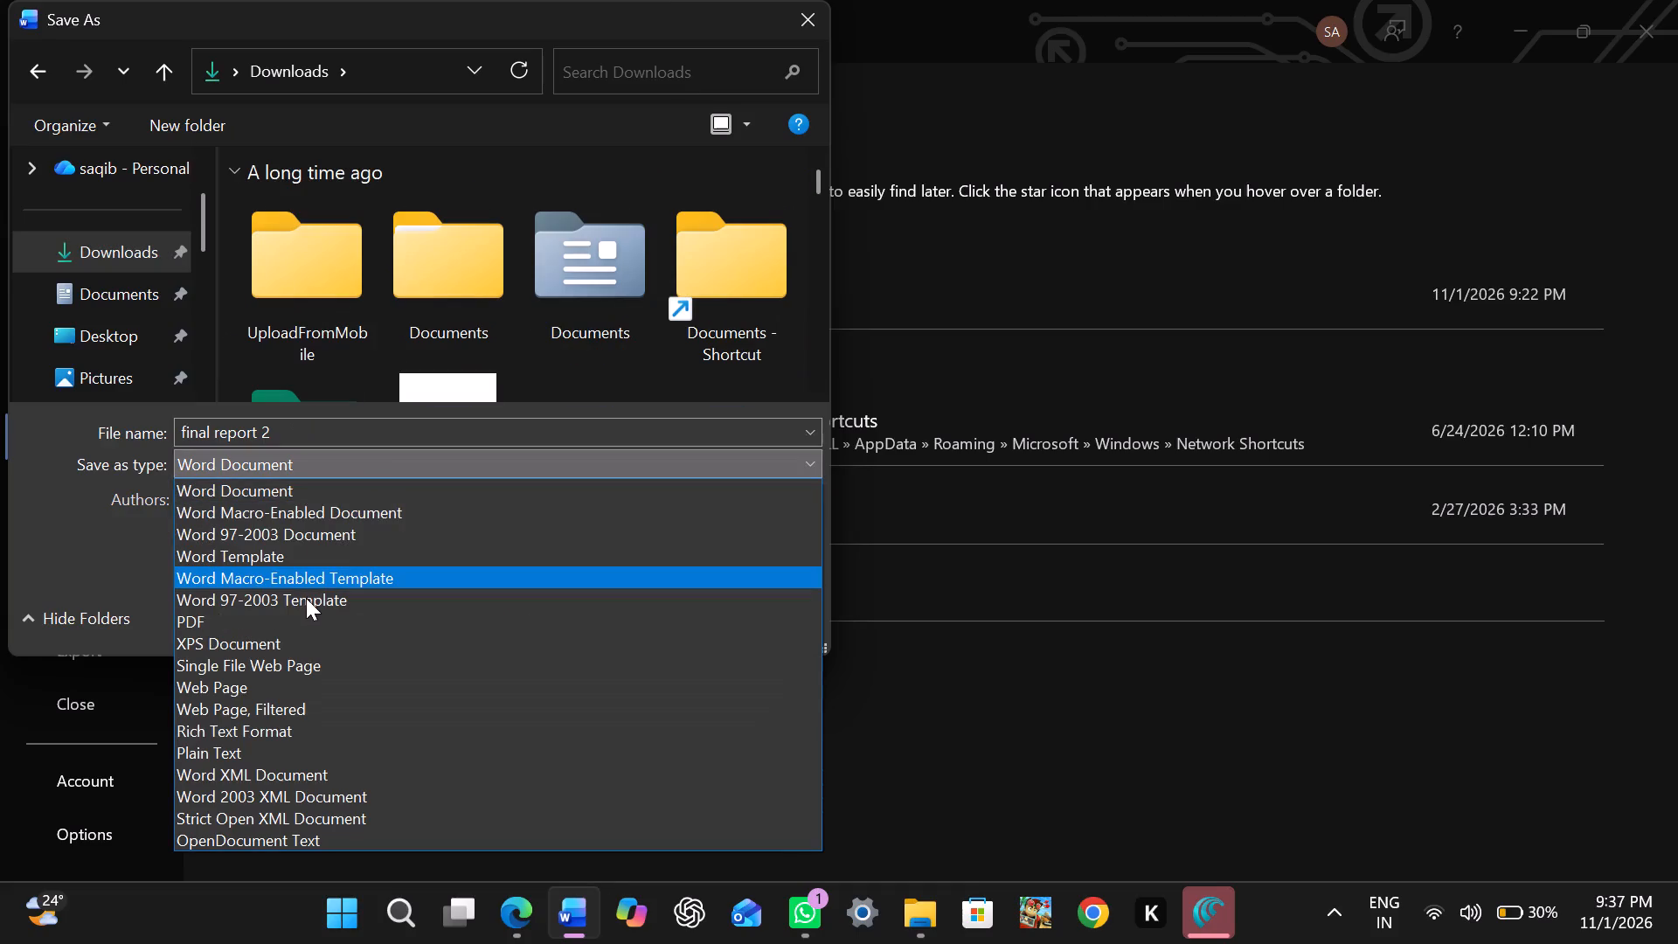
{"action": "left_click", "coordinate": [305, 617]}
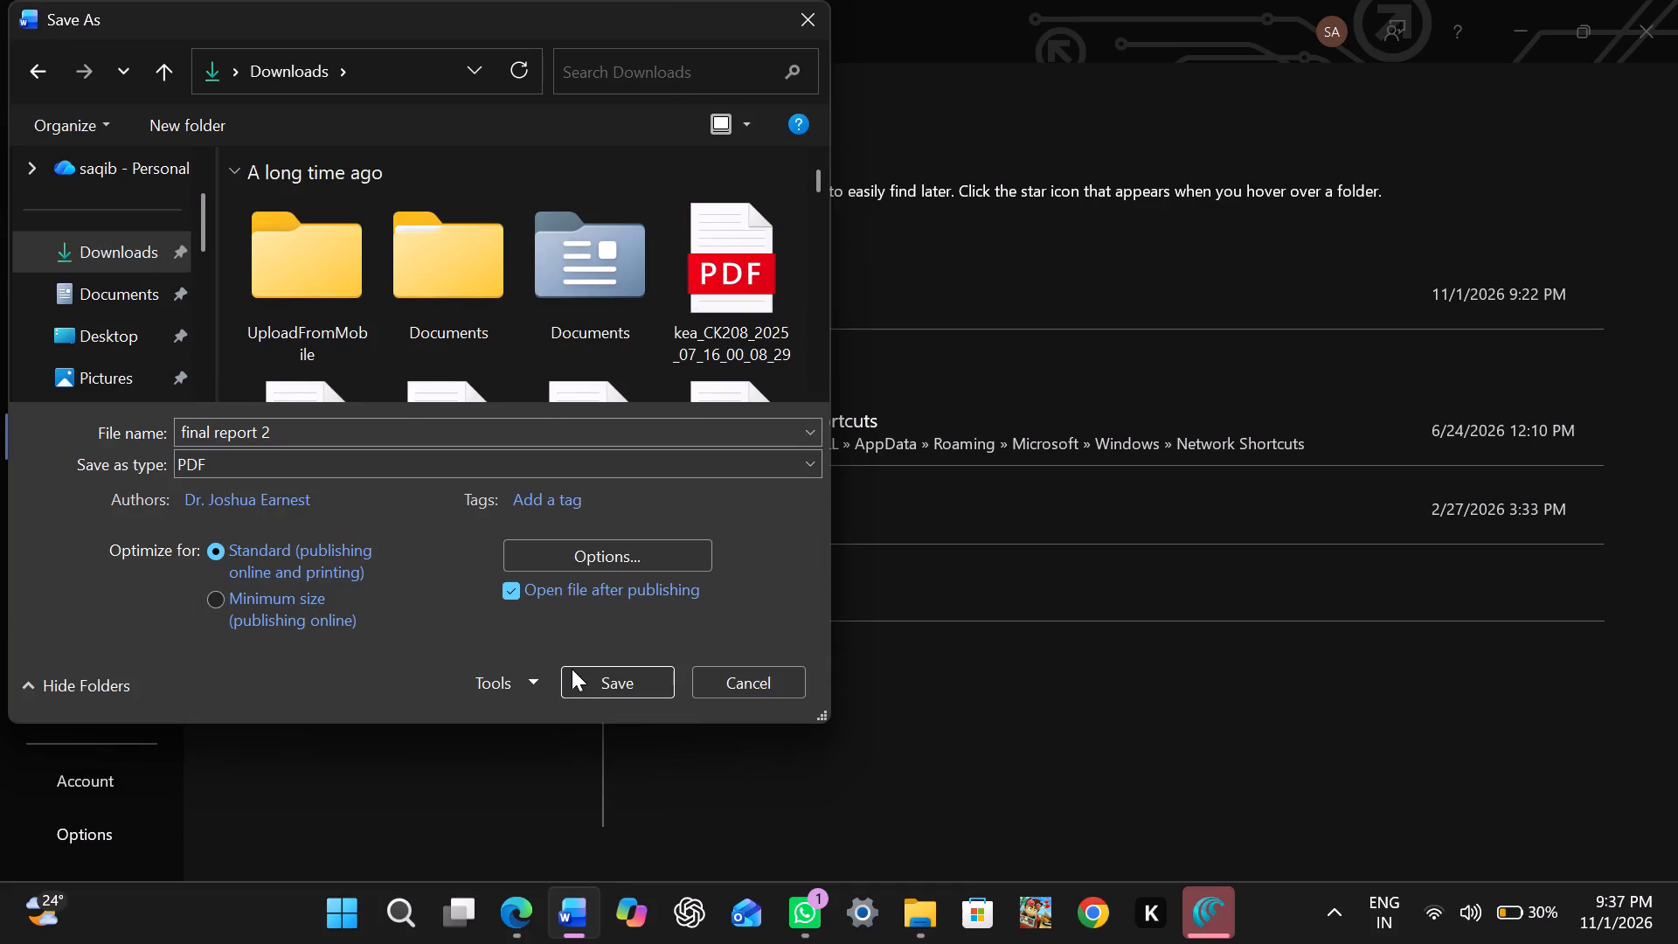
{"action": "left_click", "coordinate": [578, 670]}
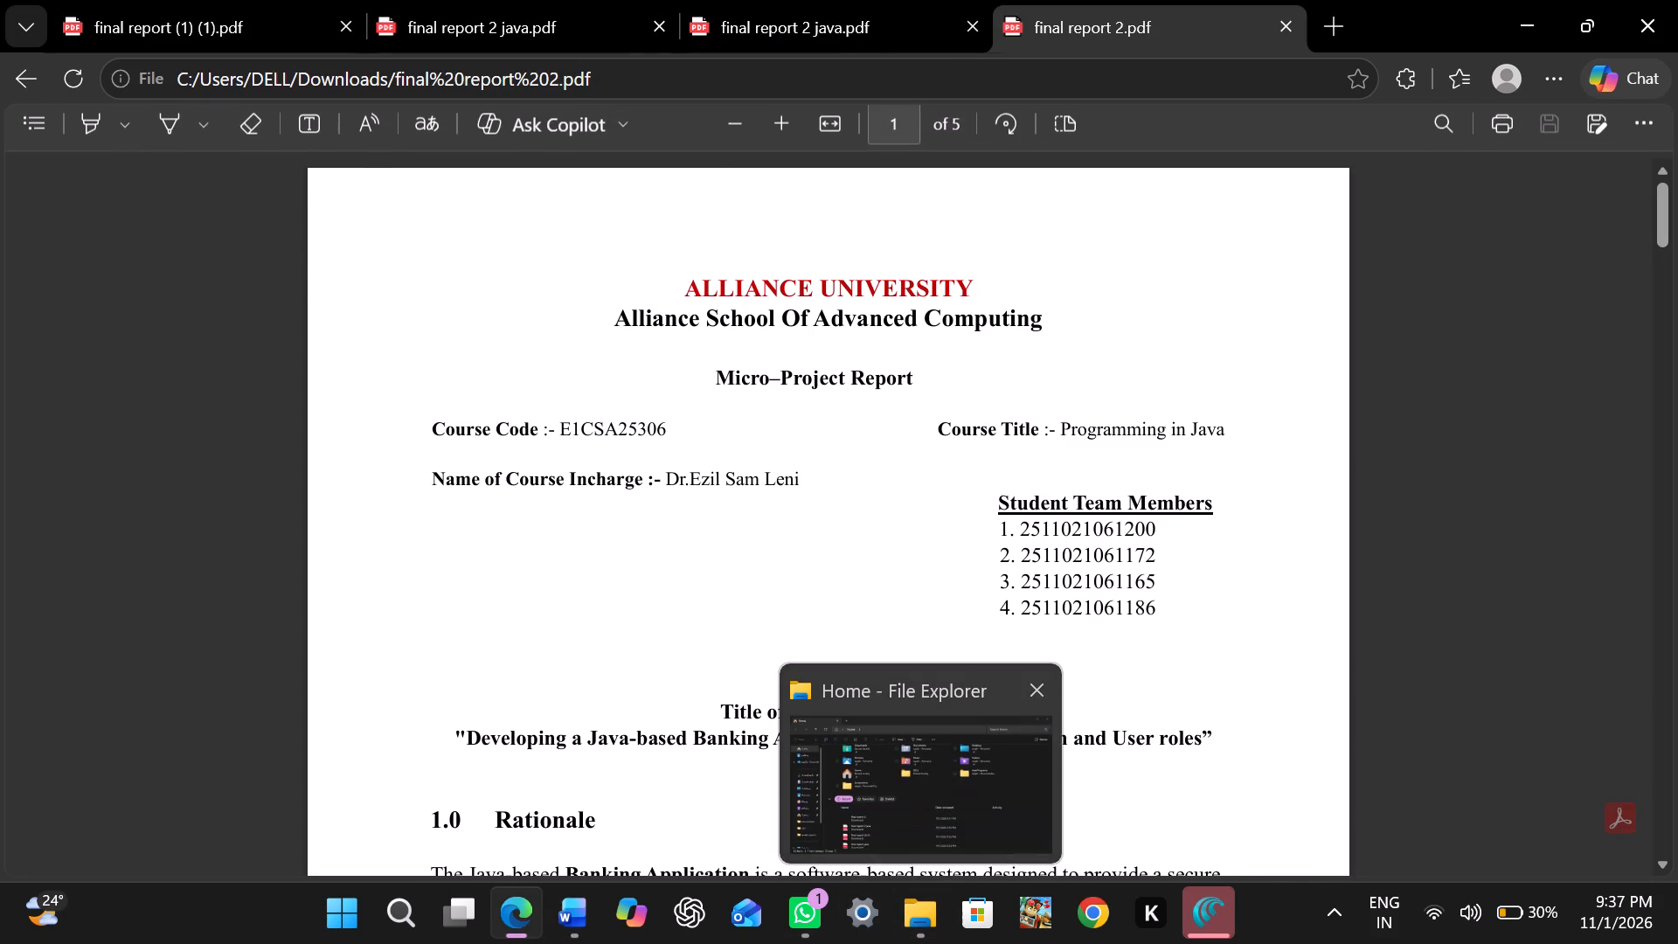
Review the exported final report 2.pdf in Edge from the title page through the References section.
{"action": "scroll", "coordinate": [977, 563], "scroll_direction": "down", "scroll_amount": 3}
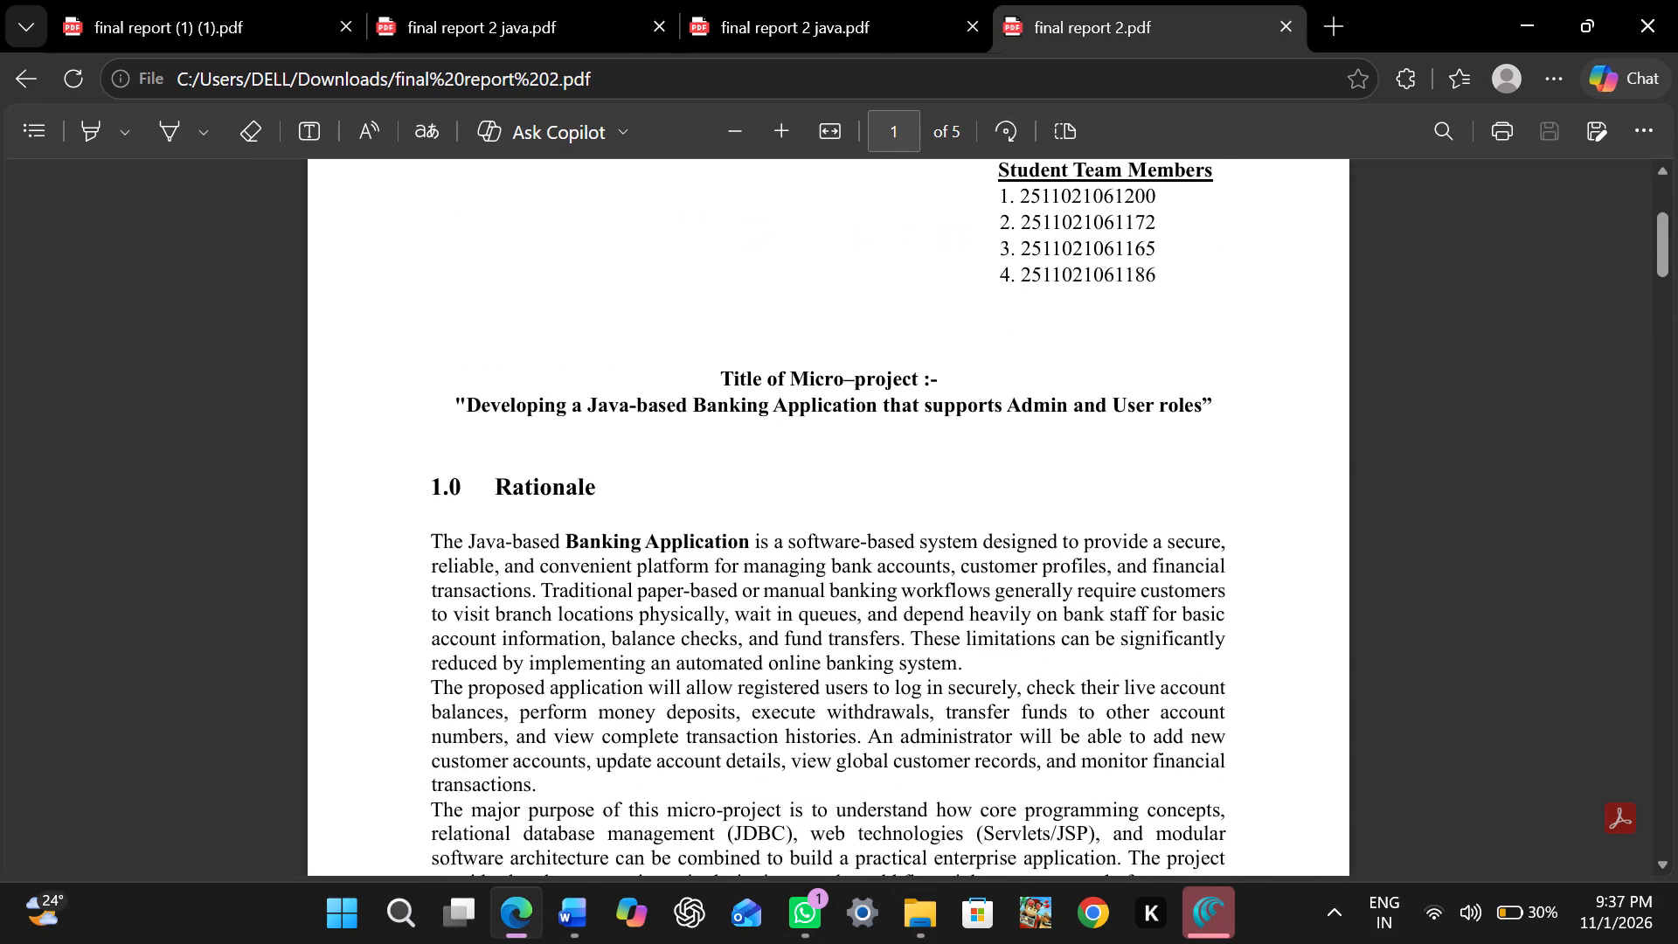
{"action": "scroll", "coordinate": [977, 563], "scroll_direction": "down", "scroll_amount": 6}
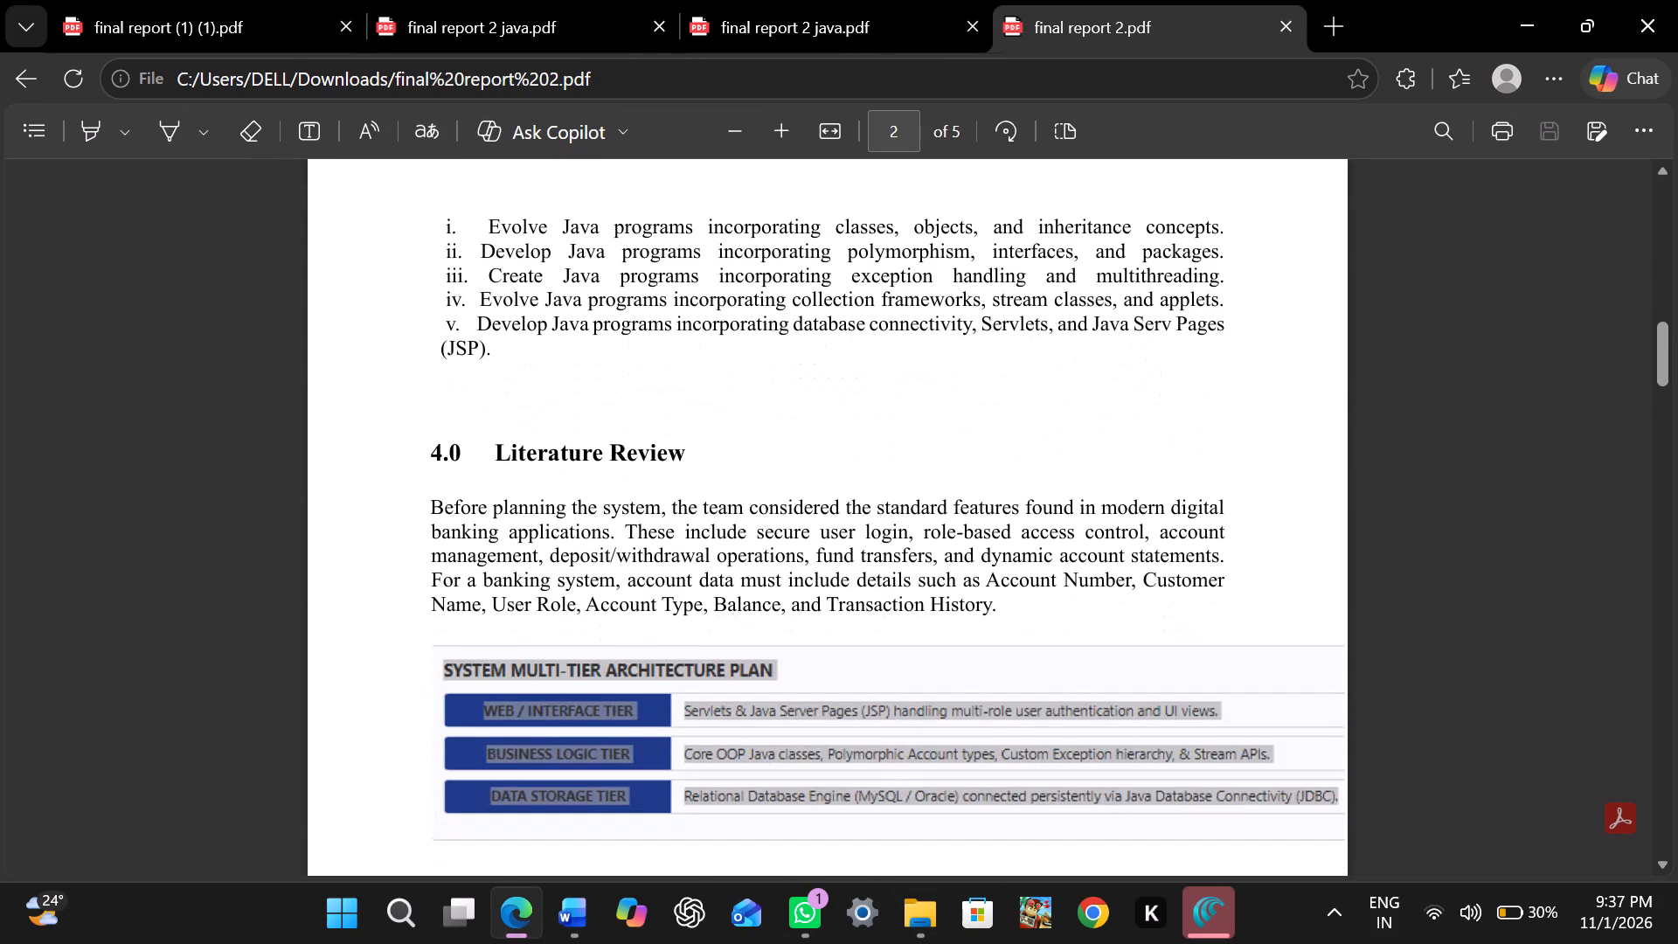
{"action": "scroll", "coordinate": [977, 563], "scroll_direction": "down", "scroll_amount": 4}
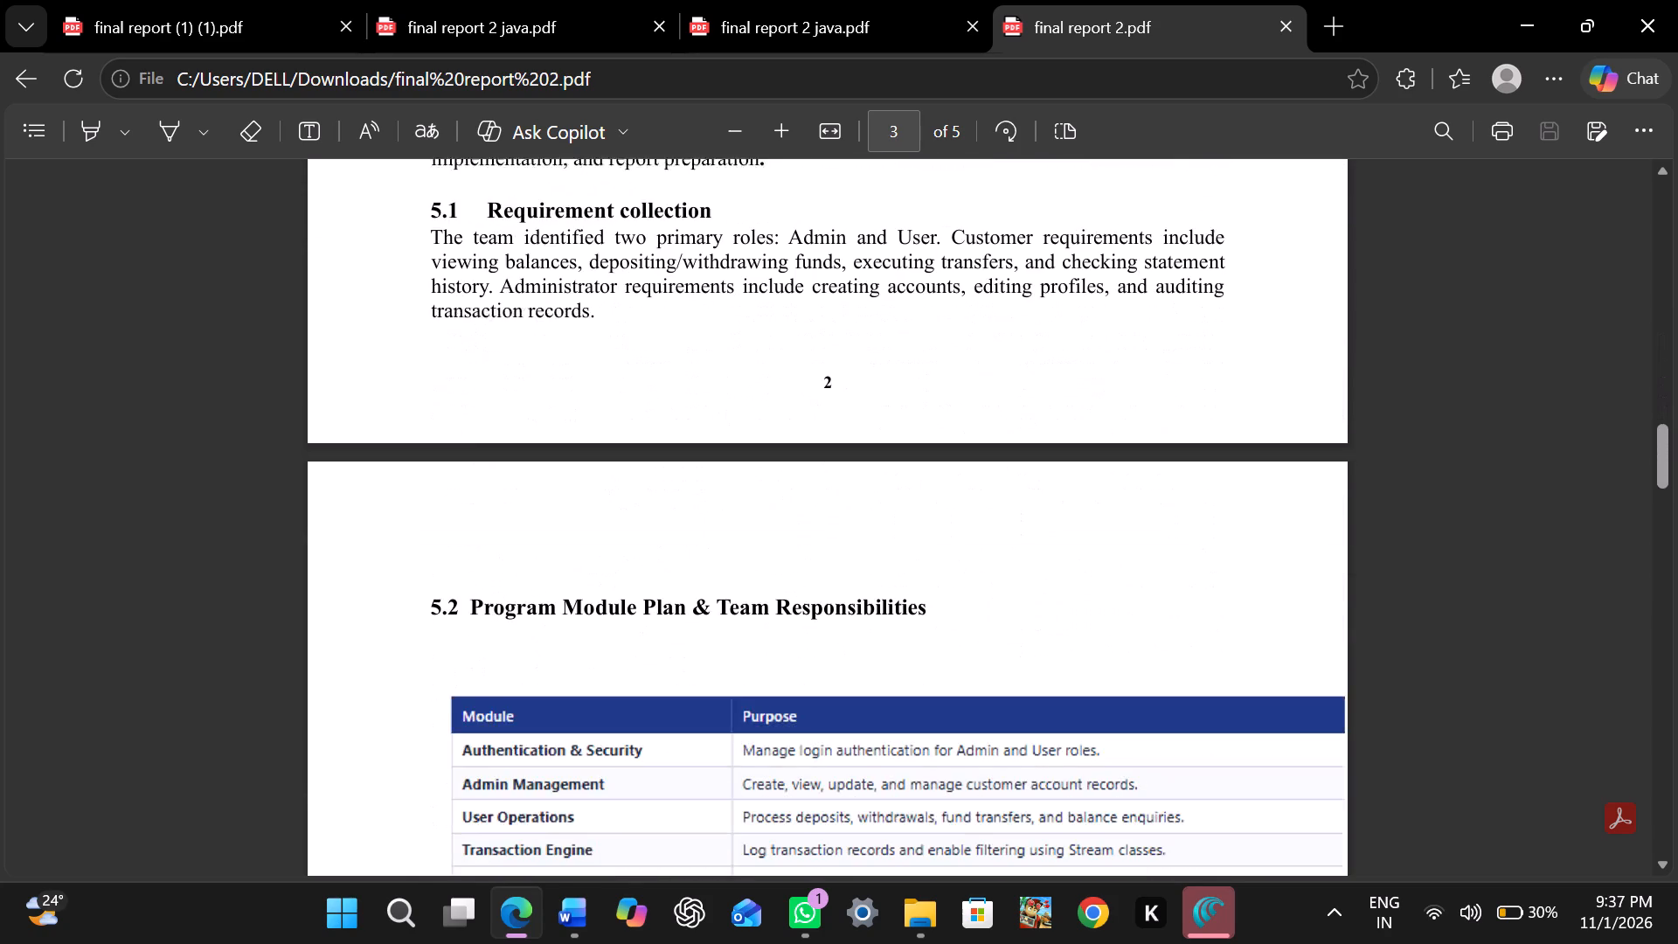
{"action": "scroll", "coordinate": [977, 563], "scroll_direction": "down", "scroll_amount": 5}
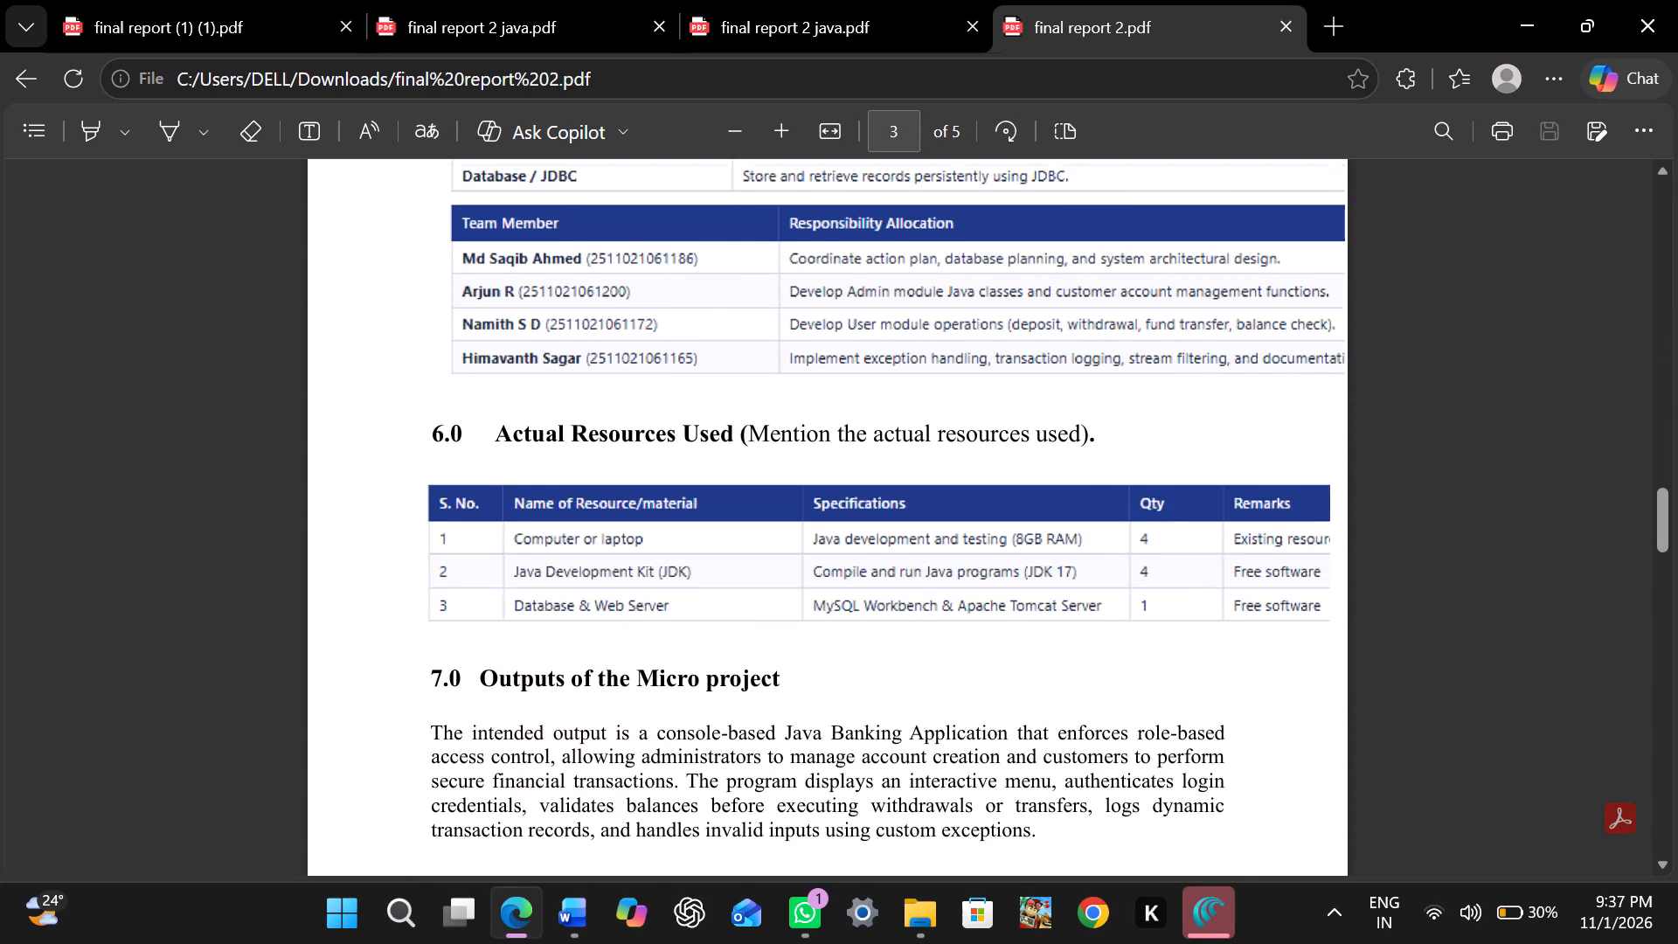
{"action": "scroll", "coordinate": [977, 563], "scroll_direction": "down", "scroll_amount": 5}
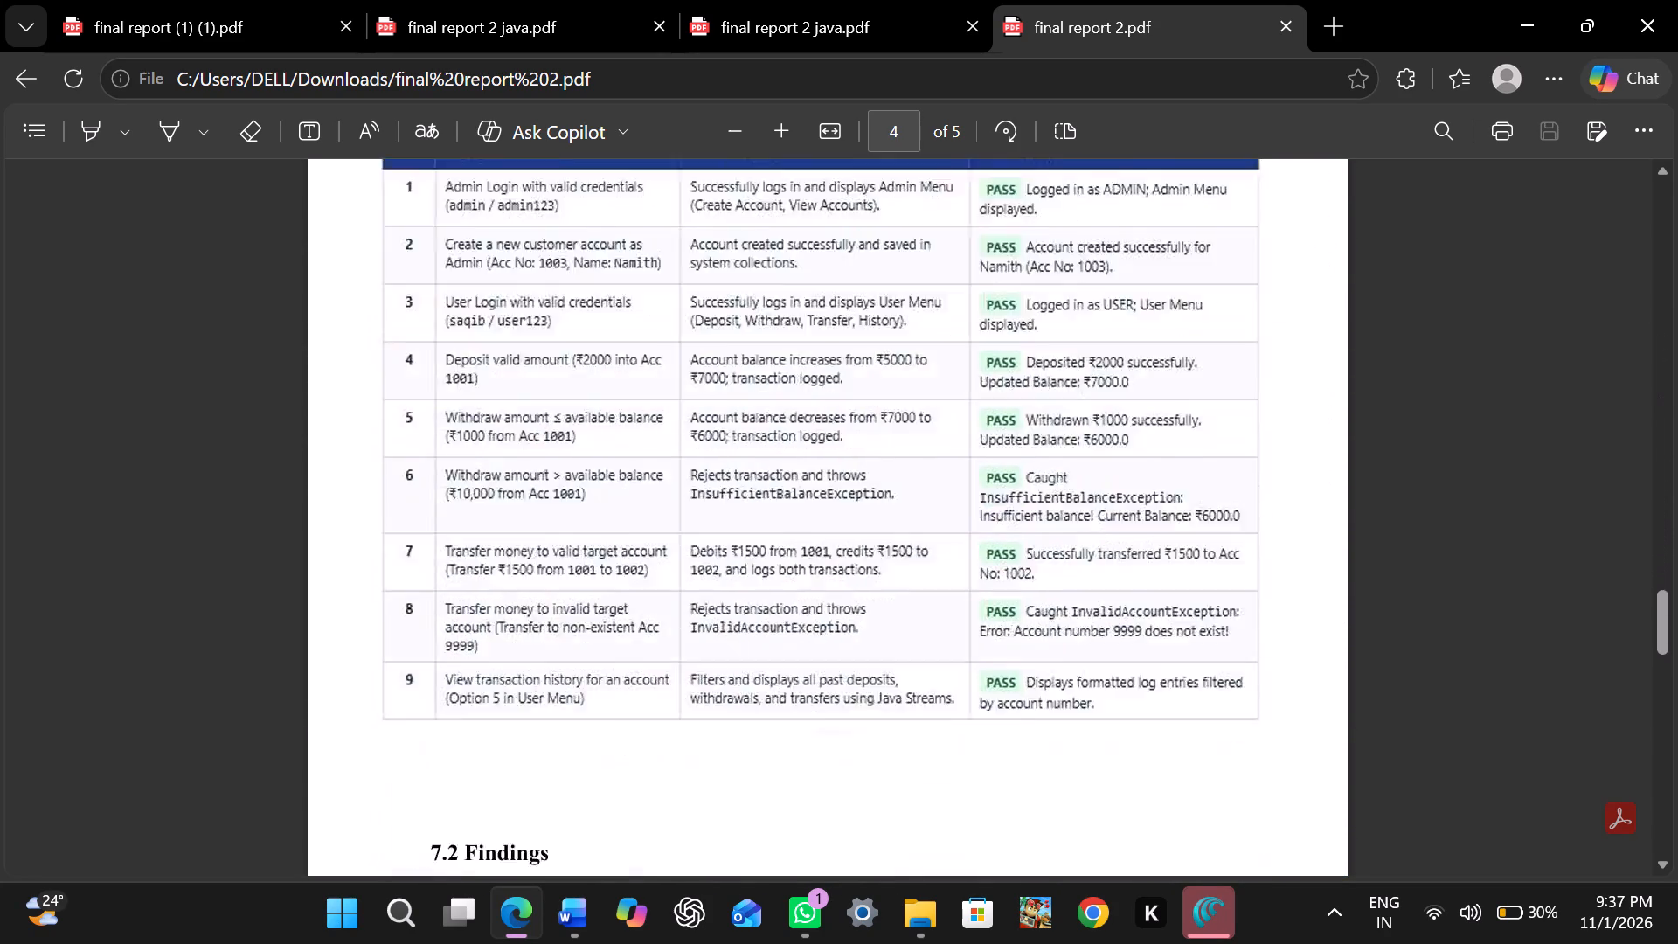
{"action": "scroll", "coordinate": [977, 563], "scroll_direction": "down", "scroll_amount": 5}
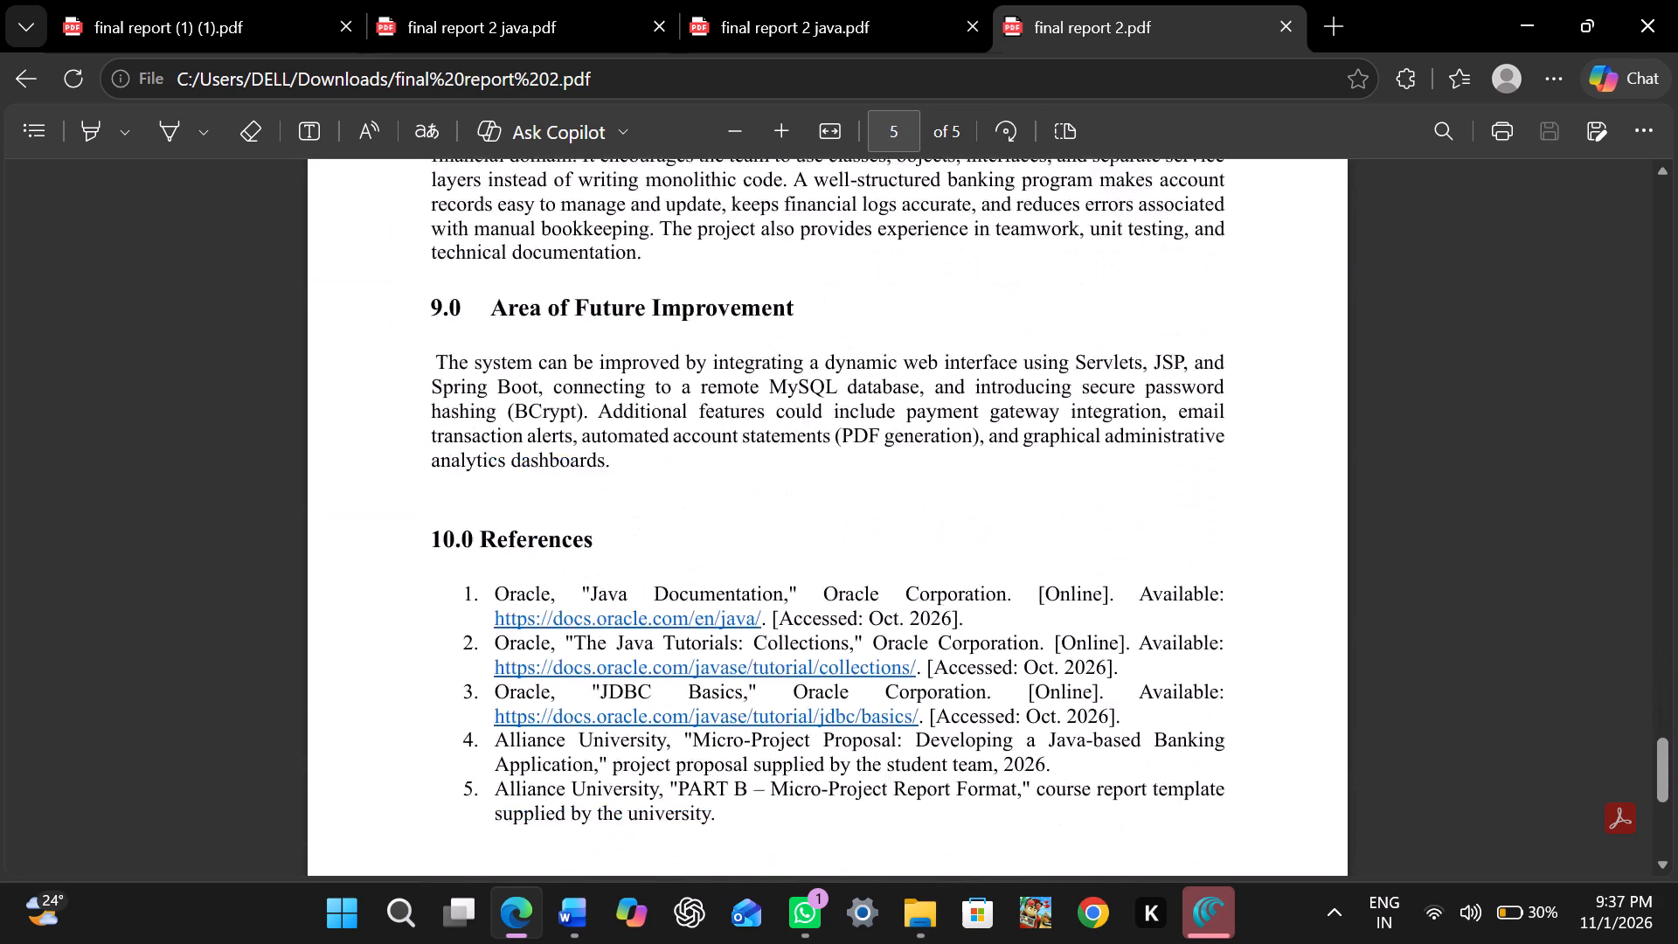
{"action": "scroll", "coordinate": [977, 563], "scroll_direction": "down", "scroll_amount": 2}
{"action": "right_click", "coordinate": [977, 563]}
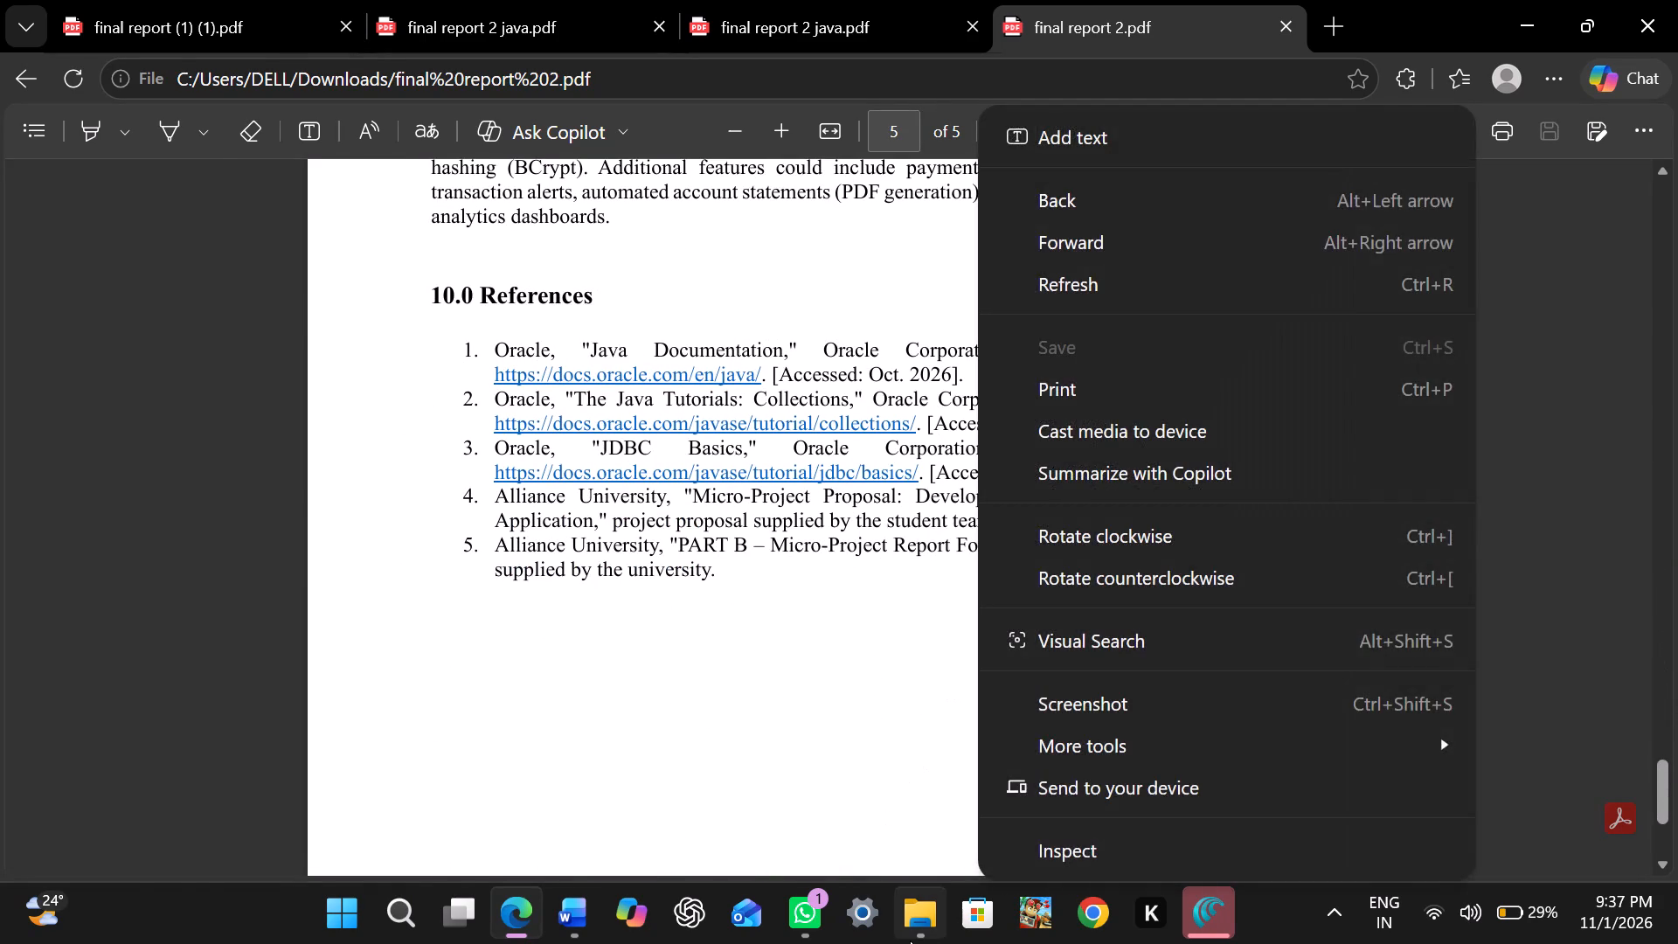
Switch to File Explorer and copy the final report 2 PDF from the recent files.
{"action": "left_click", "coordinate": [910, 941]}
{"action": "left_click", "coordinate": [630, 625]}
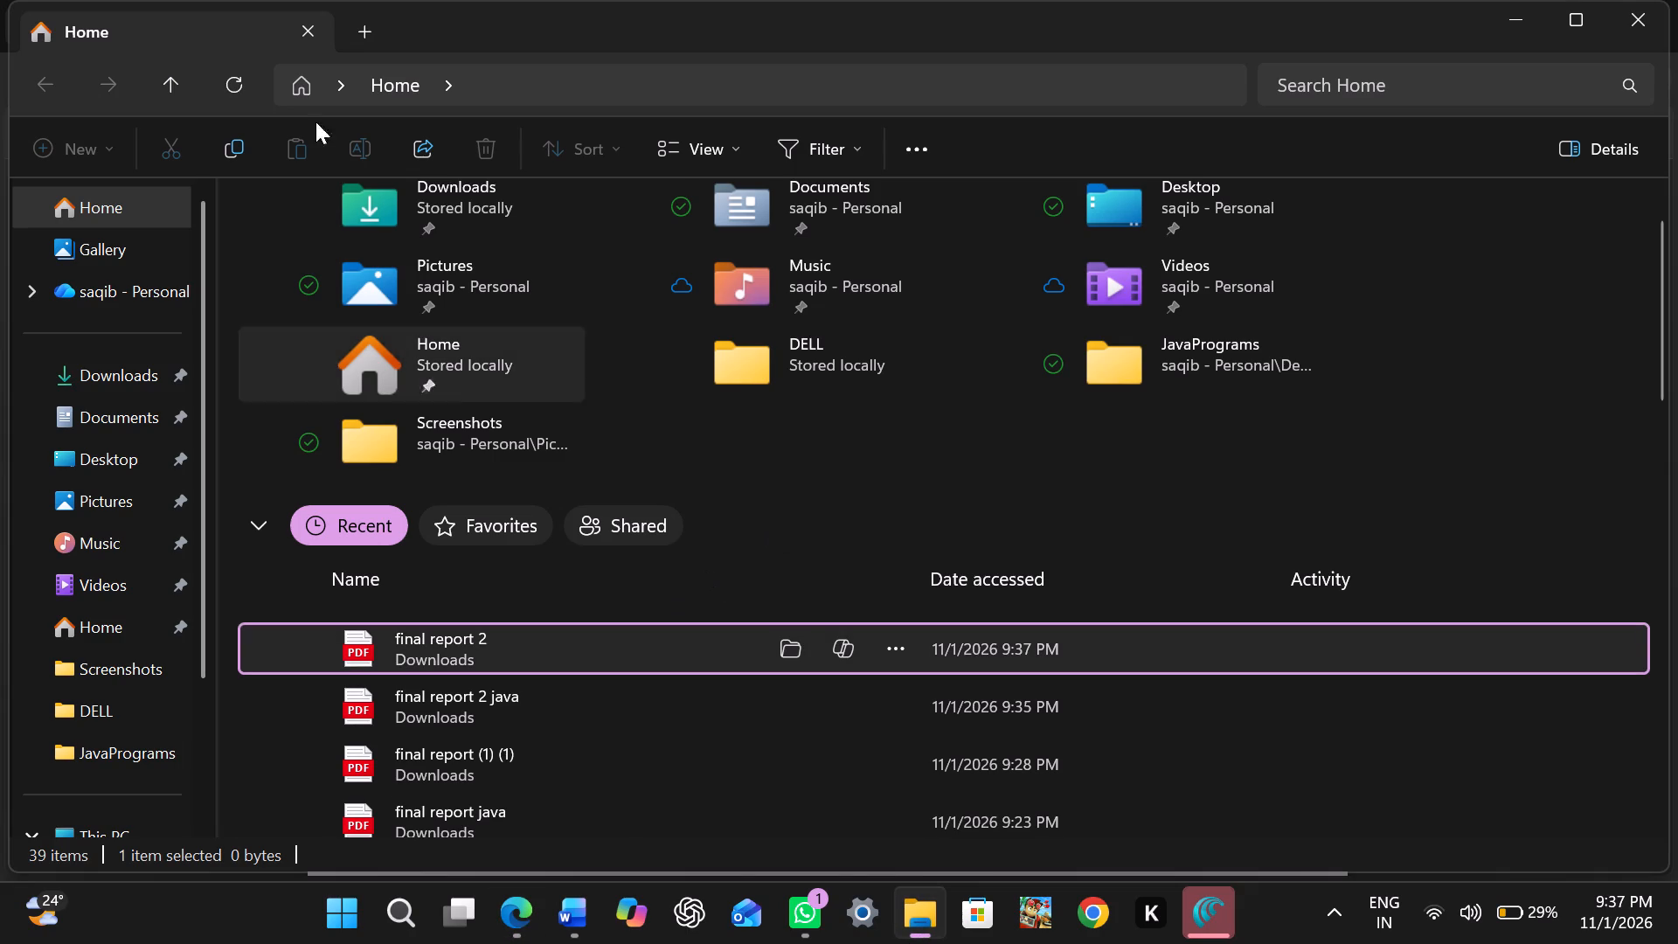
{"action": "left_click", "coordinate": [244, 149]}
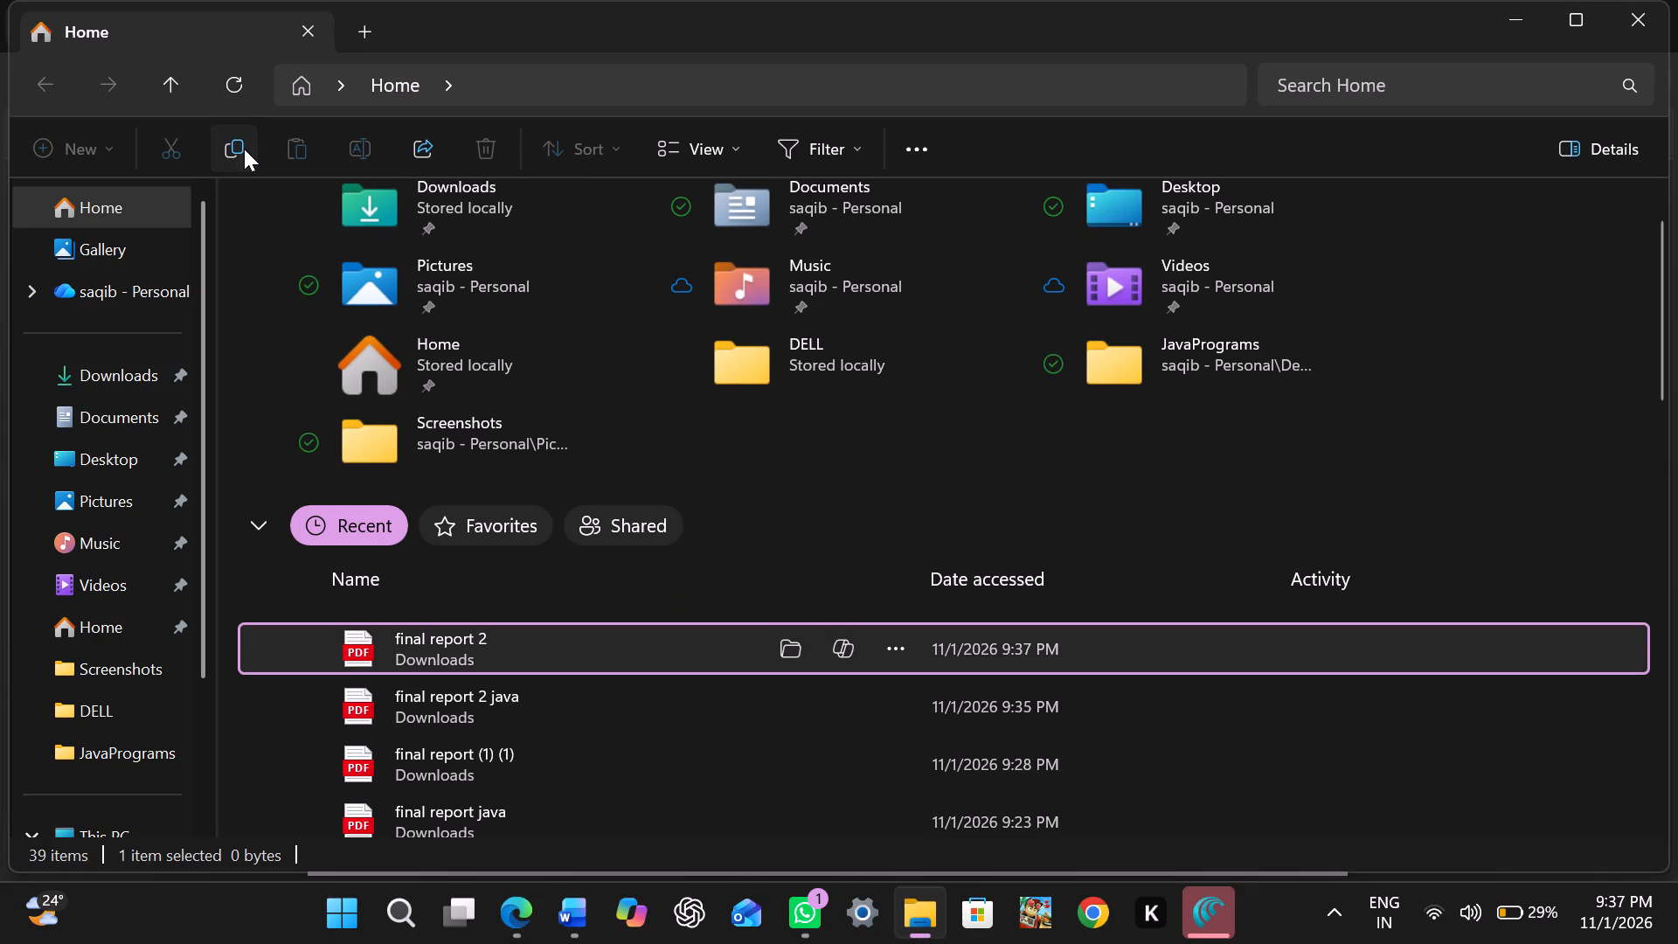
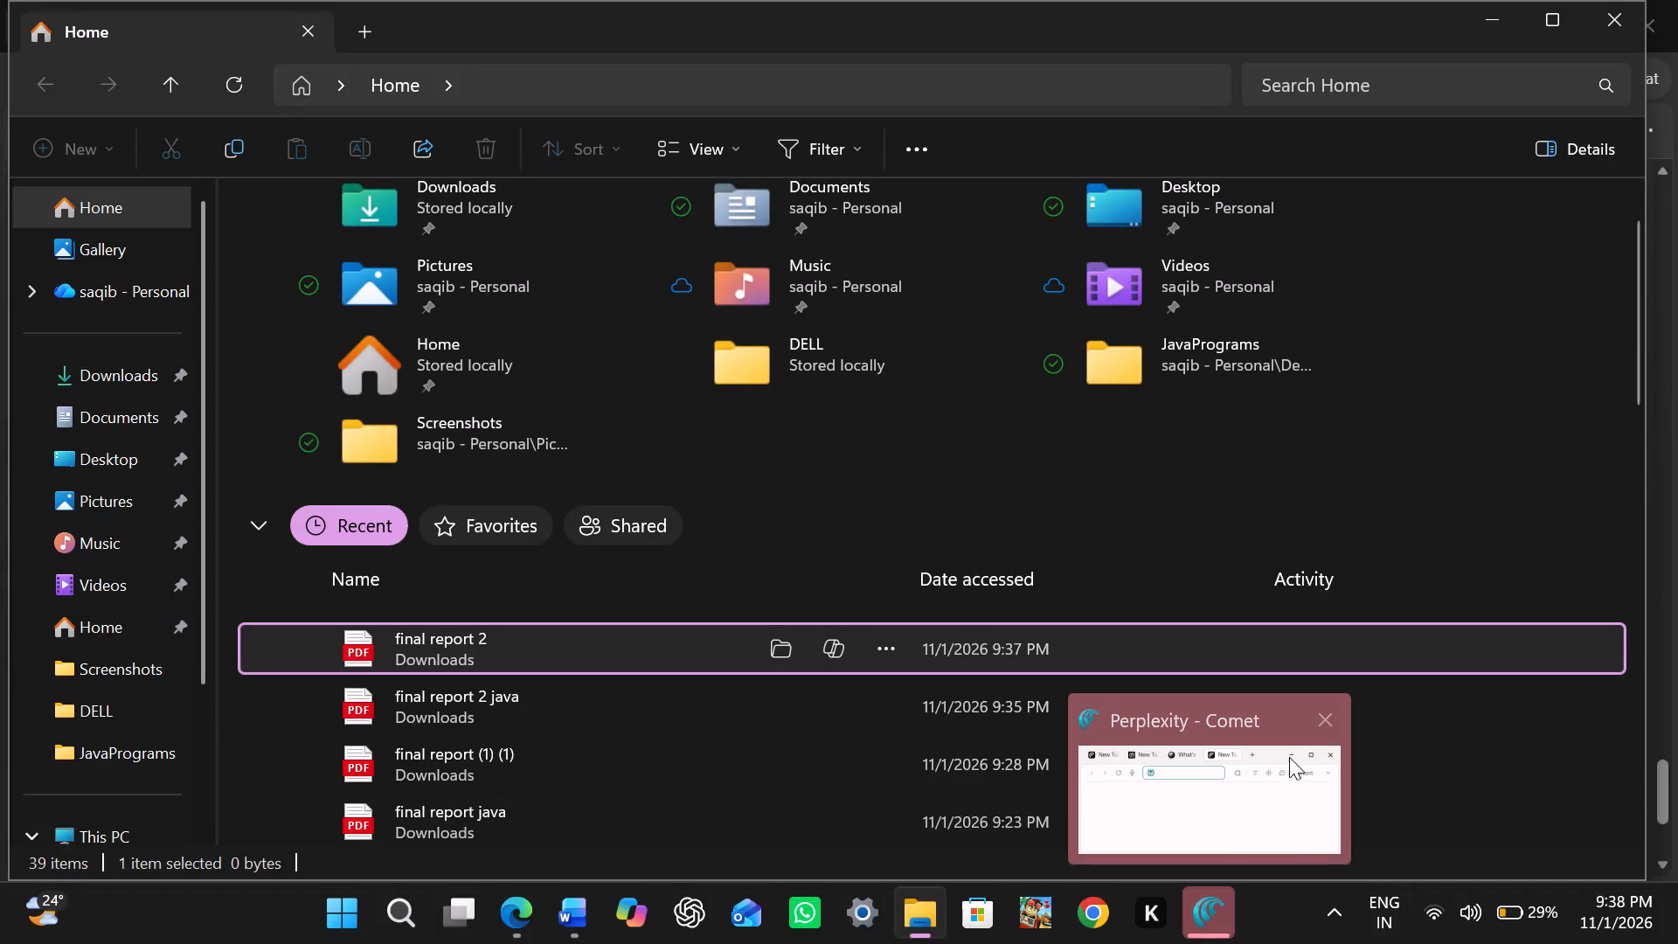
Close the Comet browser window showing Perplexity.
{"action": "left_click", "coordinate": [1324, 725]}
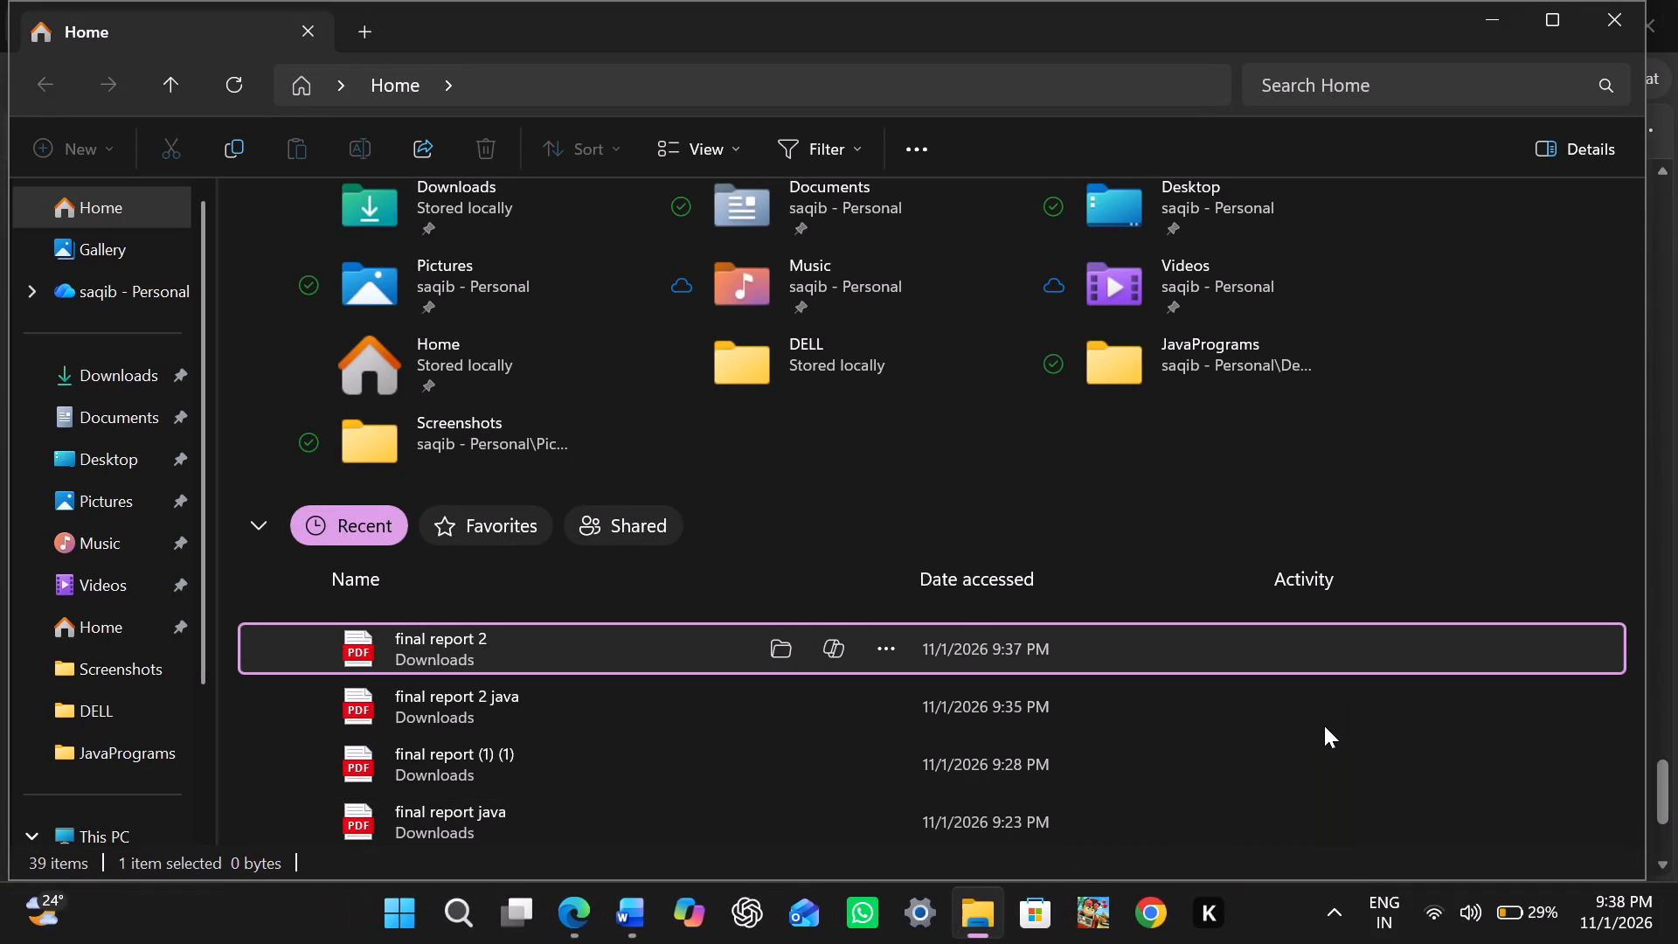
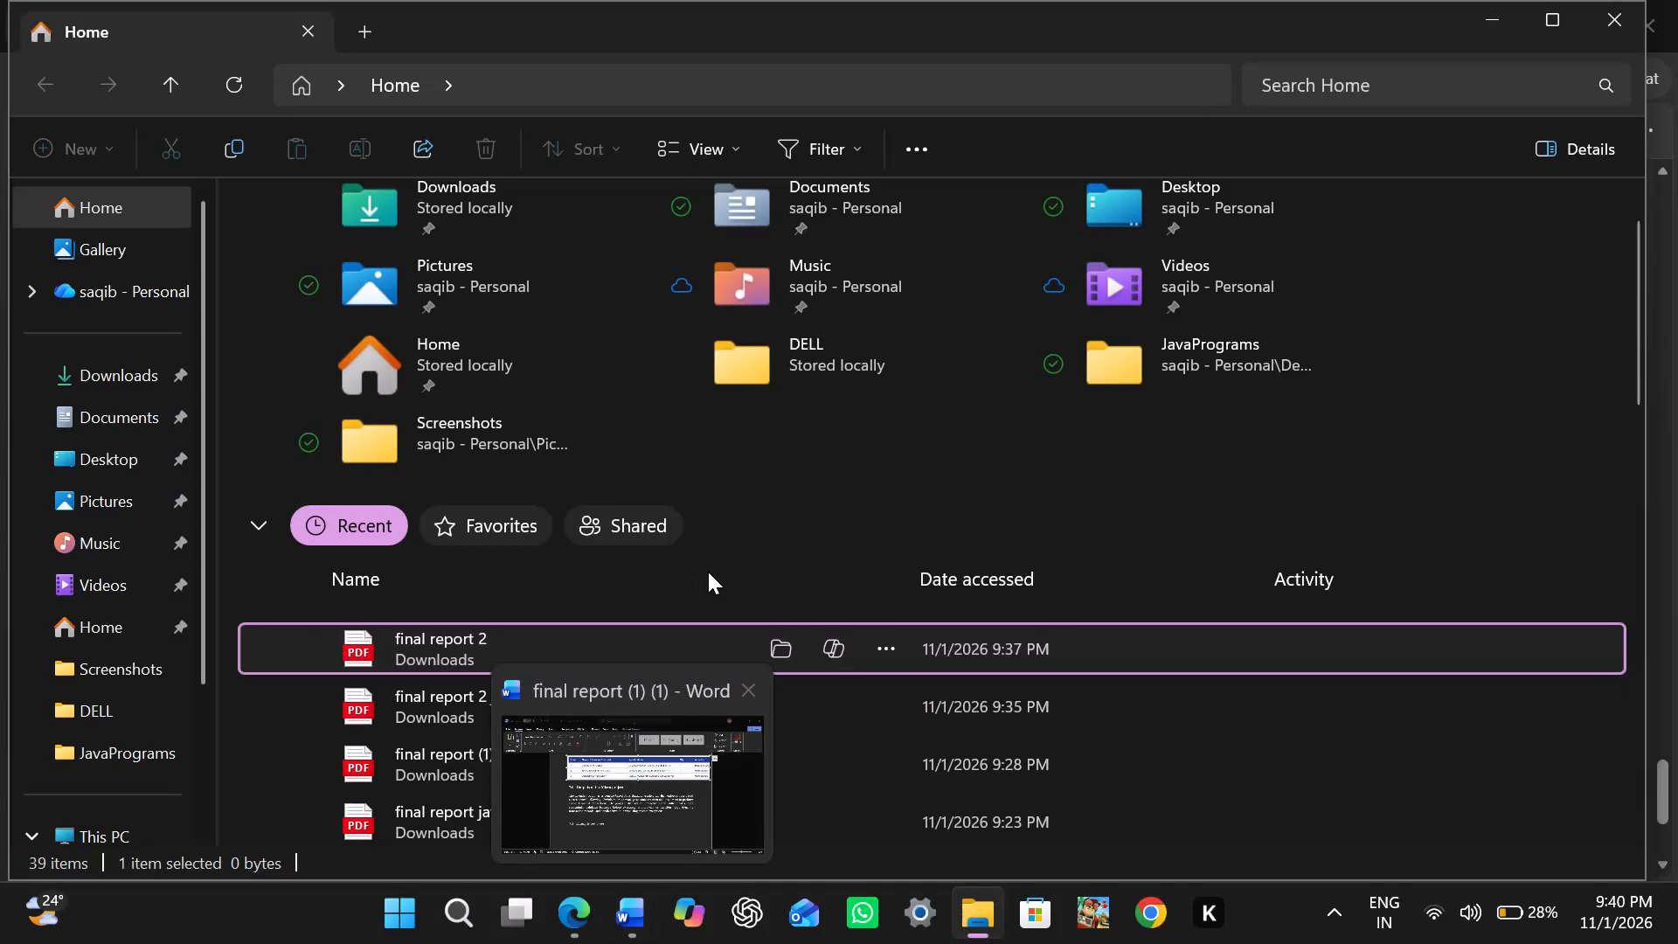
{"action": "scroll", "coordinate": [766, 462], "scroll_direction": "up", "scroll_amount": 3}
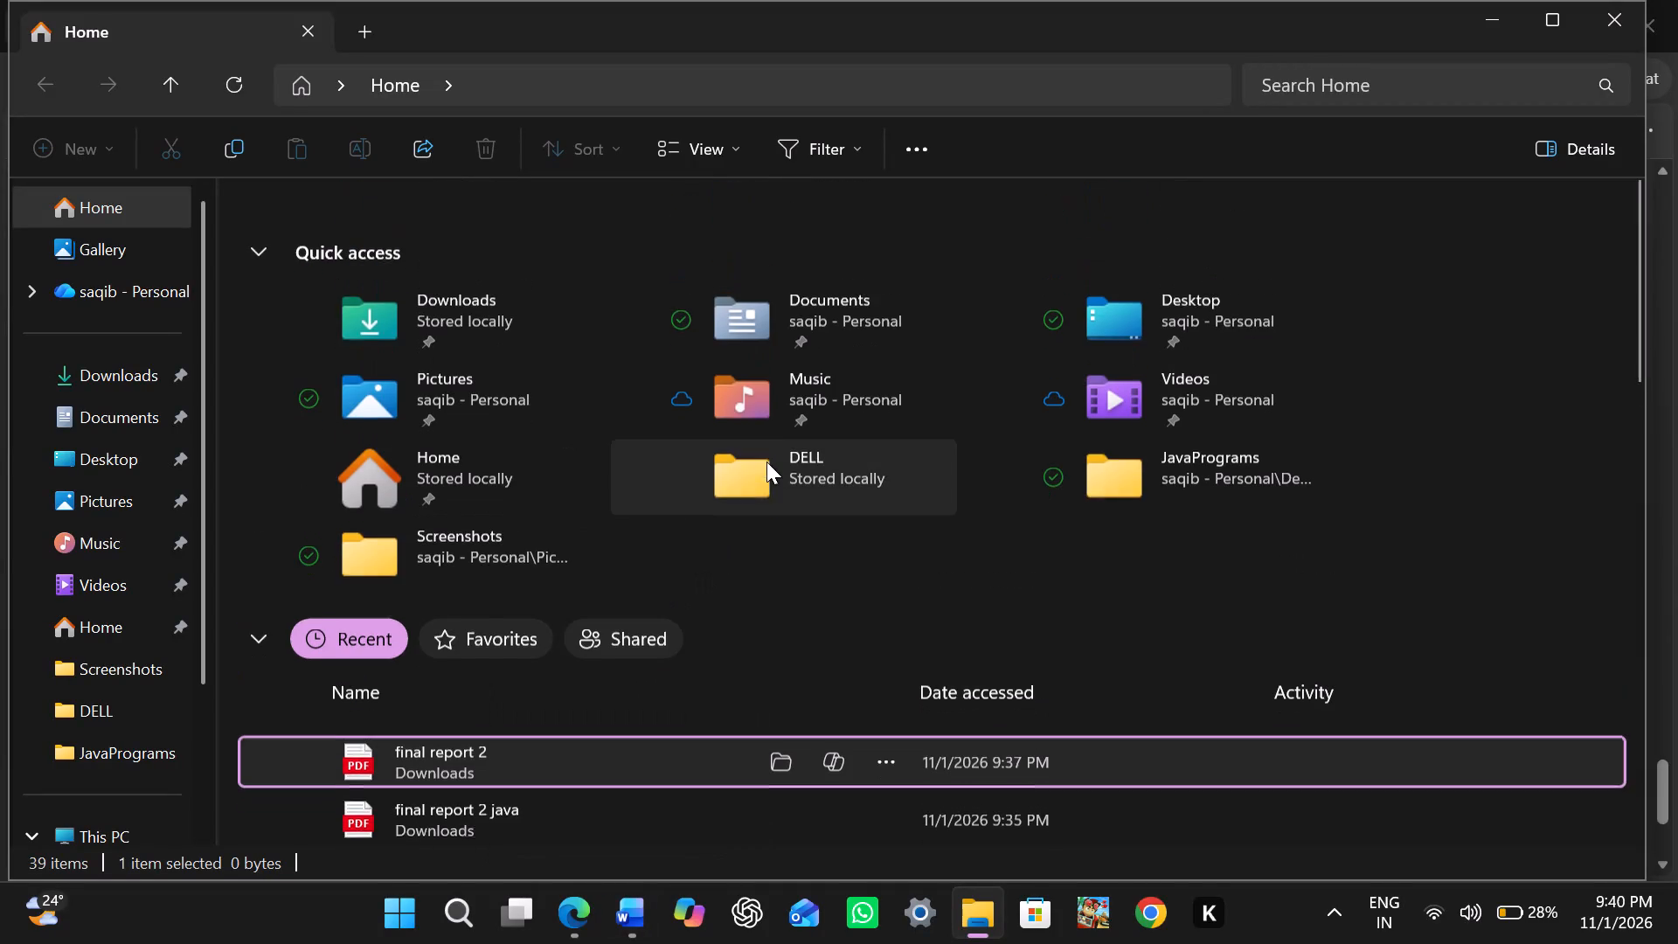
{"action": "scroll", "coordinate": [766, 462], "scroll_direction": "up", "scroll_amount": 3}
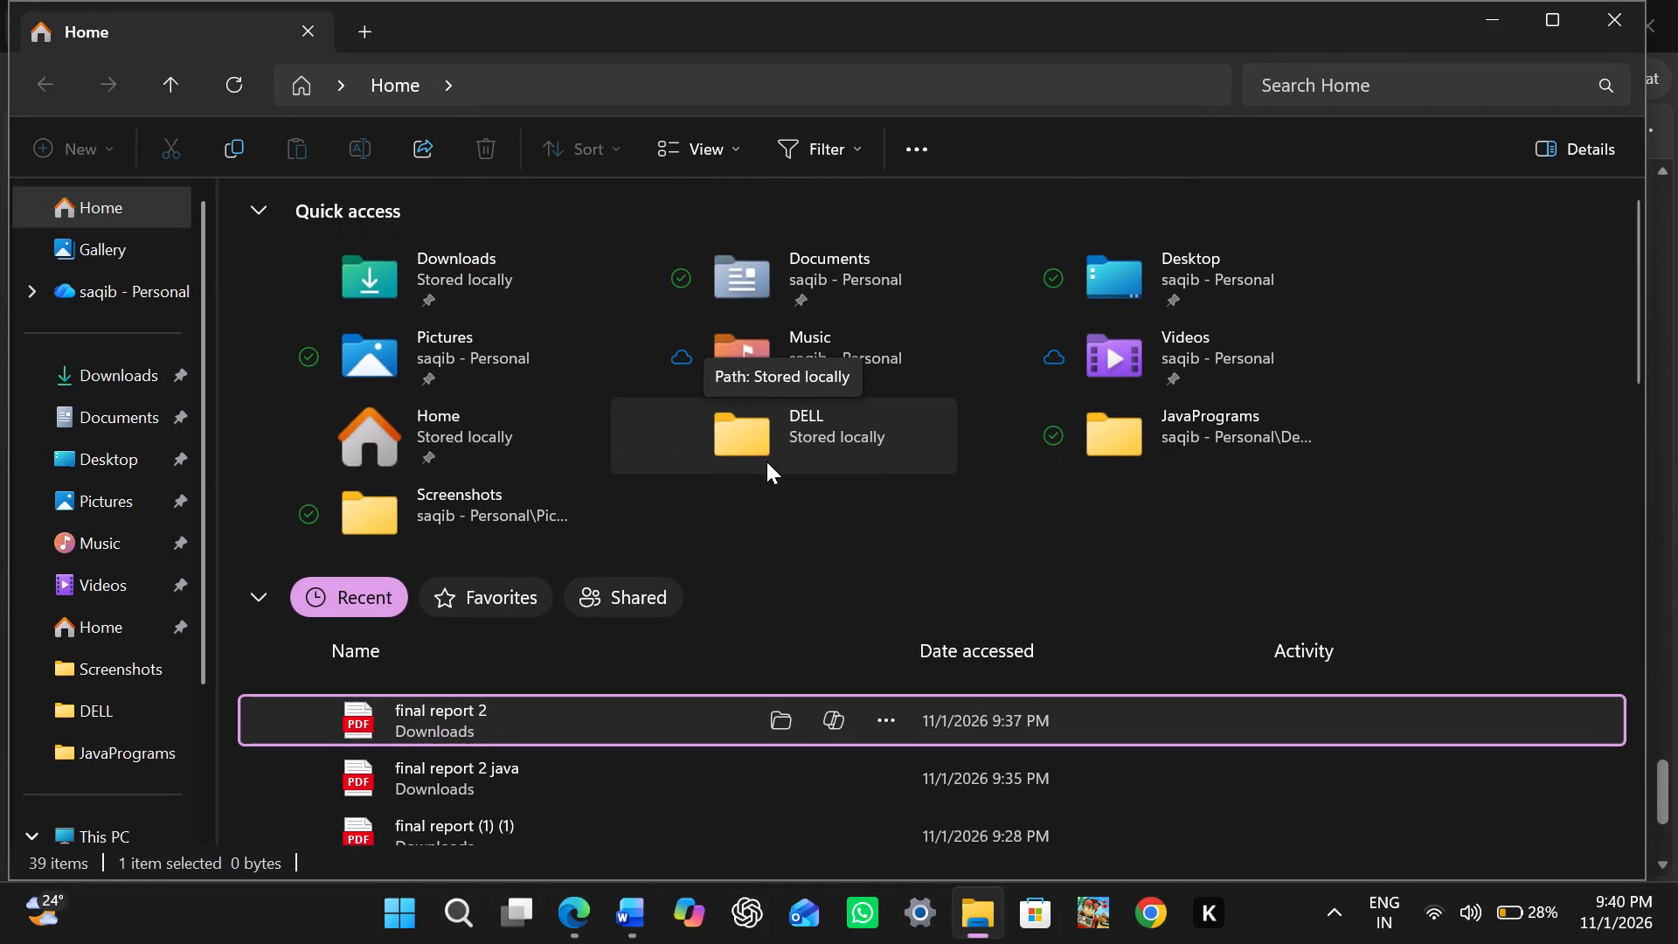